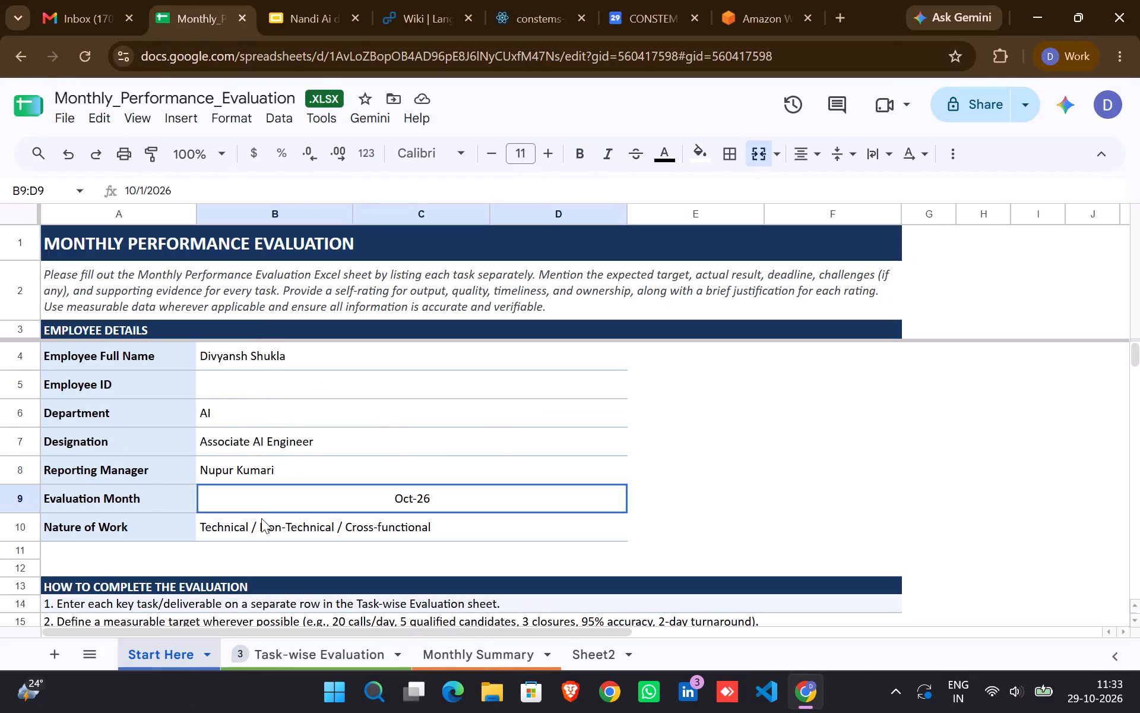
Shorten the Nature of Work entry in the employee details so that it reads only "Technical".
click(264, 524)
double_click(264, 524)
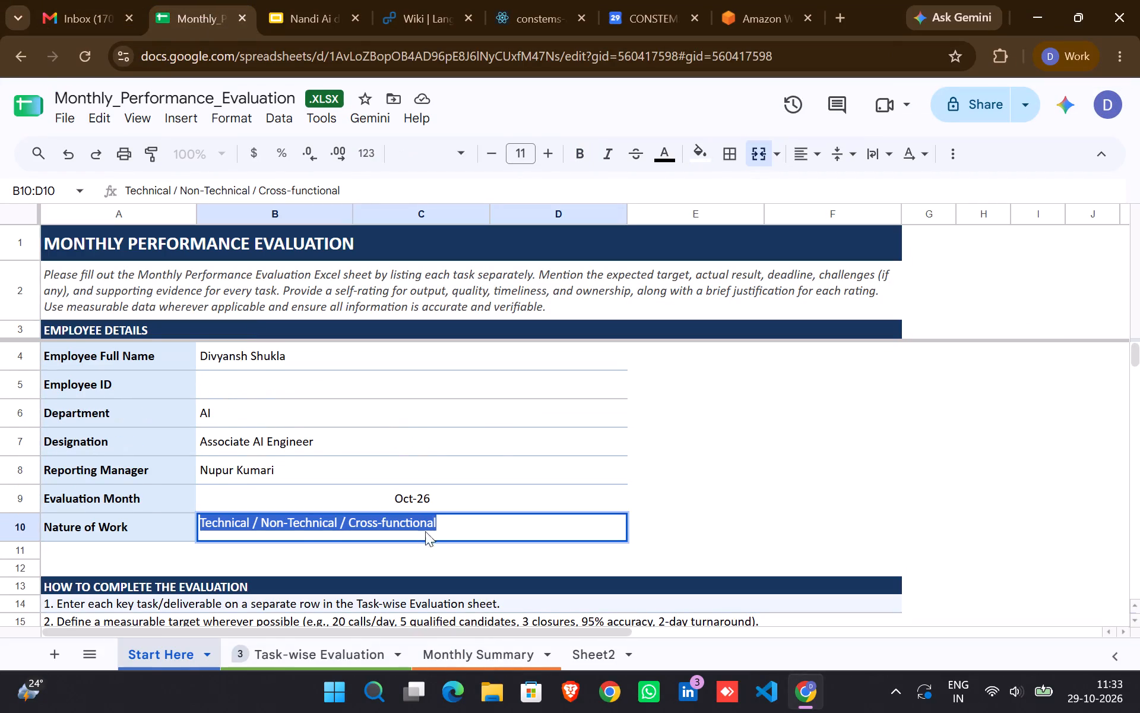
click(445, 523)
drag(445, 523, 260, 523)
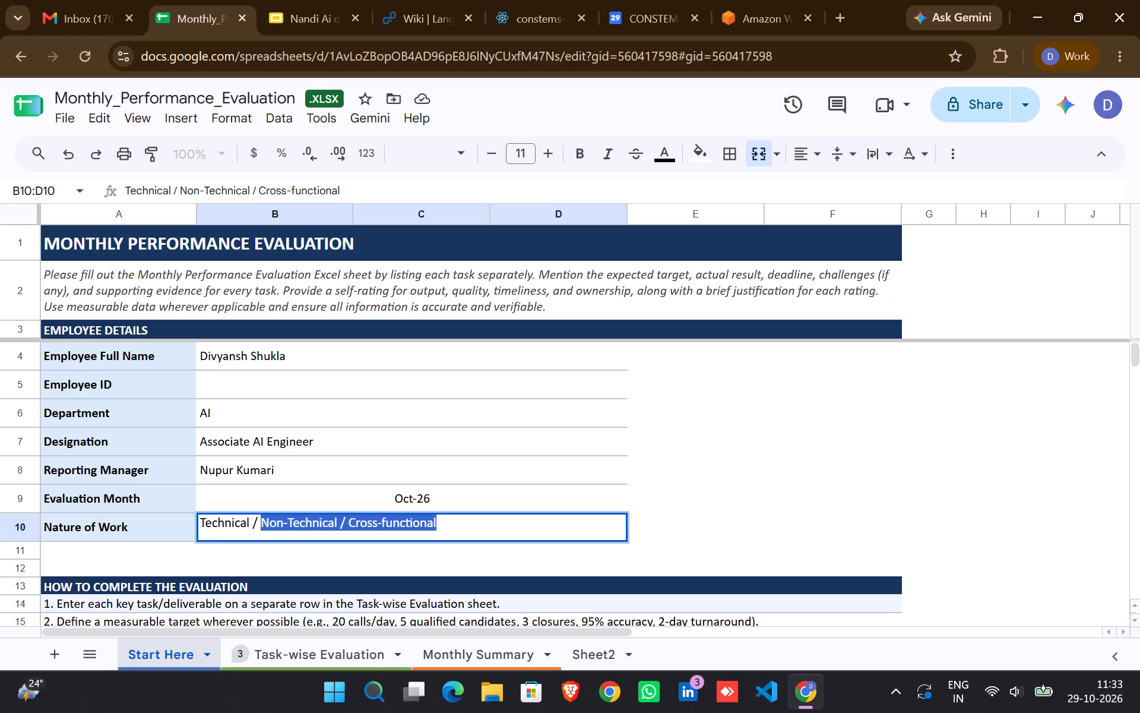
drag(260, 523, 248, 523)
key(BackSpace)
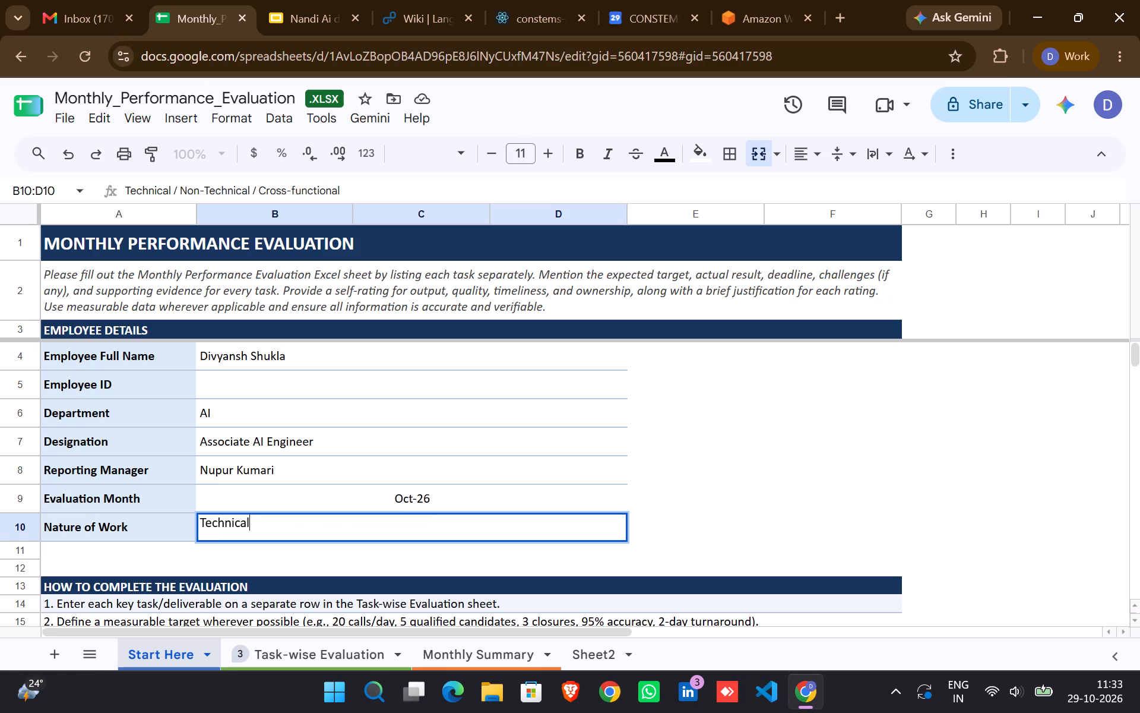
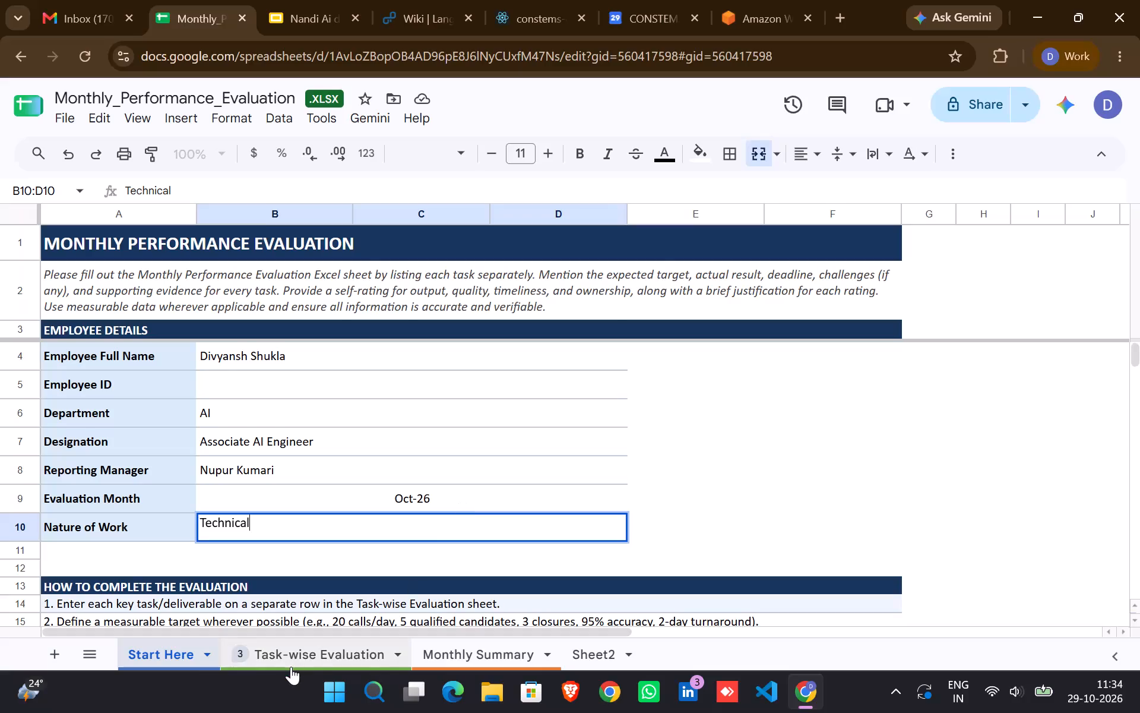
Enter serial number 1 in the first empty row of the Task-wise Evaluation sheet.
click(299, 655)
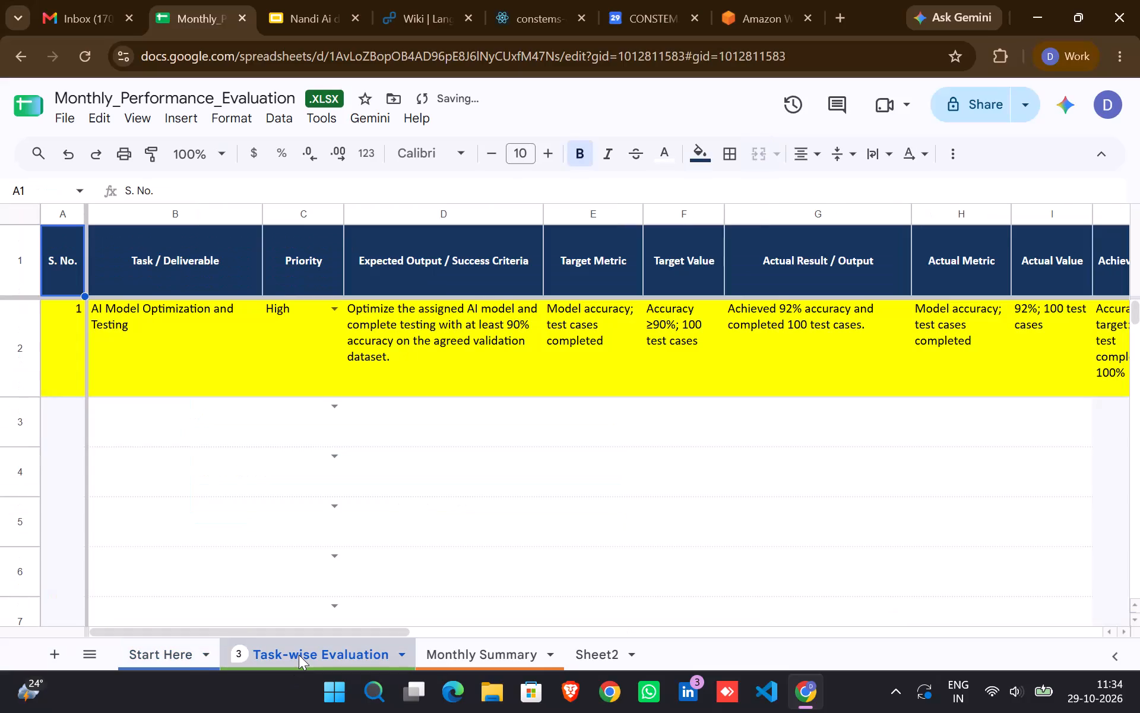
scroll(289, 506, right, 2)
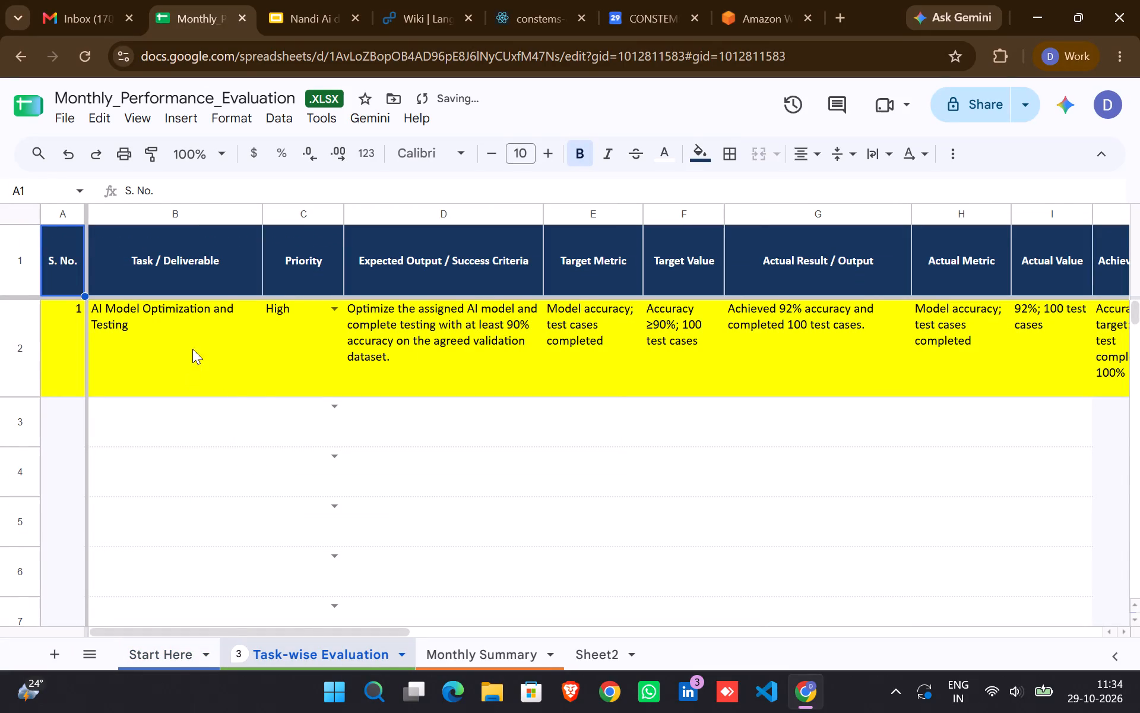
click(68, 415)
key(1)
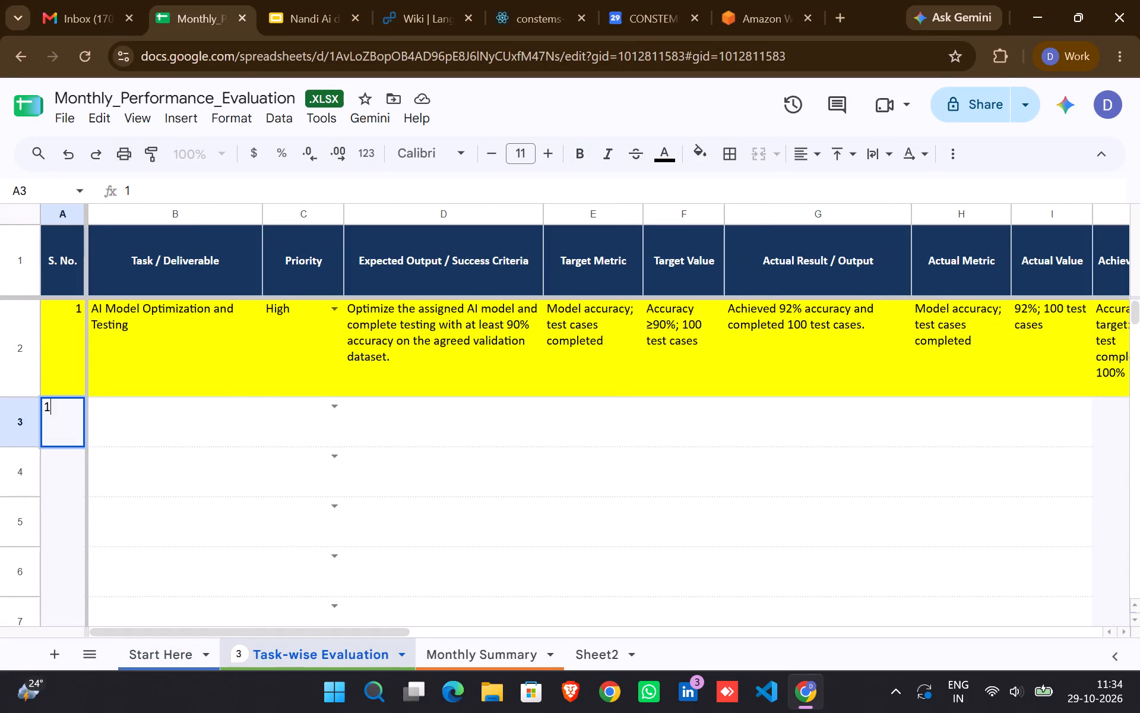
click(131, 433)
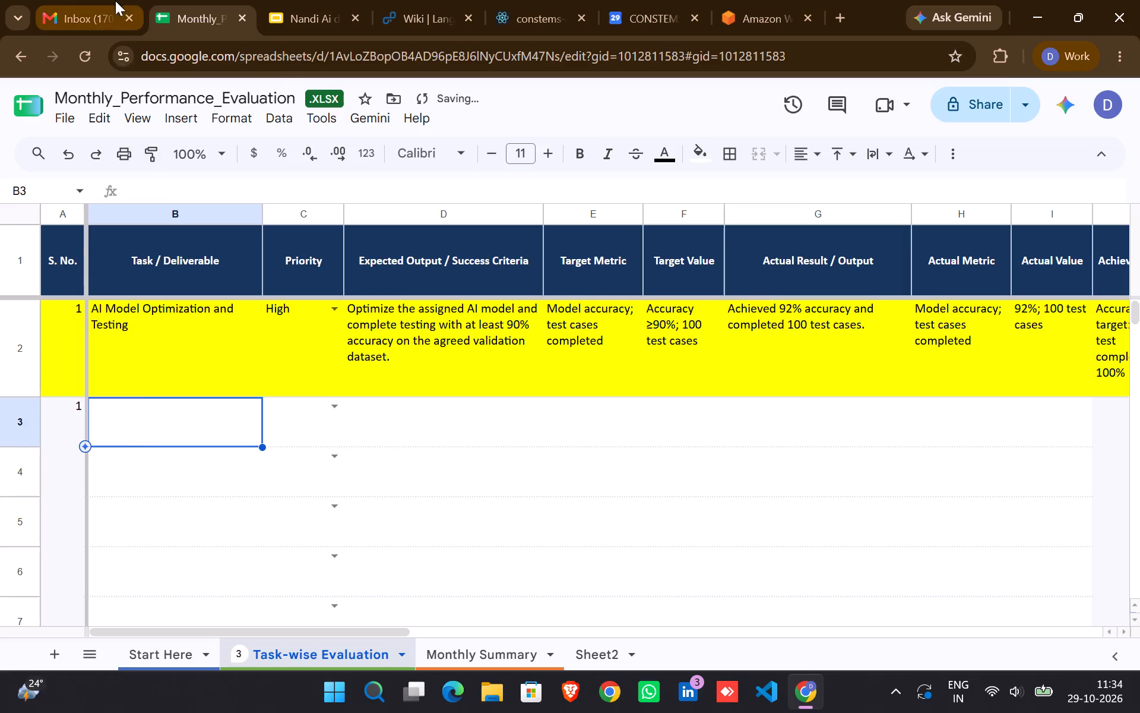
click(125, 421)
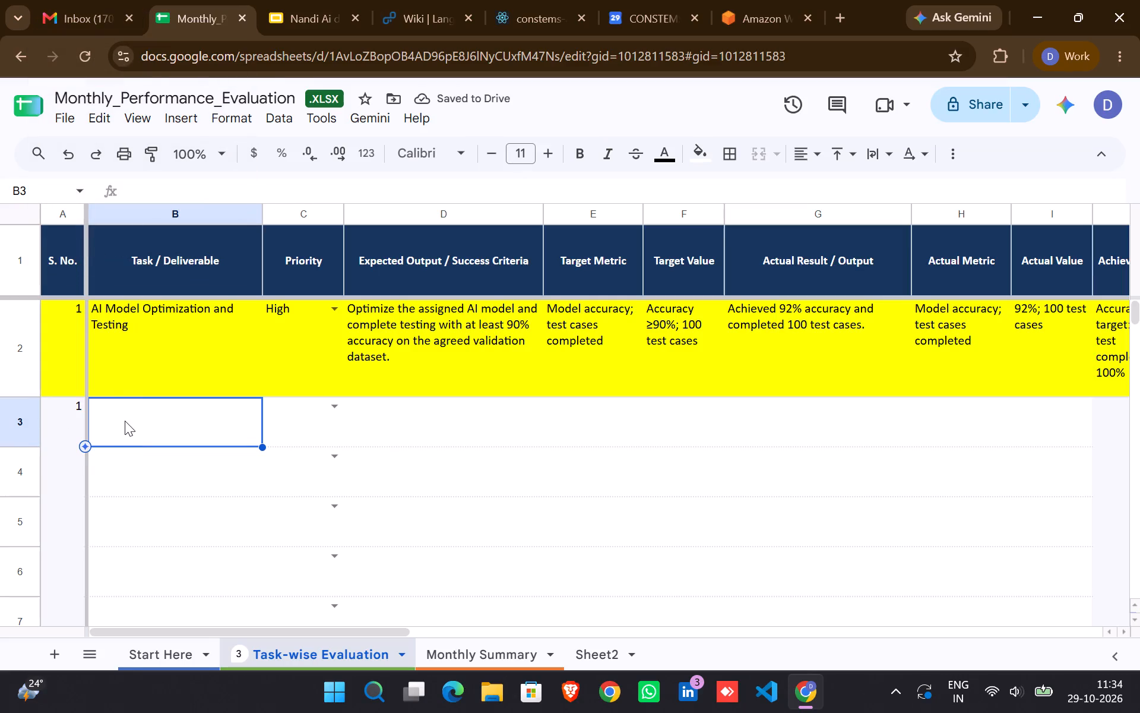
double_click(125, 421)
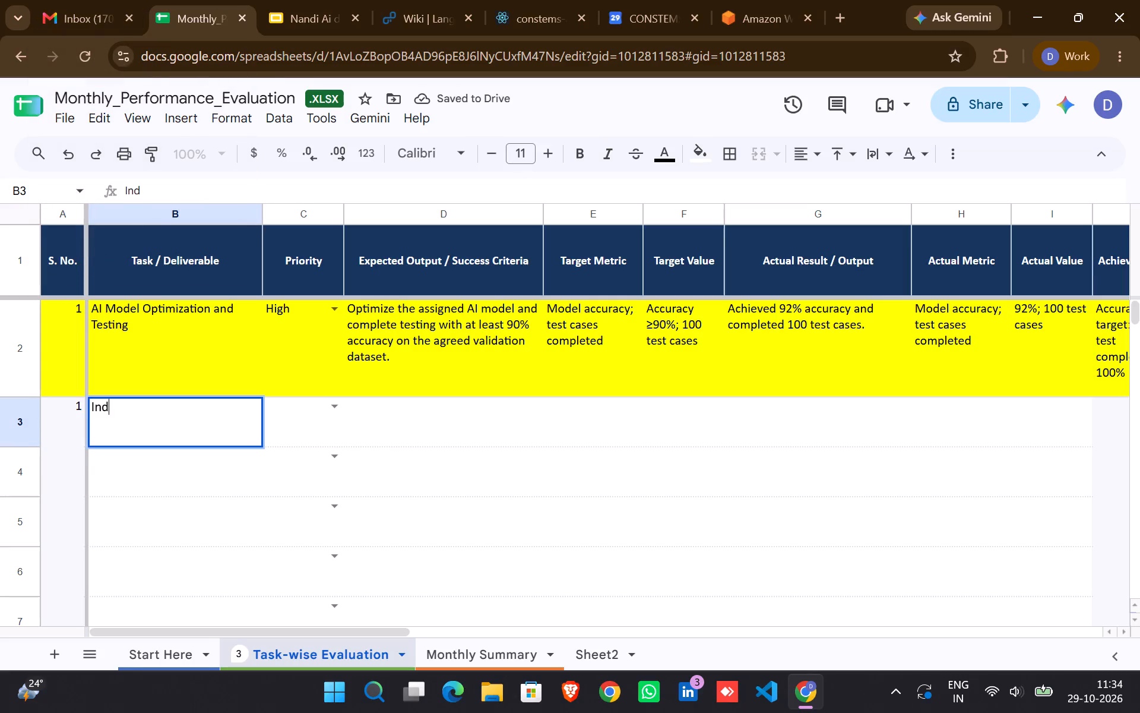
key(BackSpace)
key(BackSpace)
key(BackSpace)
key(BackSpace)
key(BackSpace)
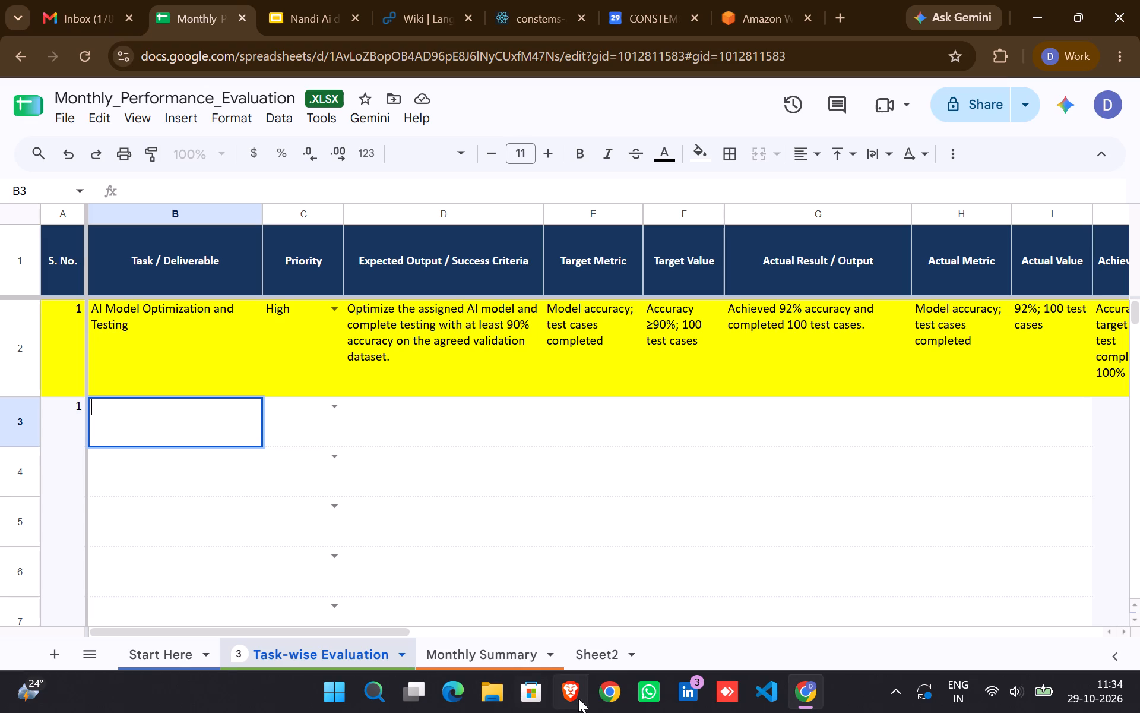
click(617, 695)
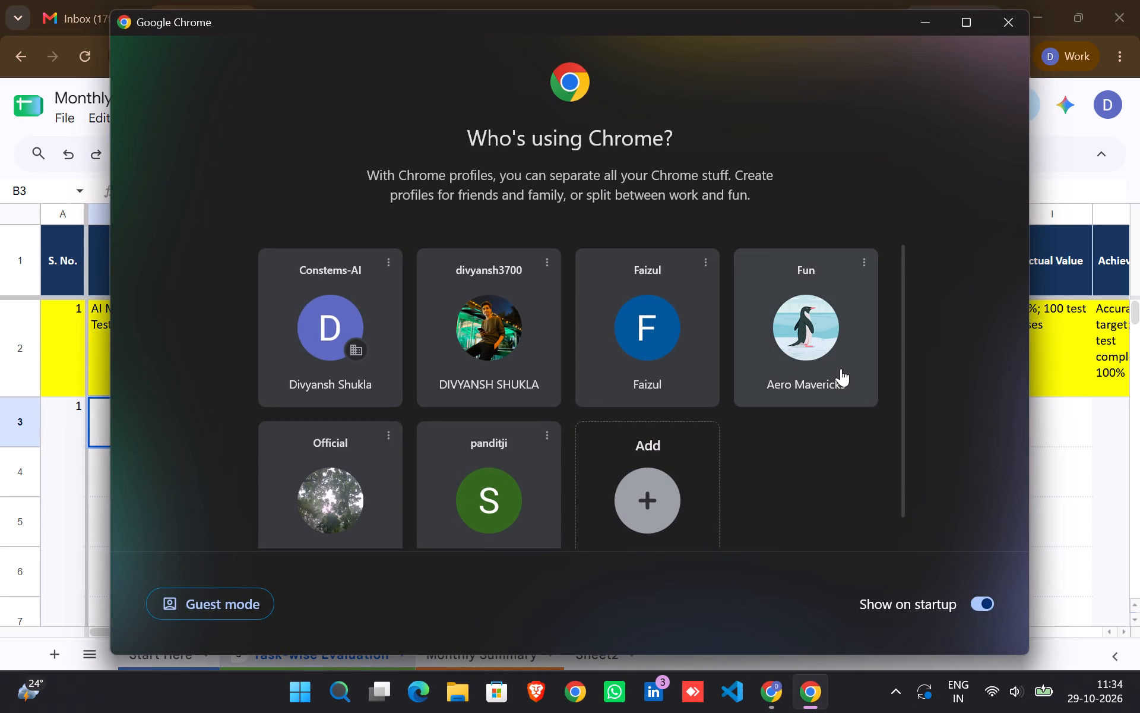
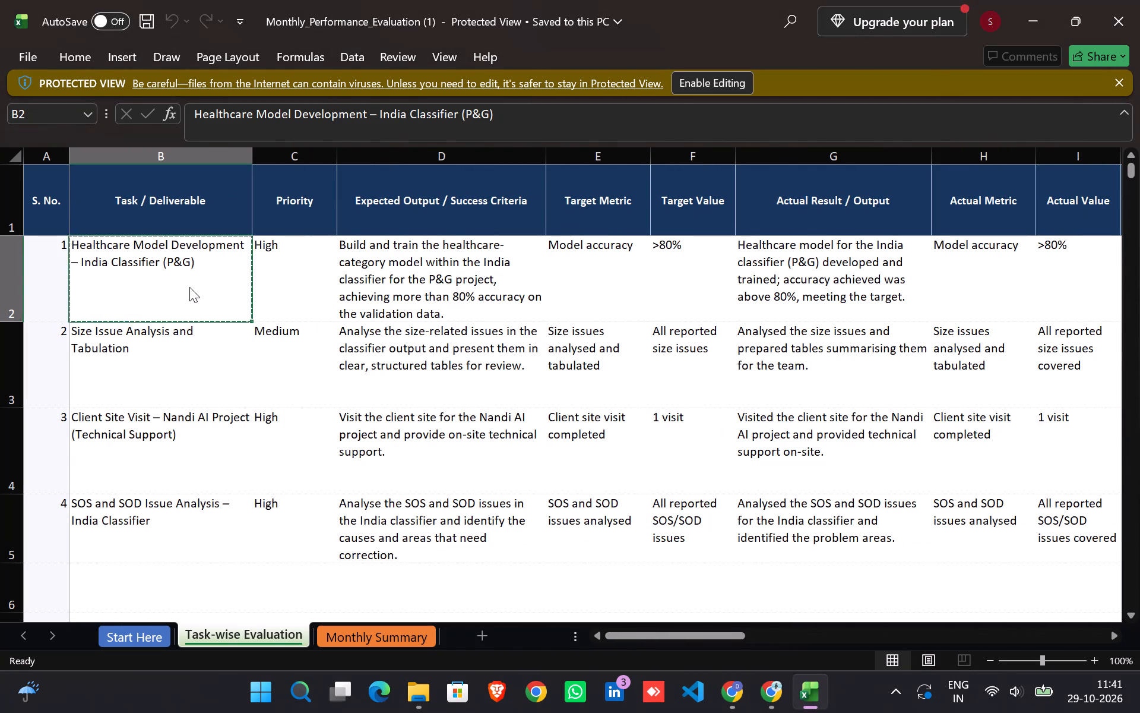
key(alt+Tab)
key(ctrl+v)
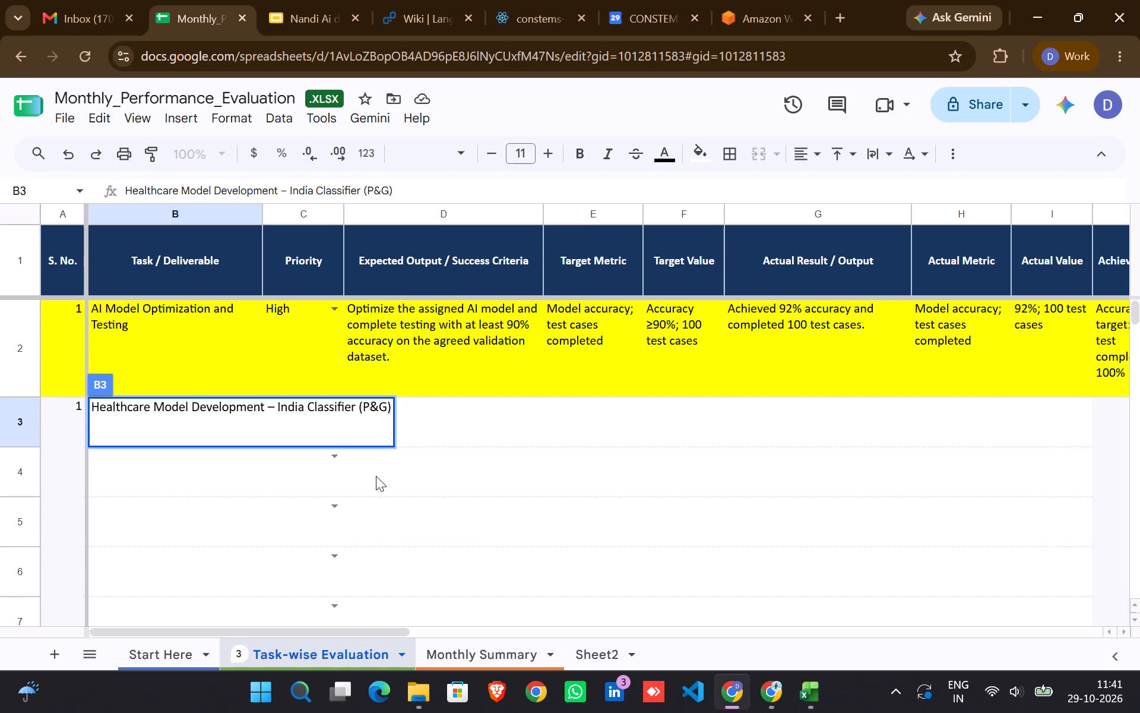
click(376, 476)
click(241, 430)
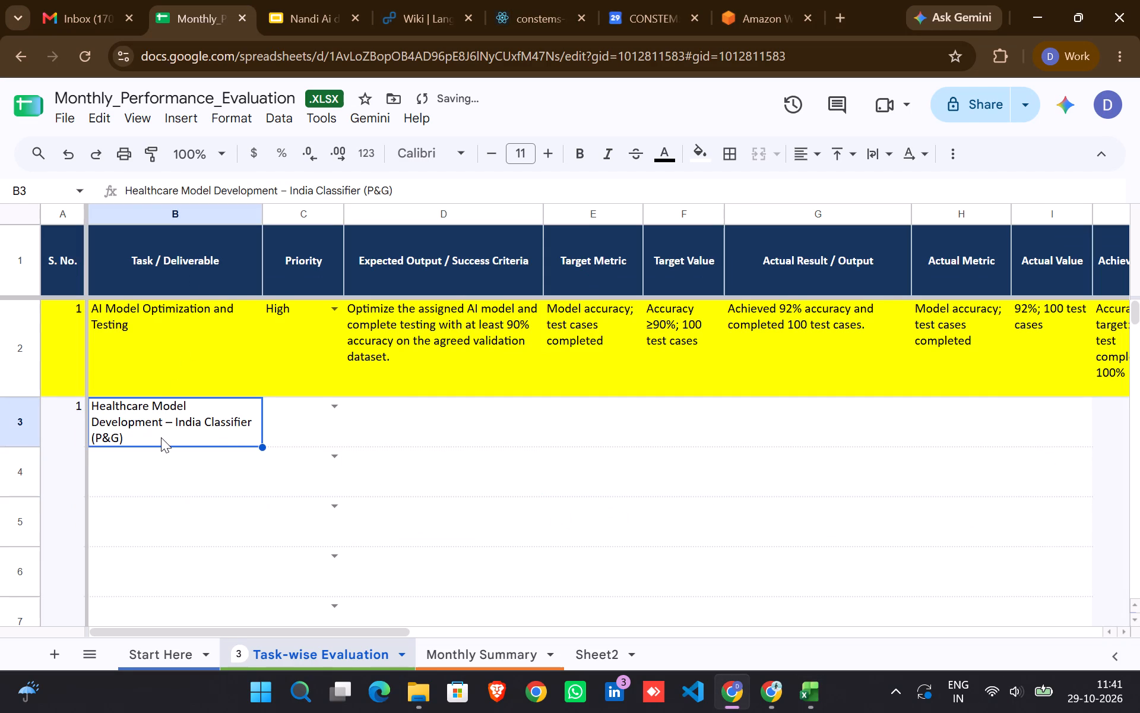
Shorten the task name in B3 to "Healthcare Model Development – India Classifier" by removing "(P&G)".
double_click(161, 437)
key(BackSpace)
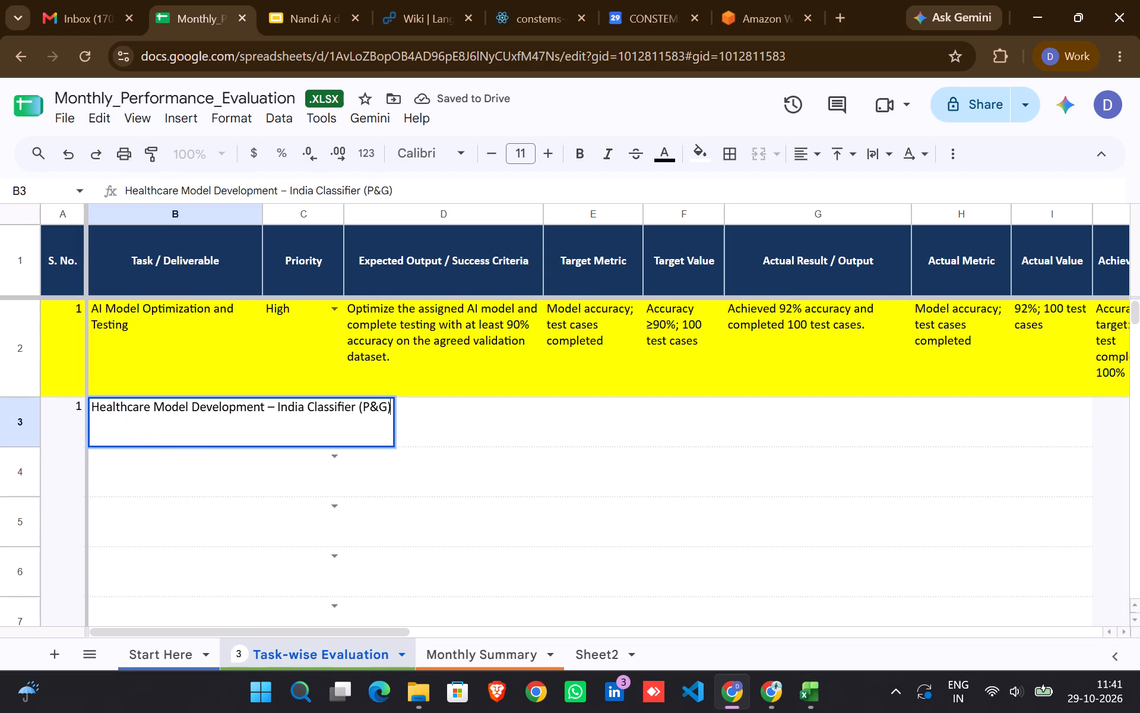
key(BackSpace)
key(BackSpace)
key(BackSpace)
key(BackSpace)
key(BackSpace)
key(BackSpace)
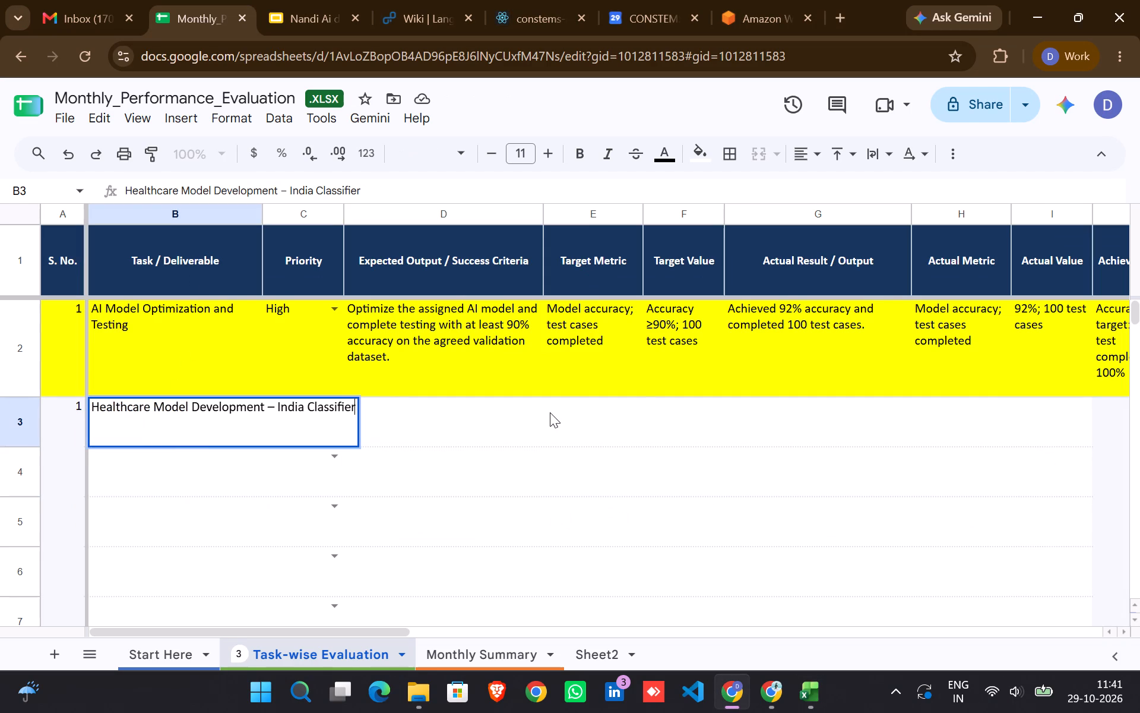
click(550, 412)
Set the Priority of the healthcare task in row 3 to High.
key(alt+Tab)
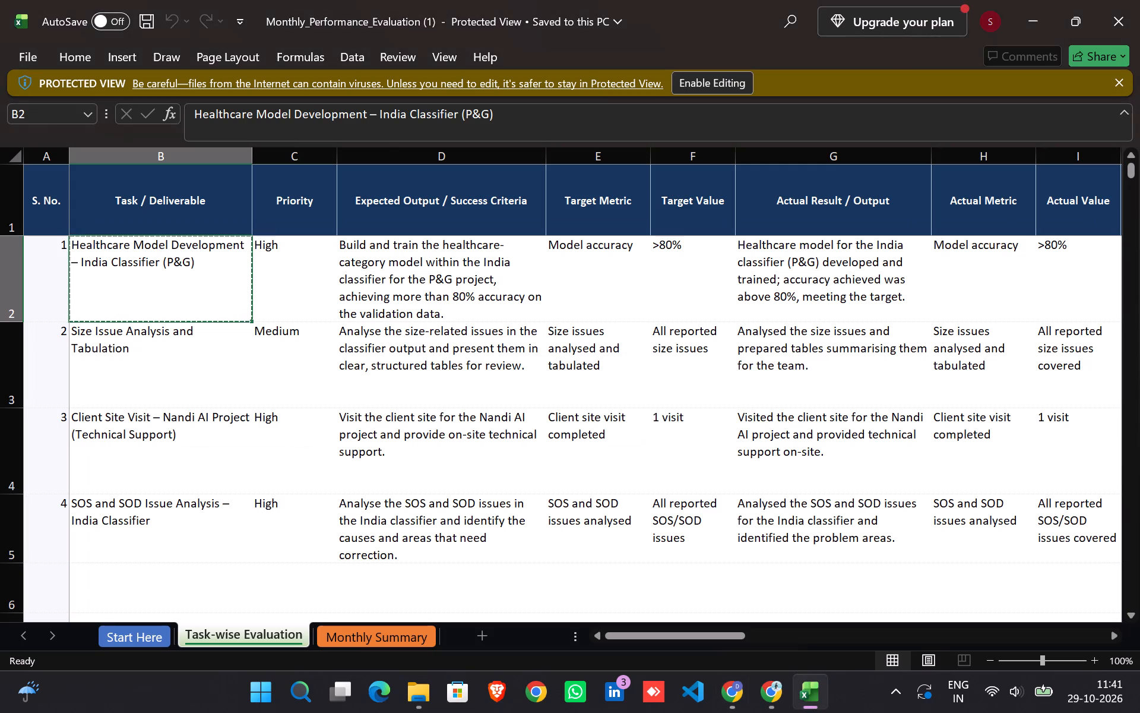
key(alt+Tab)
click(322, 413)
click(331, 406)
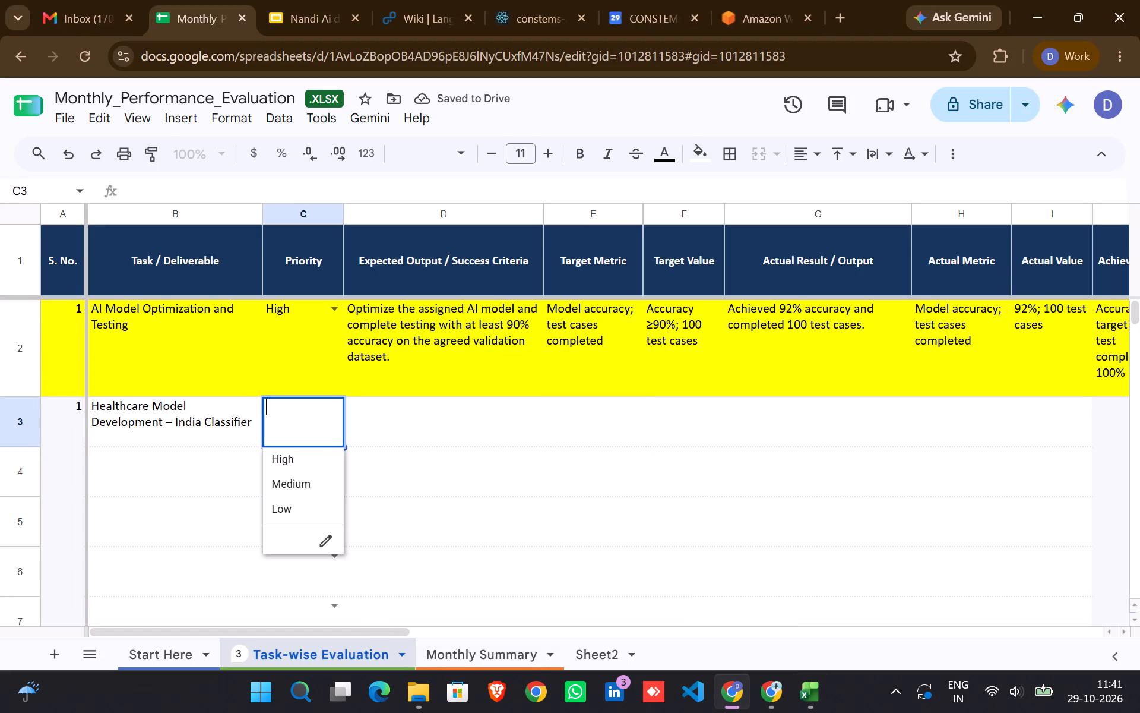
click(296, 461)
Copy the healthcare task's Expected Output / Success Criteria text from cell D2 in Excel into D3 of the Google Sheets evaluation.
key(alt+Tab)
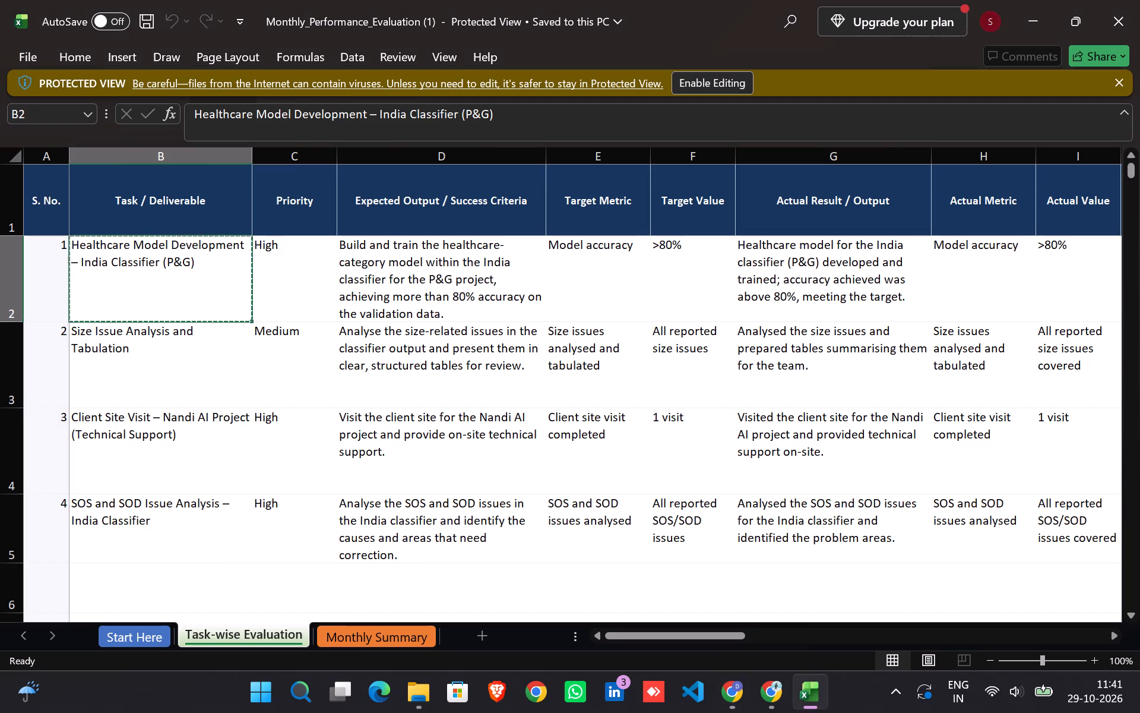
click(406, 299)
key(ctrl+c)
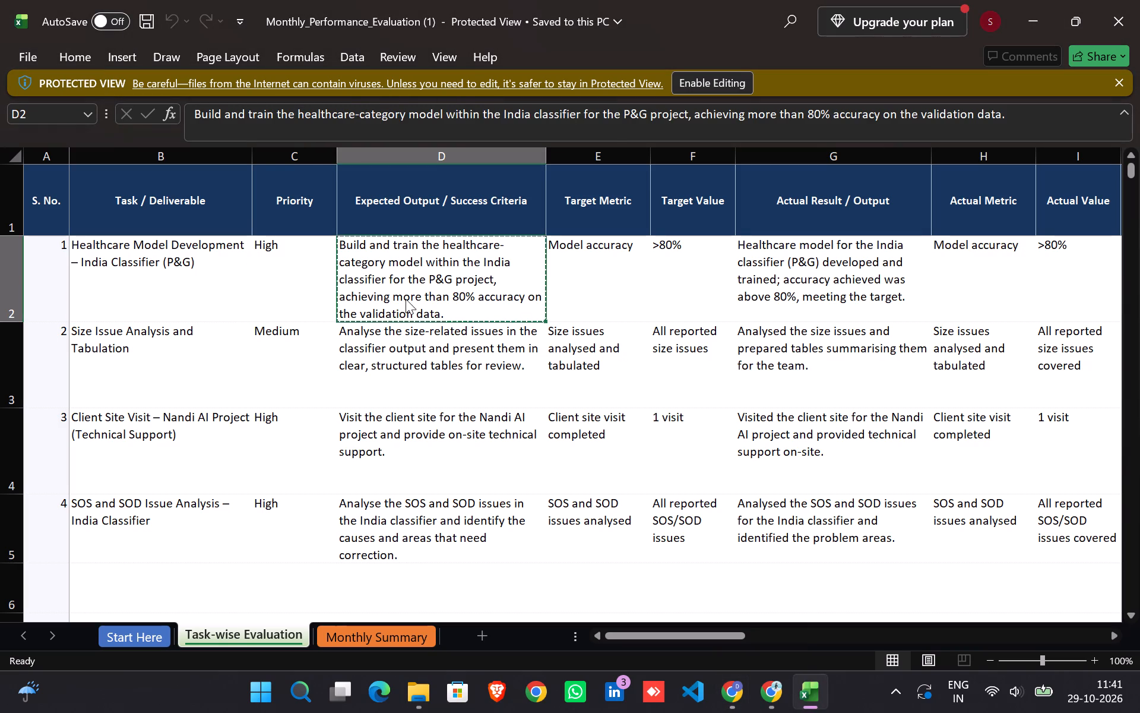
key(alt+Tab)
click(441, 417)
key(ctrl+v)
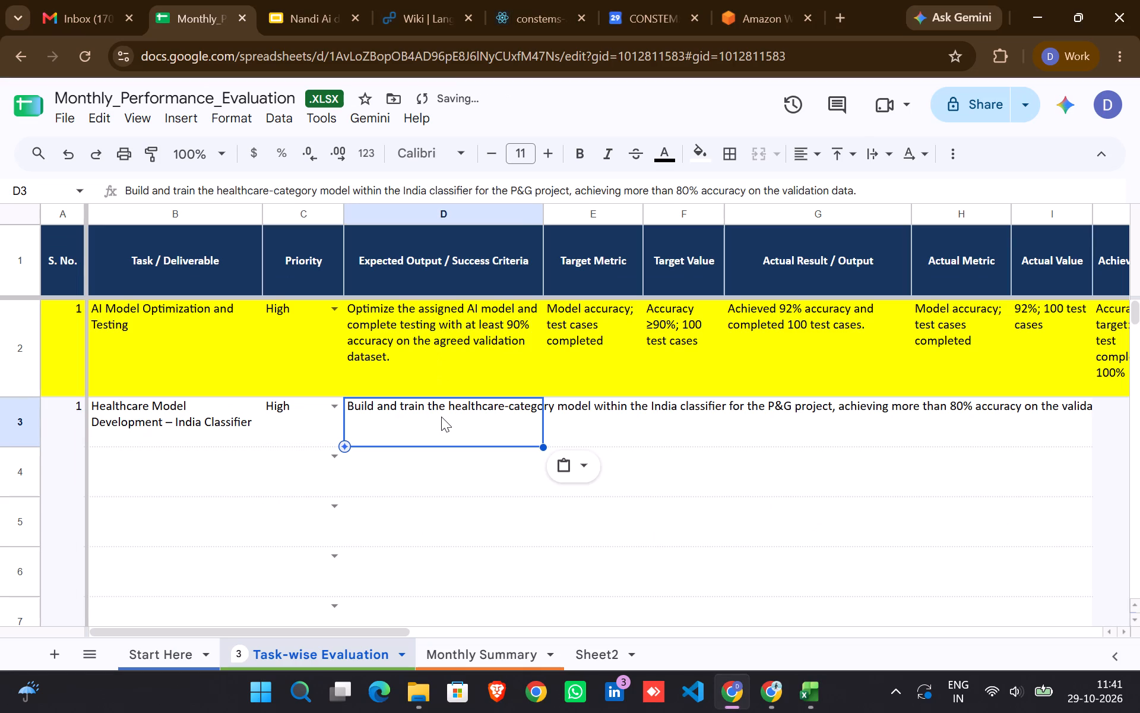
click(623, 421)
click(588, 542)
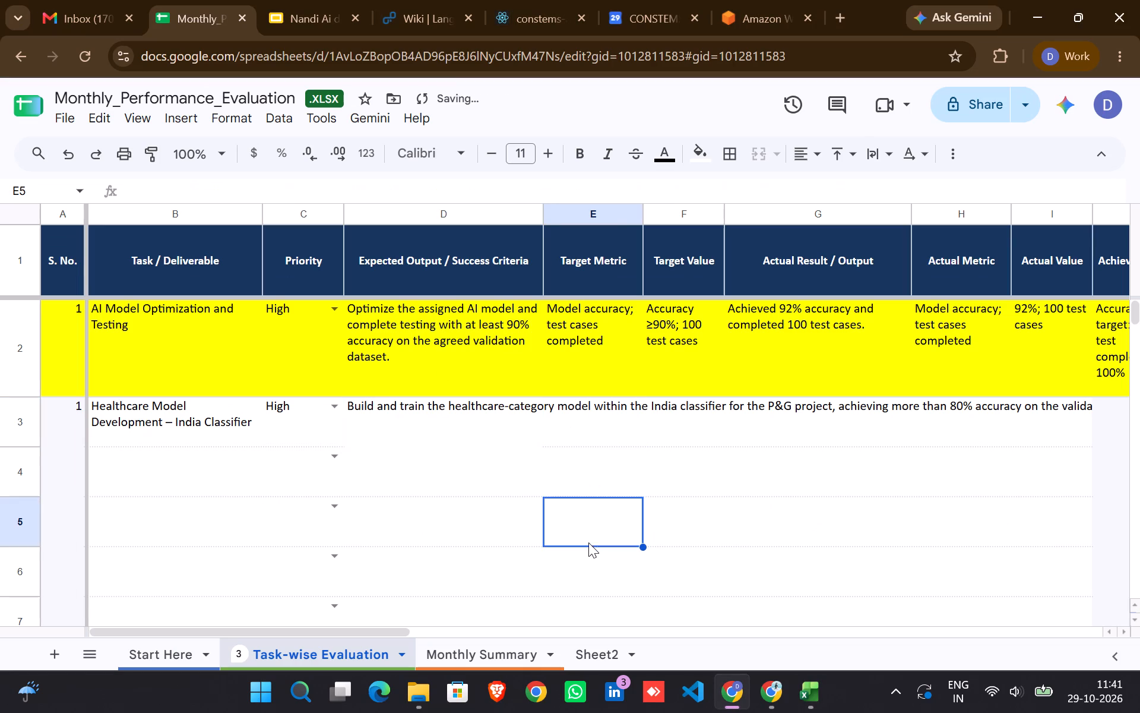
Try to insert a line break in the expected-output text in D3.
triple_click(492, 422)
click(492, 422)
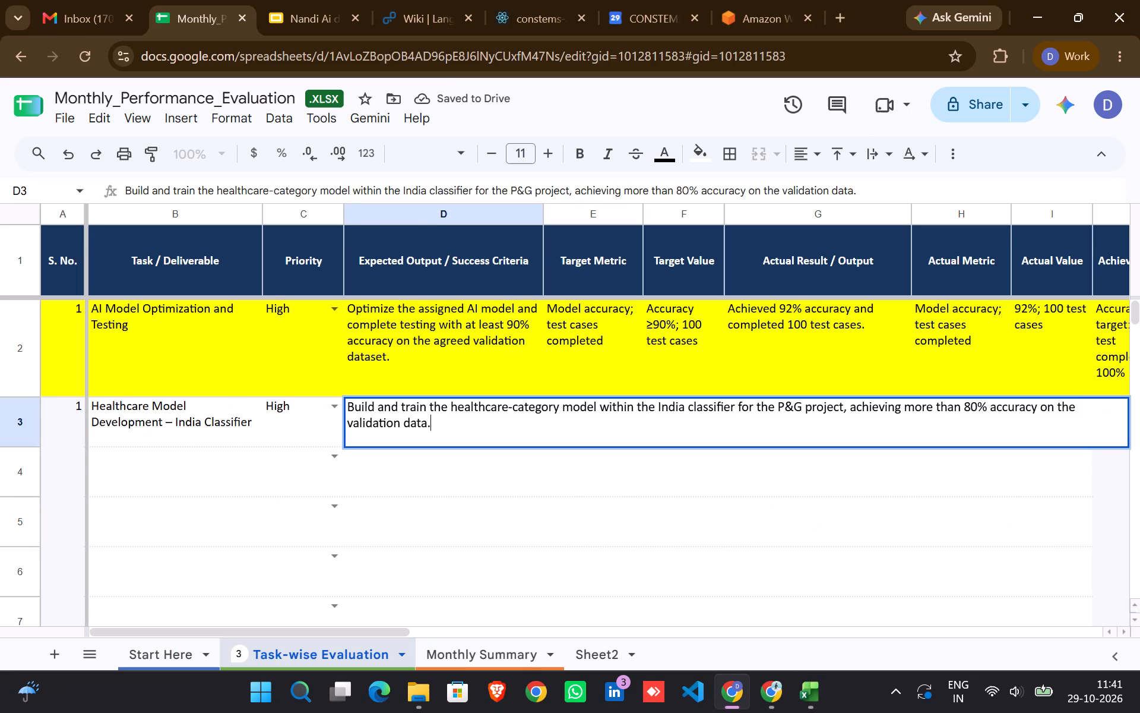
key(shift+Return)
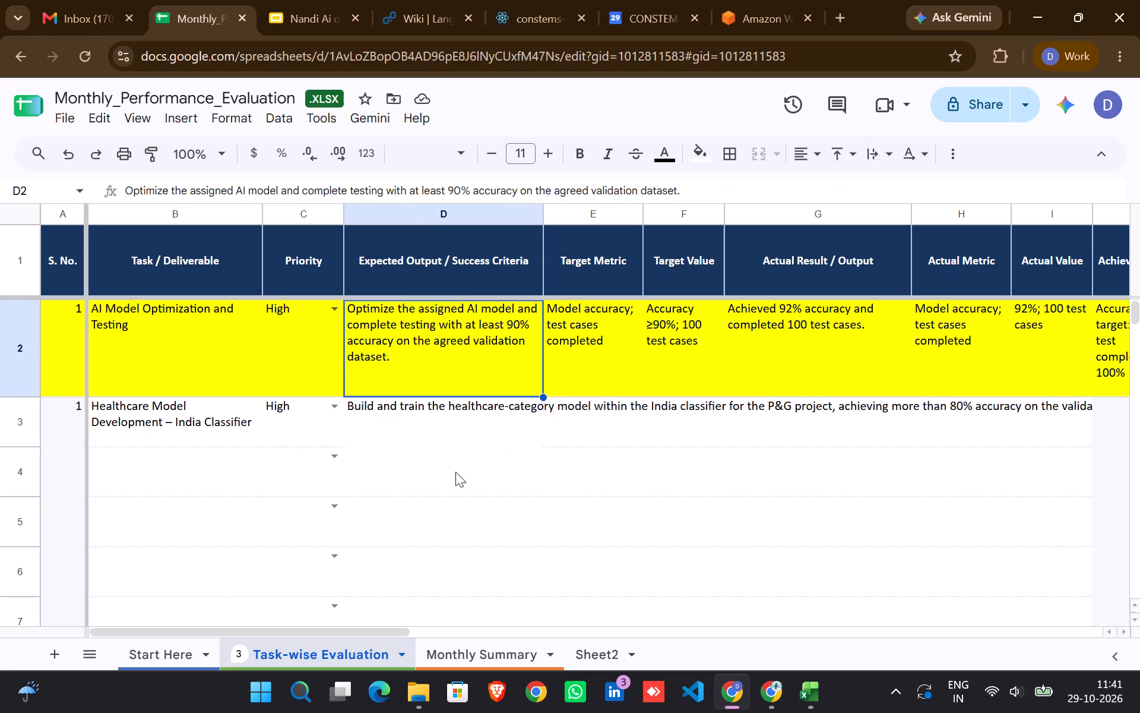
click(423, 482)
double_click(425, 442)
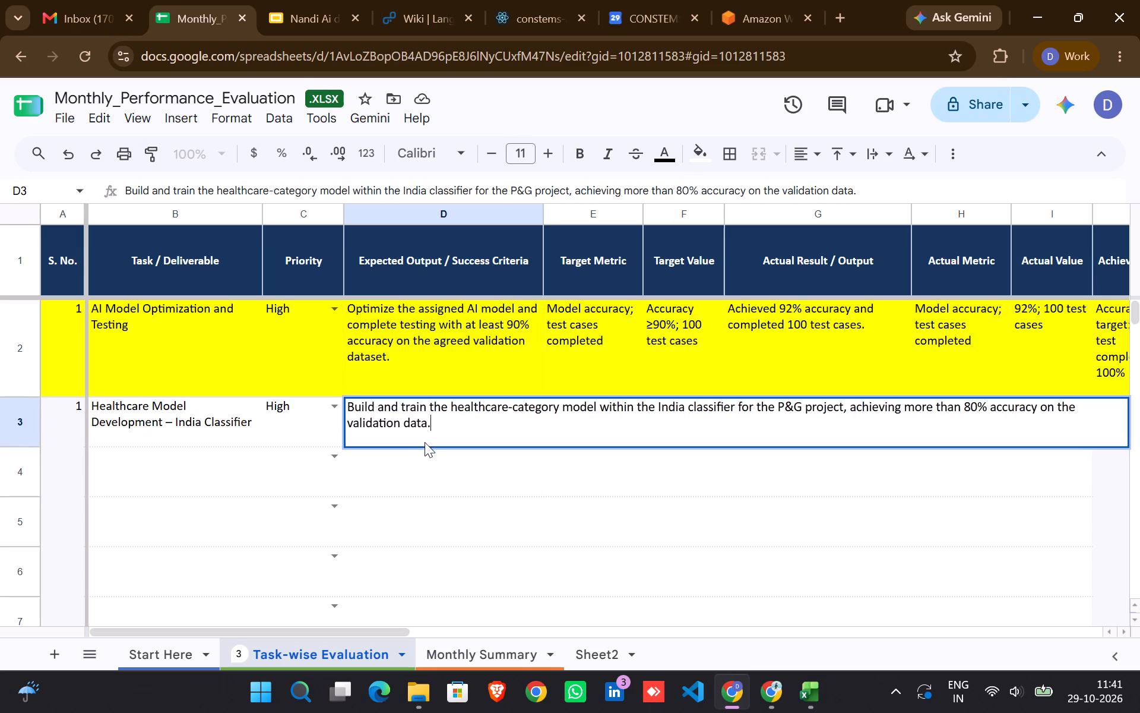
Copy the yellow sample row's Expected Output cell D2 over D3, including its formatting.
click(425, 364)
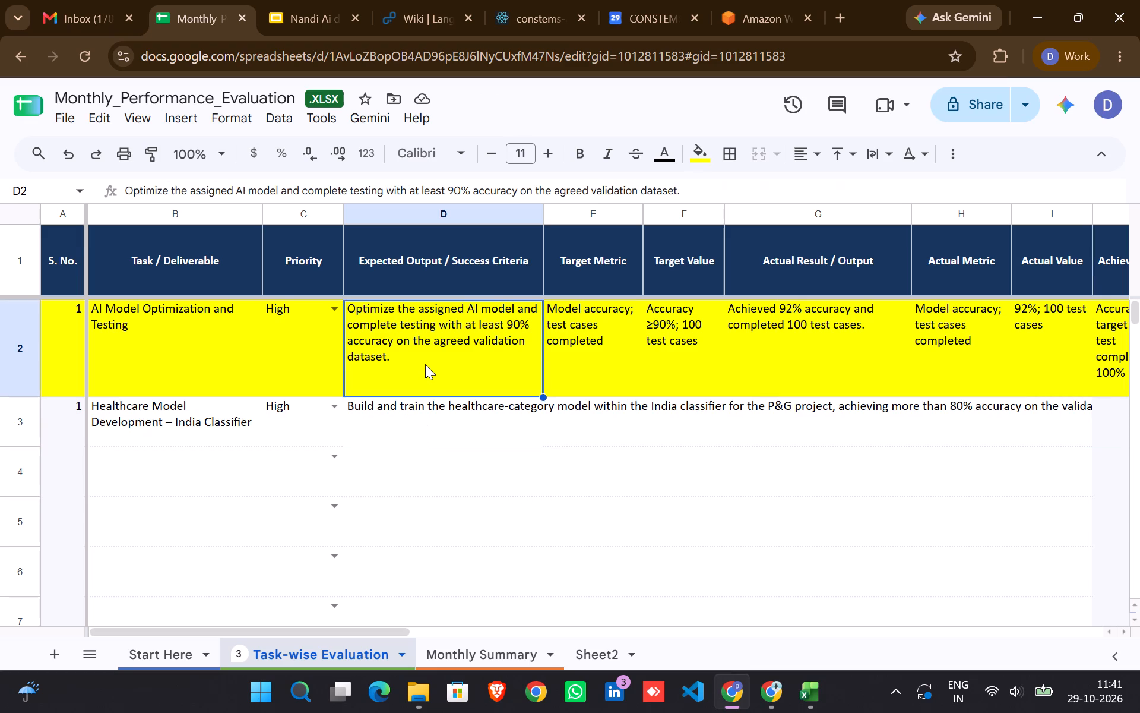
key(ctrl+c)
click(421, 415)
key(ctrl+v)
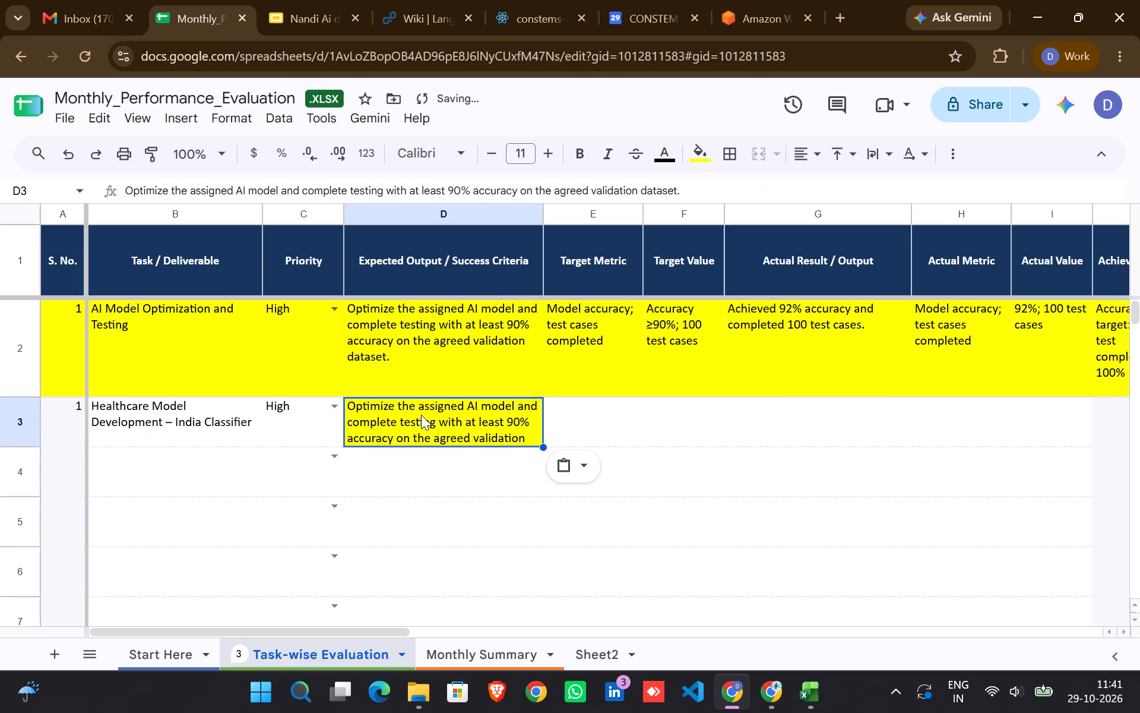
double_click(431, 428)
click(498, 510)
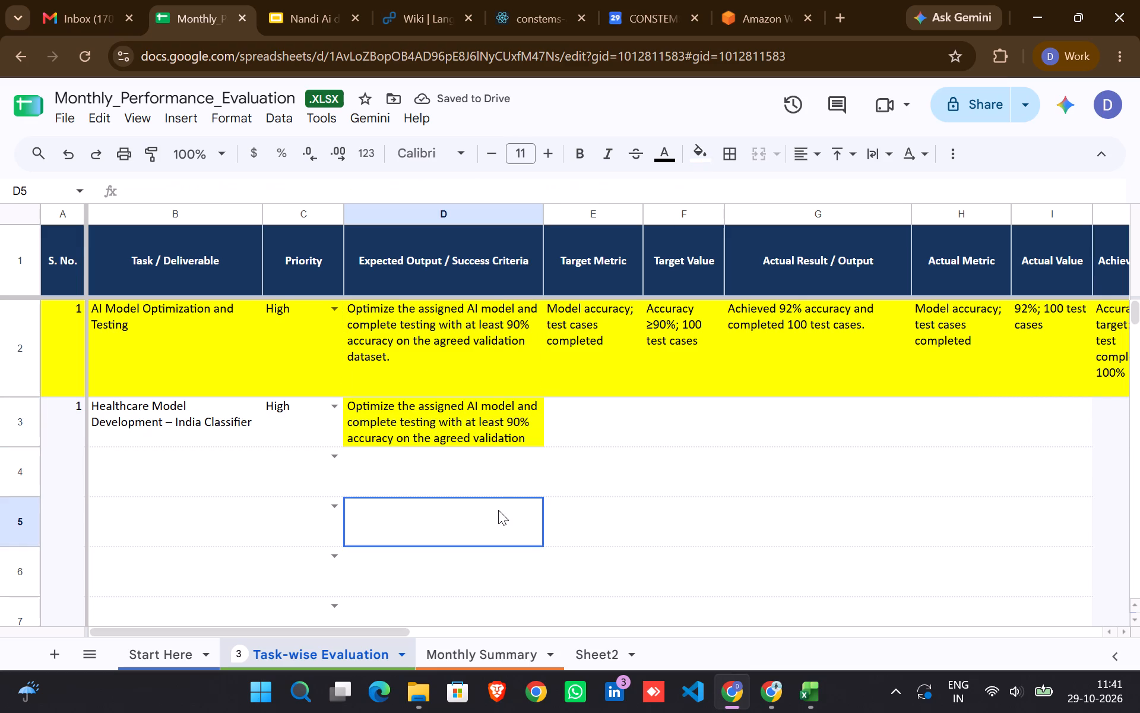
Switch to Excel and enable editing of the protected Monthly_Performance_Evaluation (1) workbook.
click(488, 441)
key(alt+Tab)
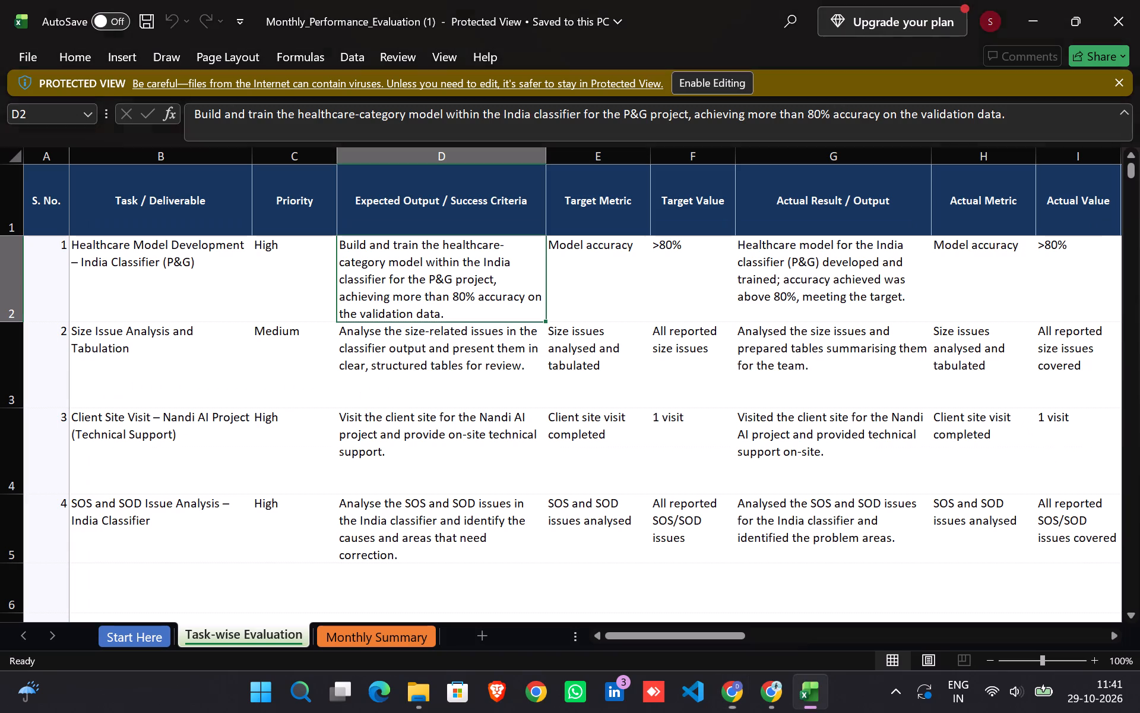
click(439, 270)
double_click(425, 282)
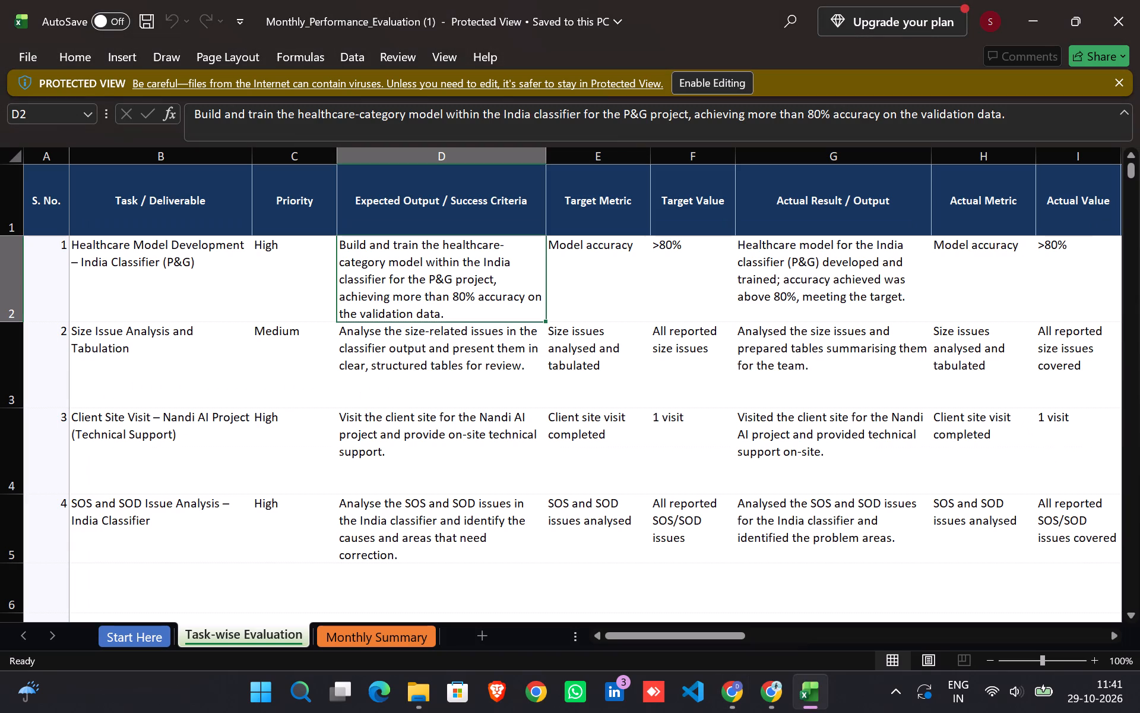
double_click(425, 296)
click(701, 93)
Replace the text of D3 in the Google Sheets evaluation with the healthcare task's expected-output text from cell D2 in Excel.
click(449, 374)
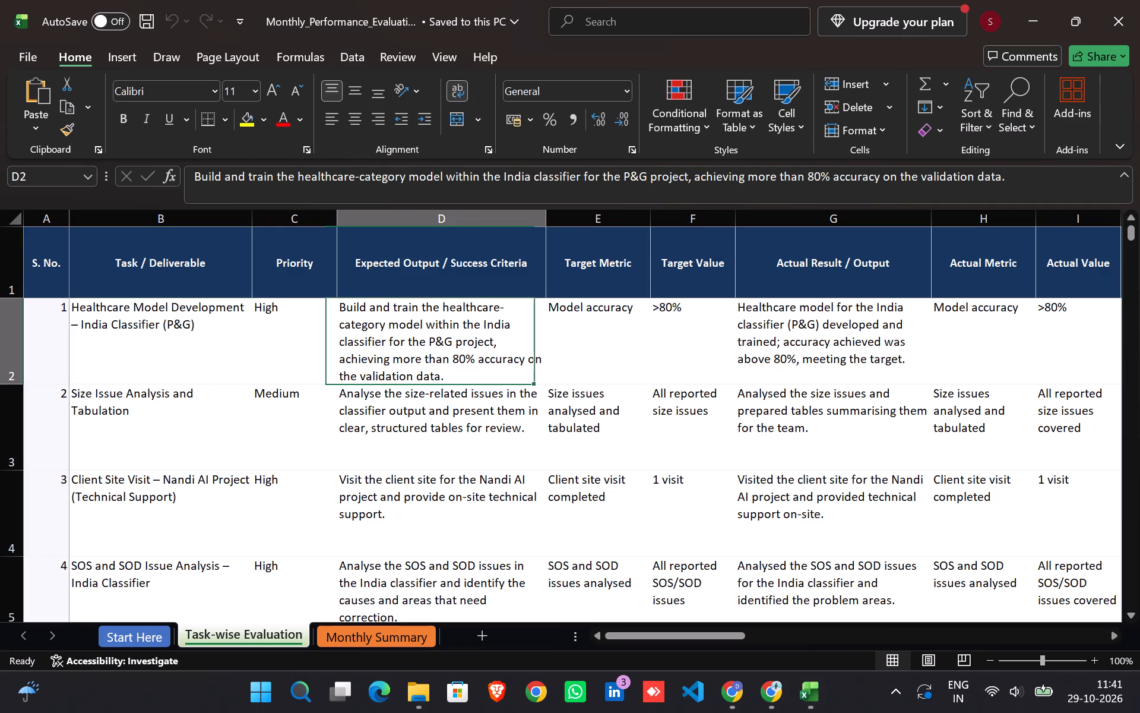
double_click(447, 369)
key(ctrl+a)
key(ctrl+c)
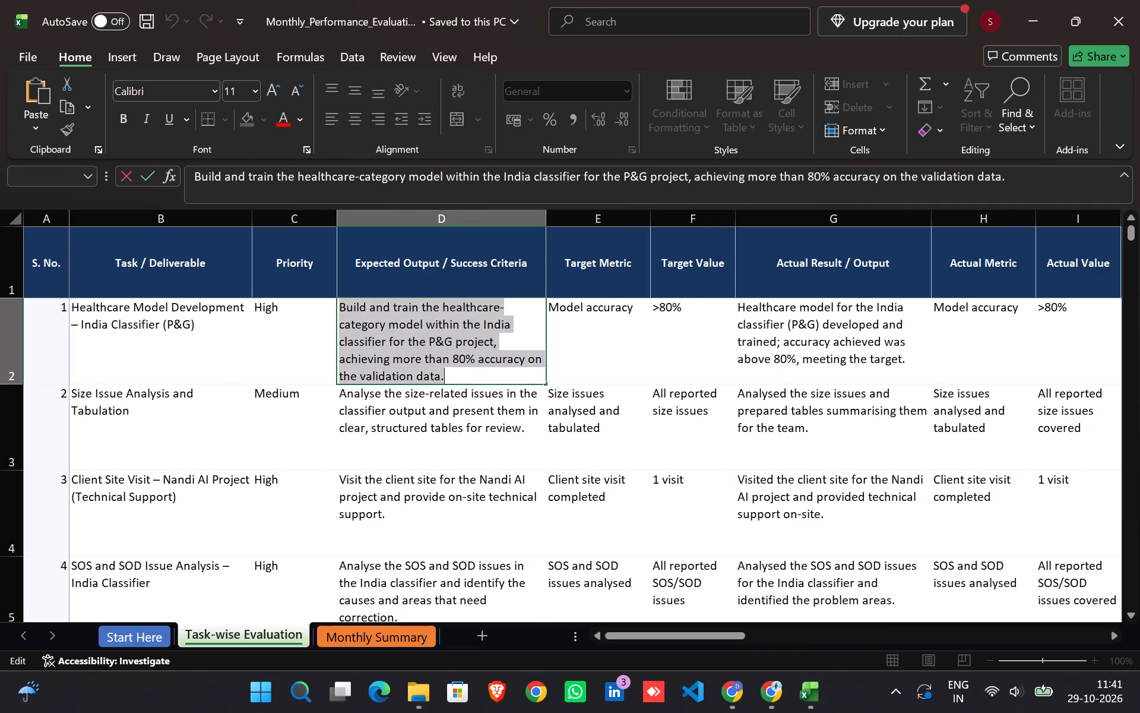
key(alt+Tab)
triple_click(473, 422)
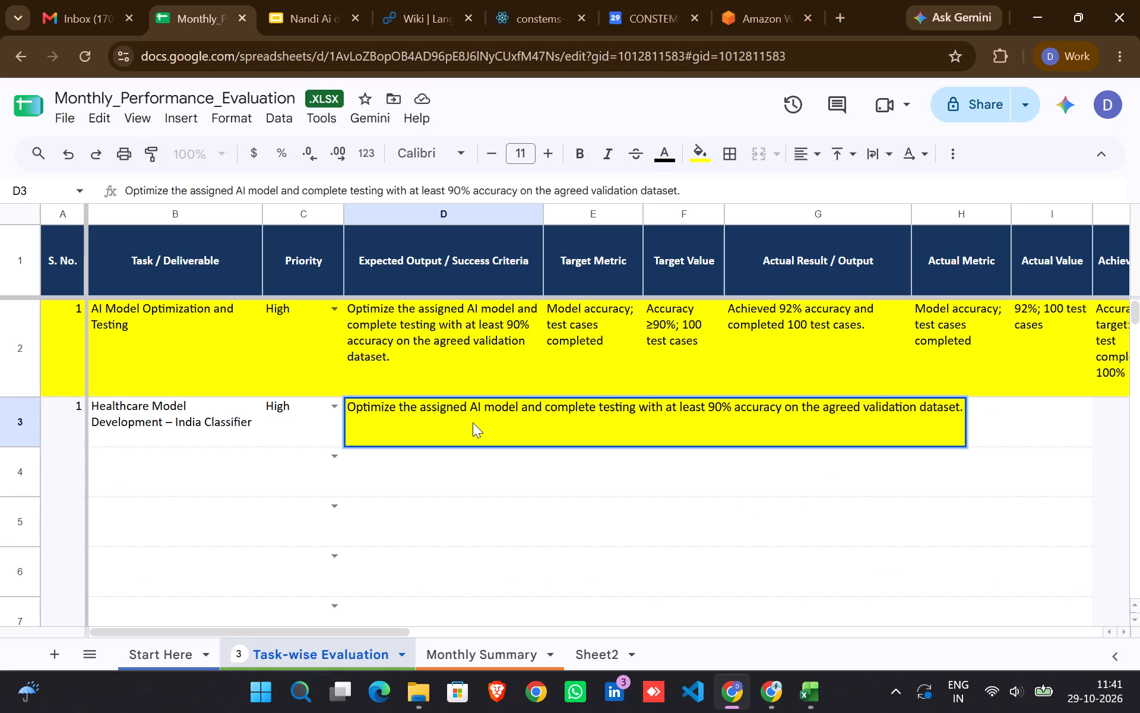
double_click(473, 422)
double_click(471, 409)
key(ctrl+a)
key(ctrl+v)
click(514, 557)
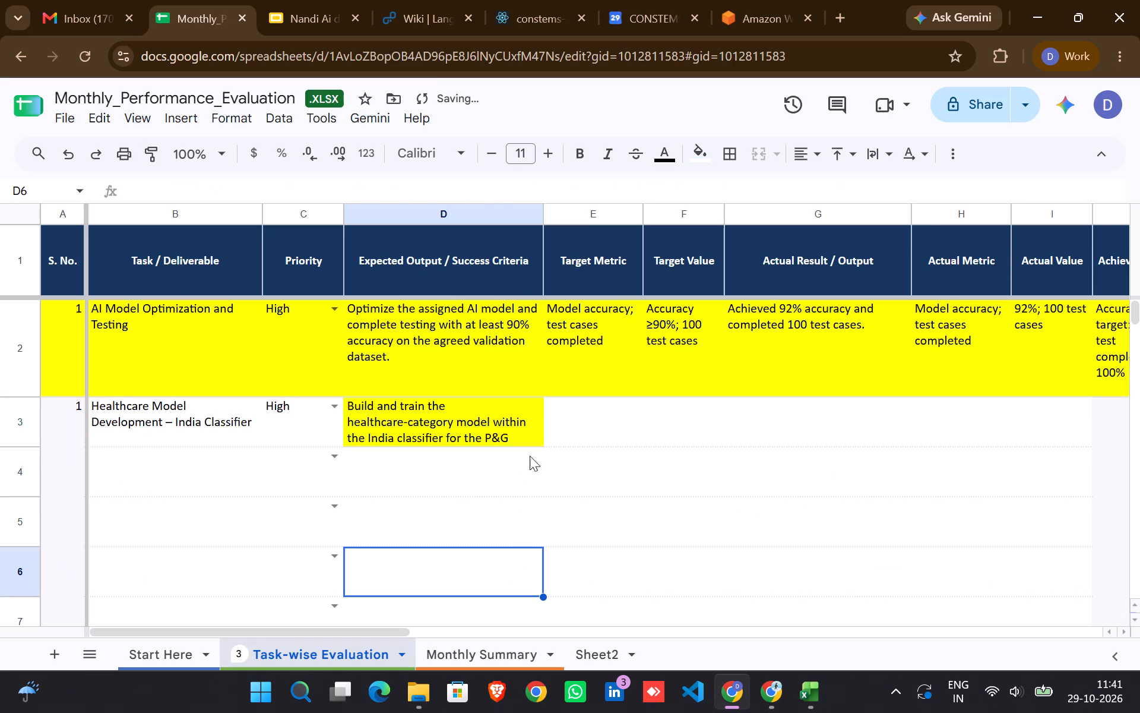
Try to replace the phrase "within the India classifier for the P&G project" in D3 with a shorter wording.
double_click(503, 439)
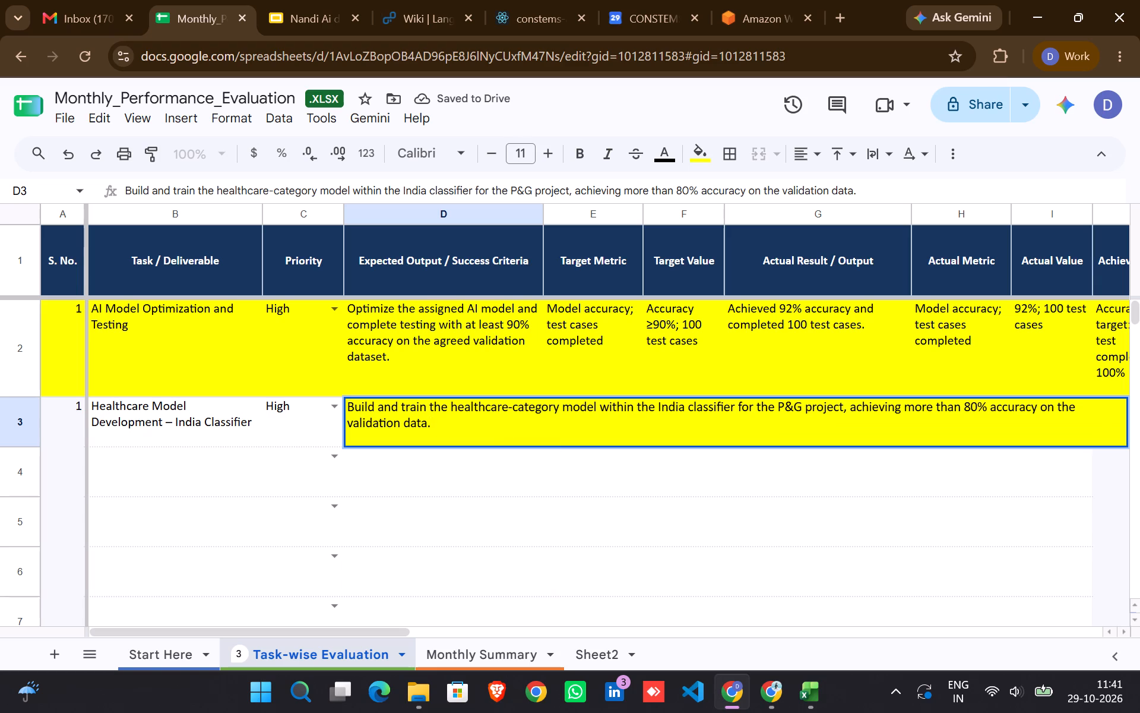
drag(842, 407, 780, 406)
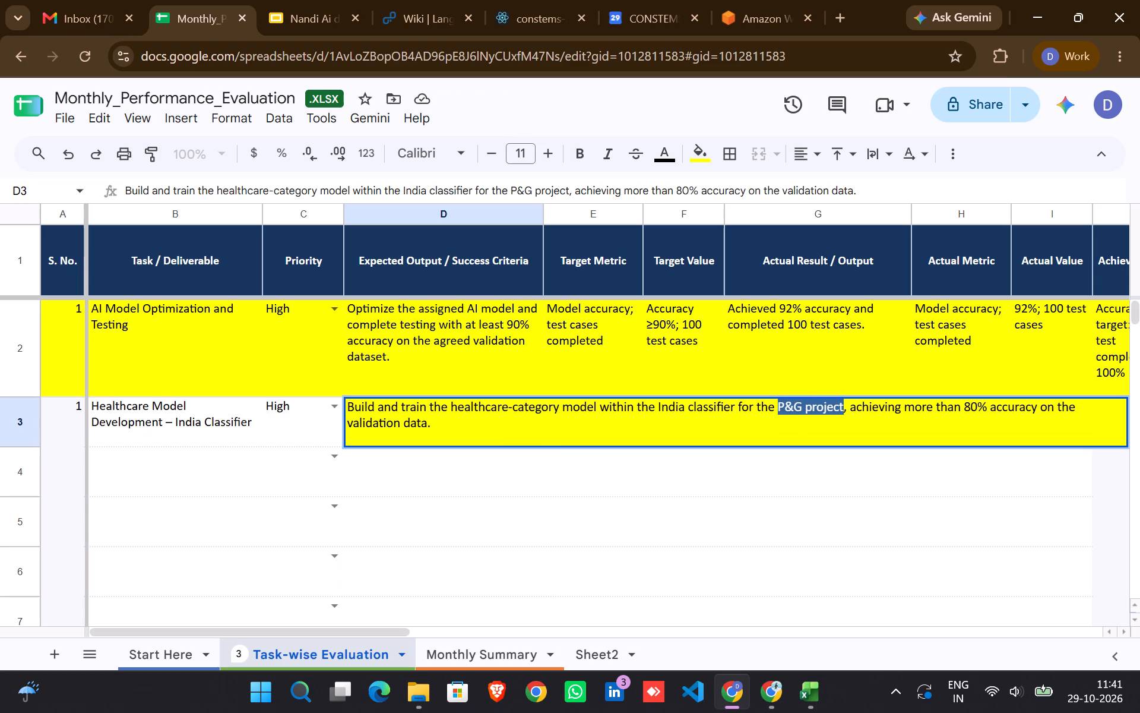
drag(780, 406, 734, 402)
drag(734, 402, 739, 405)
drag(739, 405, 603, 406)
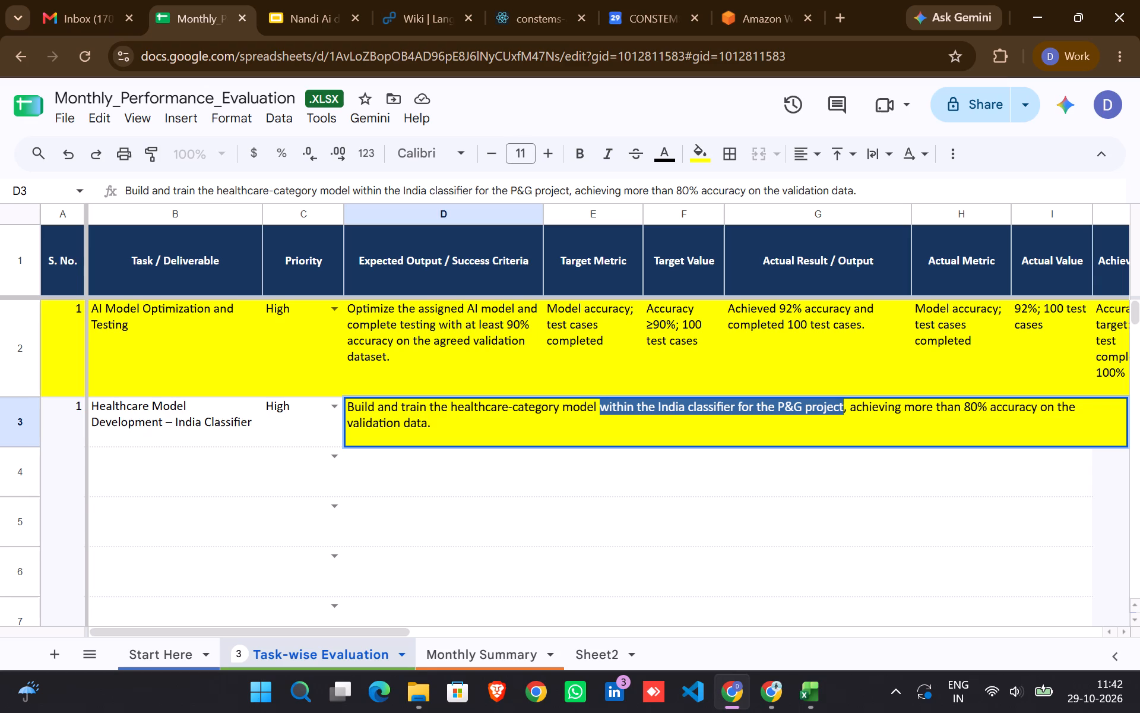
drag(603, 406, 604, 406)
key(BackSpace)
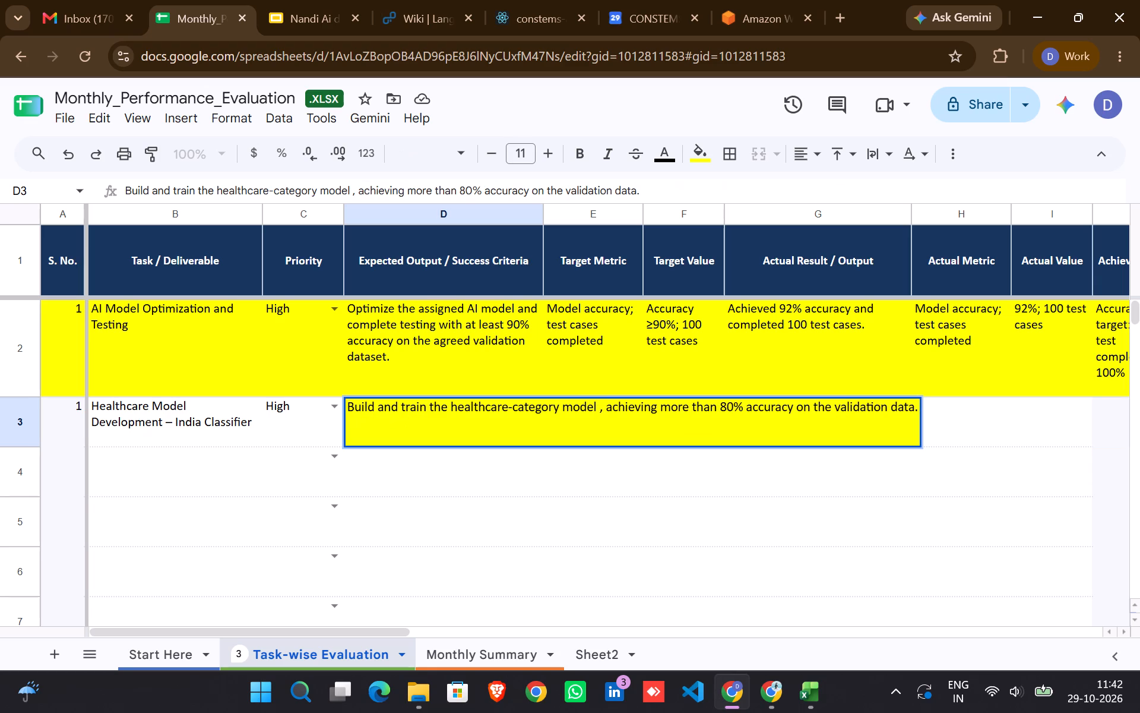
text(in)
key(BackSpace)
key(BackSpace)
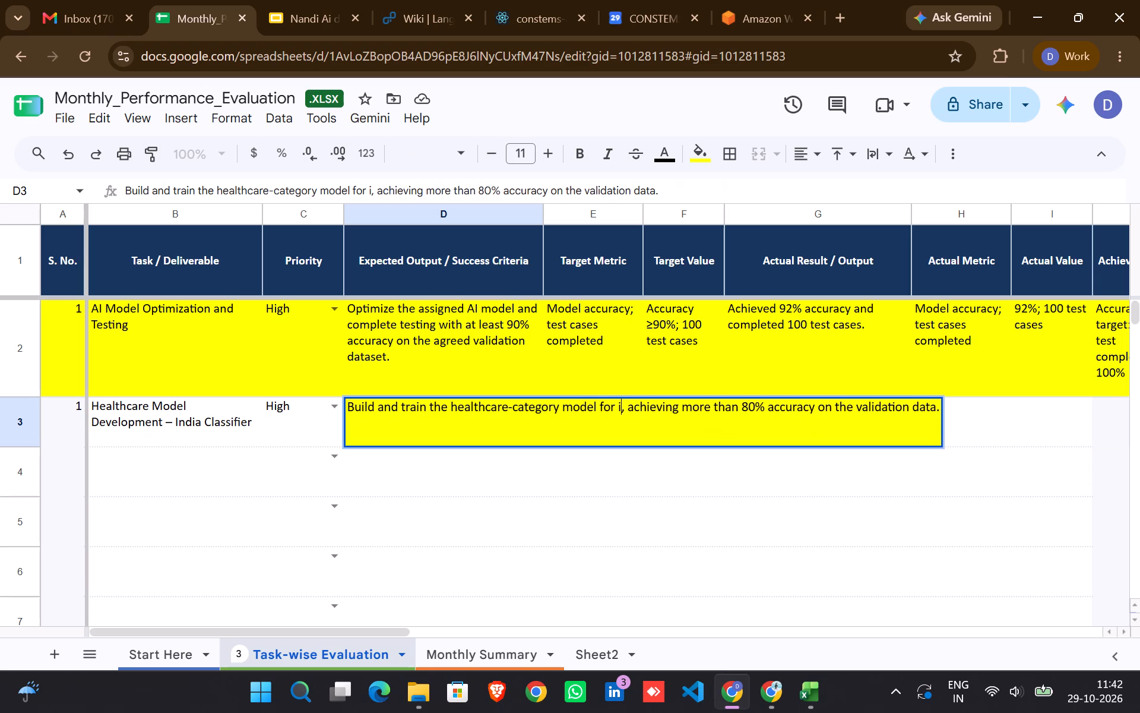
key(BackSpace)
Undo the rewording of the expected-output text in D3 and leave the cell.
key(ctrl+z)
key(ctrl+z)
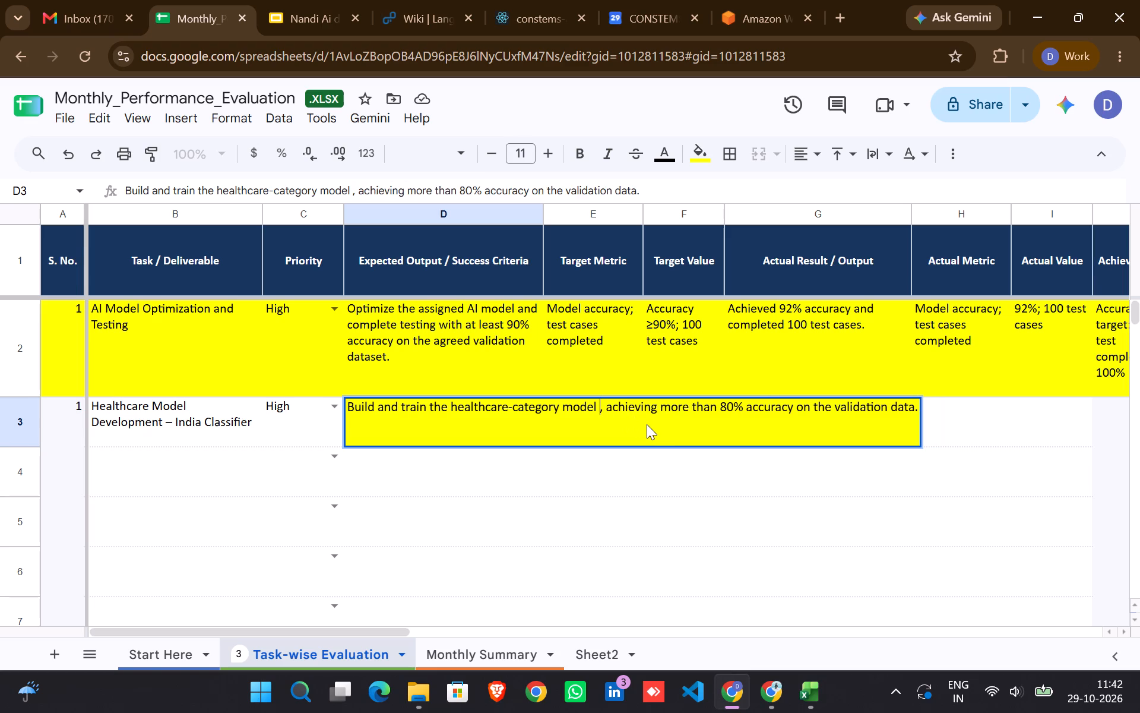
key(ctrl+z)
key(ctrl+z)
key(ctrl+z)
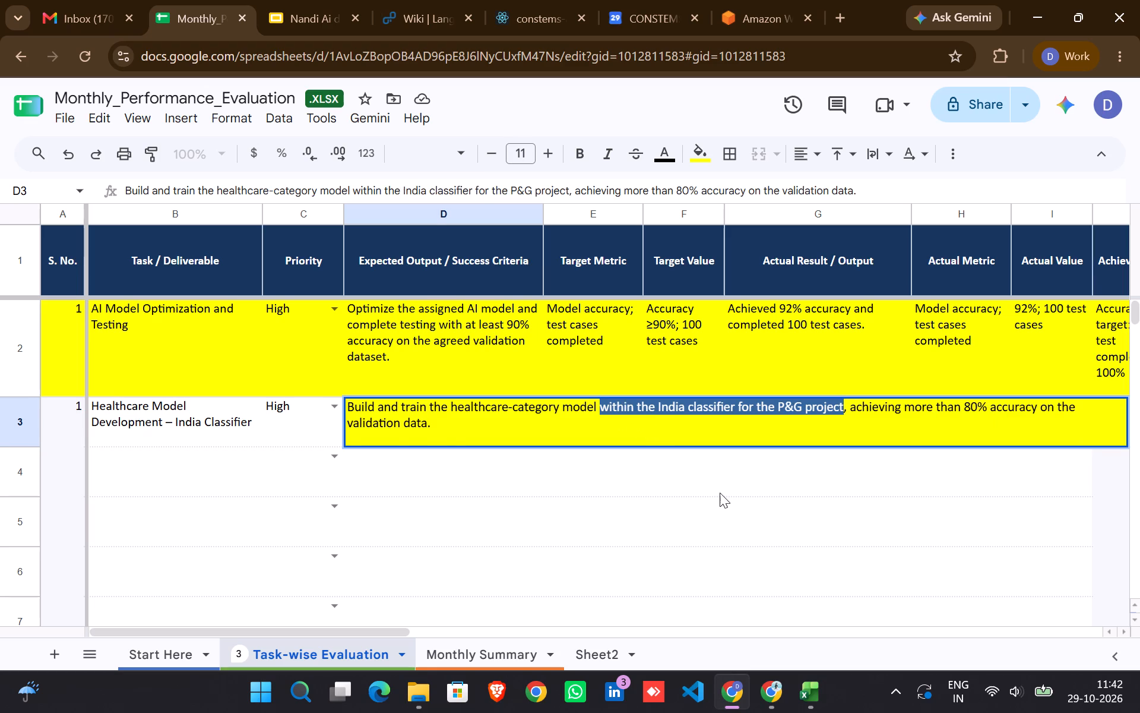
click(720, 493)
Fit the height of row 3 to its content.
click(520, 438)
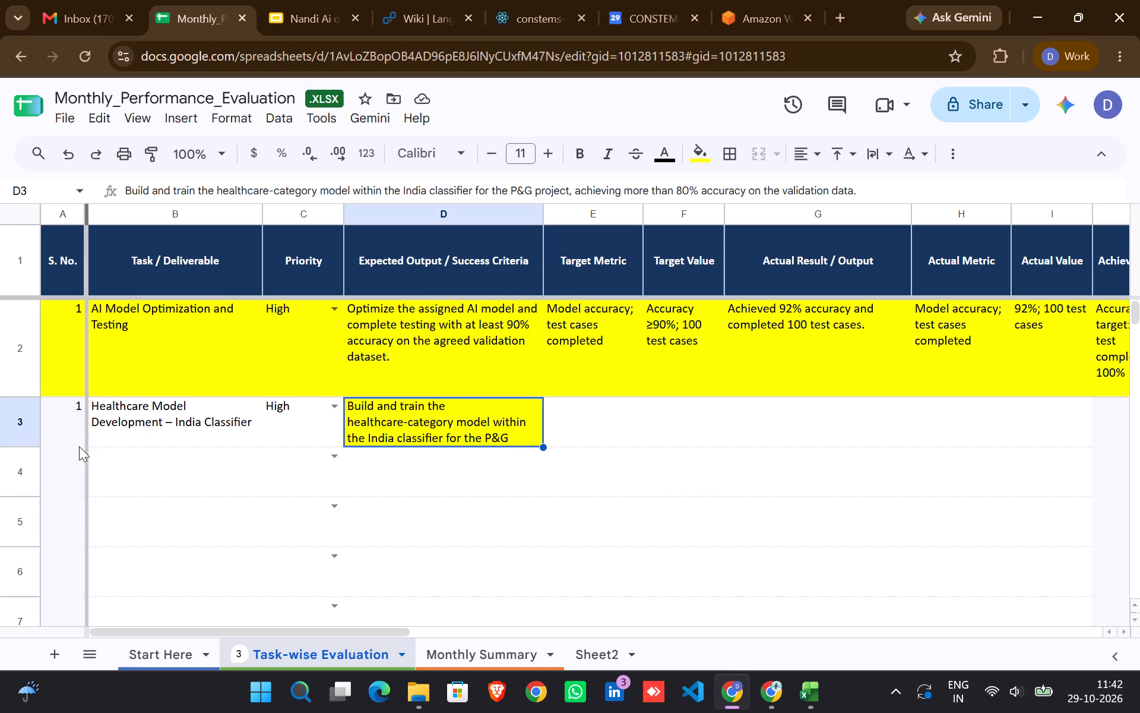
click(33, 421)
double_click(14, 446)
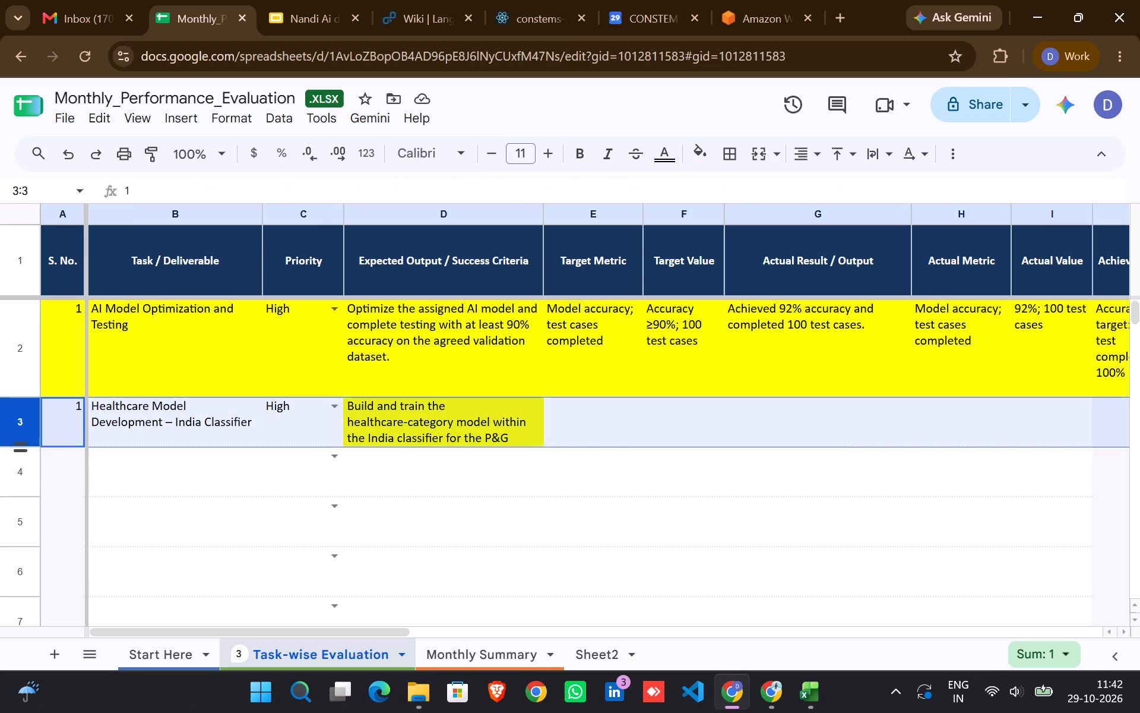
click(291, 531)
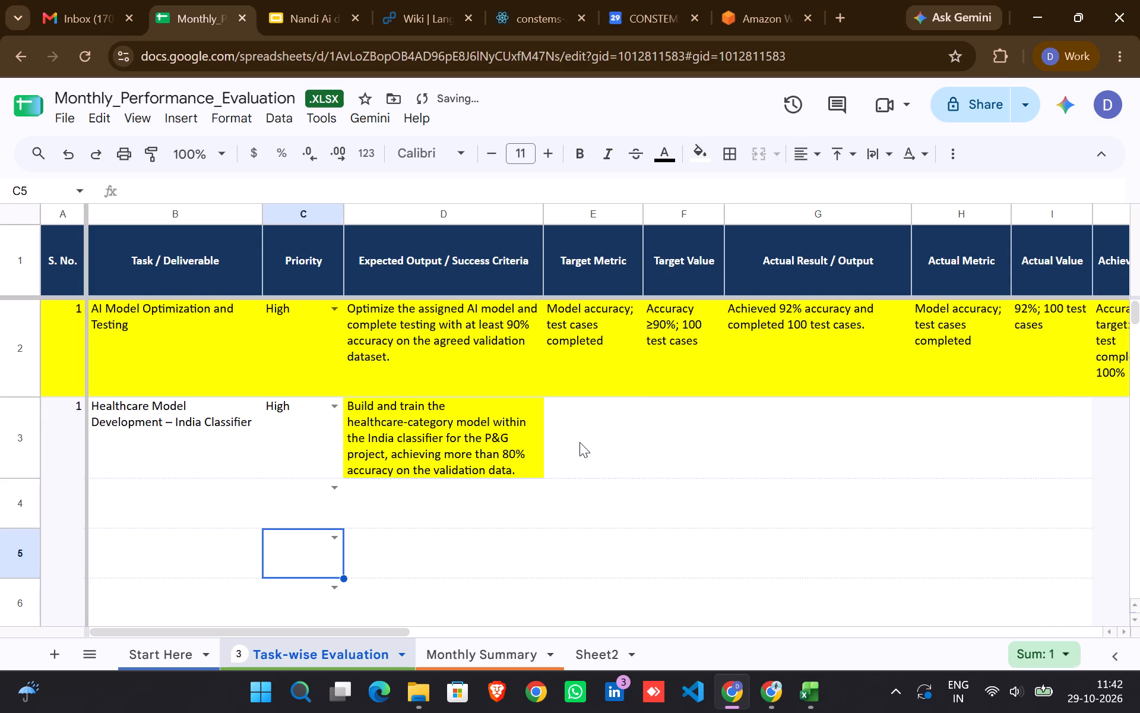
Copy the healthcare task's Target Metric "Model accuracy" from cell E2 in Excel for cell E3 of the Google Sheets evaluation.
click(579, 442)
key(alt+Tab)
click(597, 343)
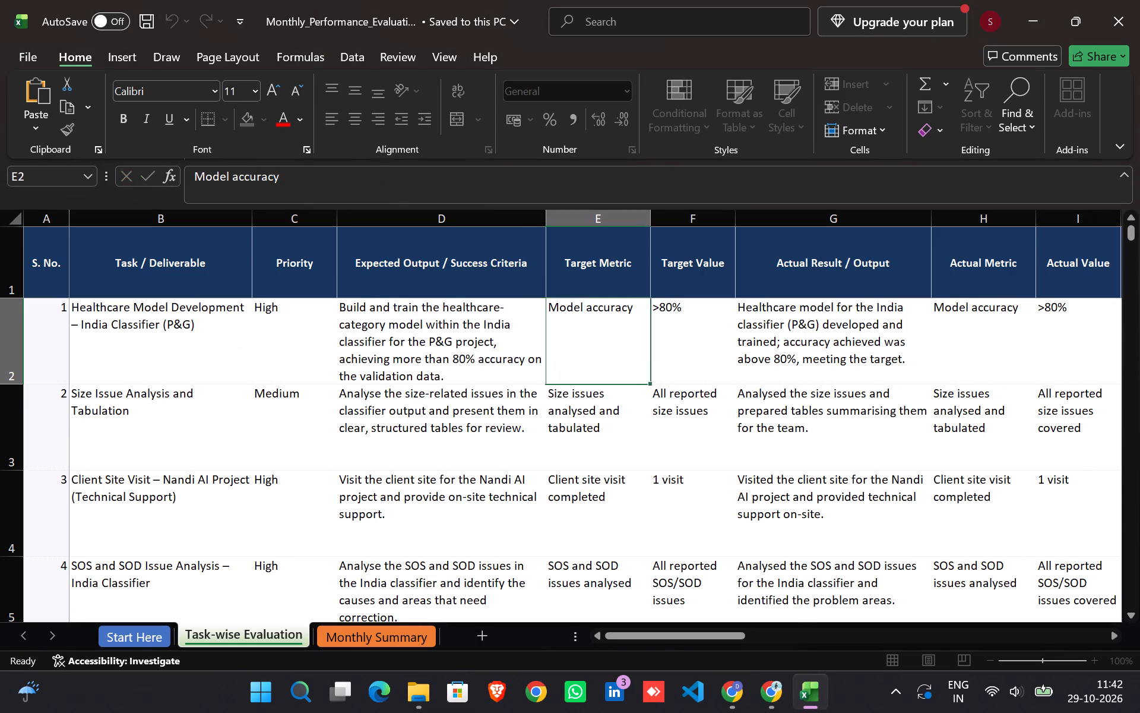
key(alt+Tab)
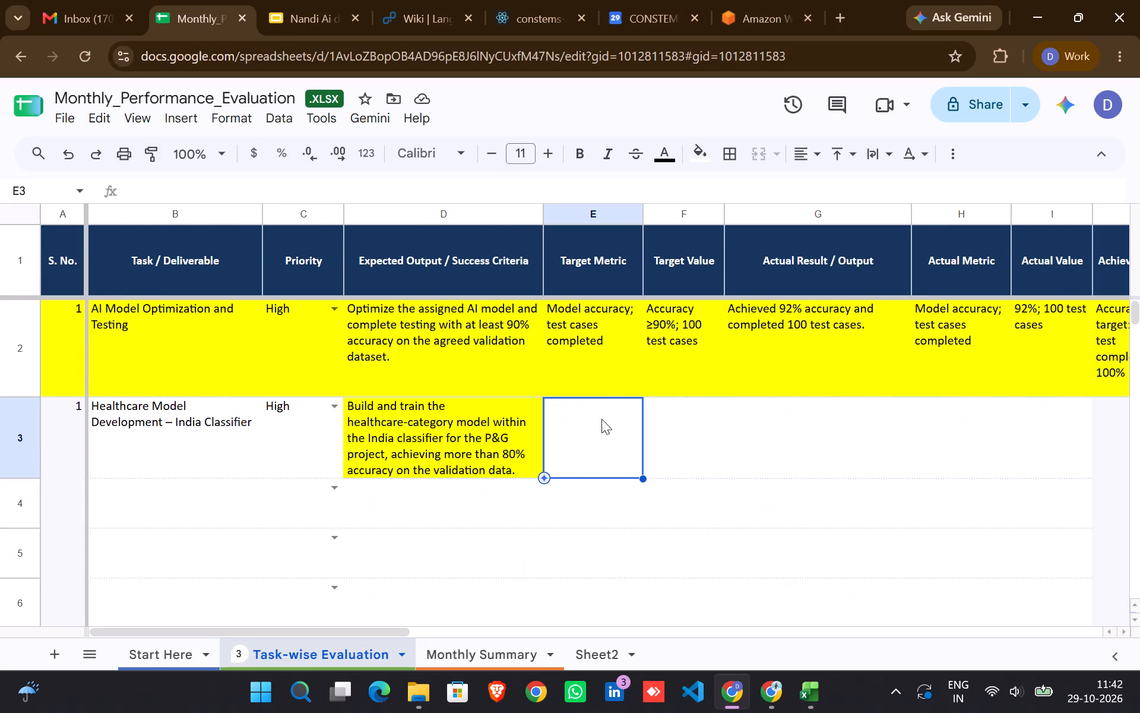
key(alt+Tab)
double_click(600, 342)
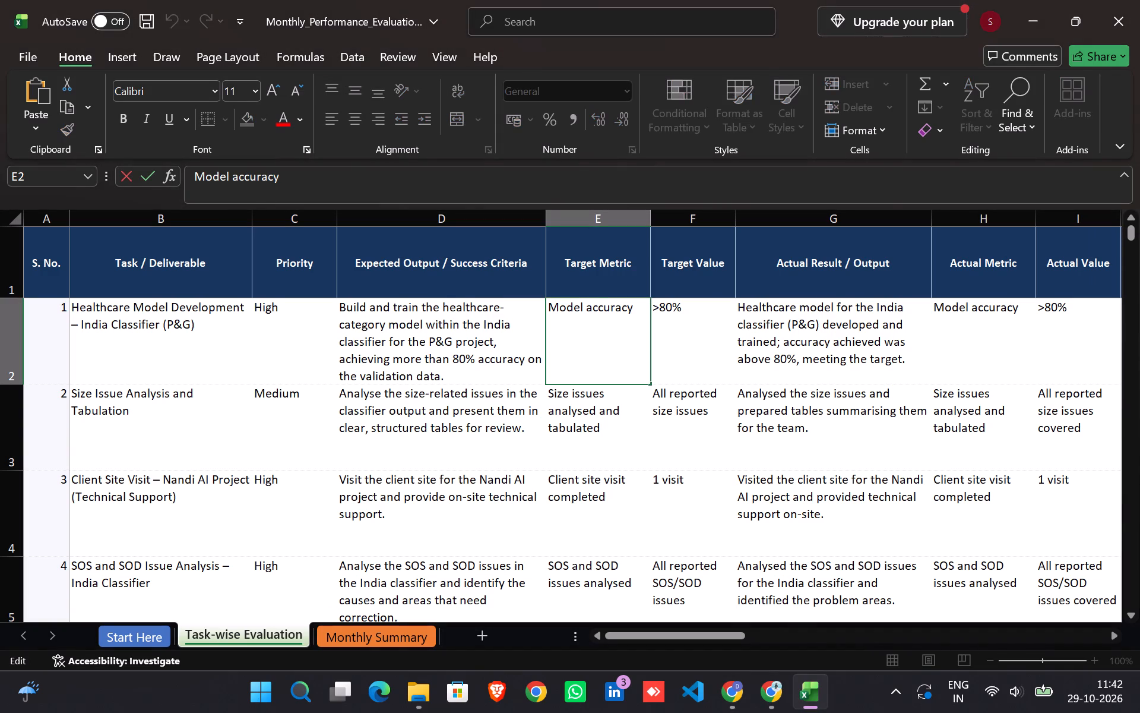
Copy the healthcare task's Target Metric text "Model accuracy" from Excel cell E2 into cell E3 of the Google Sheets evaluation.
click(628, 304)
key(ctrl+a)
key(ctrl+c)
key(alt+Tab)
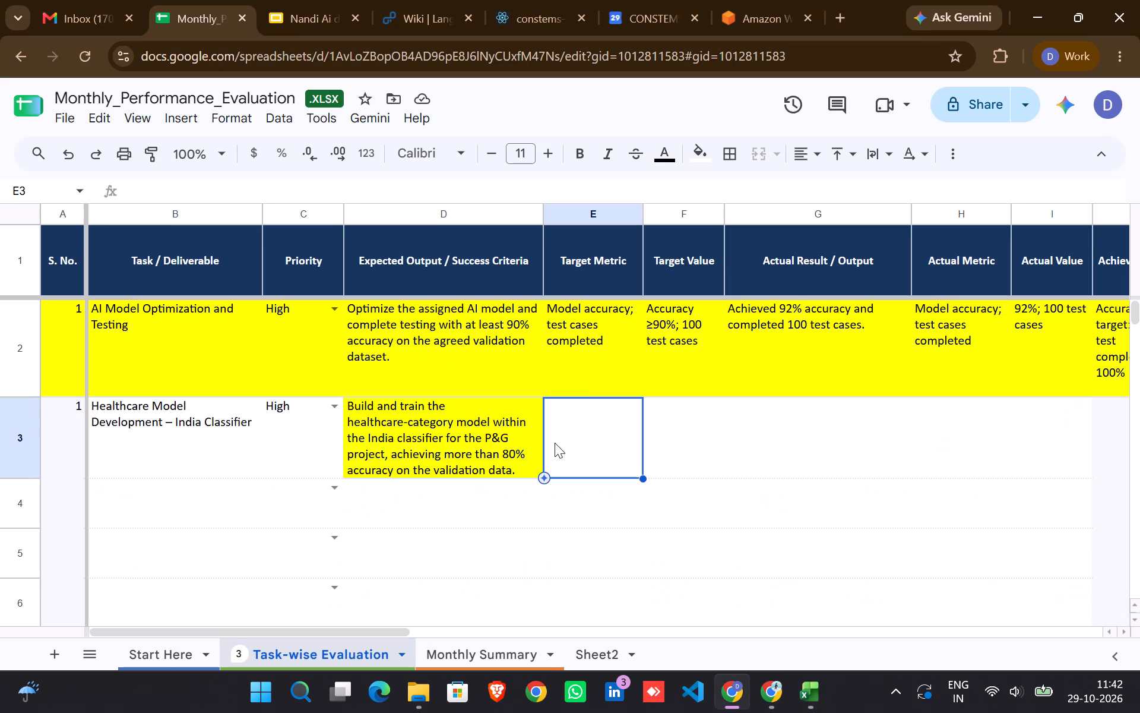
key(ctrl+v)
Copy the healthcare task's Target Value ">80%" from Excel cell F2 for cell F3 of the Google Sheets evaluation.
click(672, 425)
key(alt+Tab)
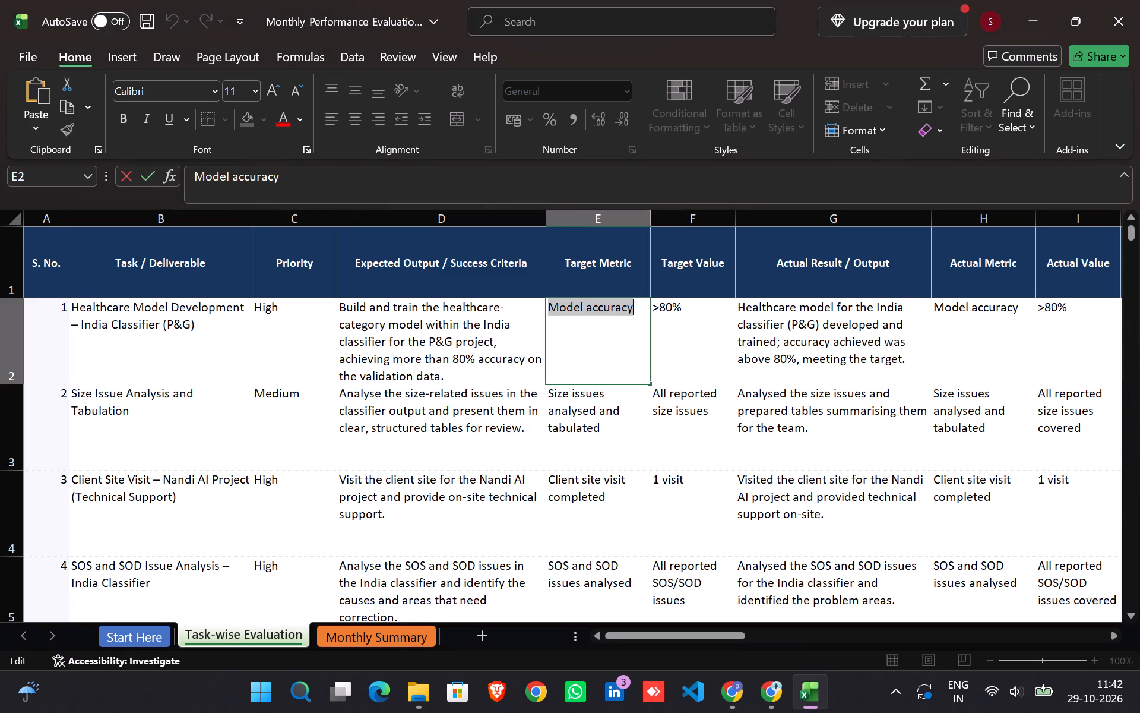
double_click(669, 333)
key(ctrl+a)
key(ctrl+c)
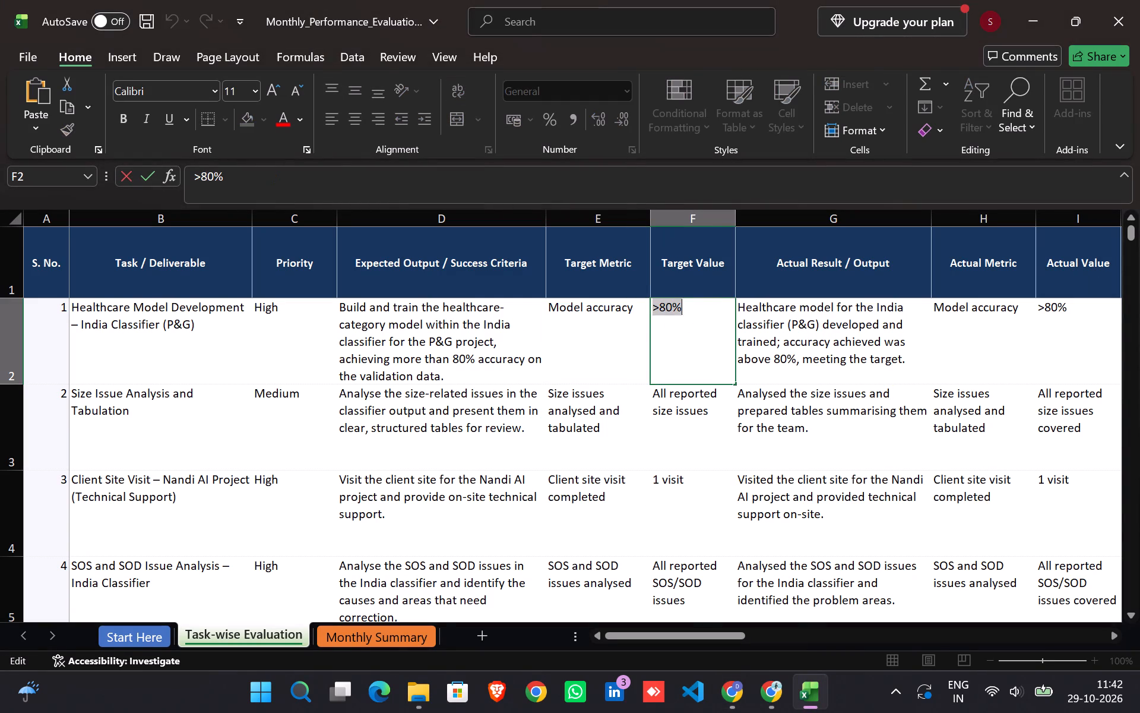
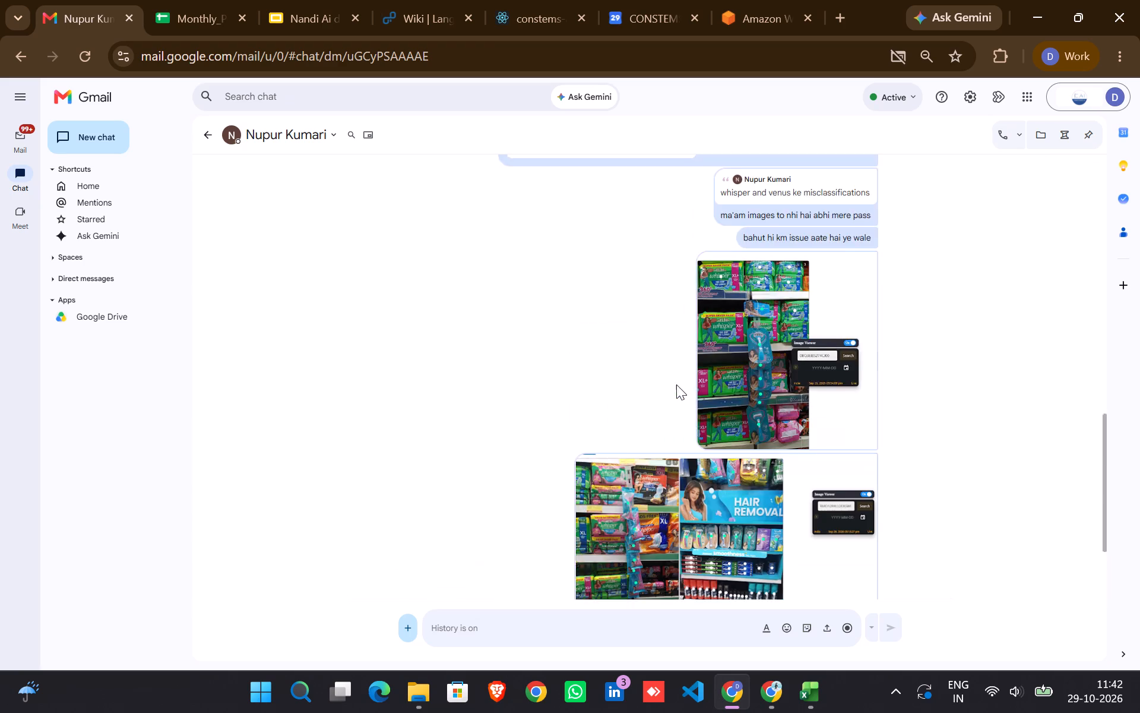
In the Gmail chat with the project lead, look back through October's messages to mid-month for the shared Health Care new_model report.
scroll(676, 384, up, 3)
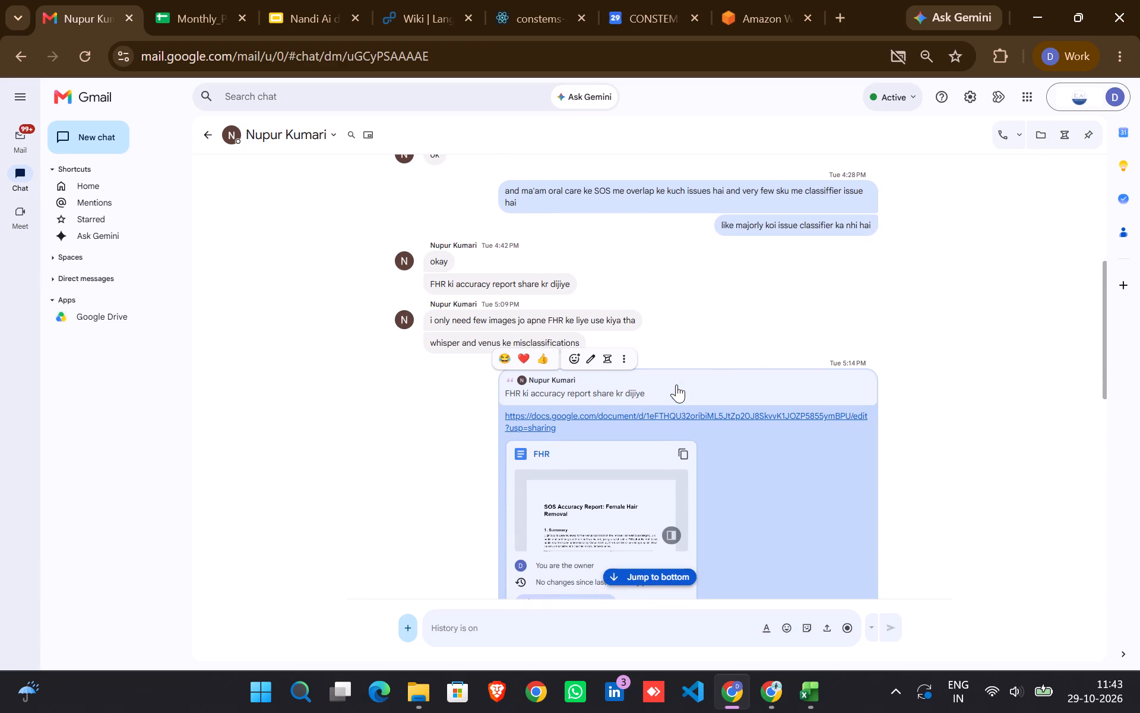
scroll(676, 384, up, 4)
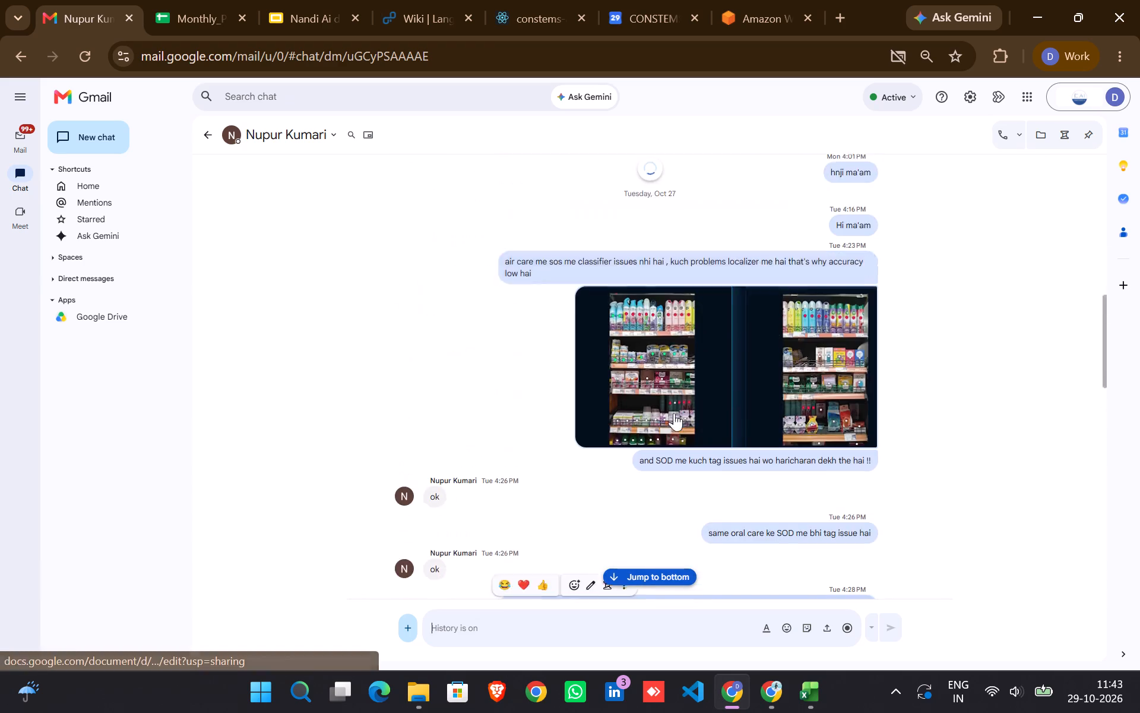
scroll(674, 413, up, 7)
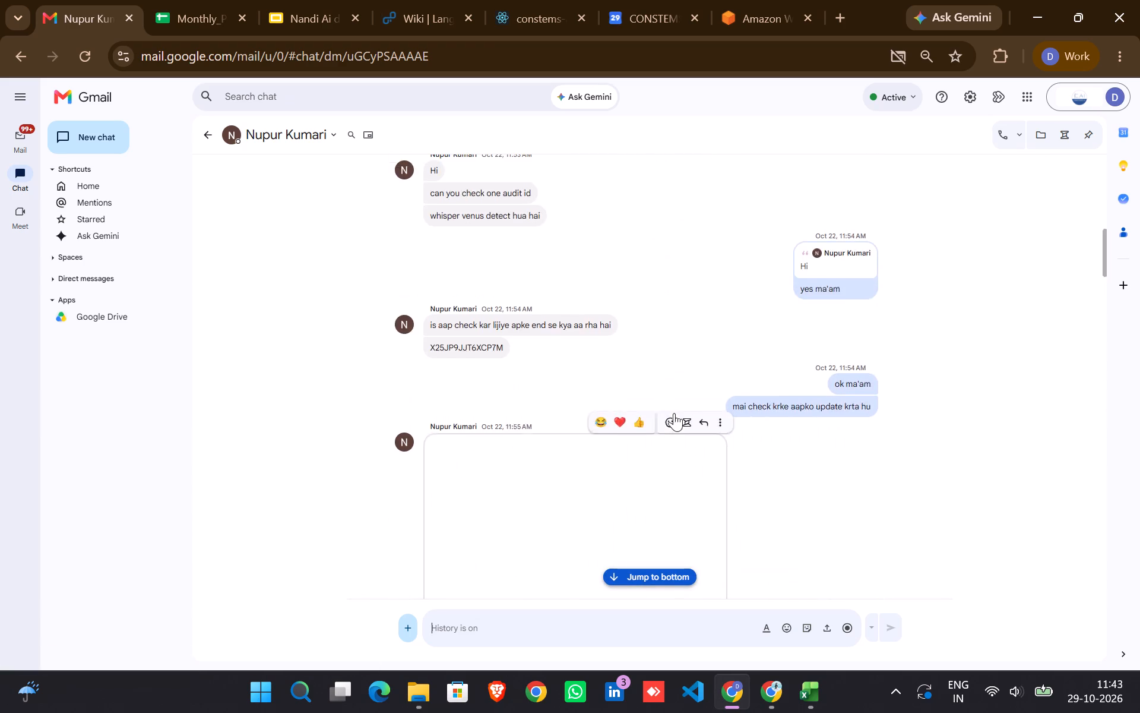
scroll(674, 413, up, 5)
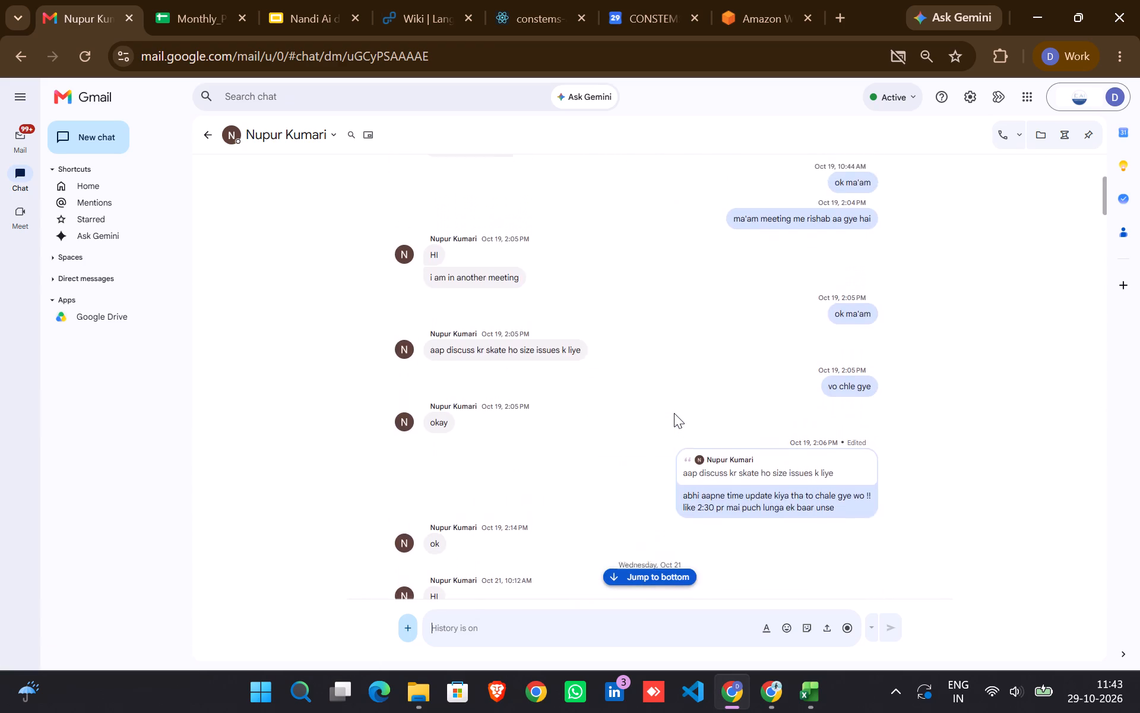
scroll(674, 413, up, 5)
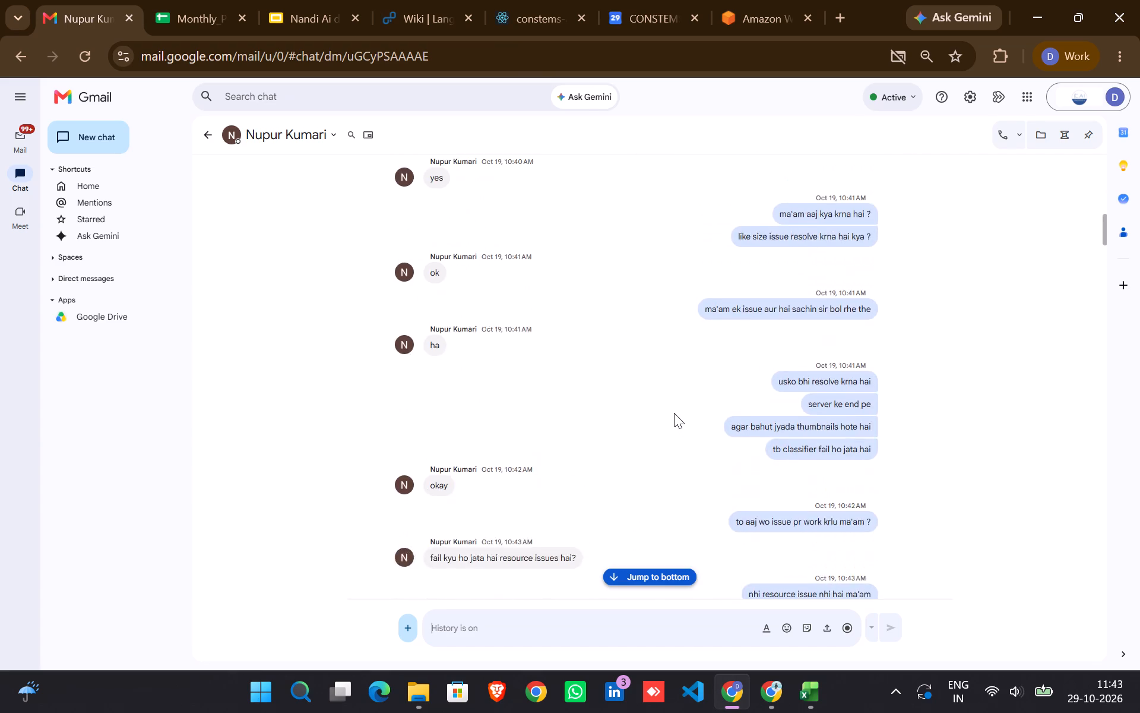
scroll(674, 413, up, 5)
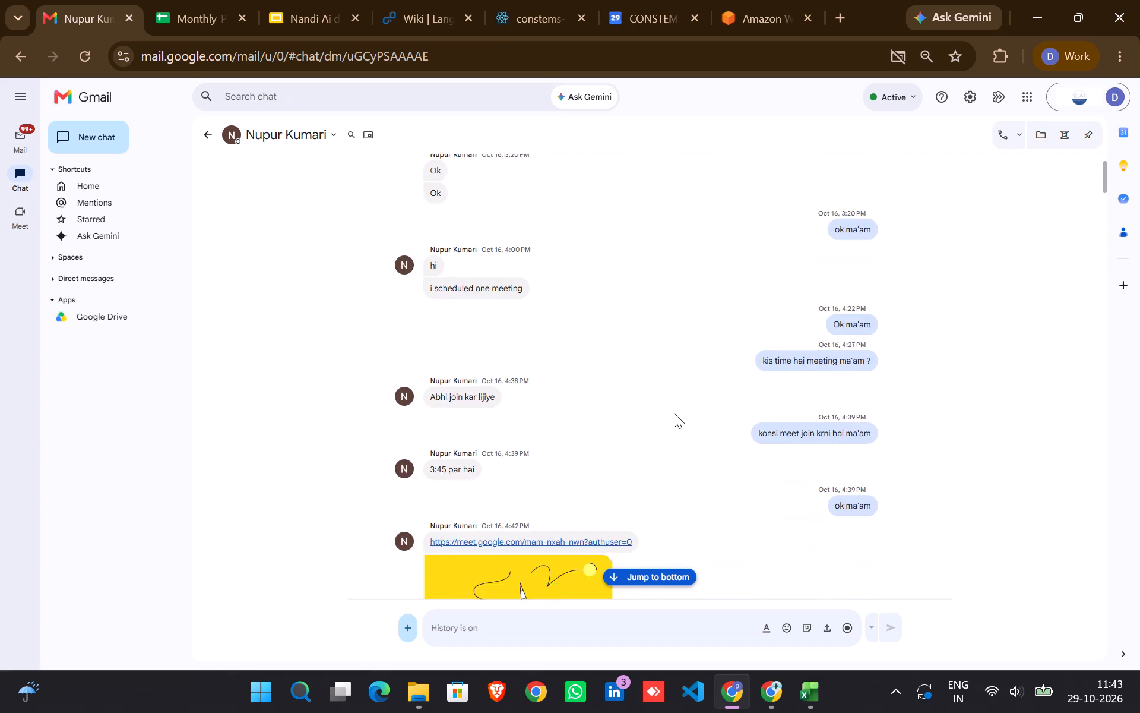
scroll(674, 413, up, 6)
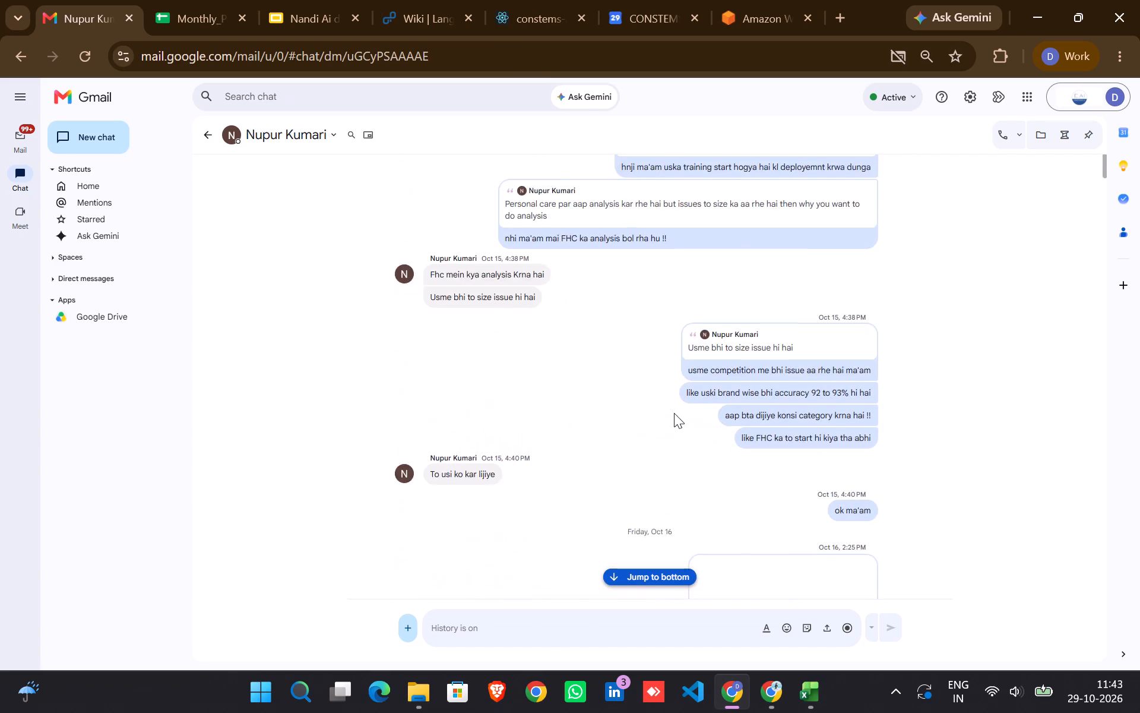
scroll(674, 413, up, 9)
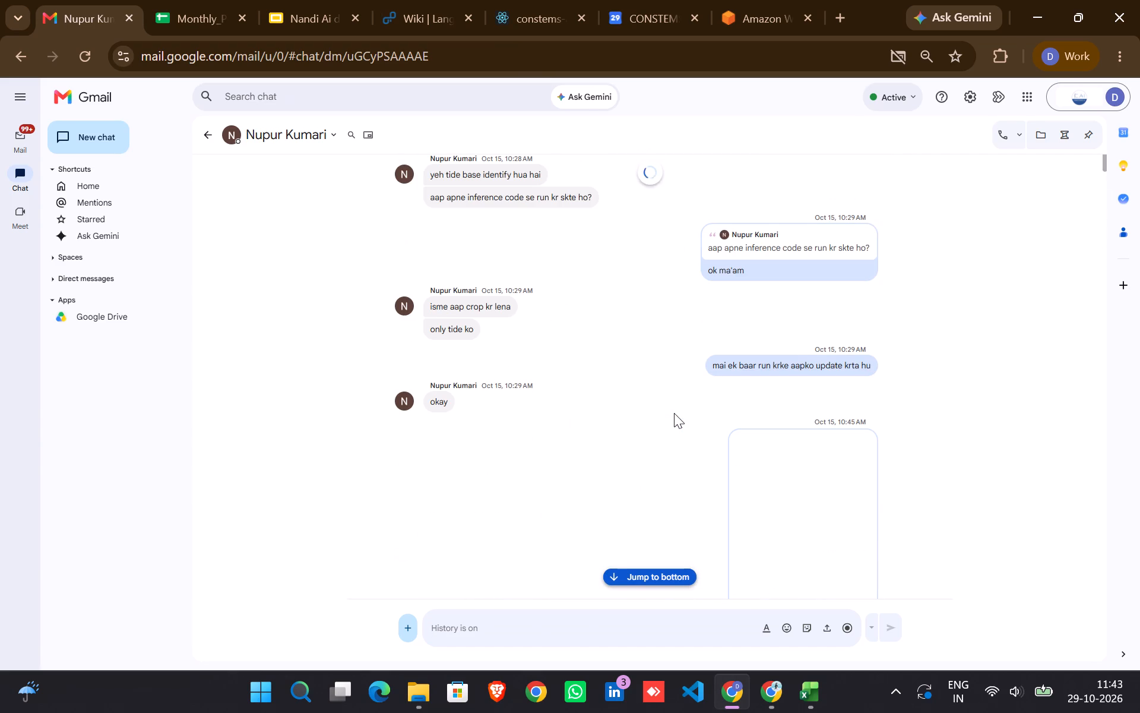
scroll(674, 413, up, 5)
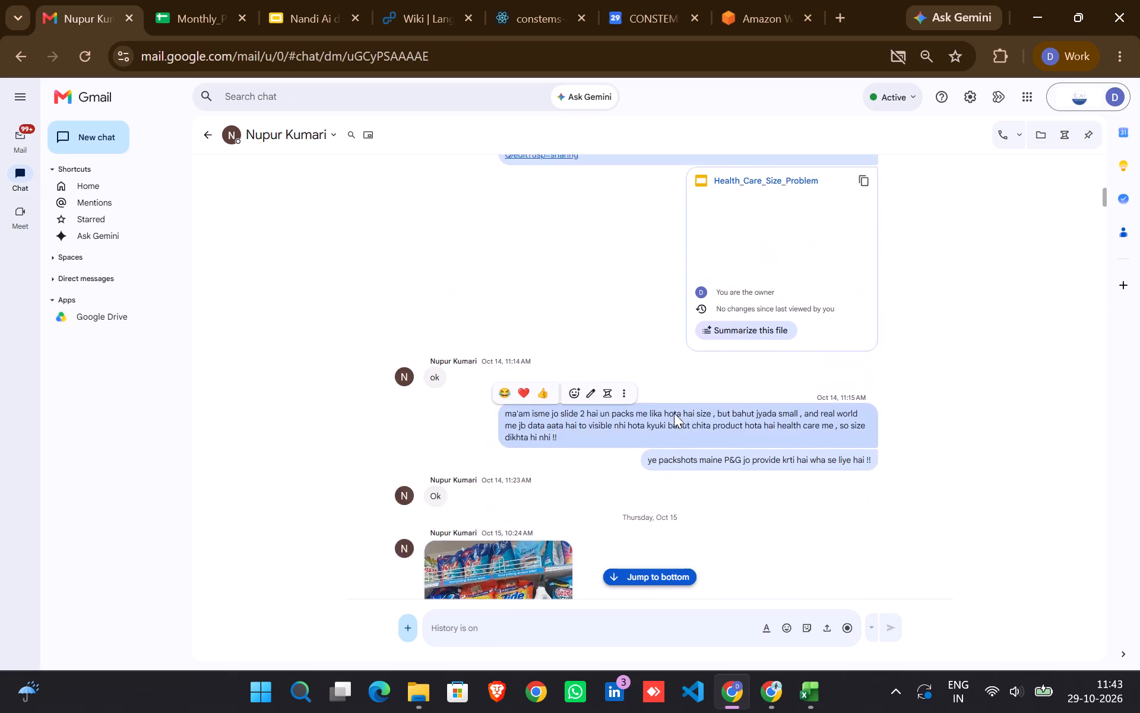
scroll(674, 413, up, 3)
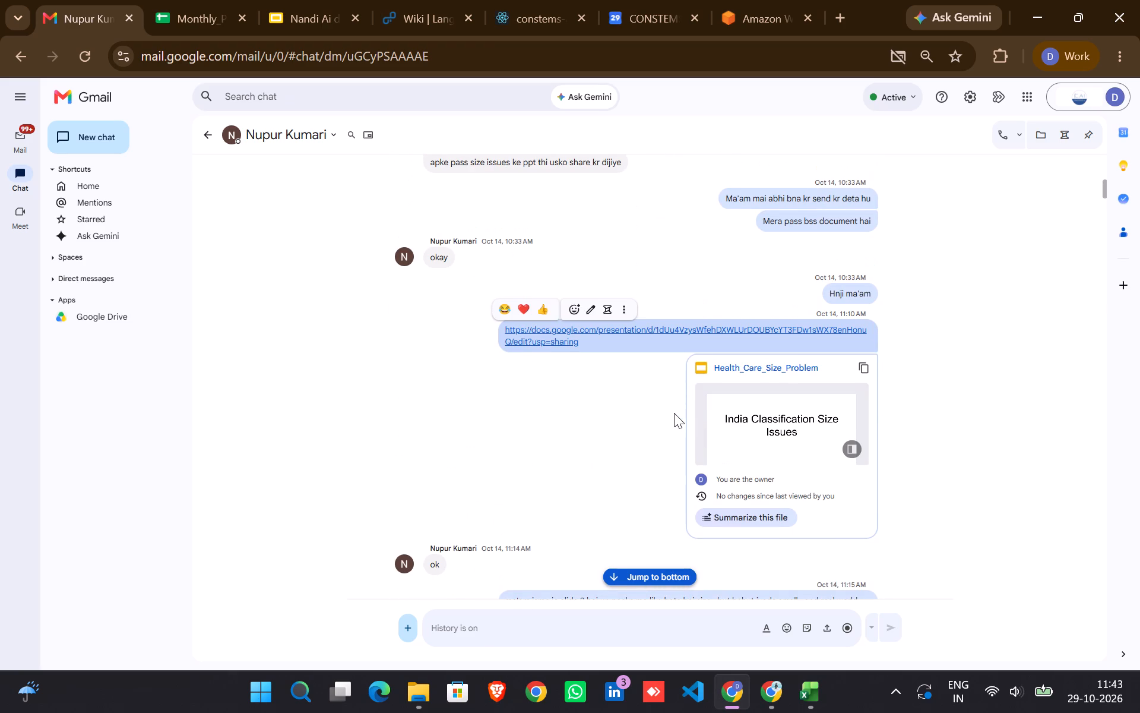
scroll(674, 413, up, 2)
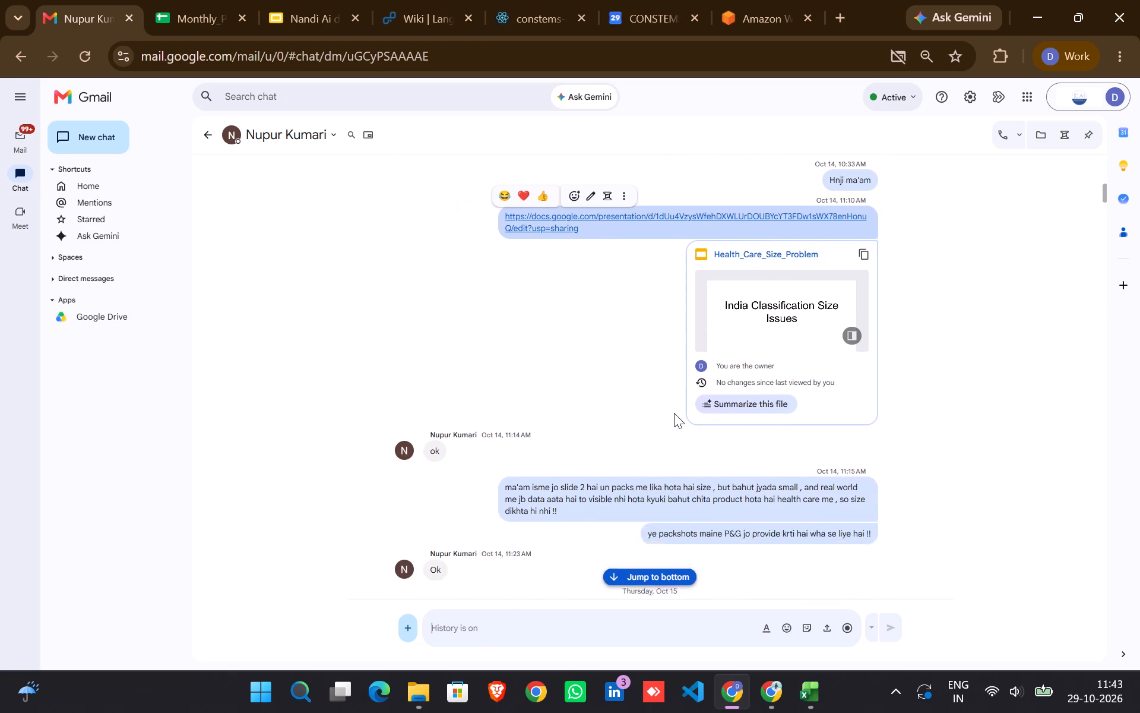
scroll(674, 413, up, 1)
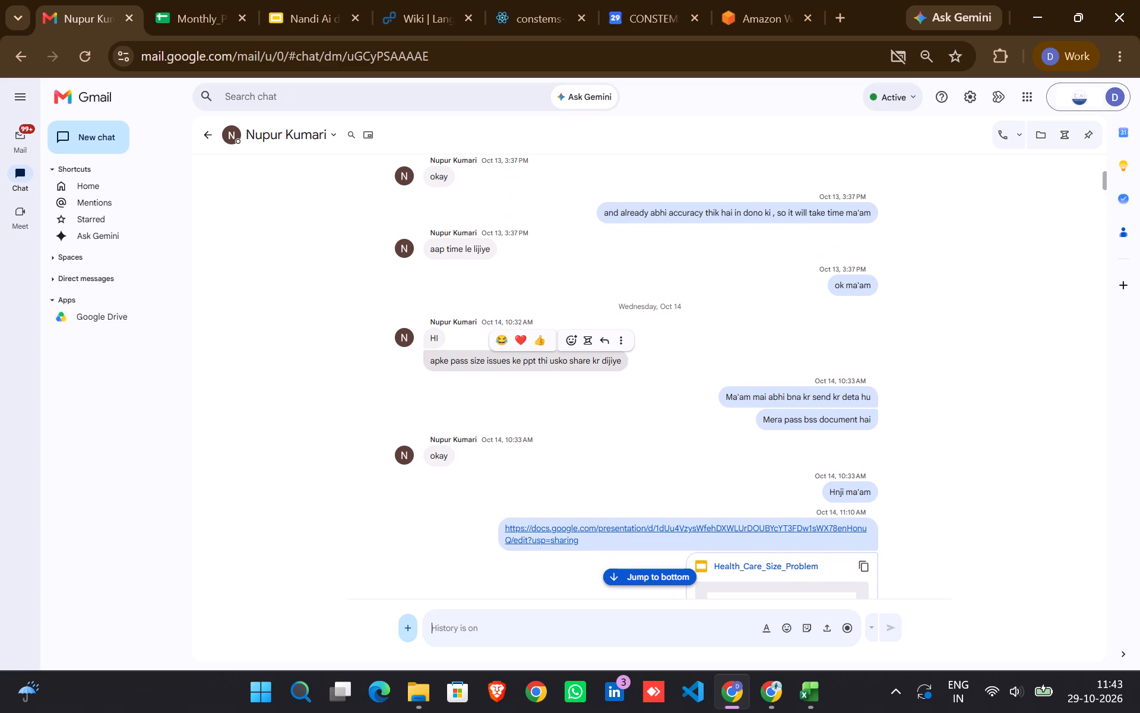
scroll(617, 365, up, 6)
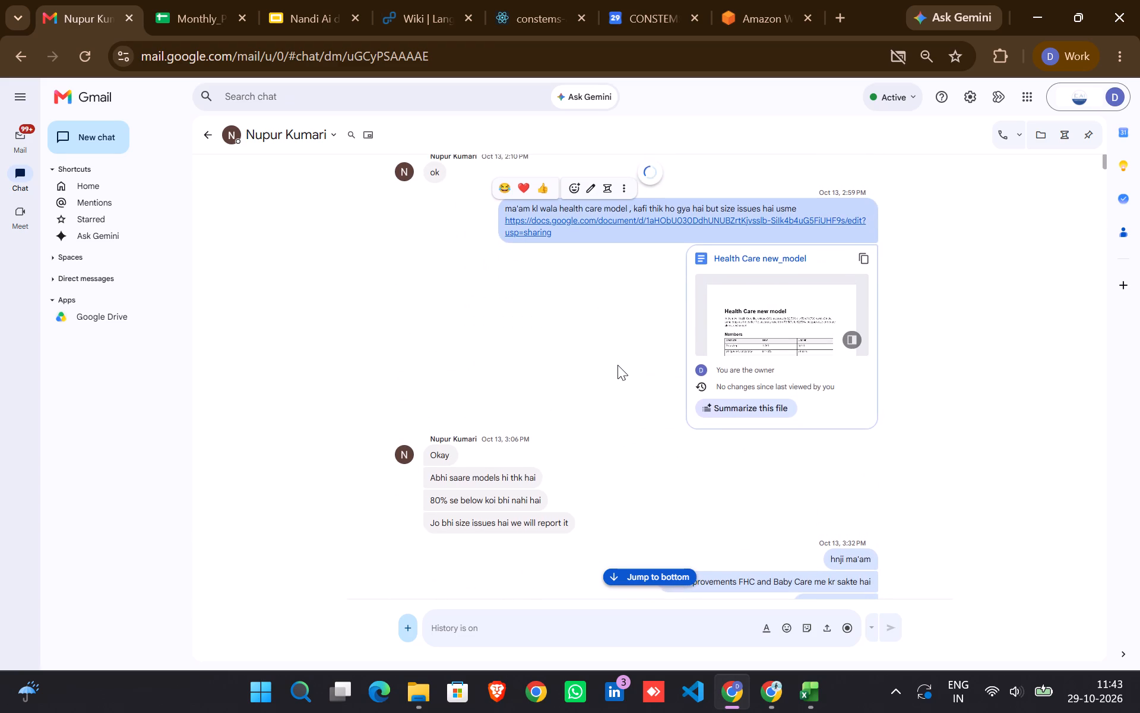
scroll(617, 365, up, 1)
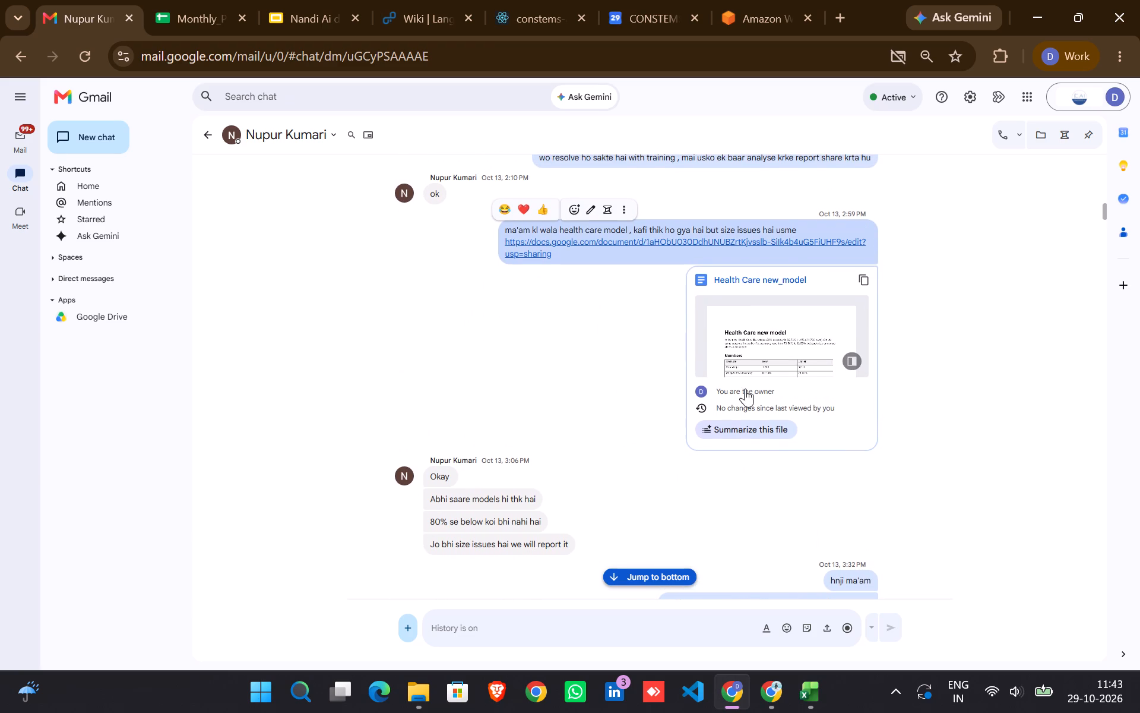
Open the shared Health Care new_model report from the chat and read through its accuracy tables to the end.
click(741, 343)
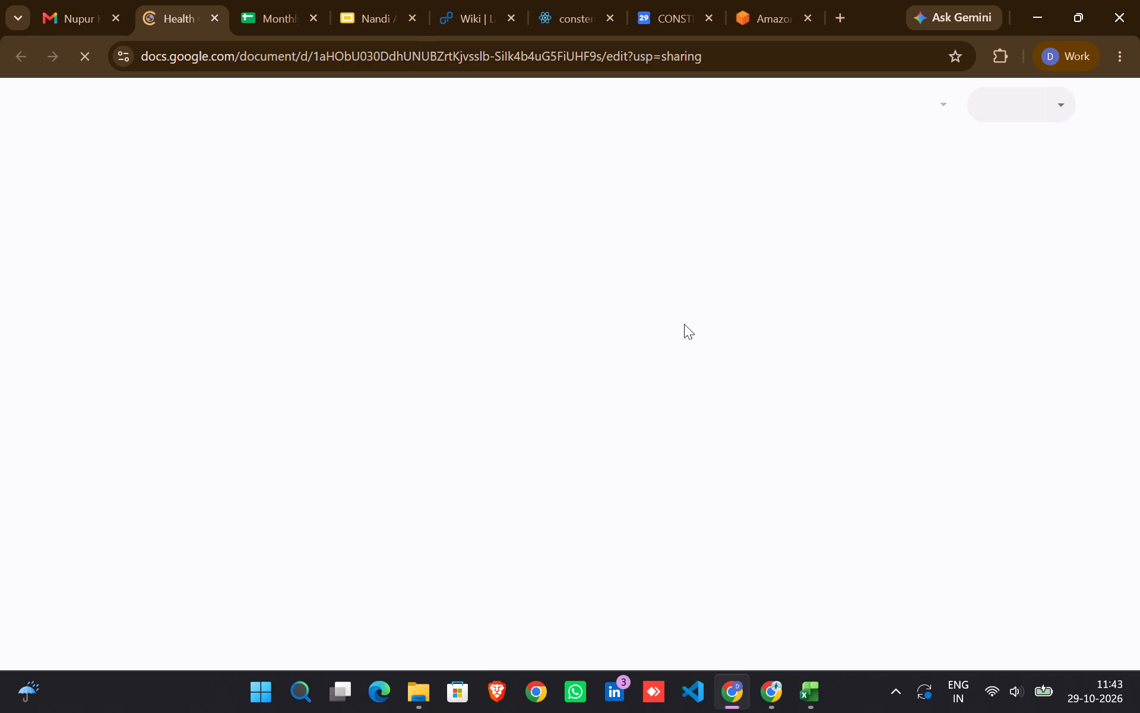
scroll(525, 428, down, 1)
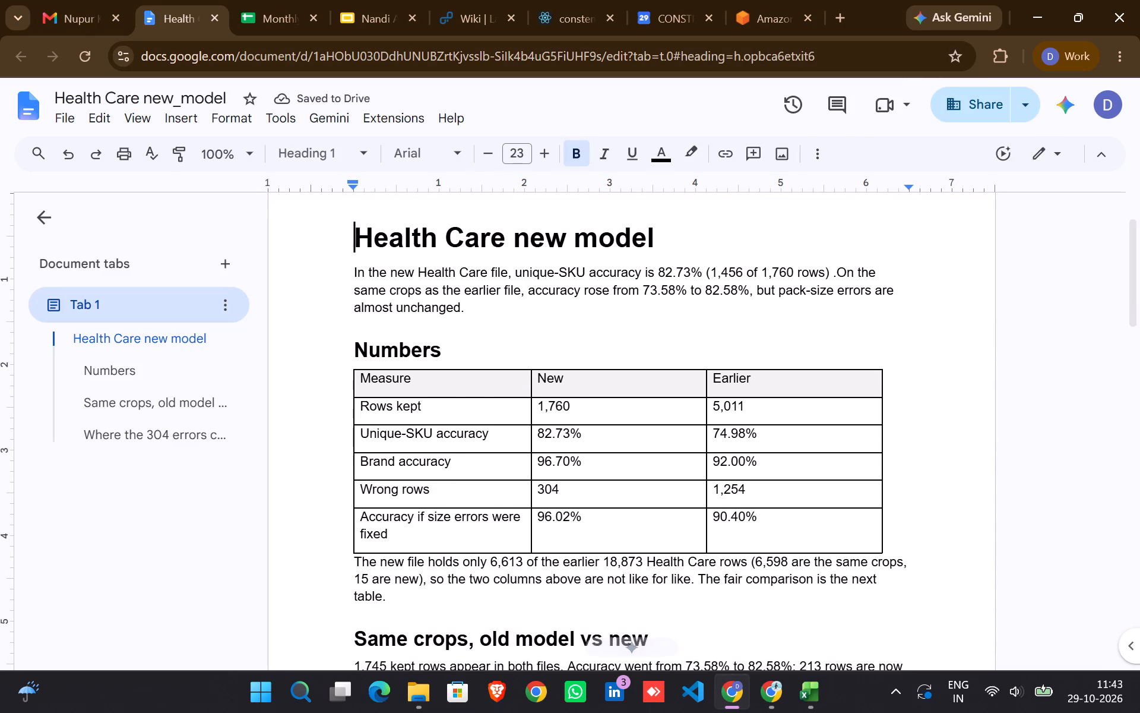
scroll(525, 428, down, 2)
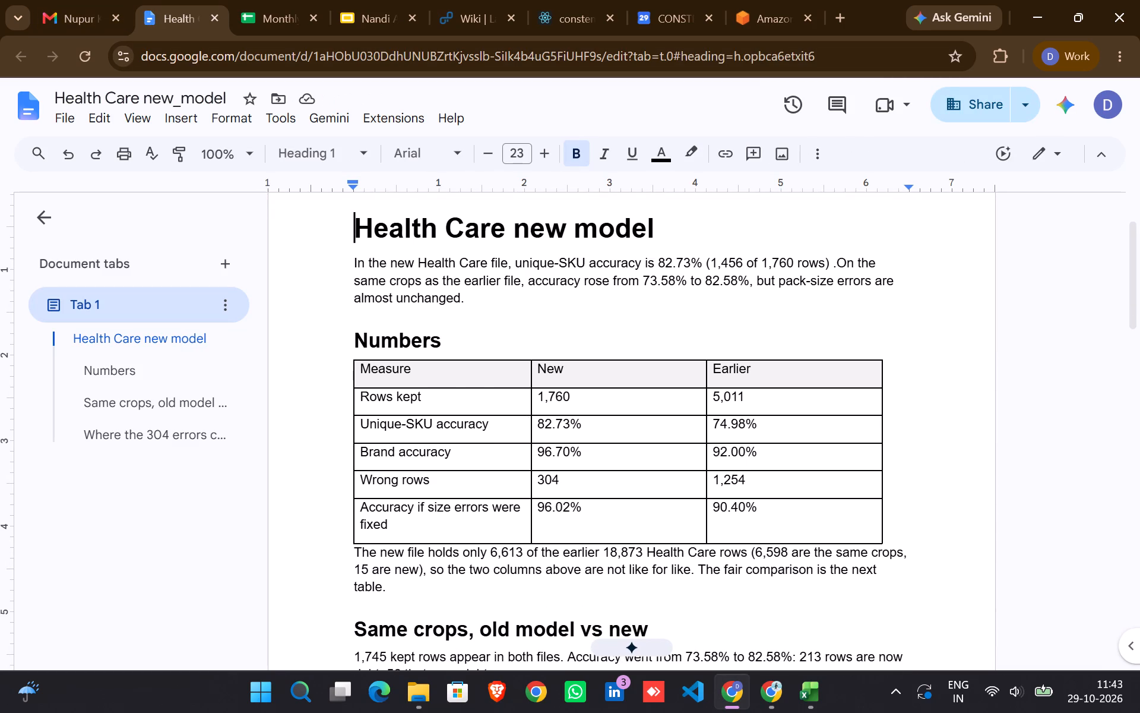
scroll(525, 428, down, 4)
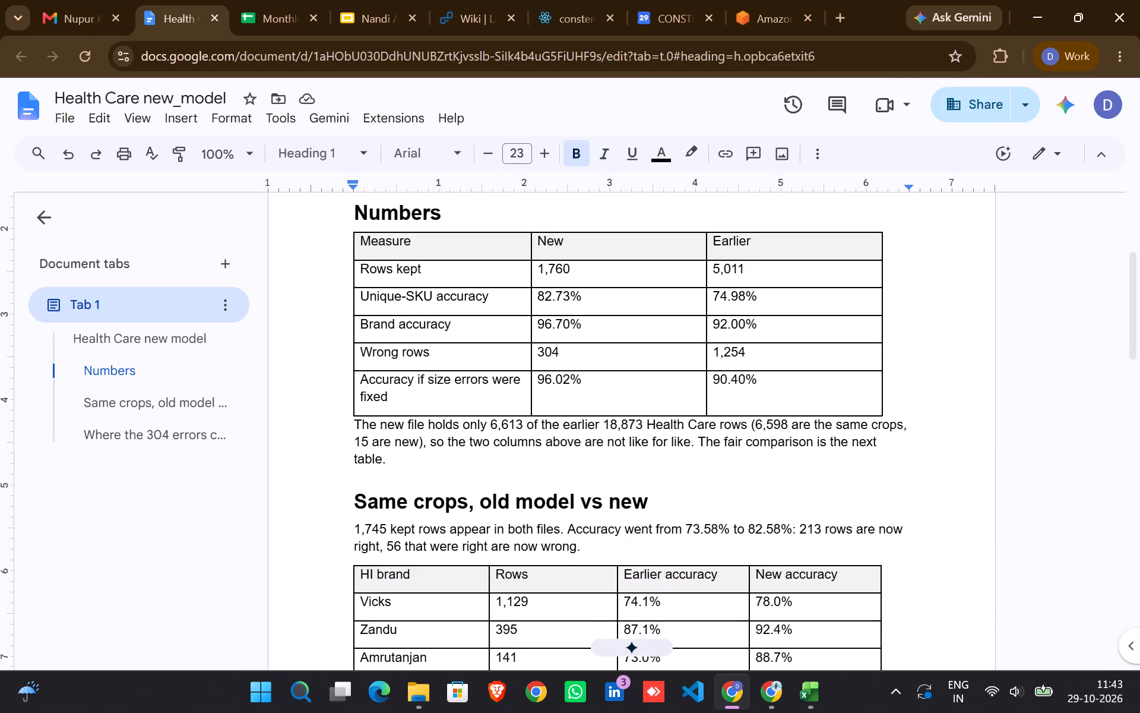
scroll(525, 428, down, 6)
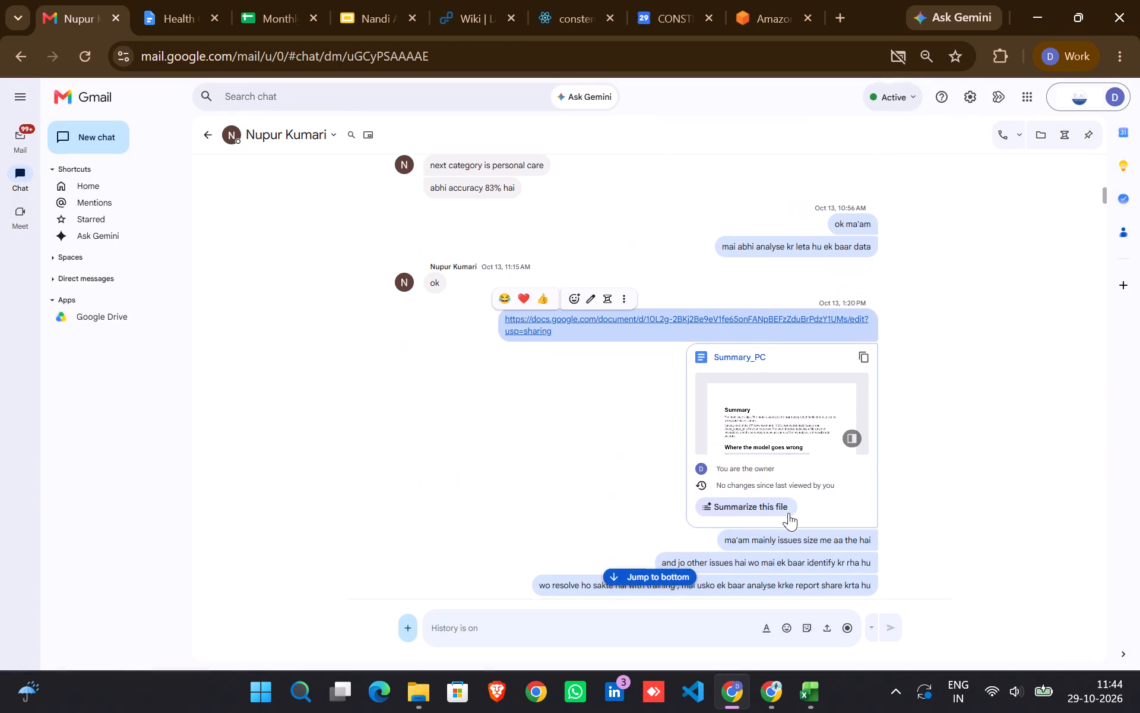
scroll(788, 513, down, 4)
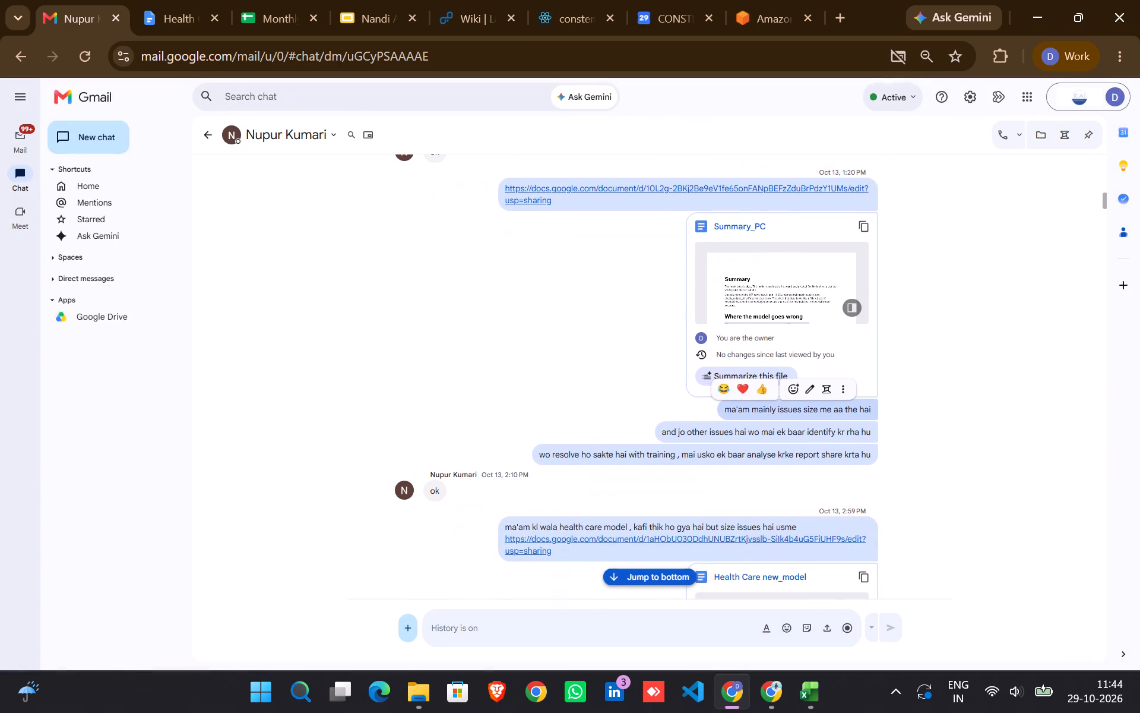
In the Google Sheets evaluation, edit the healthcare task's Target Value in cell F3, removing the digit 8 from ">80%".
click(309, 0)
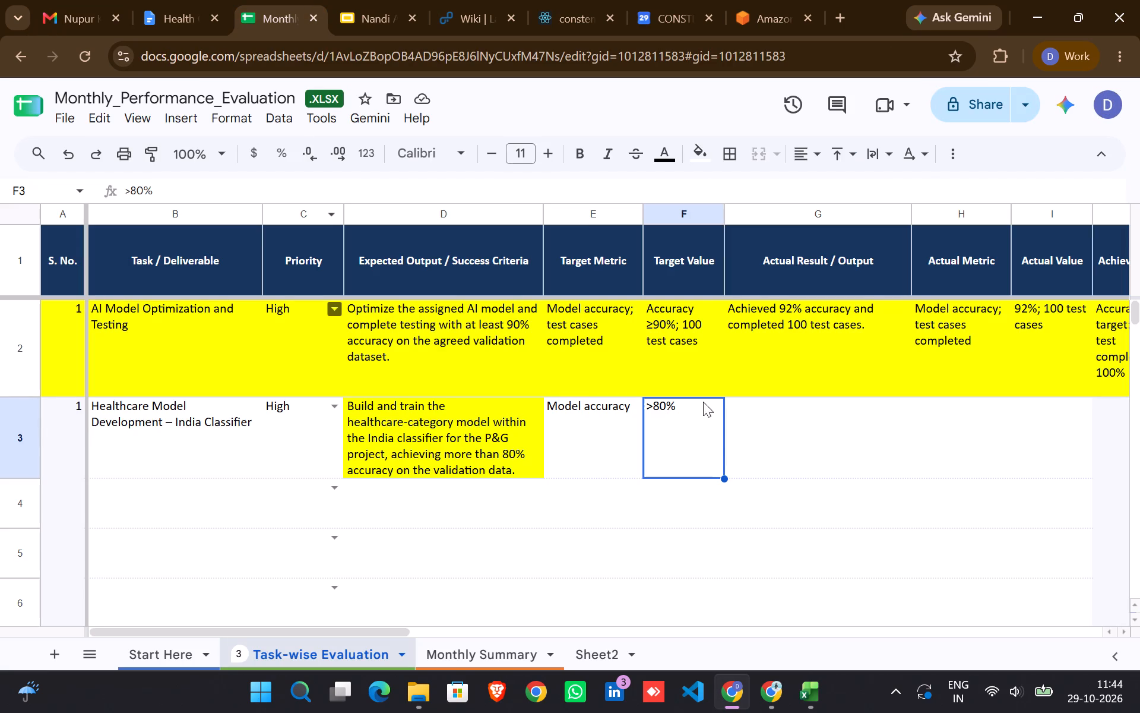
click(788, 431)
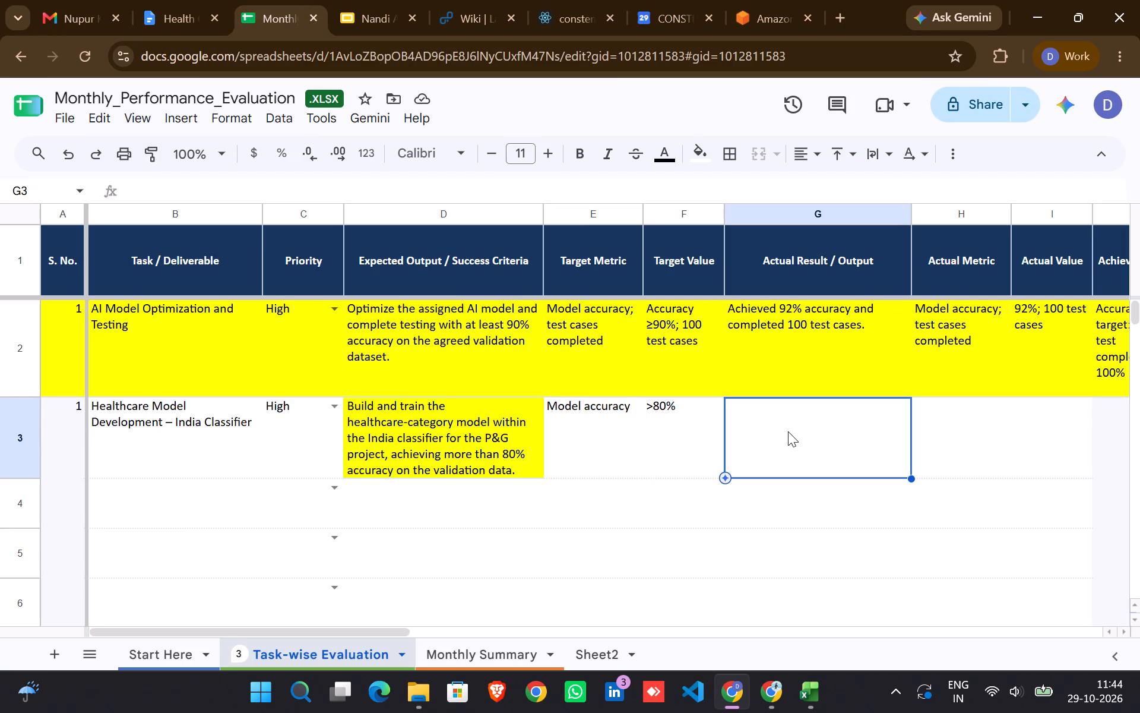
double_click(658, 417)
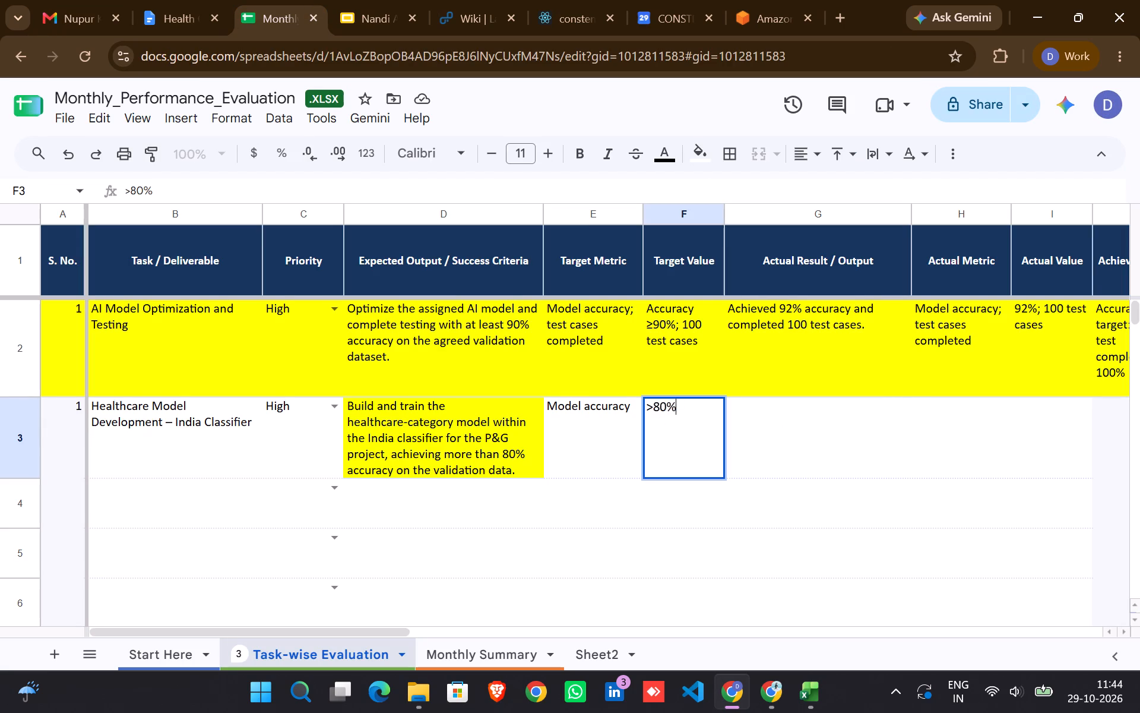
click(661, 403)
key(BackSpace)
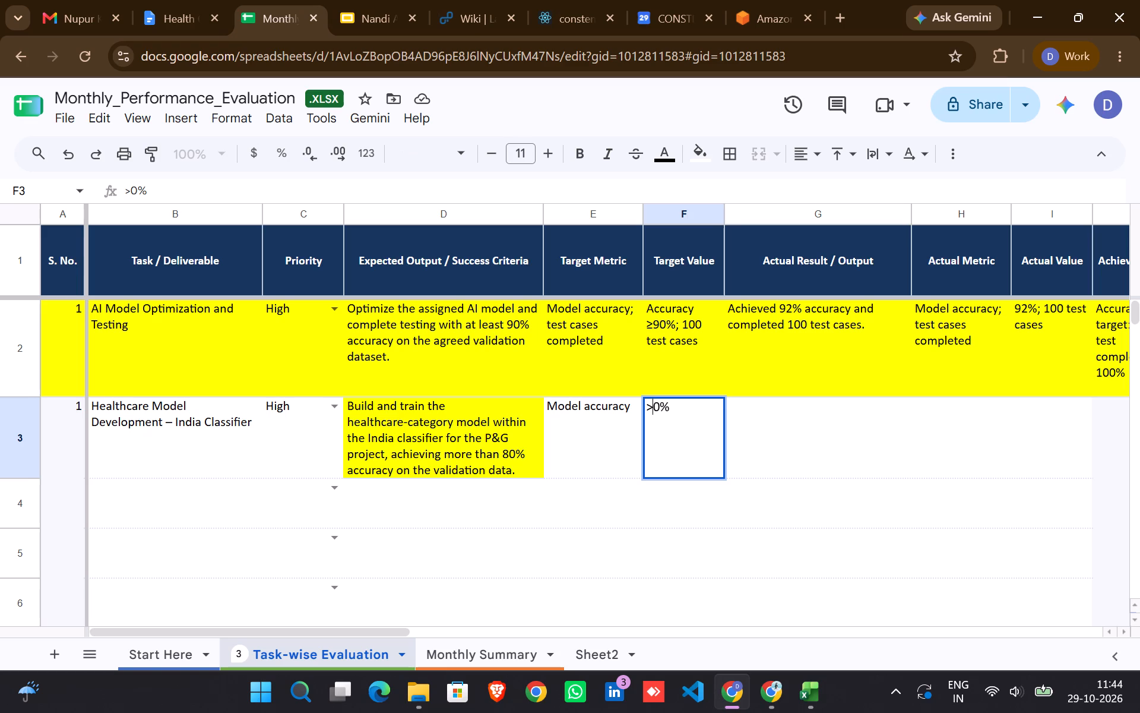
In the Google Sheets evaluation, set the healthcare task's Target Value in F3 to >85%.
key(Delete)
text(85)
click(846, 437)
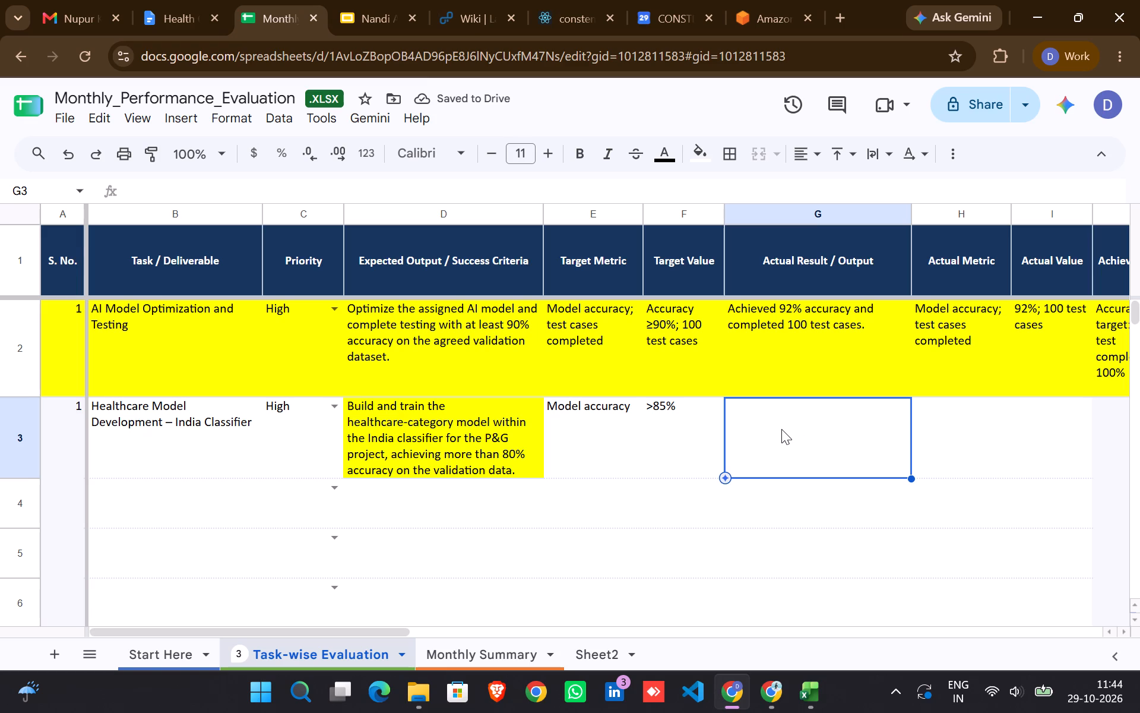
From the Google Slides home page, open the Project Tracking Status presentation to check its contents.
click(359, 0)
click(26, 90)
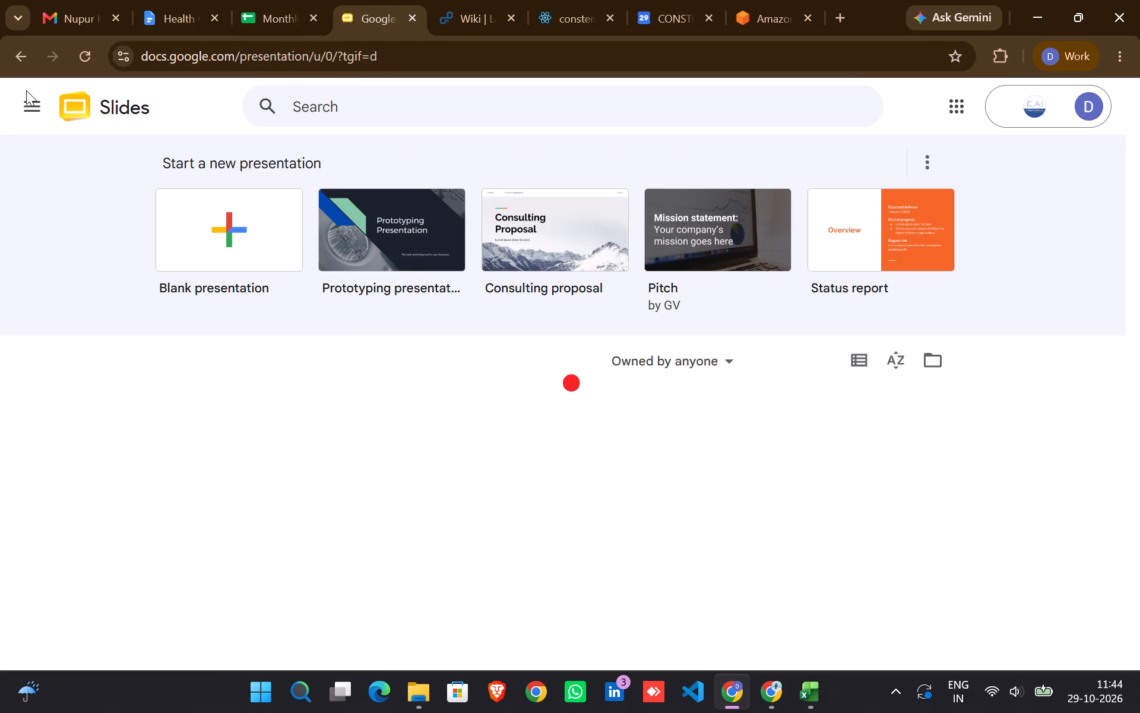
scroll(428, 339, down, 1)
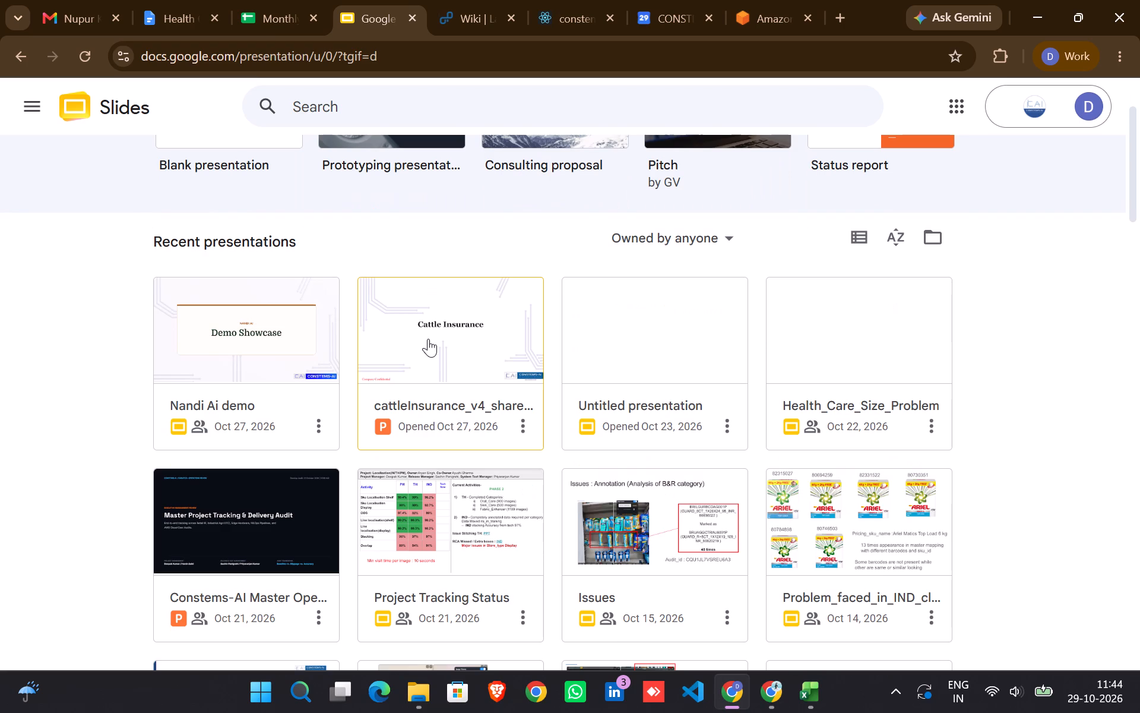
scroll(428, 339, down, 2)
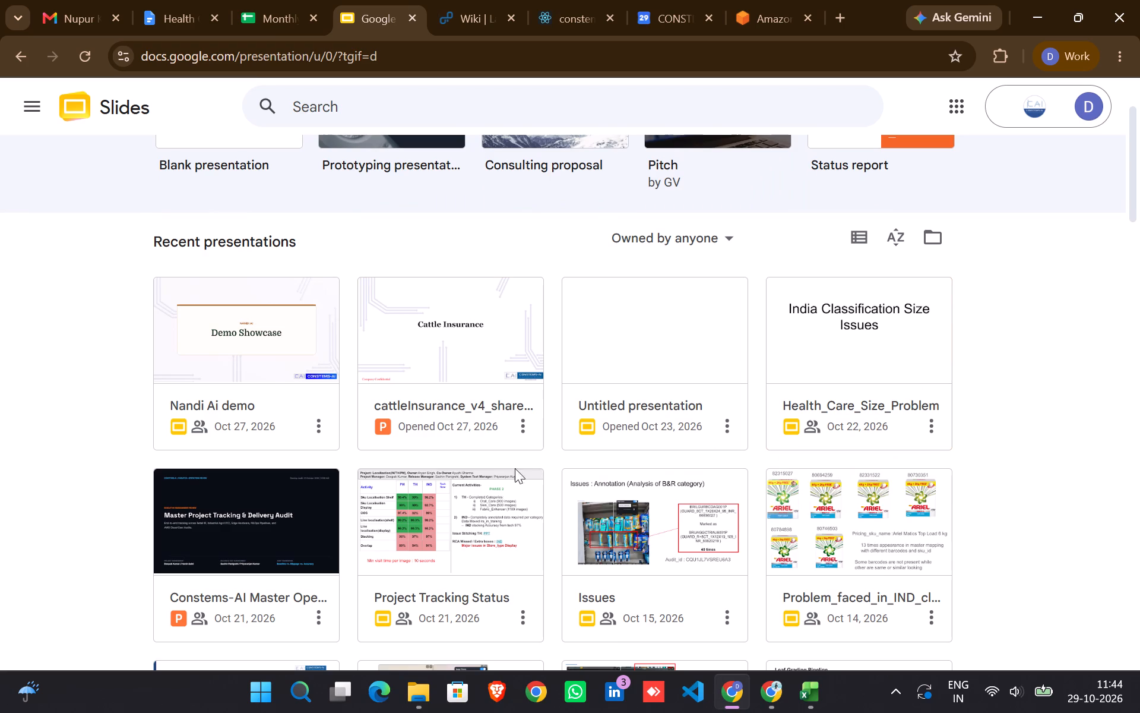
scroll(492, 474, down, 1)
click(492, 474)
scroll(446, 474, left, 1)
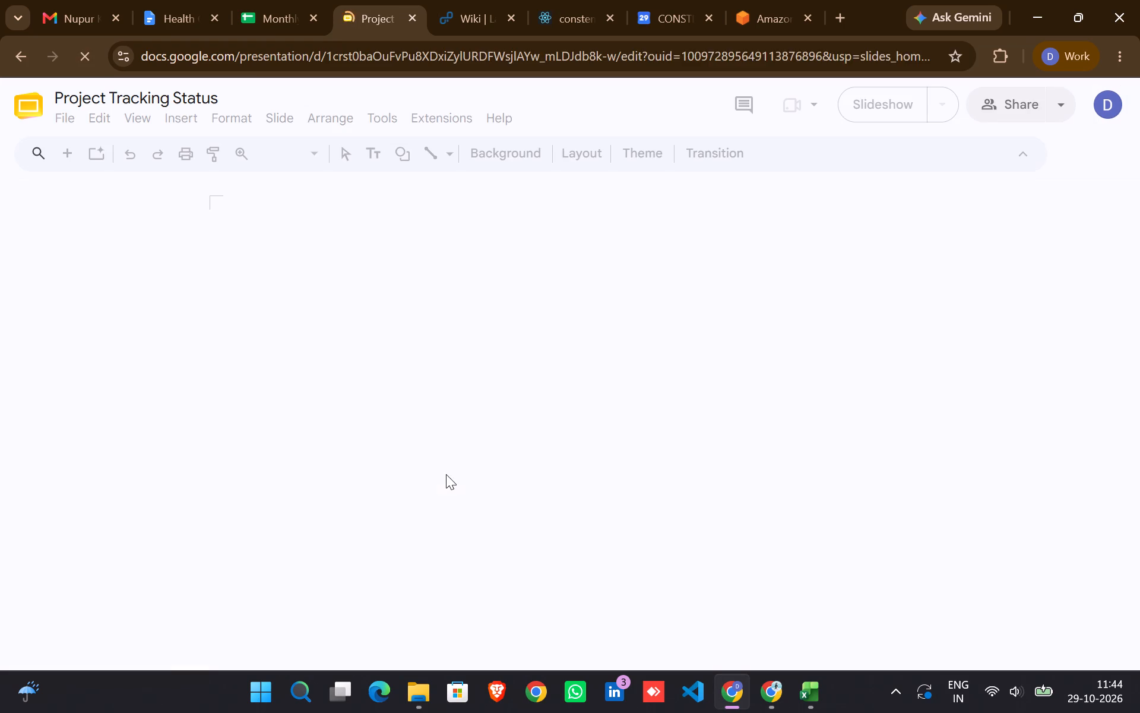
scroll(446, 474, left, 1)
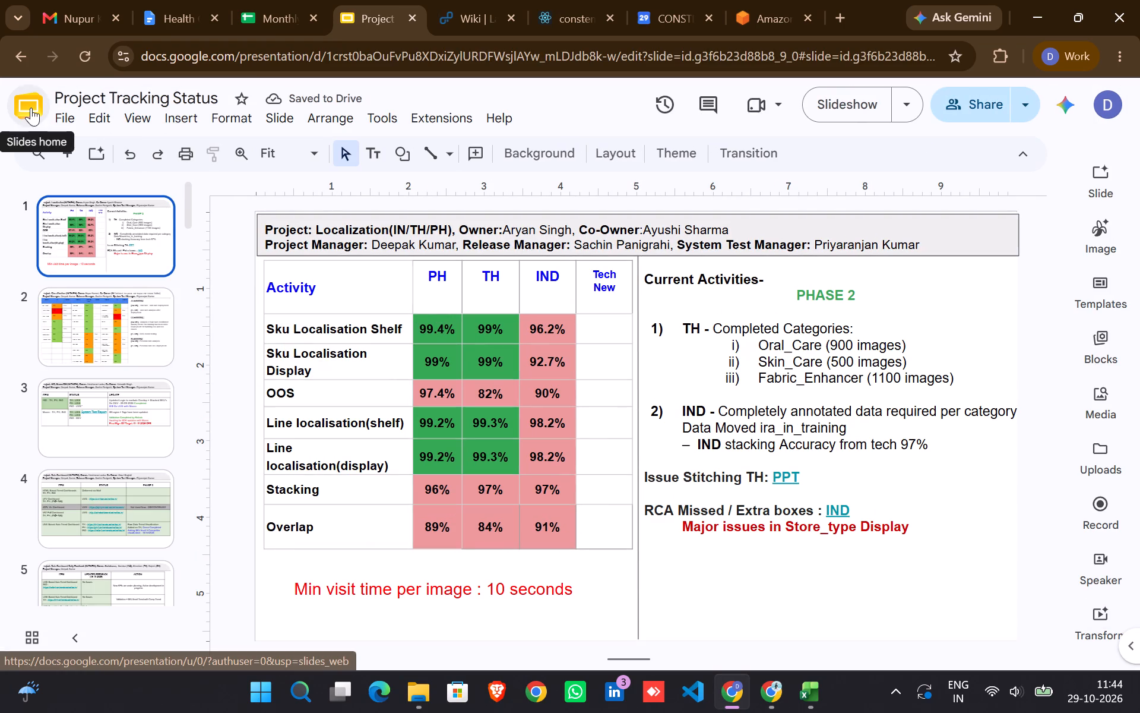
Return to the Slides home page and open the Constems-AI Master Operations & Project Tracker presentation.
click(31, 108)
scroll(371, 363, down, 1)
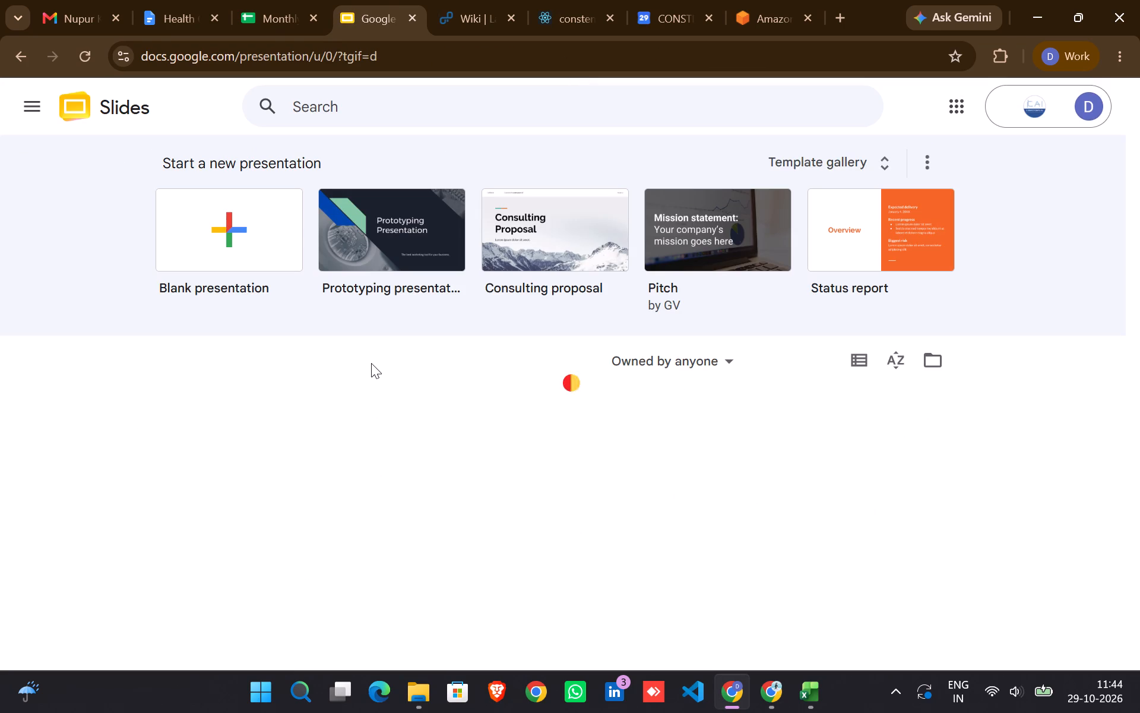
scroll(371, 363, down, 2)
scroll(413, 397, up, 1)
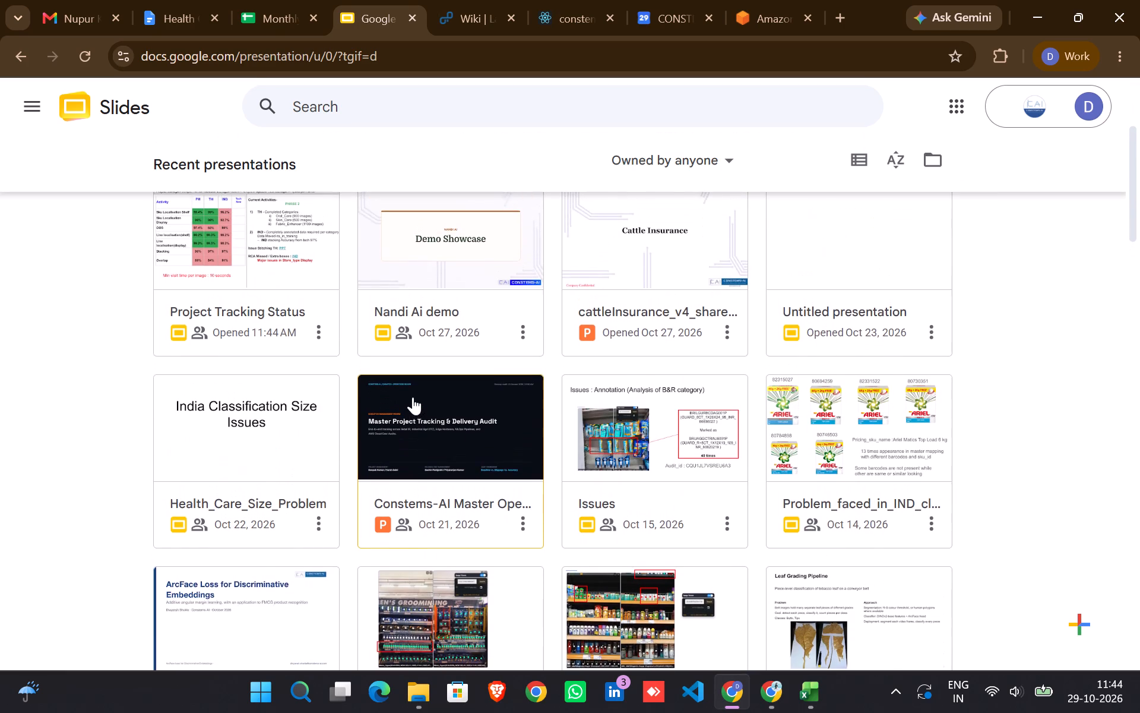
scroll(413, 397, up, 1)
click(450, 511)
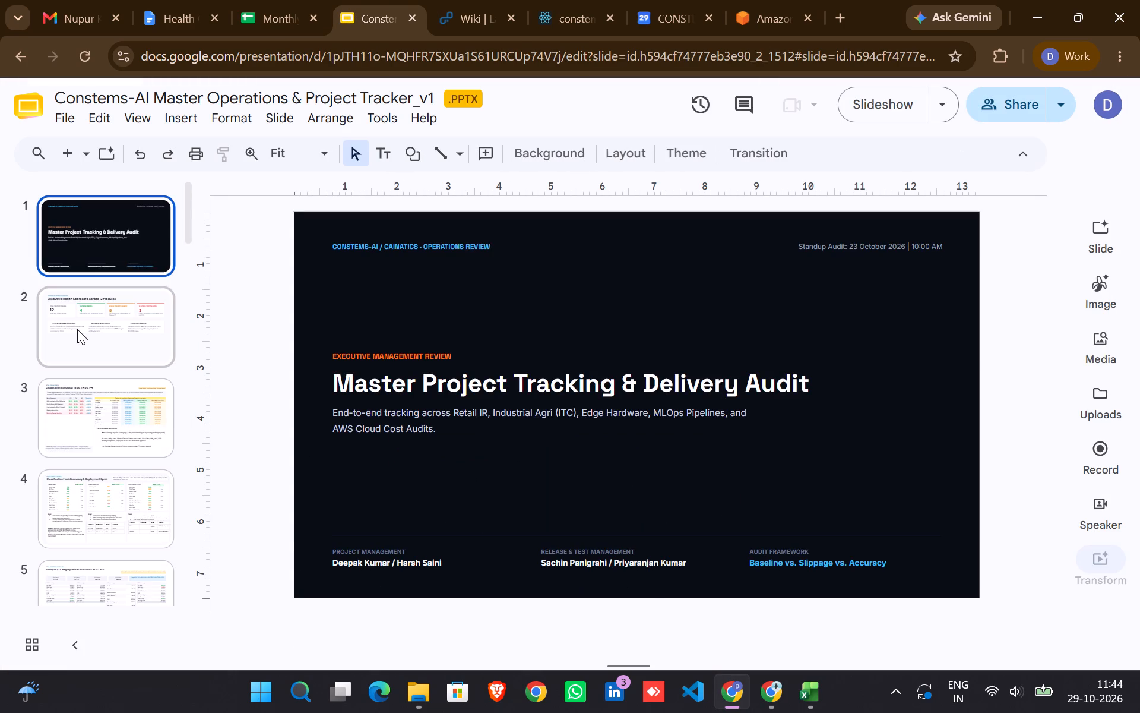
Look through the tracker's localization, Thailand and Philippines slides, and examine the India Health Care accuracy on slide 4, Accuracy & Deployment Sprint.
click(77, 329)
click(89, 405)
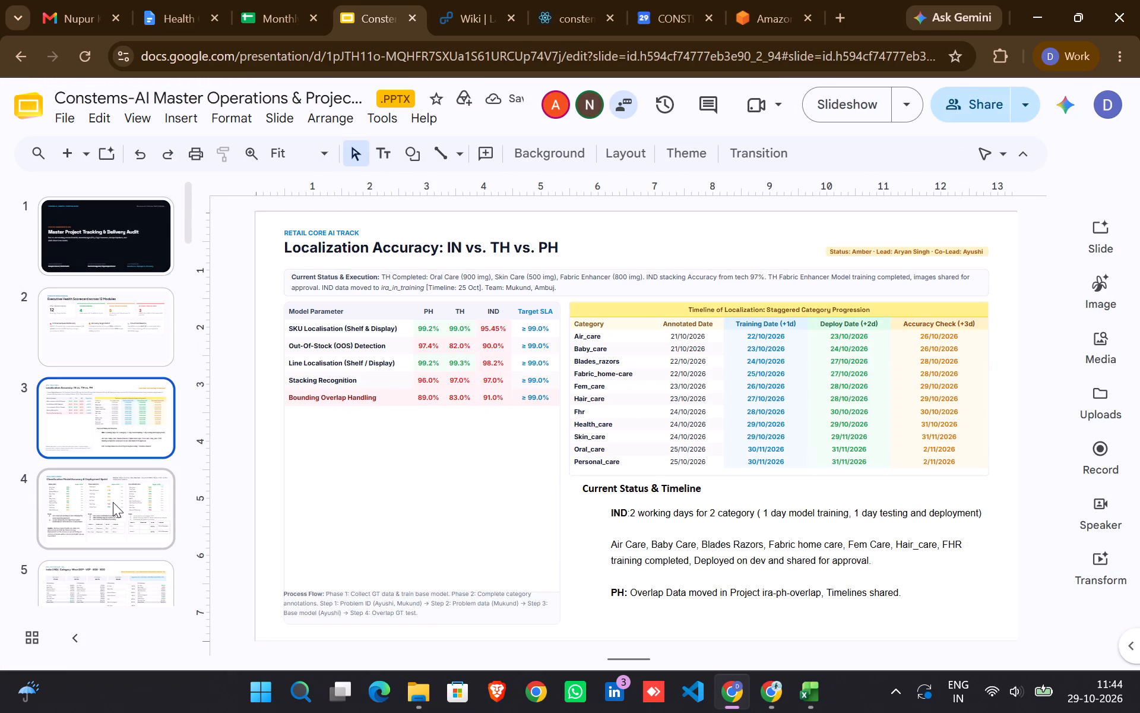
click(113, 502)
double_click(584, 115)
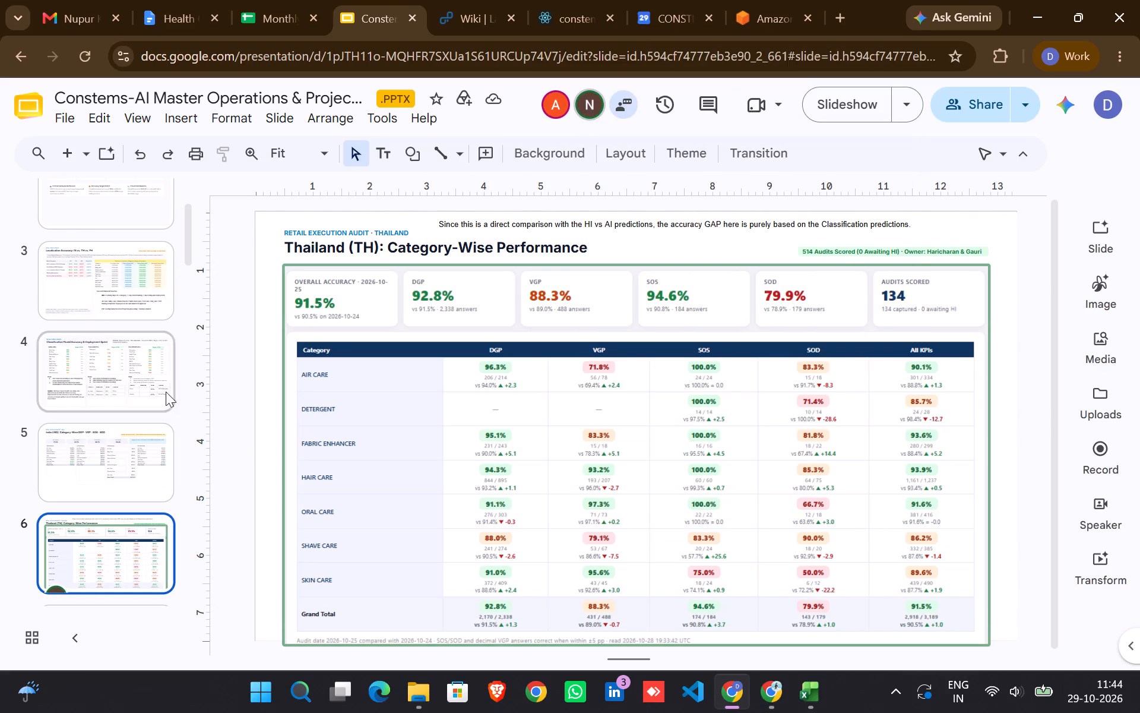
scroll(109, 379, down, 1)
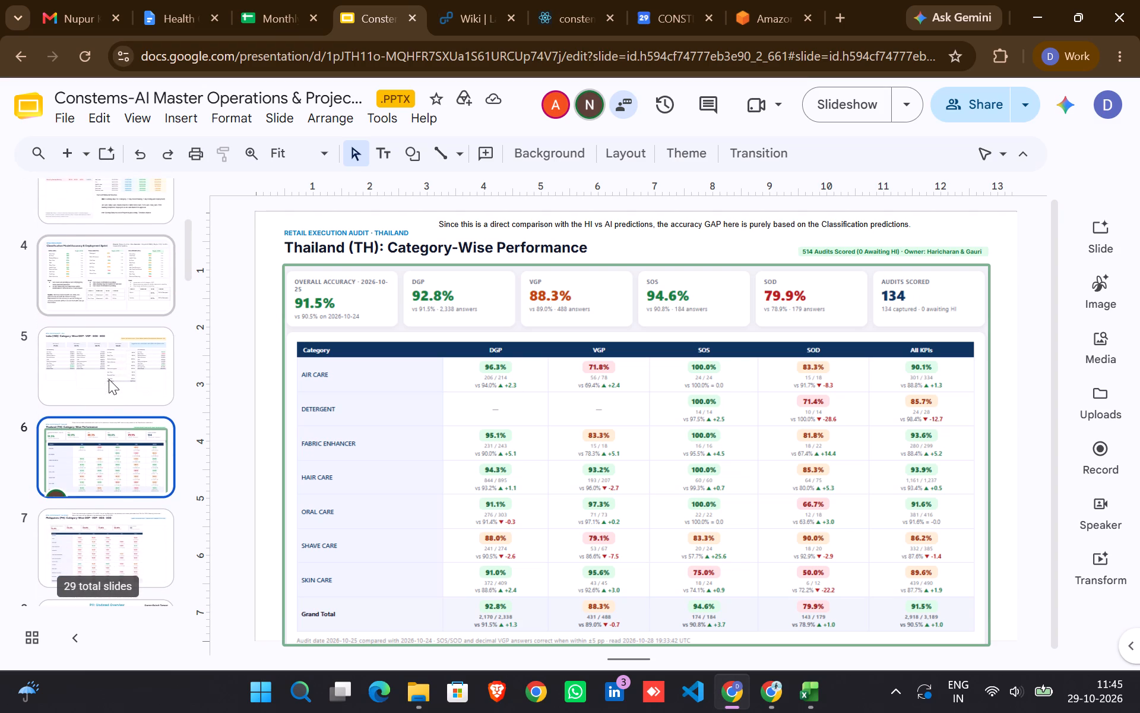
scroll(109, 379, down, 1)
click(105, 526)
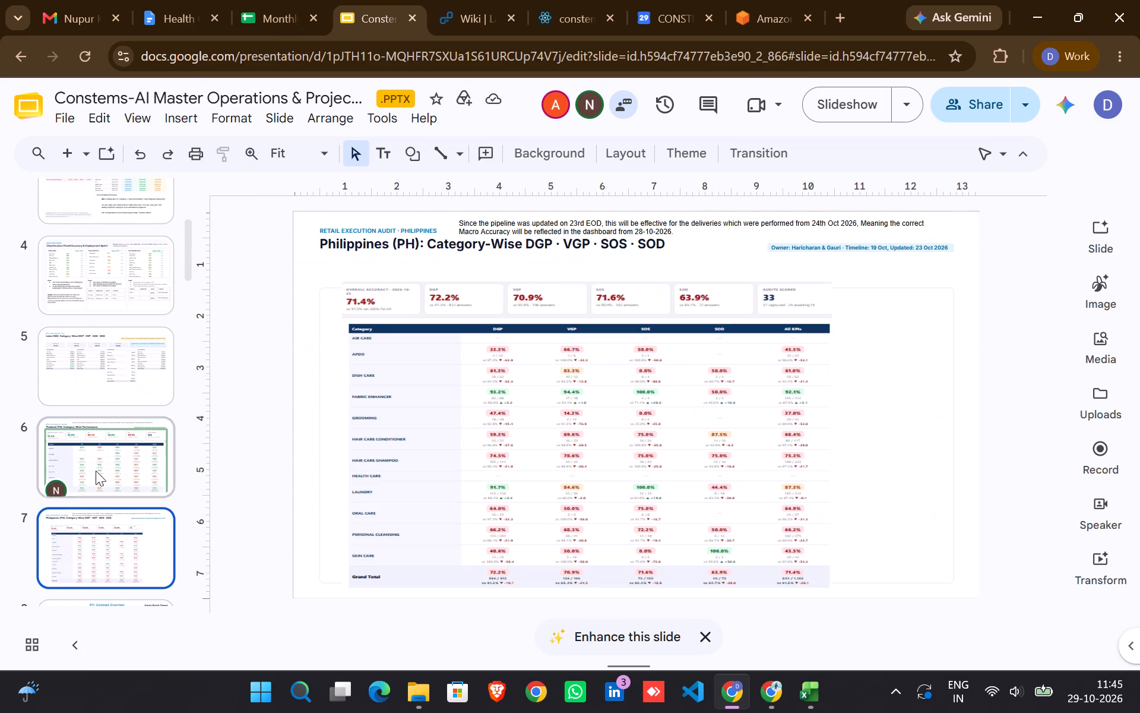
scroll(107, 577, down, 1)
click(107, 563)
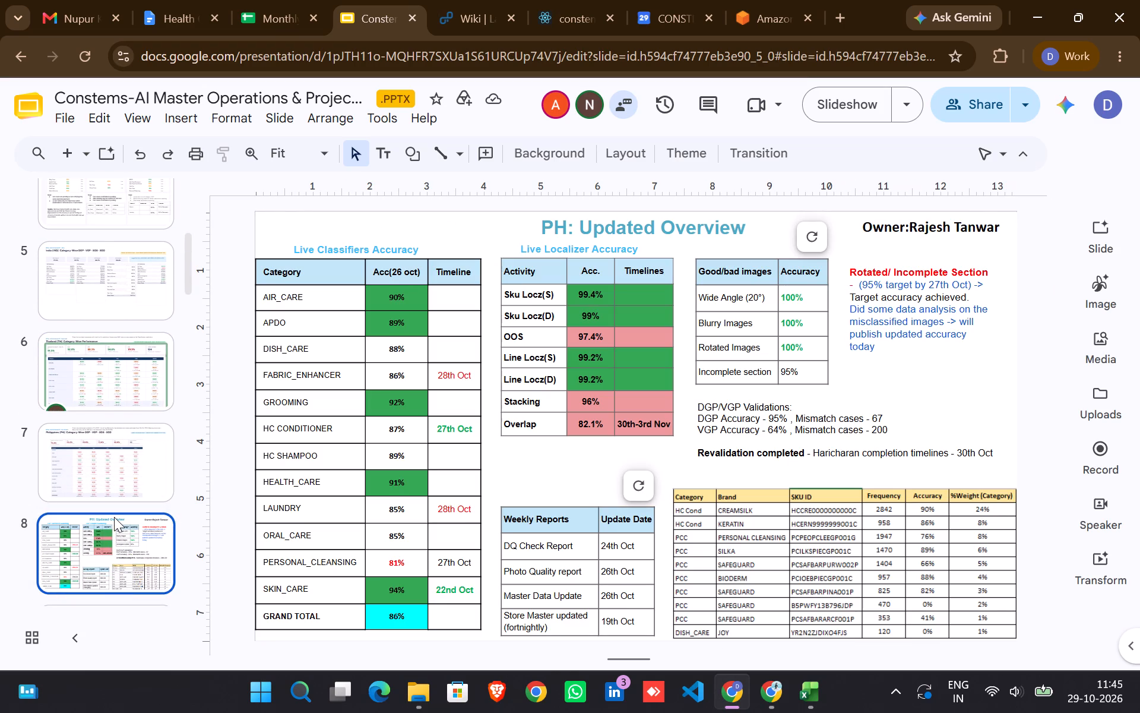
scroll(114, 517, up, 1)
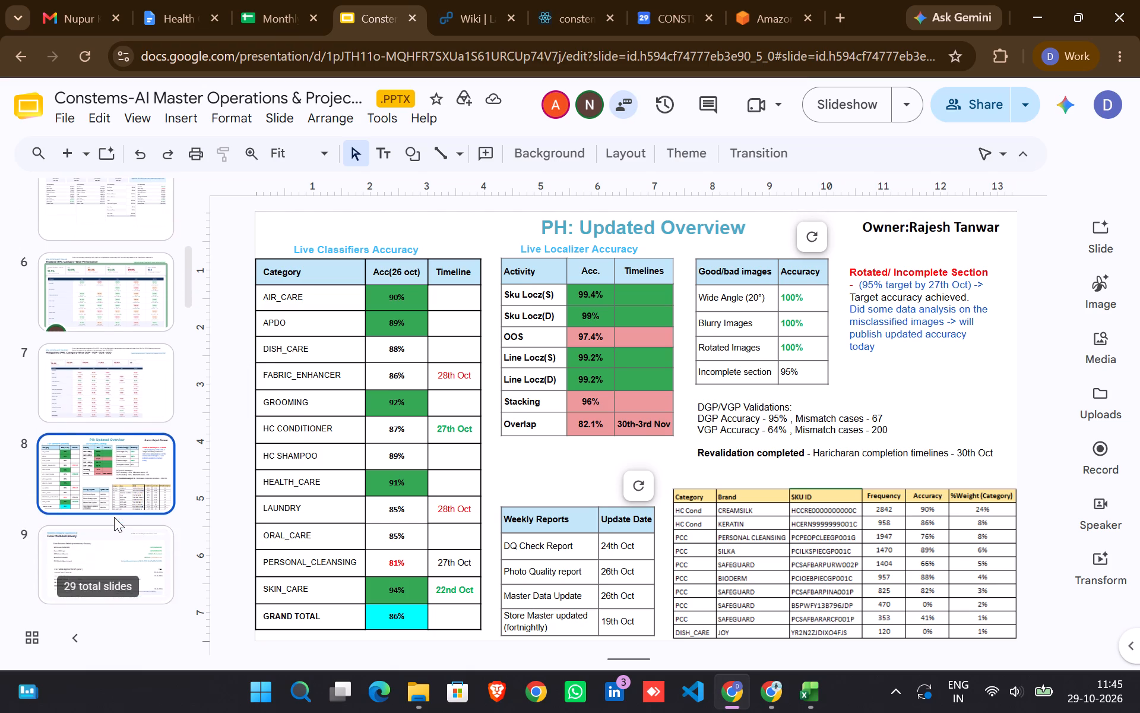
scroll(114, 517, up, 1)
click(109, 418)
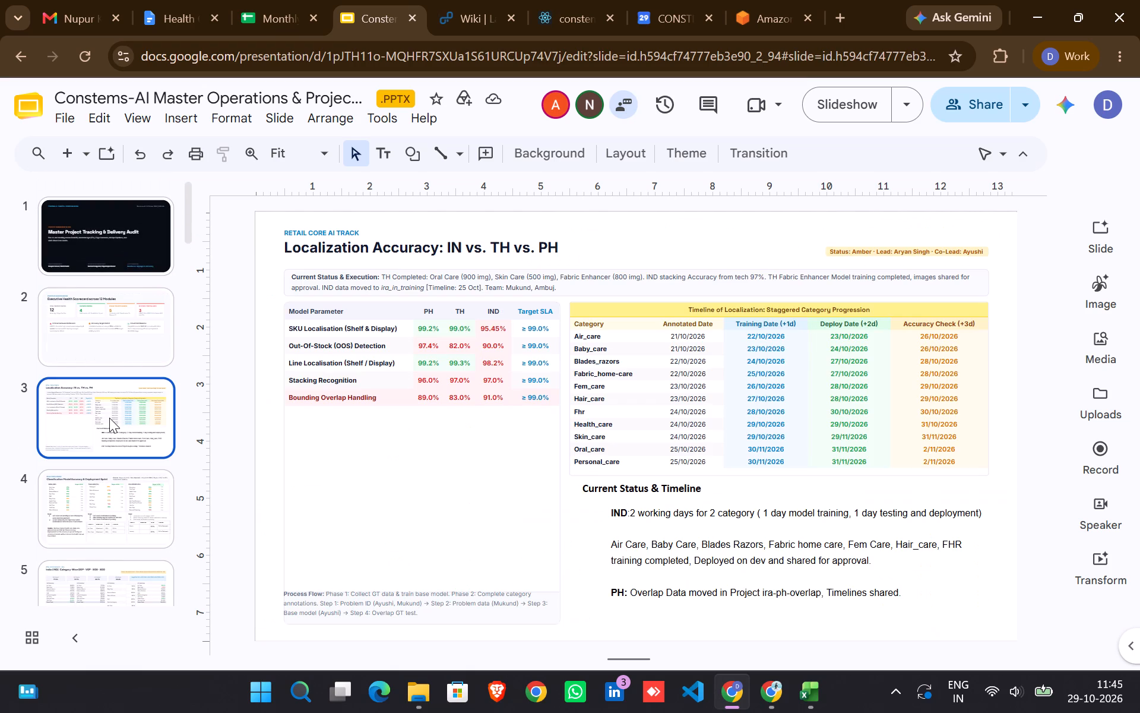
click(109, 497)
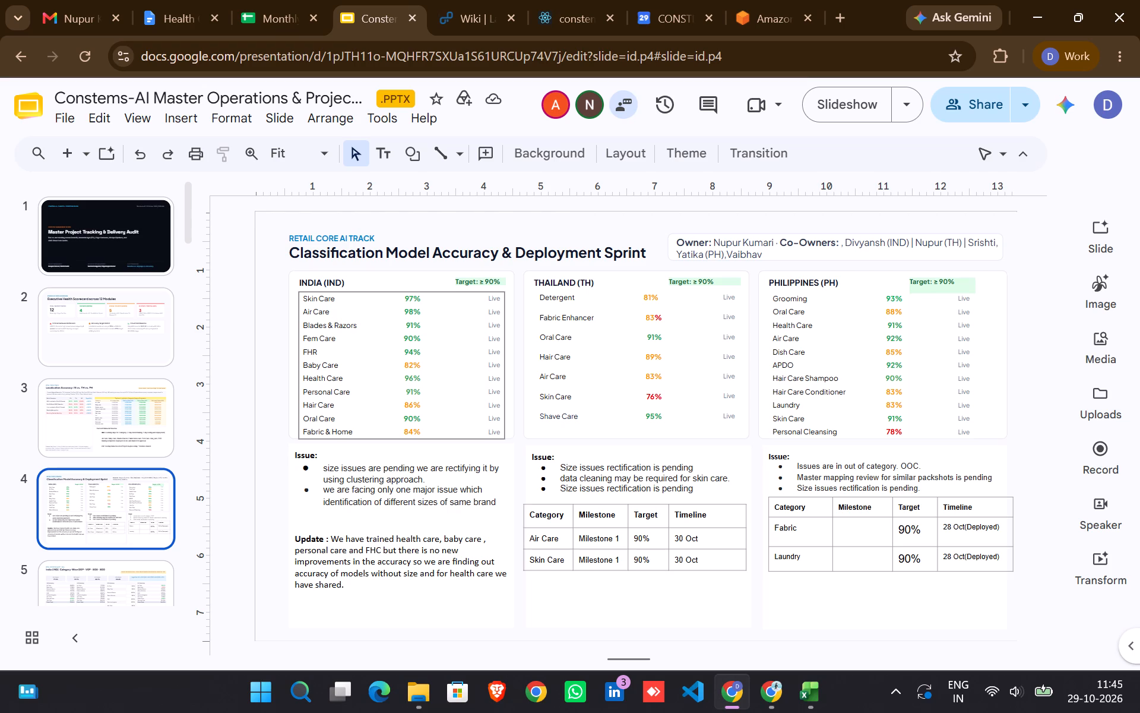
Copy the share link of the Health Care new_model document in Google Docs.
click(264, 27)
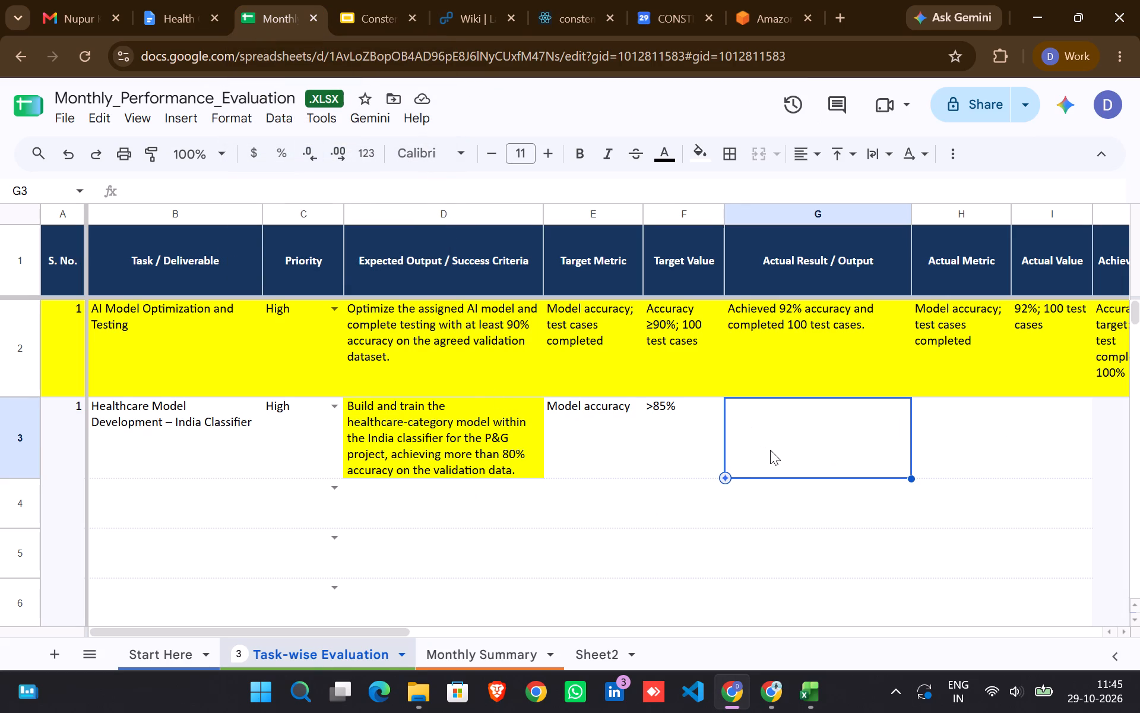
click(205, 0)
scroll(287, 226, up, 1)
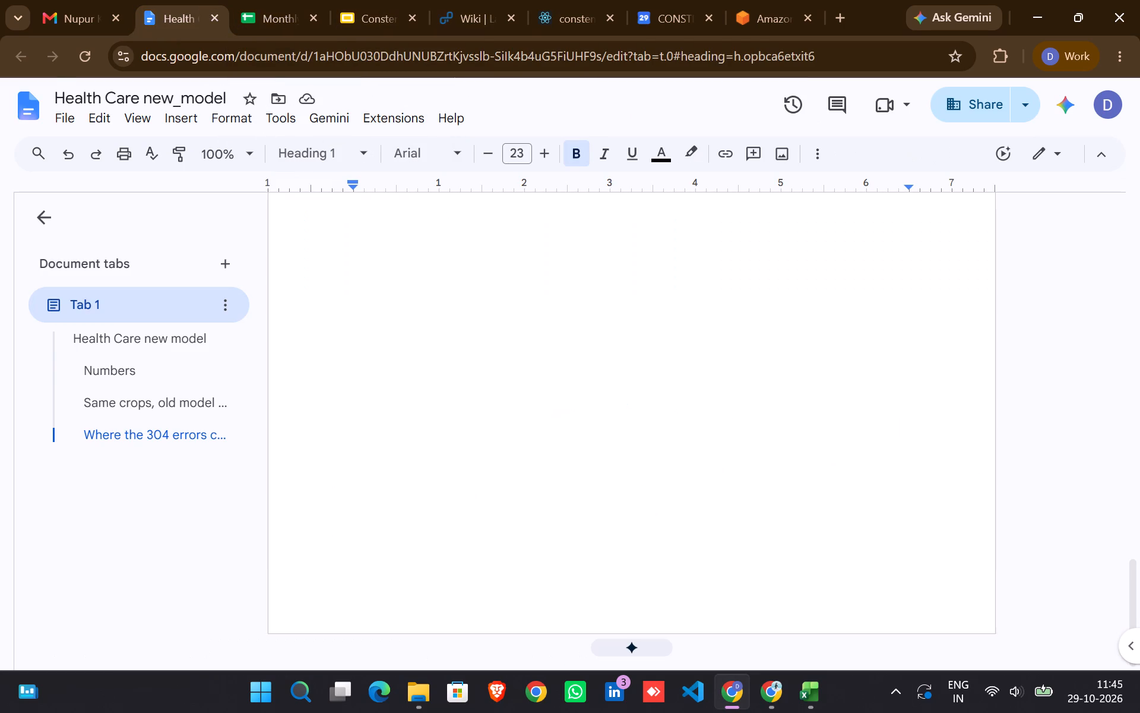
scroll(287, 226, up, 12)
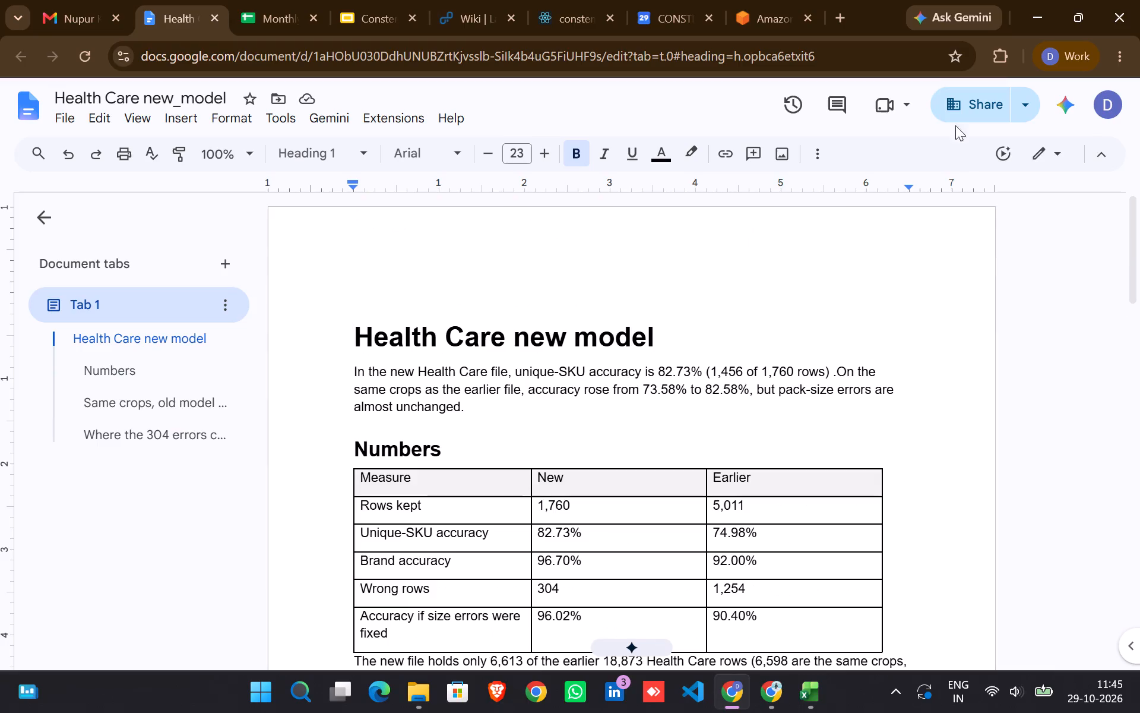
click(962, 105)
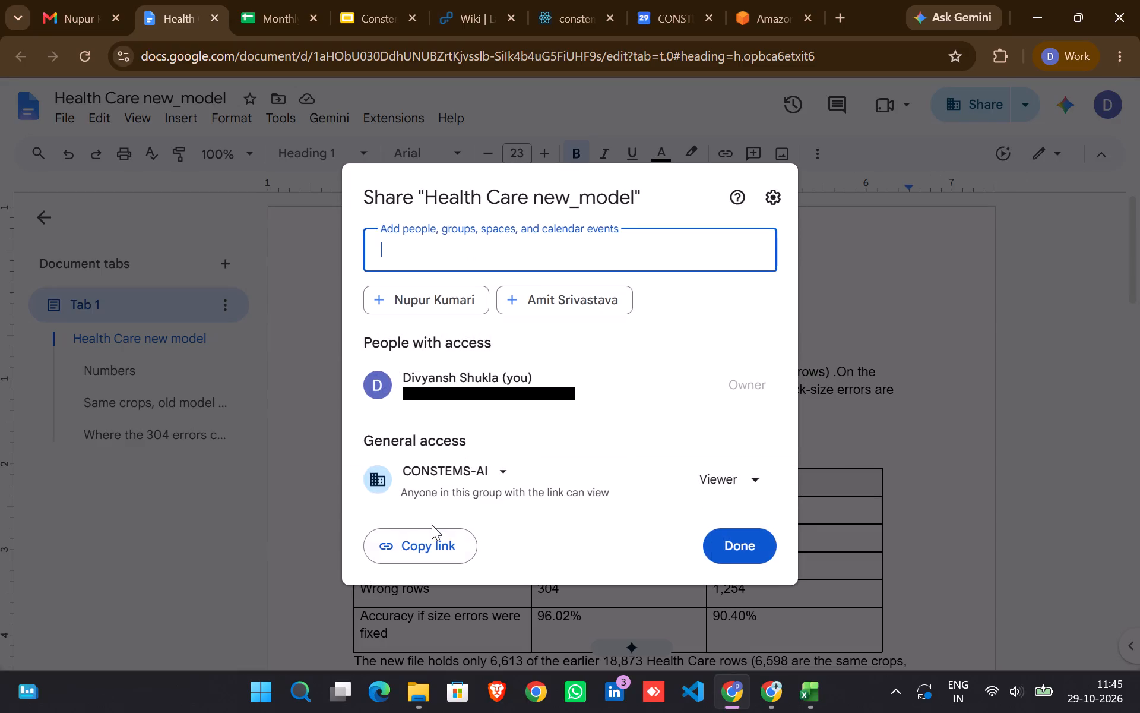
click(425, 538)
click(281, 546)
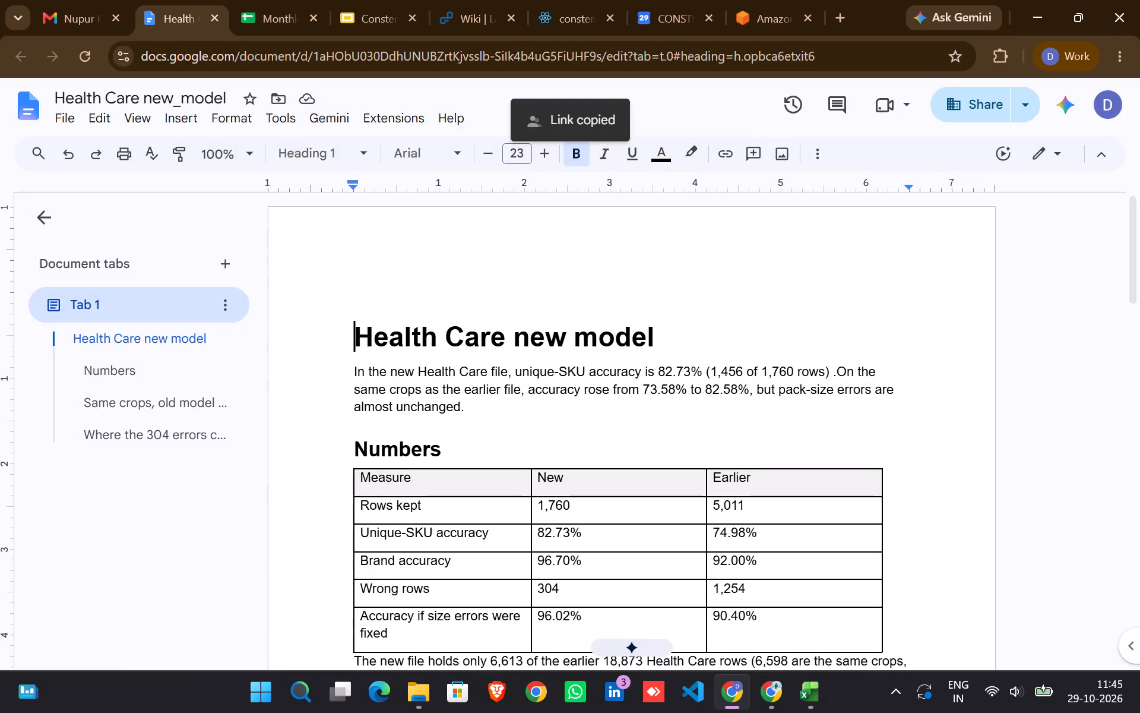
After checking the drafted result in Excel's G2, copy the sample row's Actual Result text from G2 into G3 of the Google Sheets evaluation.
click(263, 0)
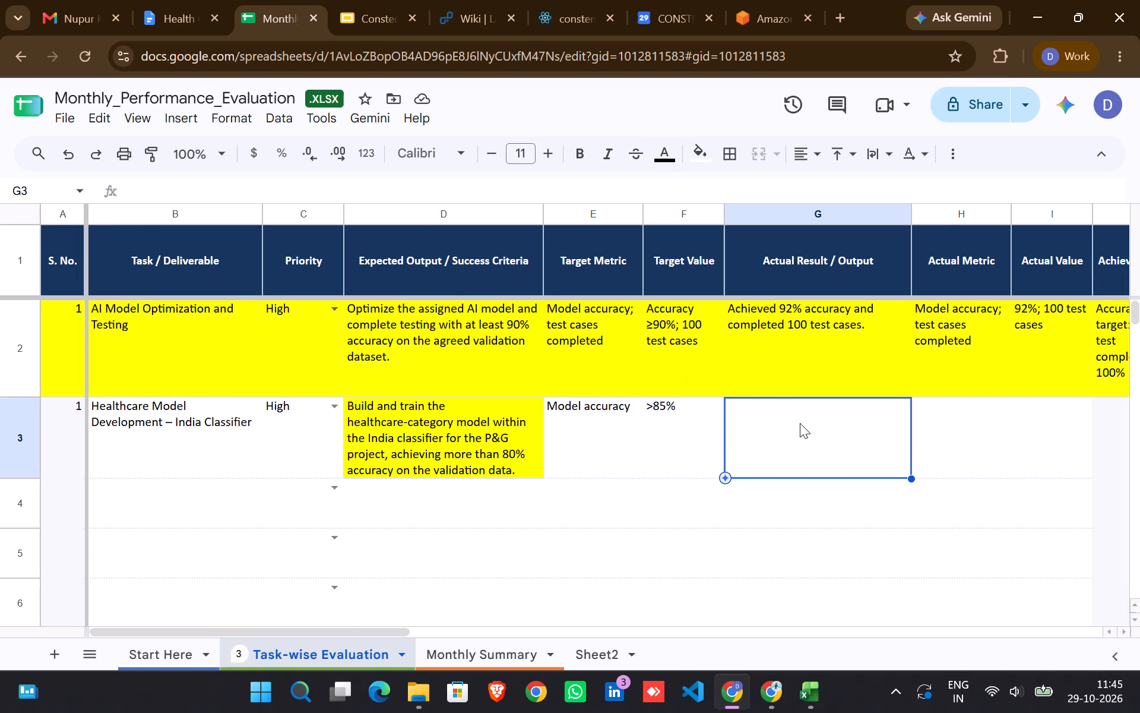
key(alt+Tab)
click(775, 350)
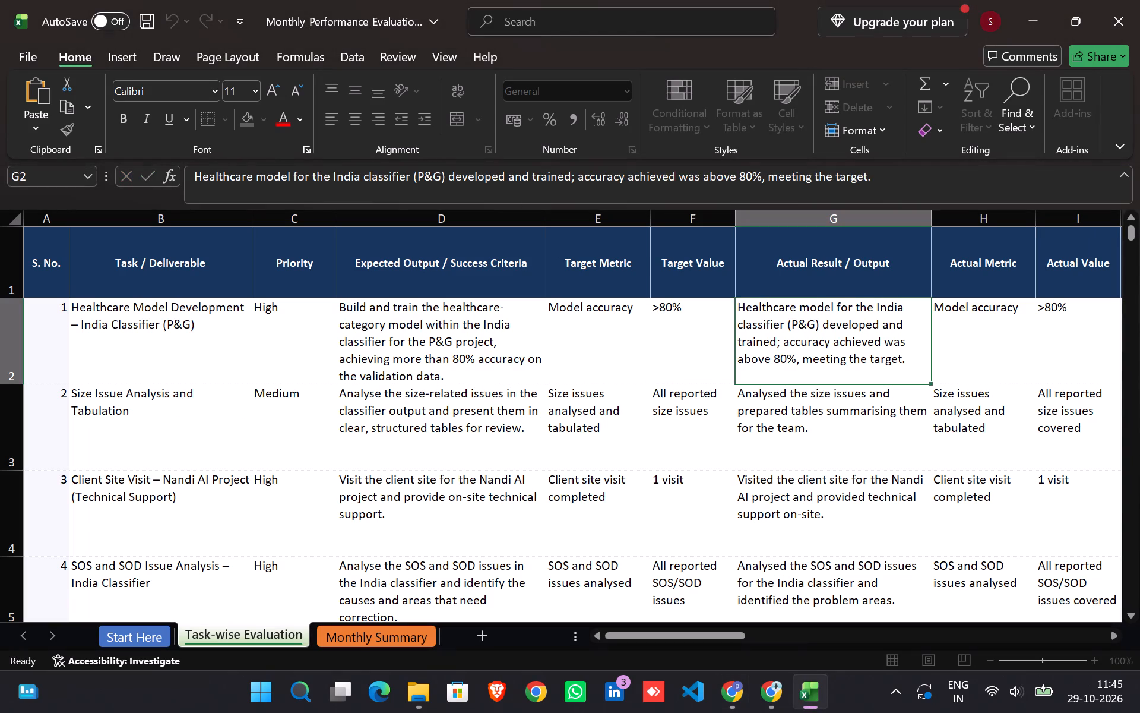
key(alt+Tab)
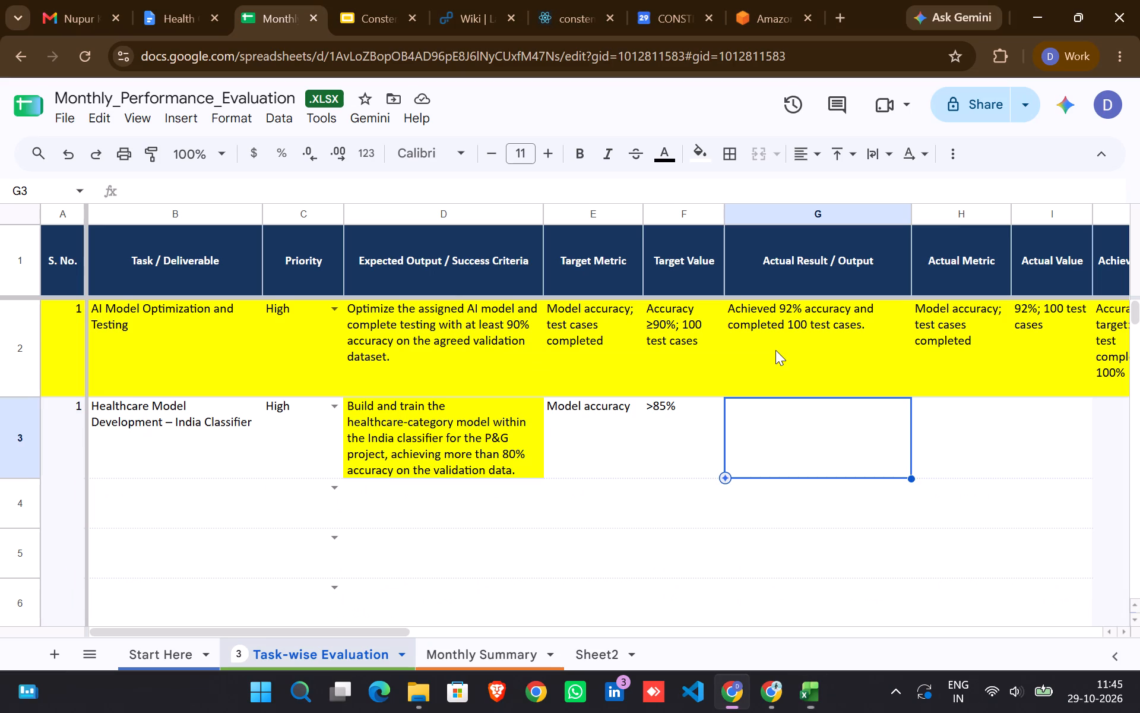
click(792, 326)
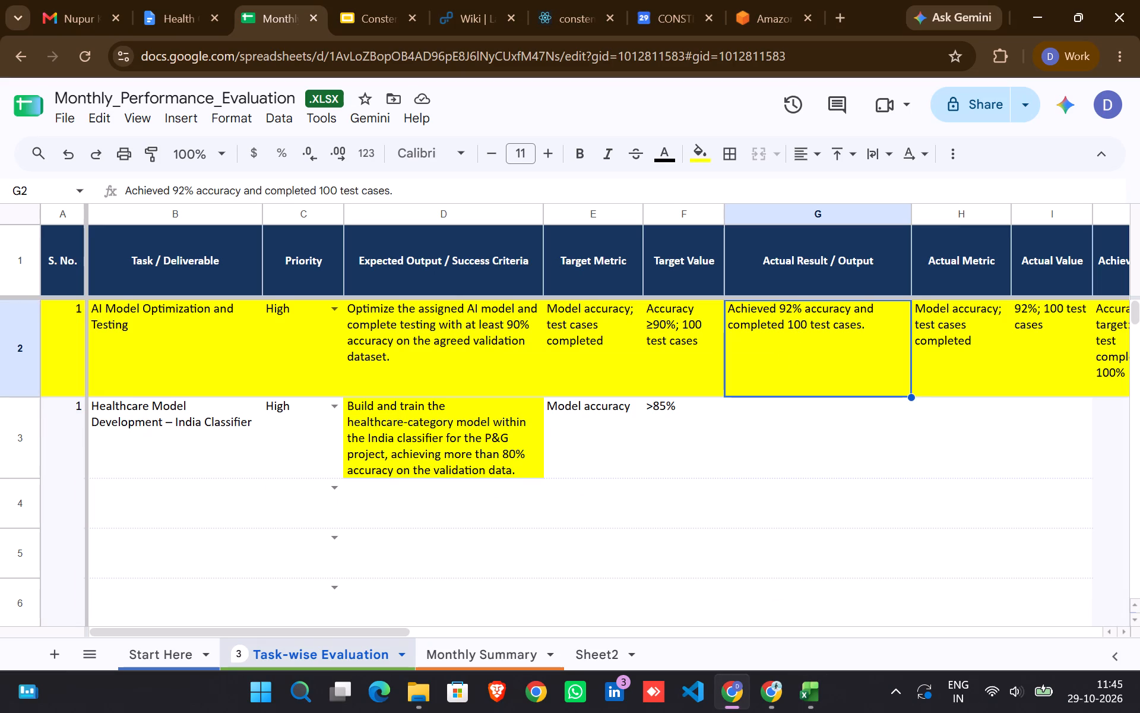
drag(400, 189, 115, 173)
key(ctrl+c)
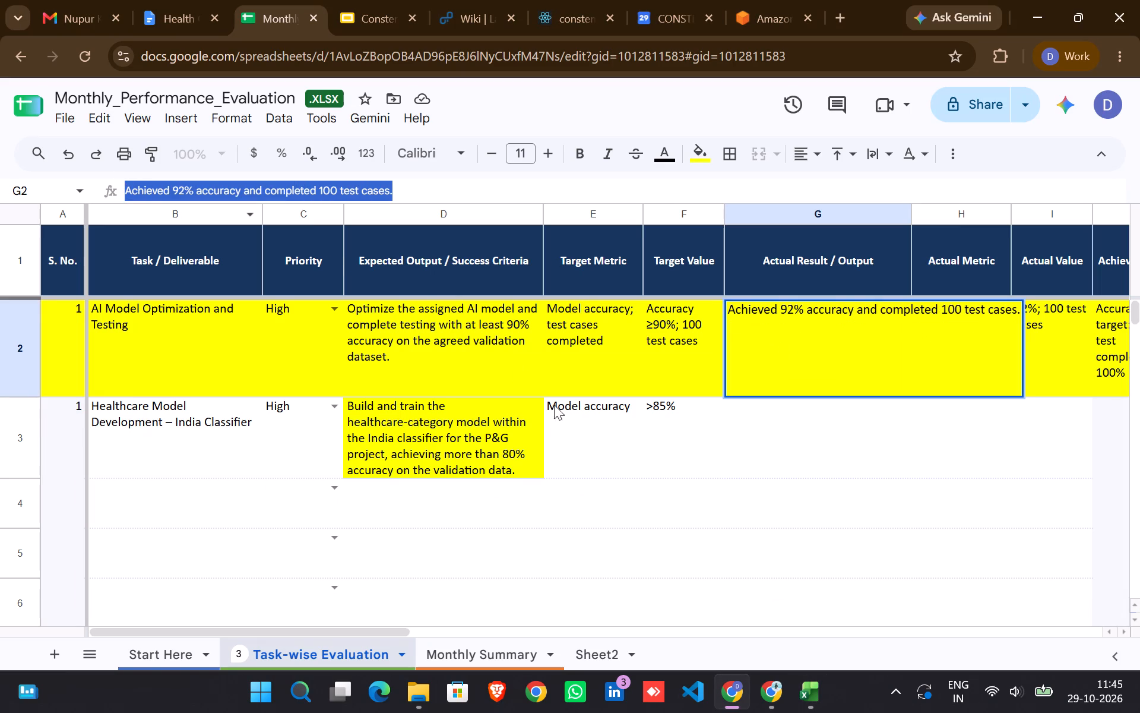
click(779, 434)
key(ctrl+v)
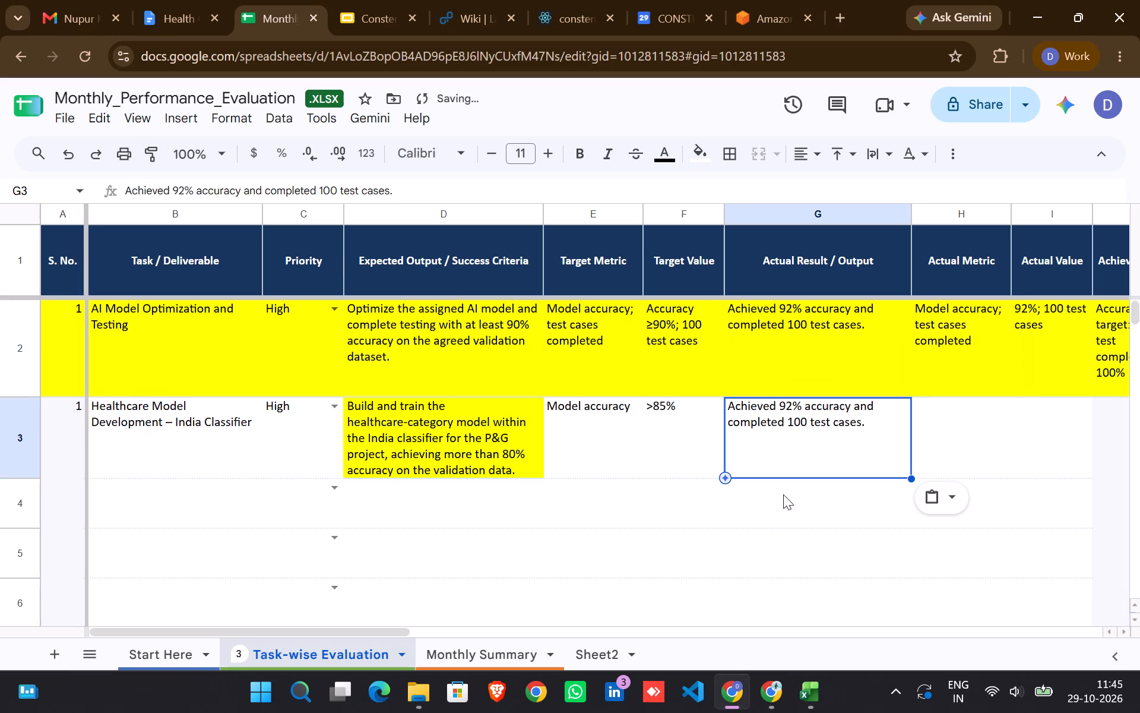
Set the accuracy in G3's Actual Result text to 82.73%, copied from the opening paragraph of the Health Care new_model document.
click(221, 0)
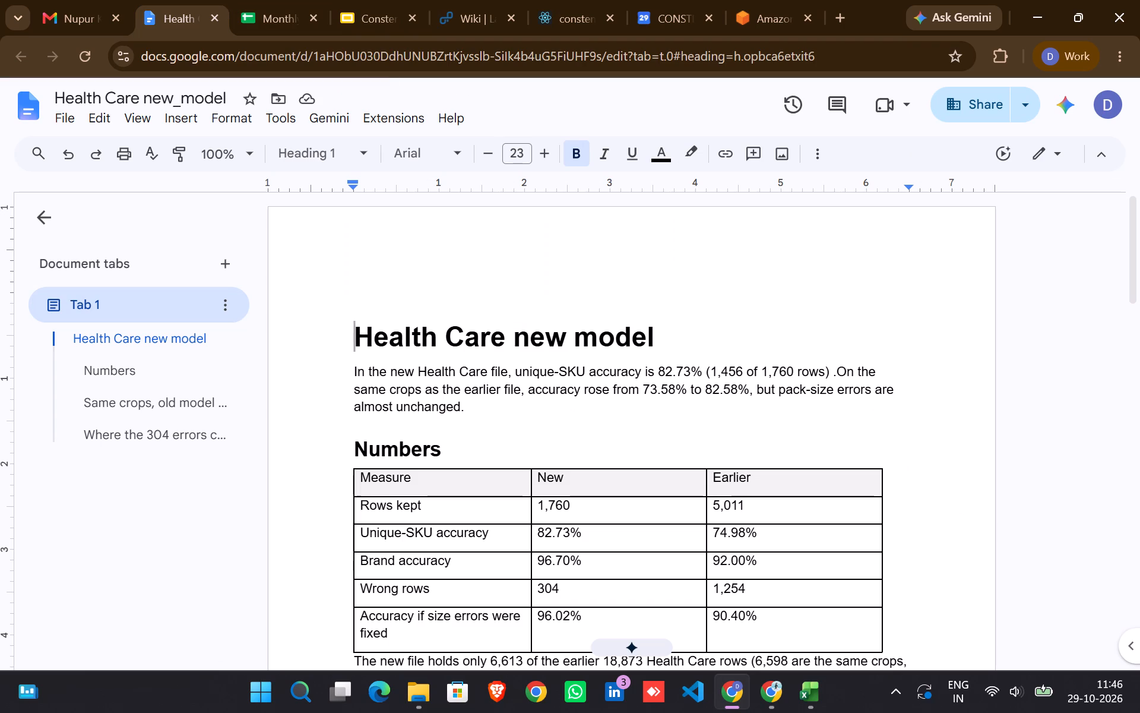
drag(702, 373, 669, 368)
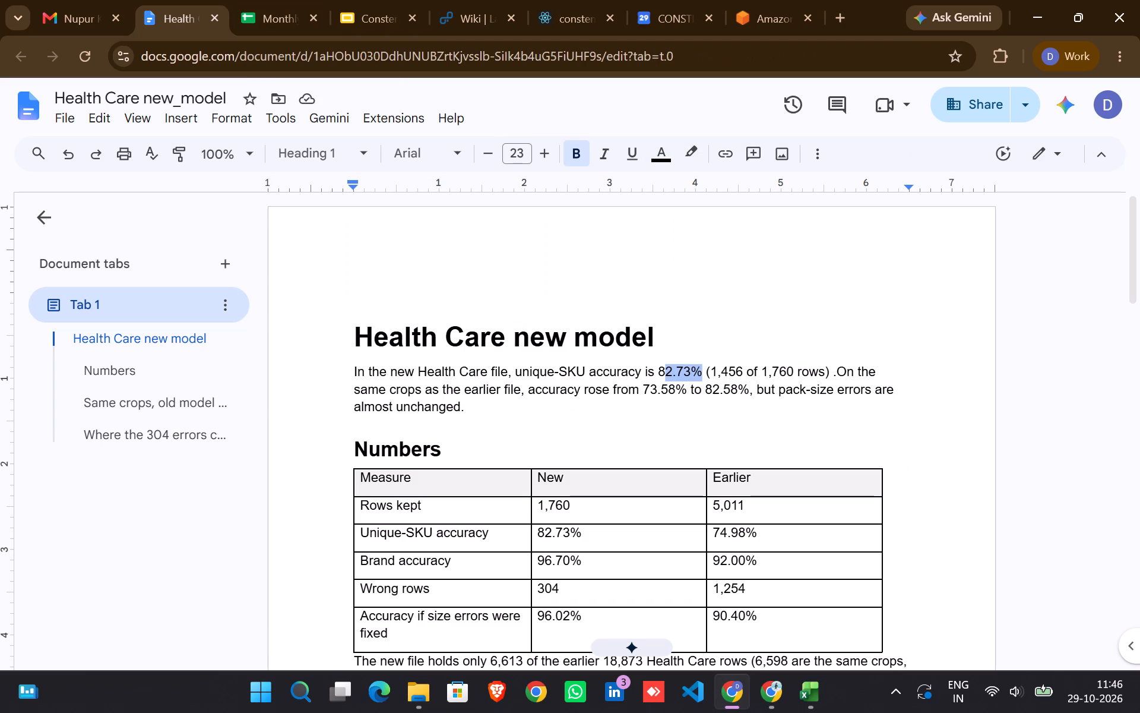
drag(669, 368, 654, 366)
key(ctrl+c)
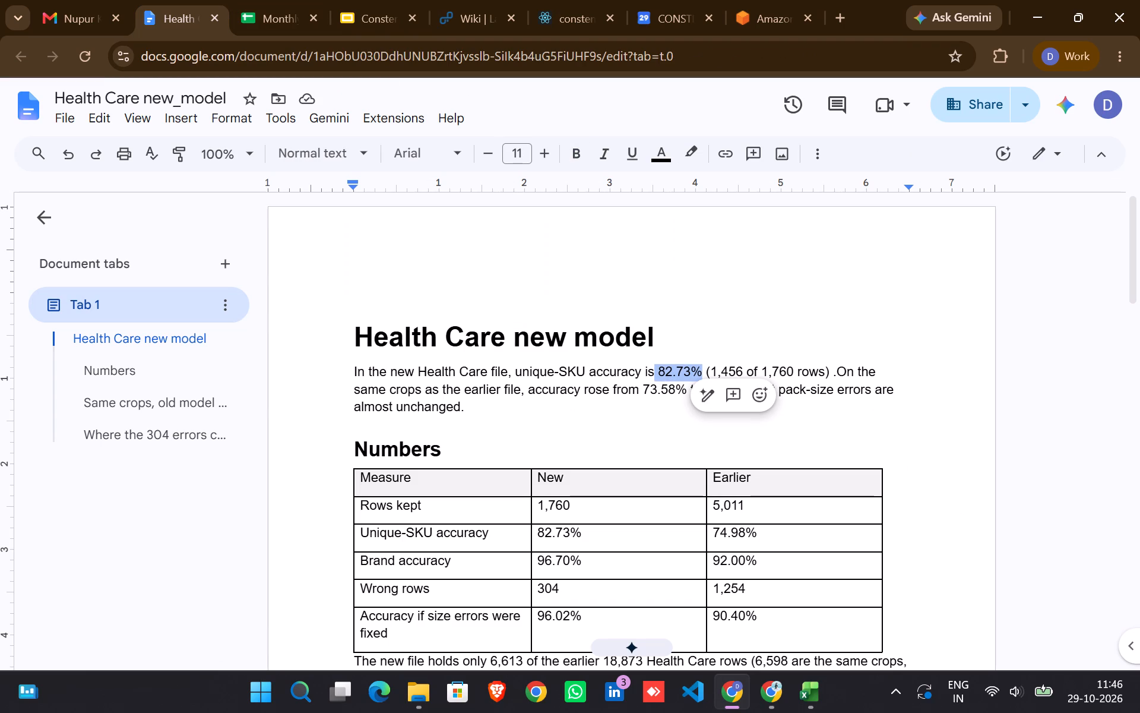
click(298, 0)
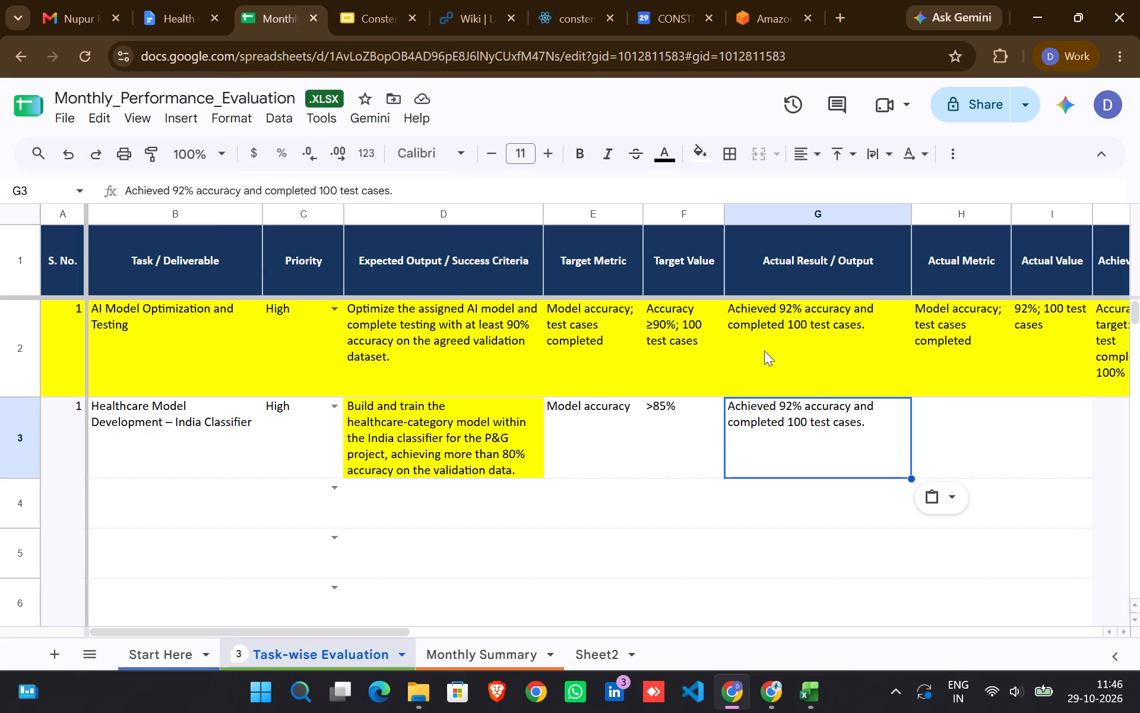
triple_click(789, 404)
double_click(789, 404)
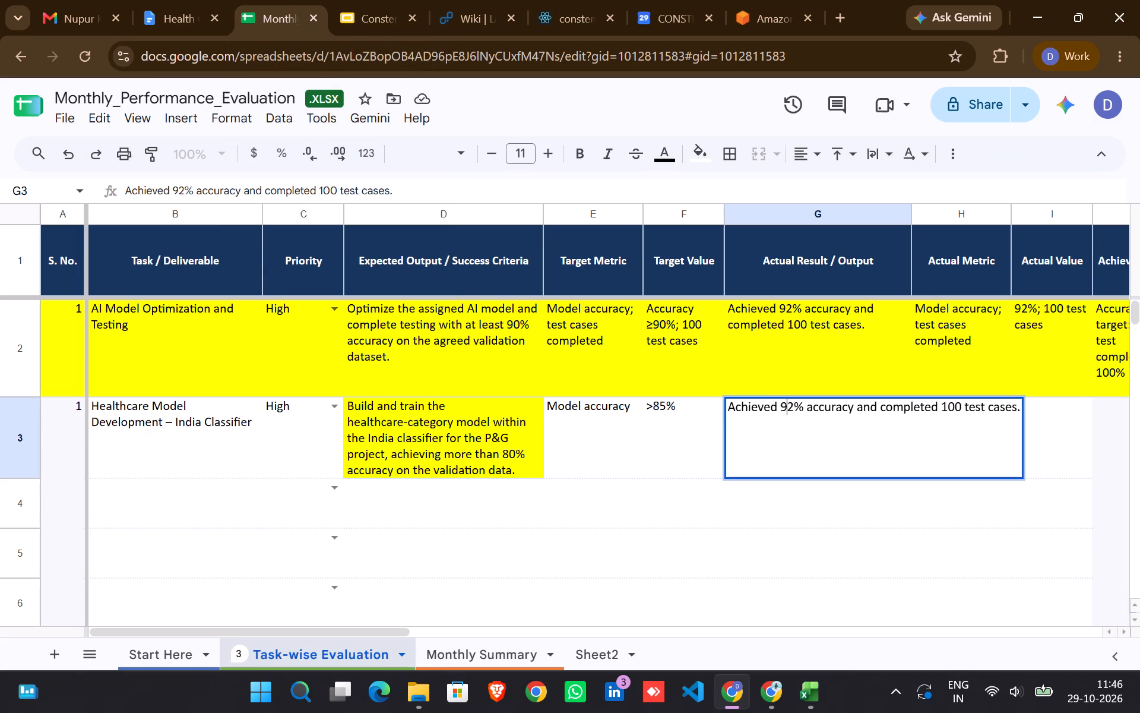
key(BackSpace)
key(Delete)
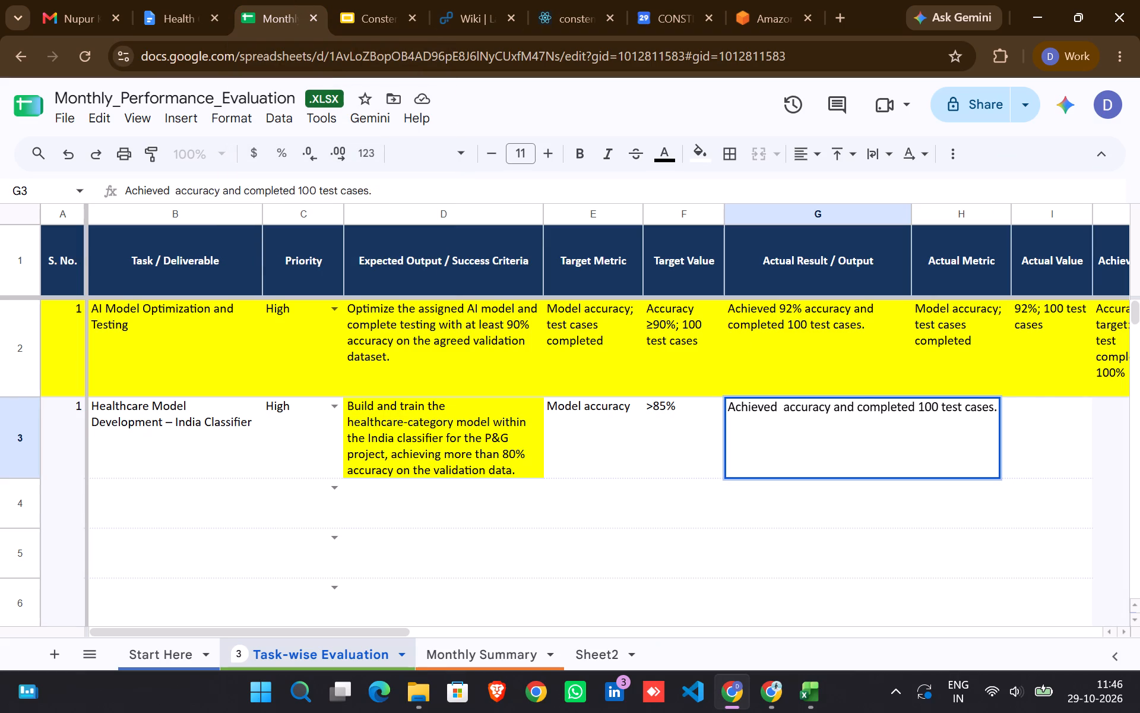
key(ctrl+v)
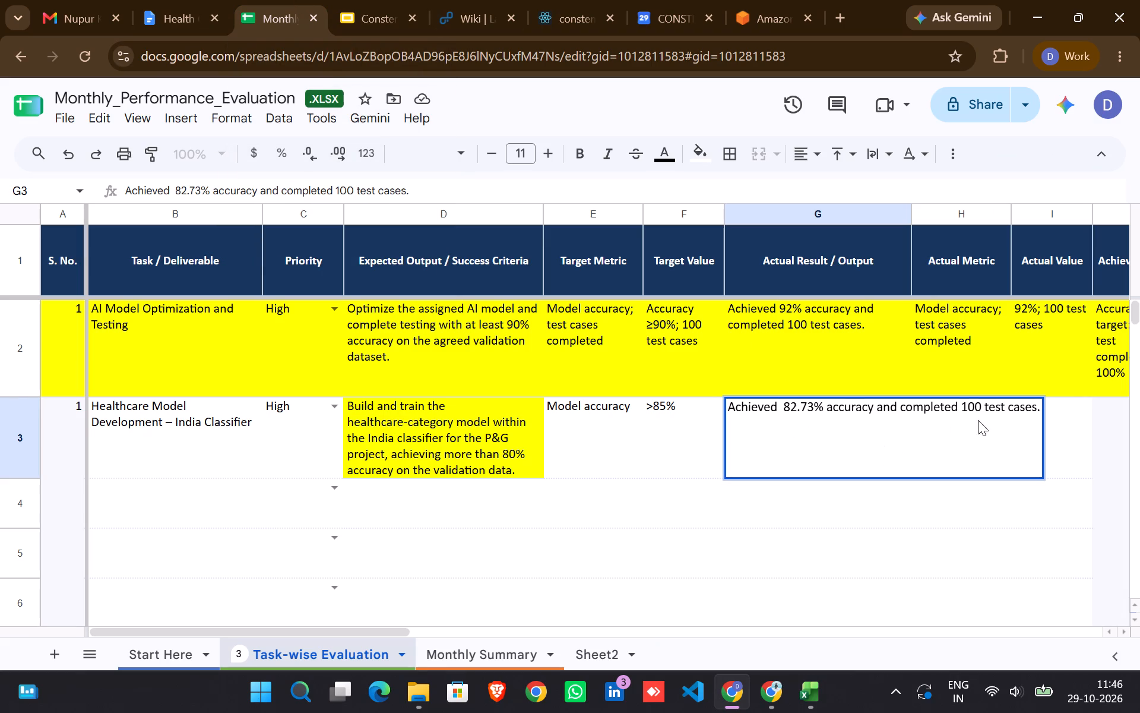
Check the Numbers table in the Health Care new_model document and set the completed test cases in G3 to 1760.
click(174, 0)
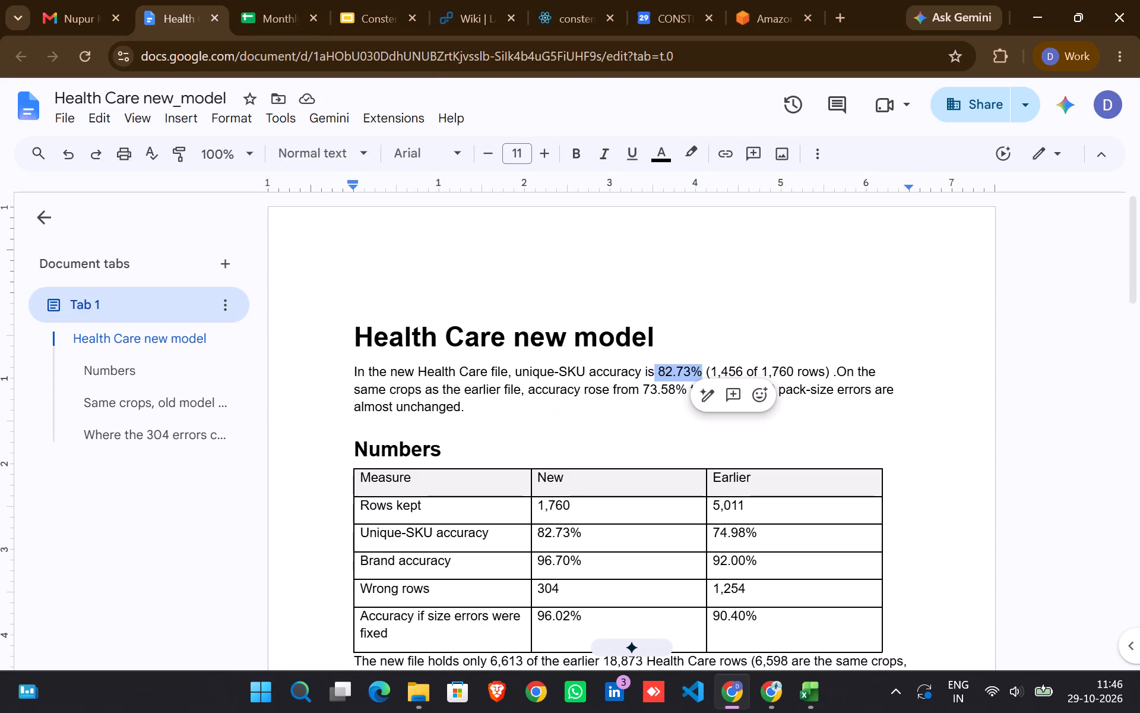
scroll(666, 382, down, 2)
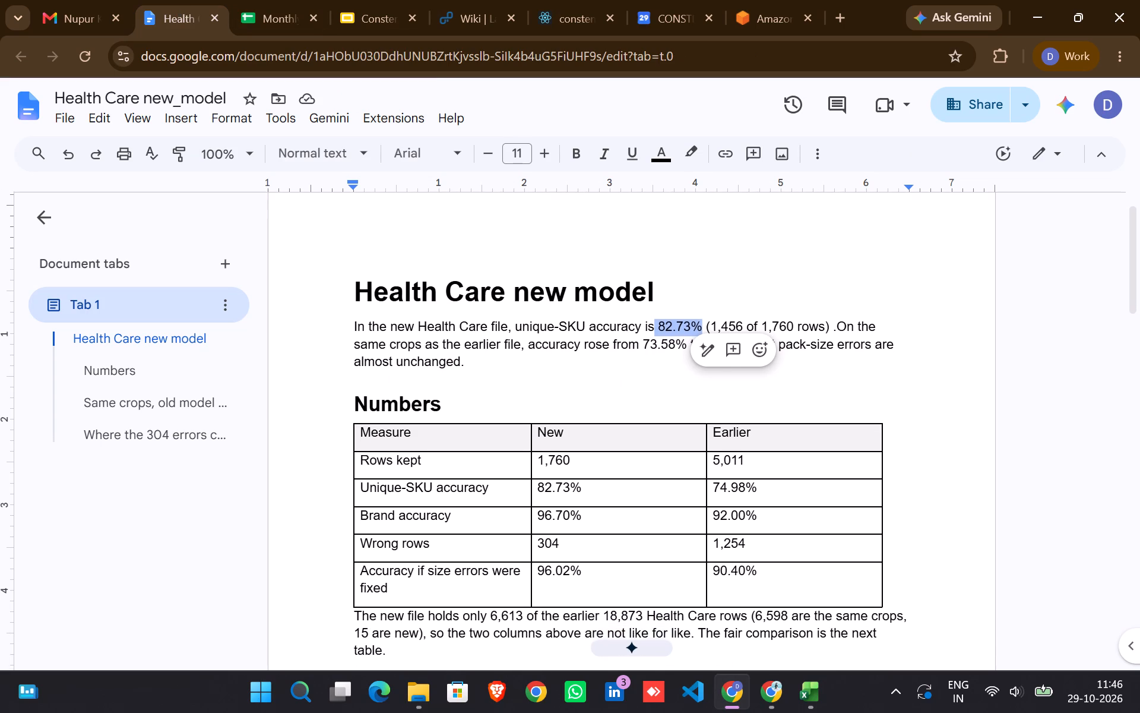
scroll(666, 382, down, 1)
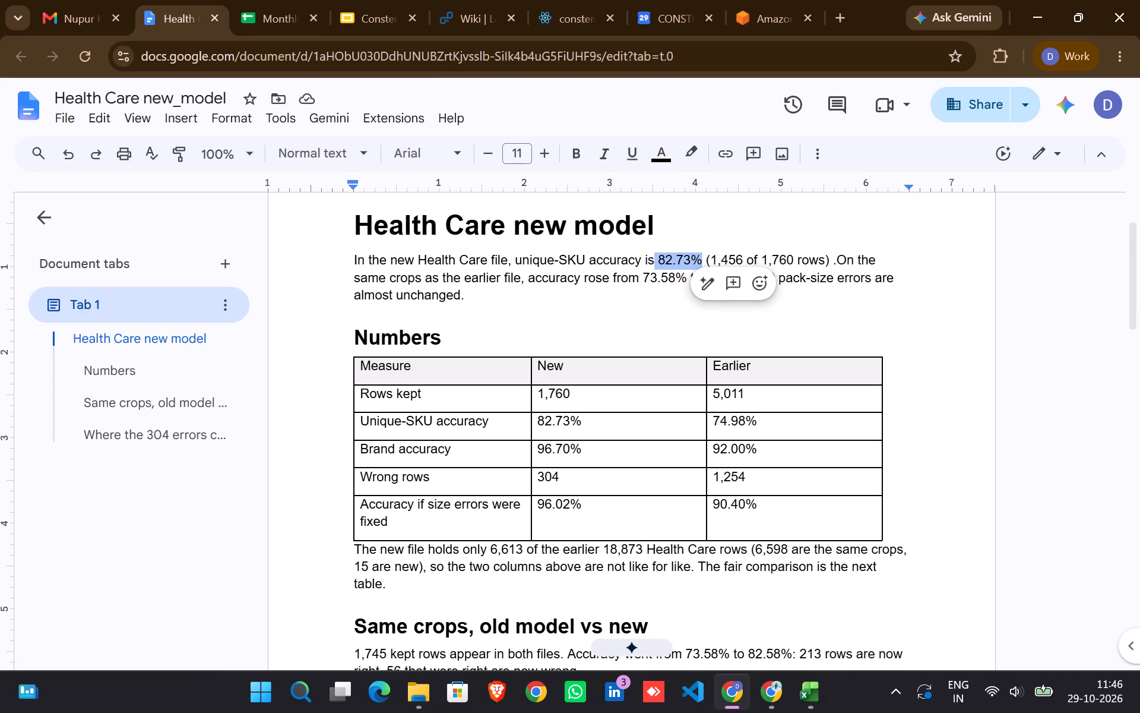
scroll(666, 382, down, 1)
scroll(666, 382, up, 1)
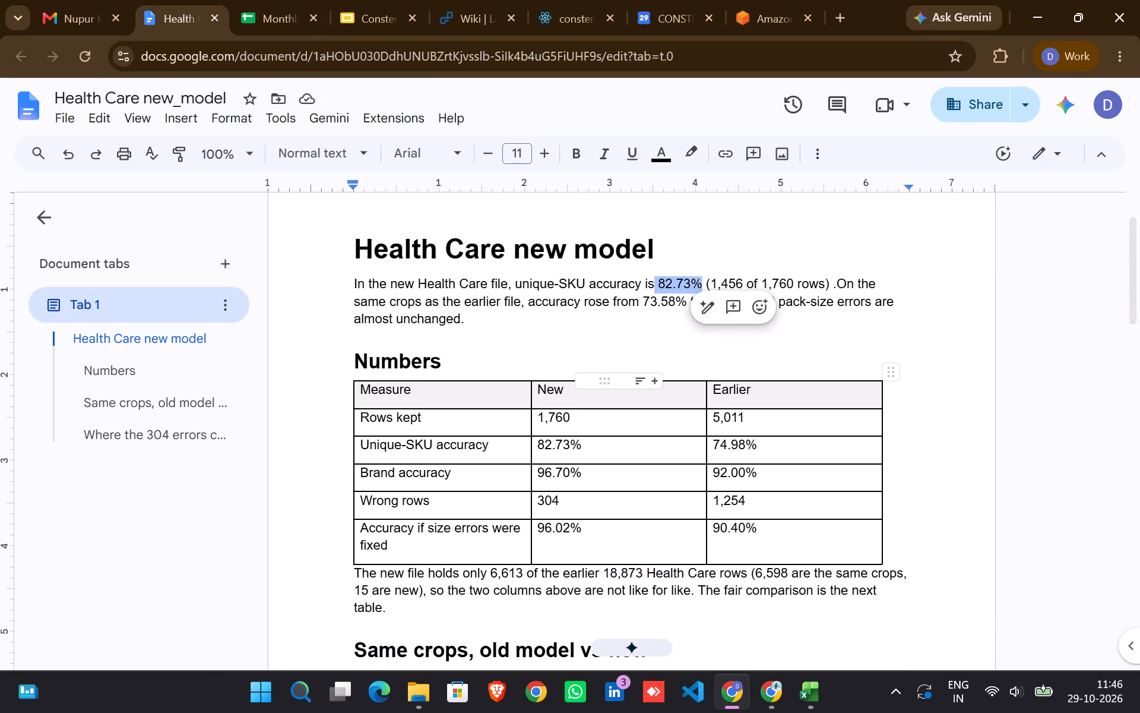
click(274, 0)
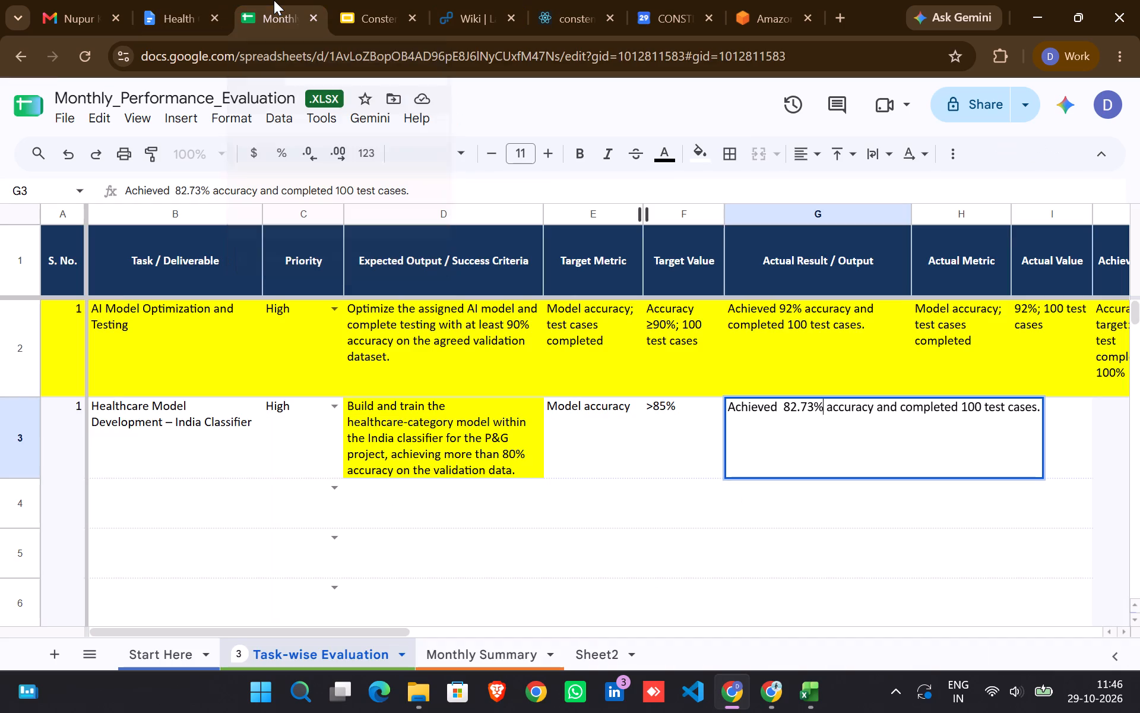
click(969, 409)
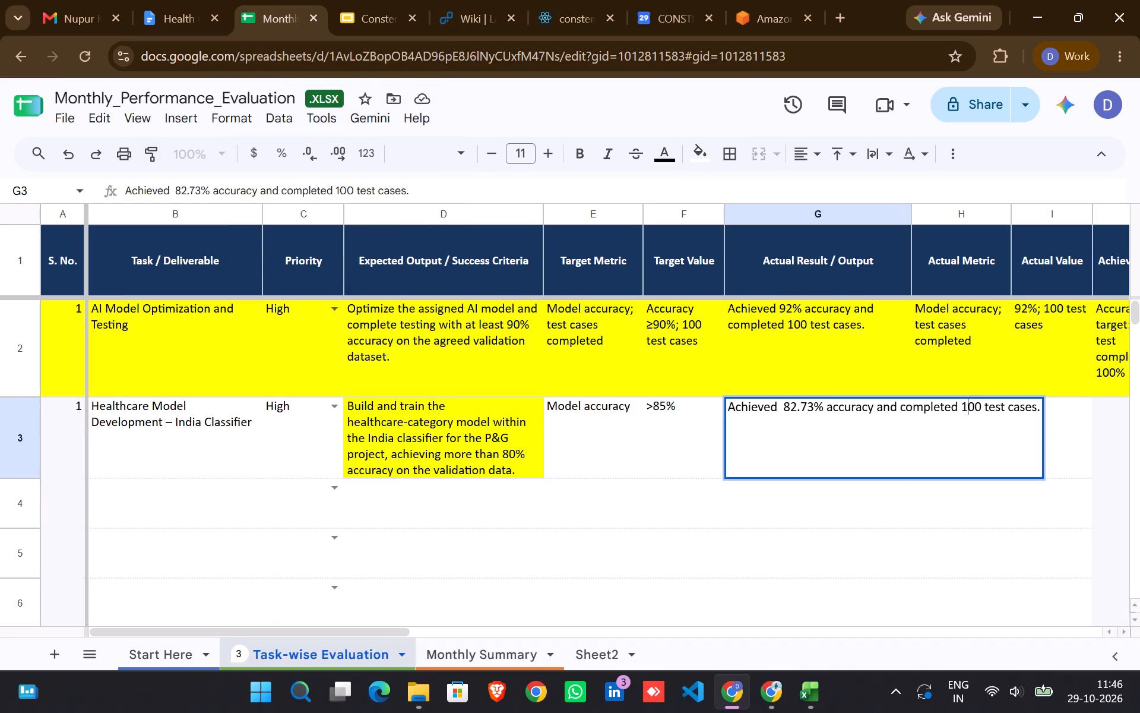
key(7)
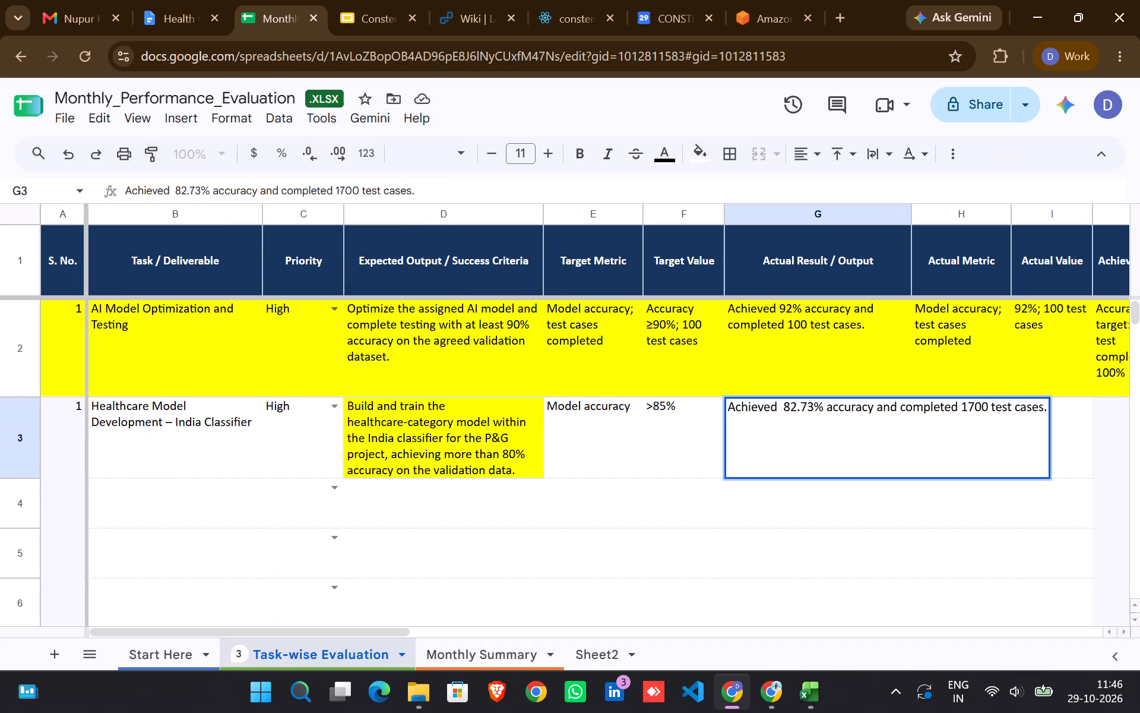
key(Delete)
key(6)
click(902, 537)
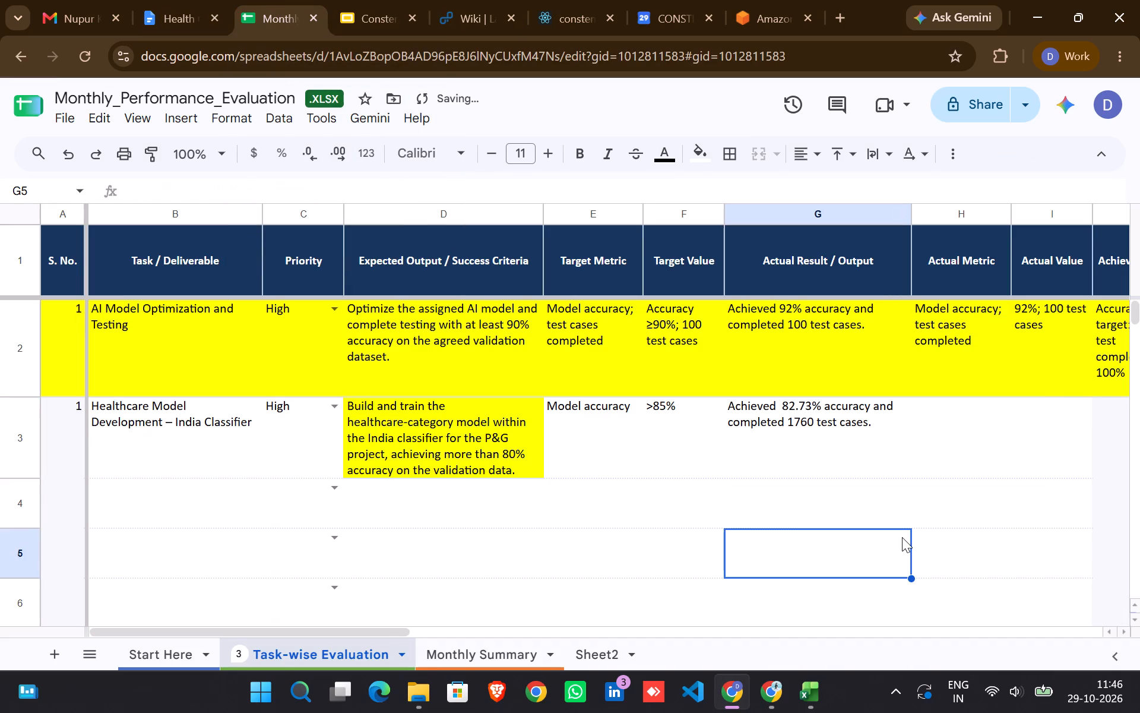
Copy the drafted Actual Metric, Model accuracy, from H2 of the Excel workbook into H3 of the Google Sheets evaluation.
scroll(937, 408, left, 1)
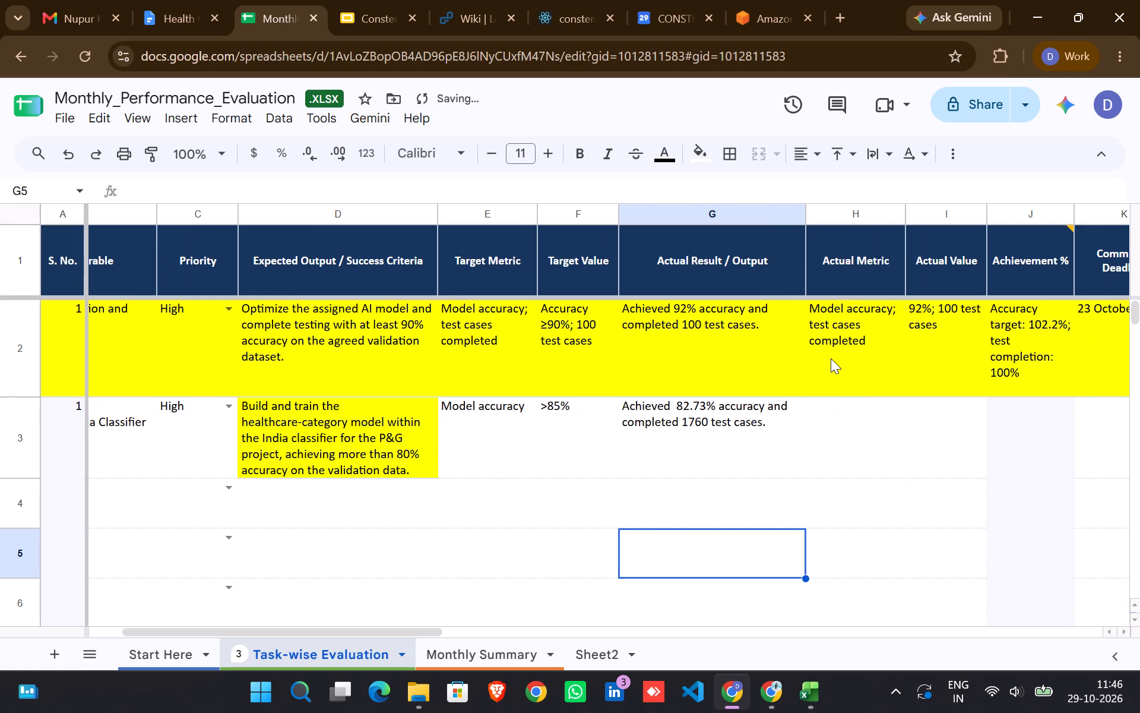
scroll(831, 358, left, 2)
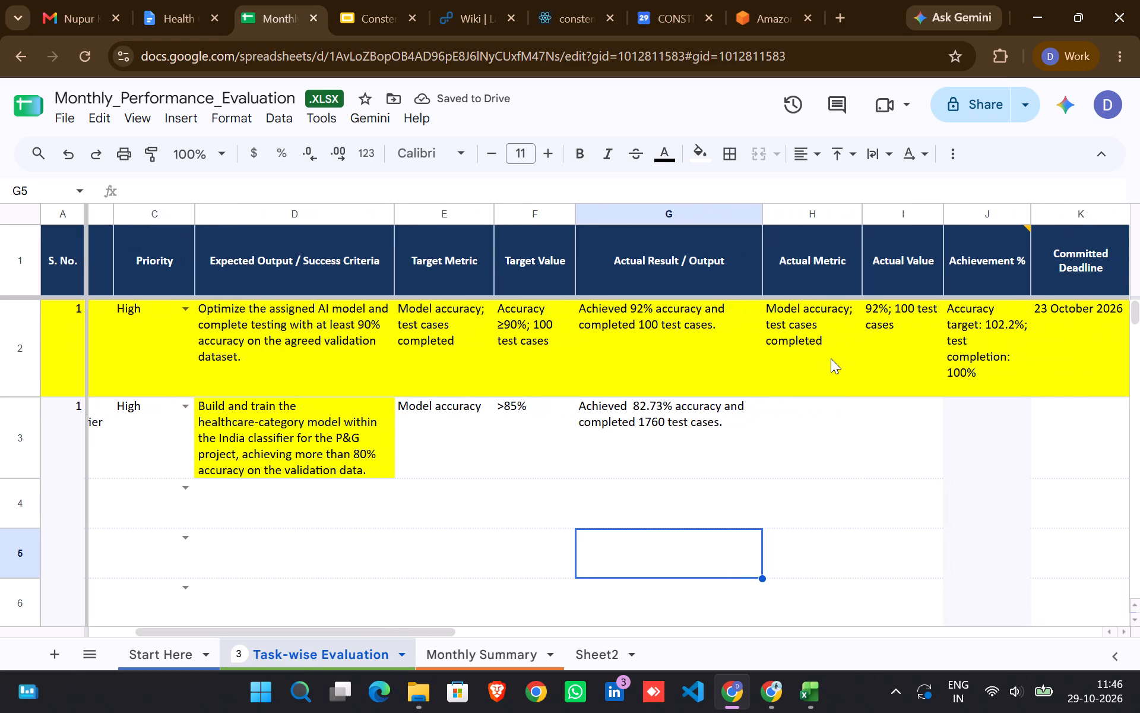
scroll(831, 358, left, 3)
key(alt+Tab)
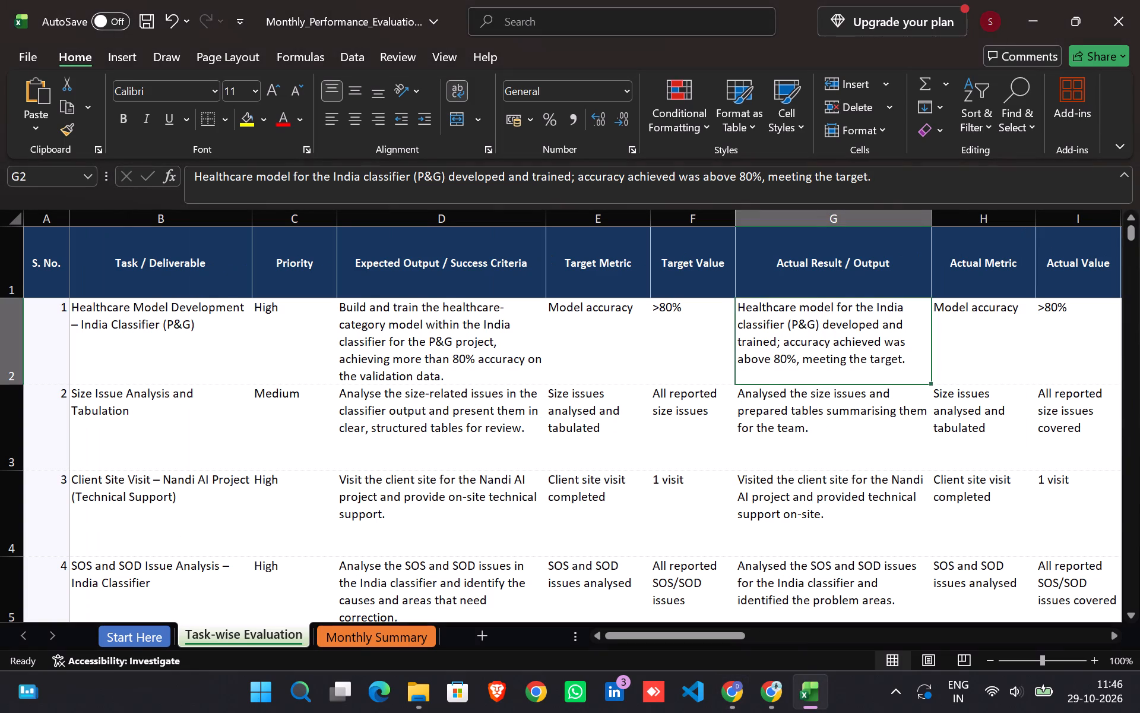
scroll(676, 410, left, 4)
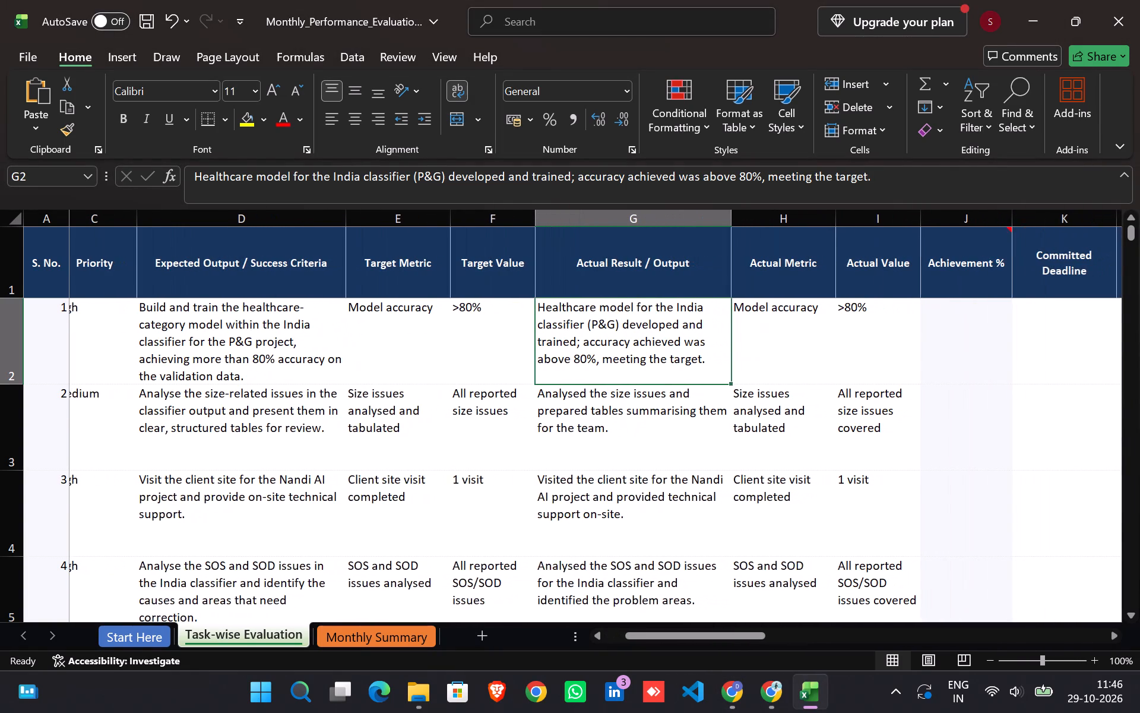
click(811, 345)
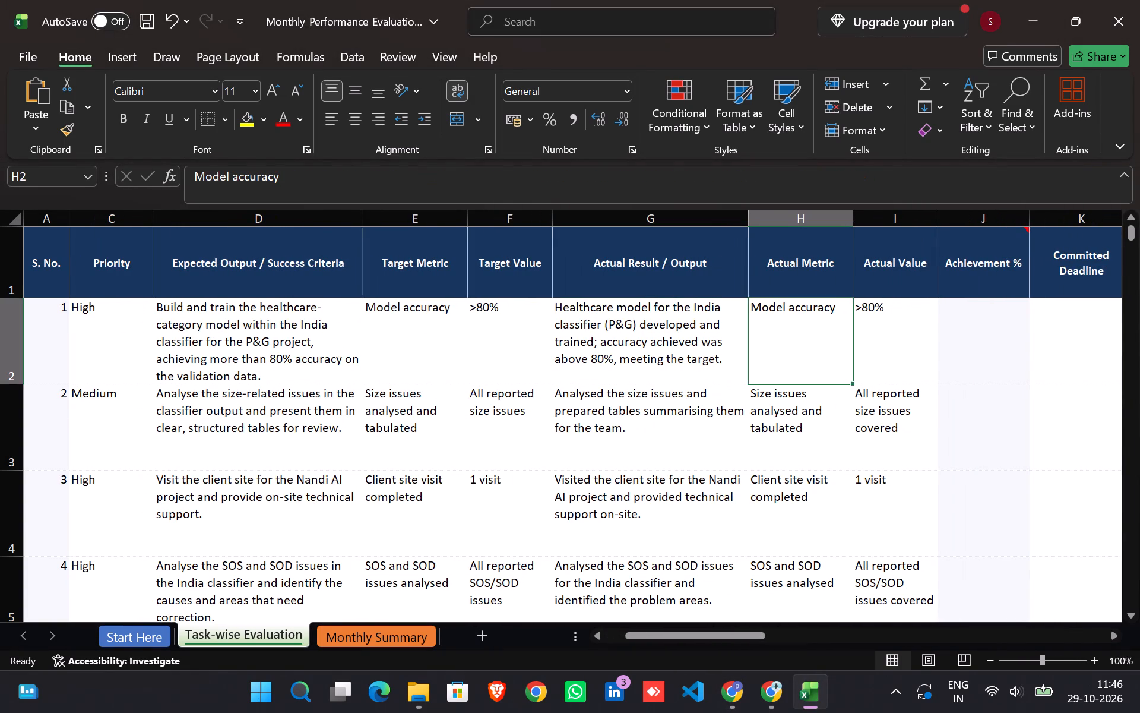
key(ctrl+c)
key(alt+Tab)
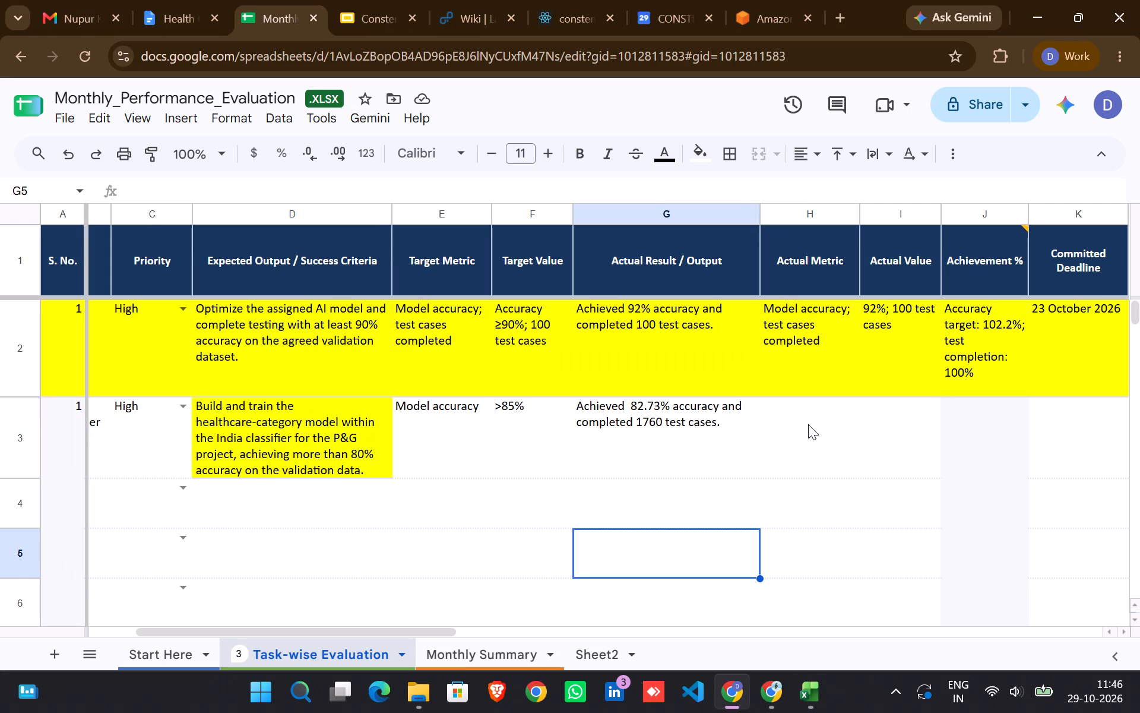
click(808, 424)
key(ctrl+v)
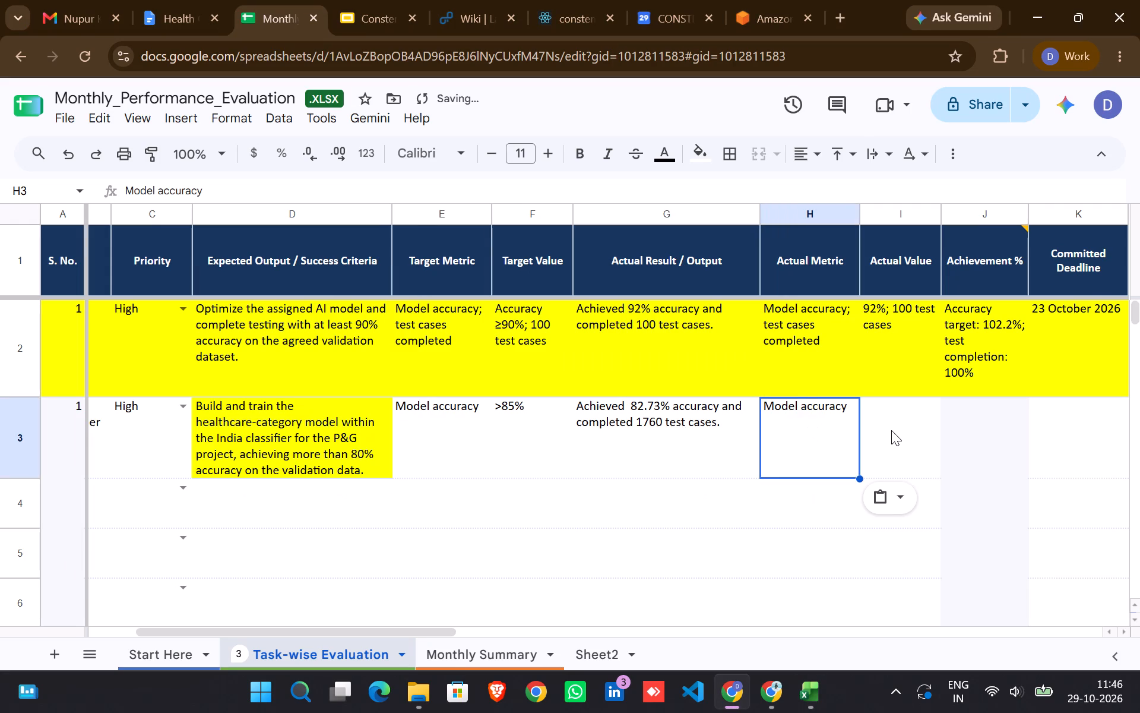
After checking the drafted Actual Value in Excel's I2, enter 82.73% as the Actual Value in I3 of the Google Sheets evaluation.
click(891, 430)
key(alt+Tab)
click(894, 326)
key(ctrl+c)
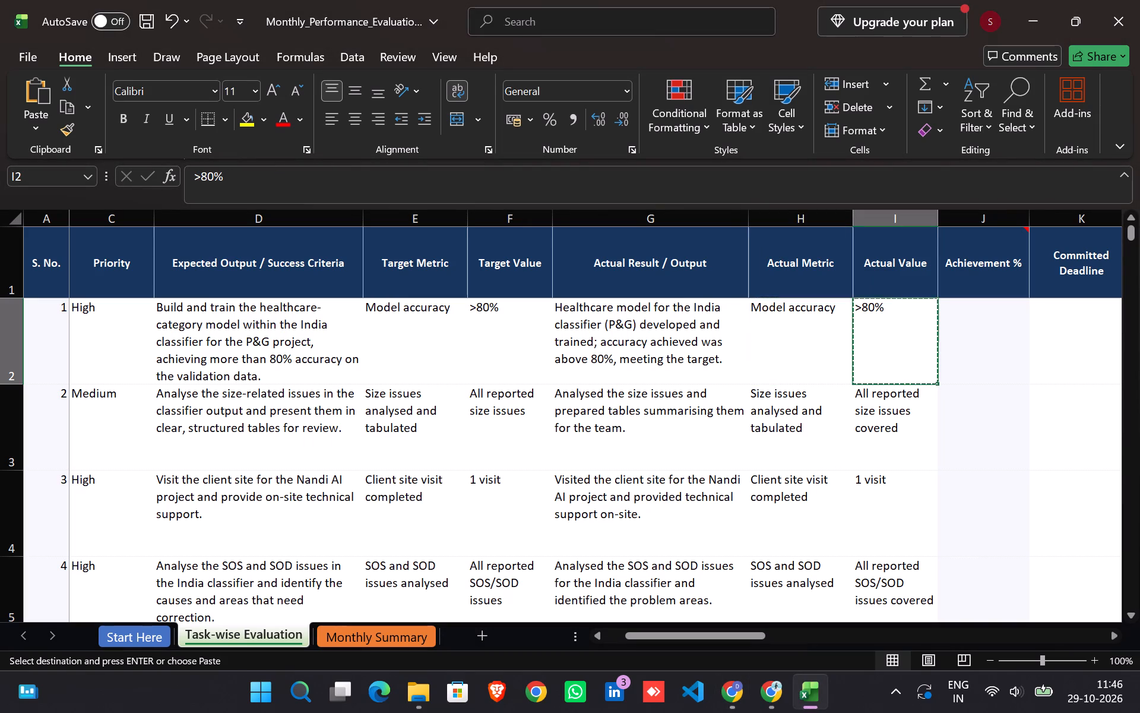
key(alt+Tab)
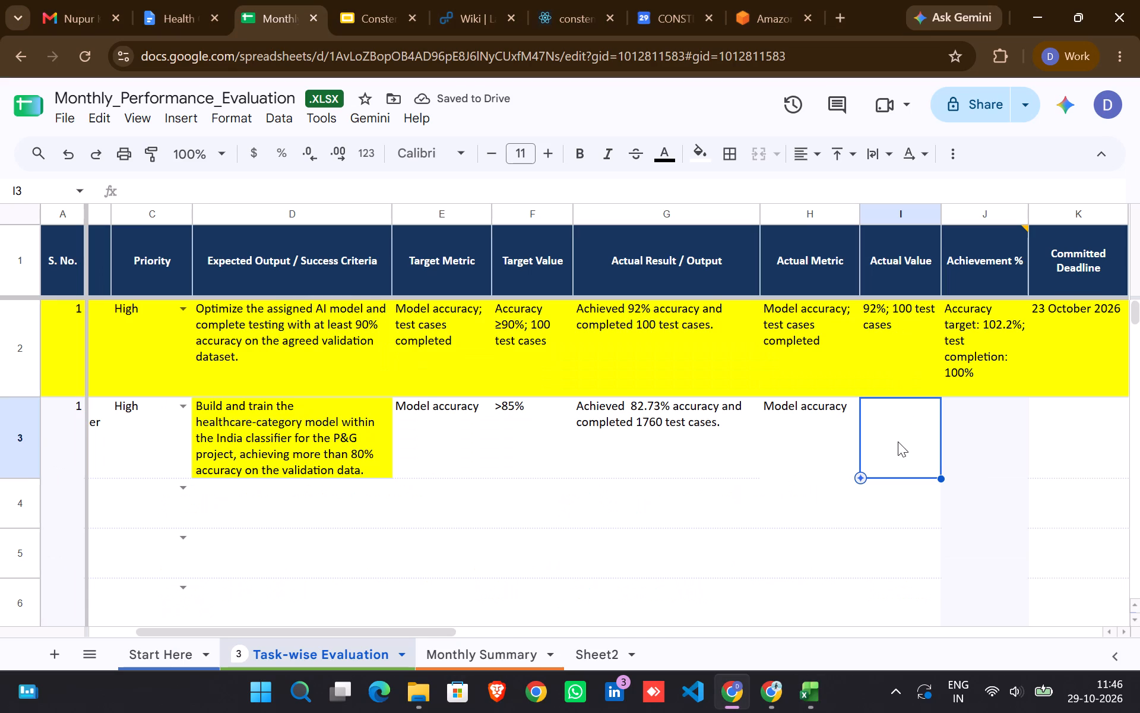
key(8)
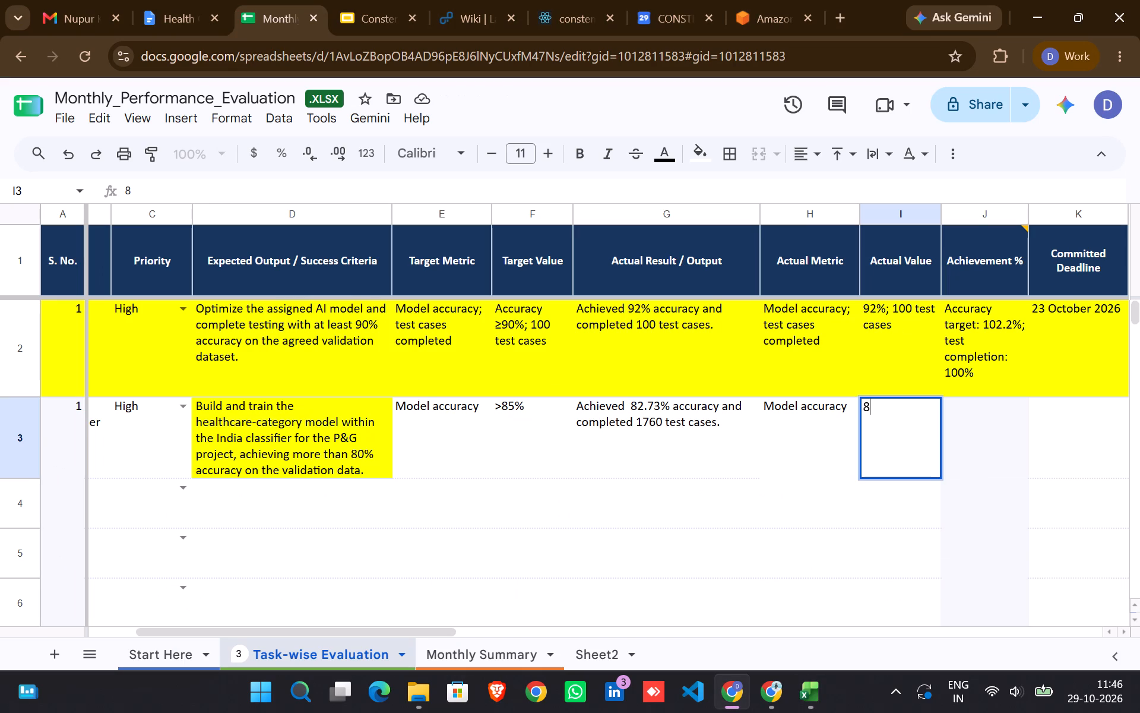
text(2.)
text(73)
key(shift+percent)
key(alt+Tab)
scroll(897, 449, left, 2)
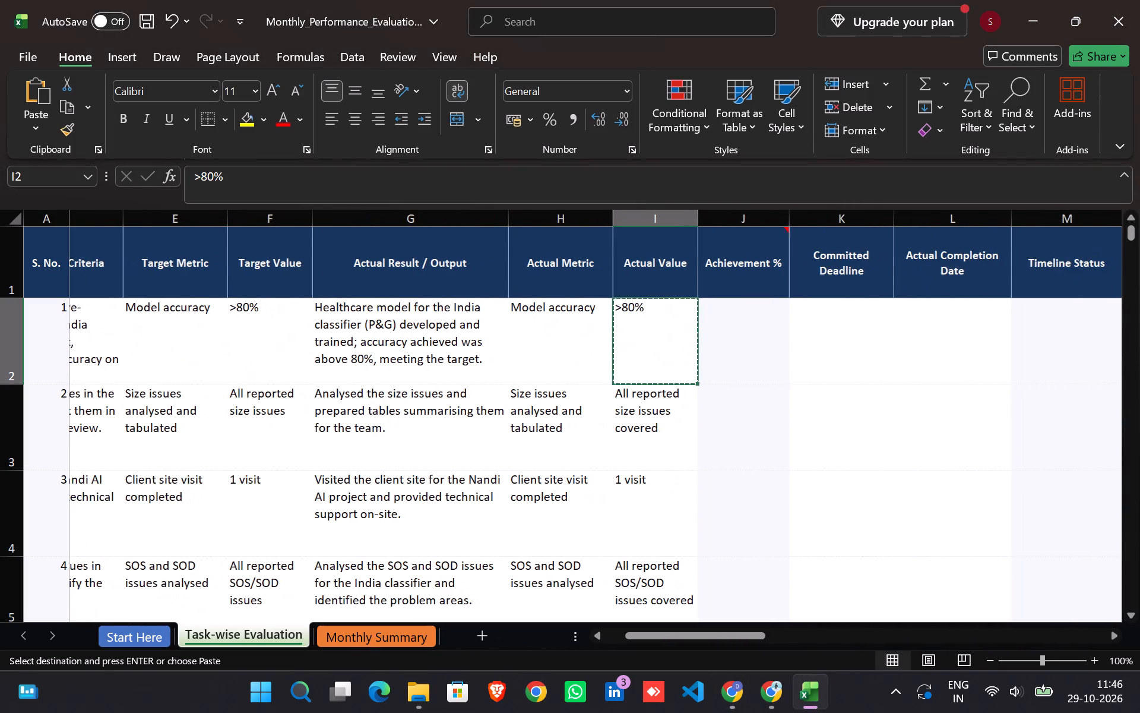
scroll(897, 449, left, 2)
key(alt+Tab)
scroll(916, 475, left, 1)
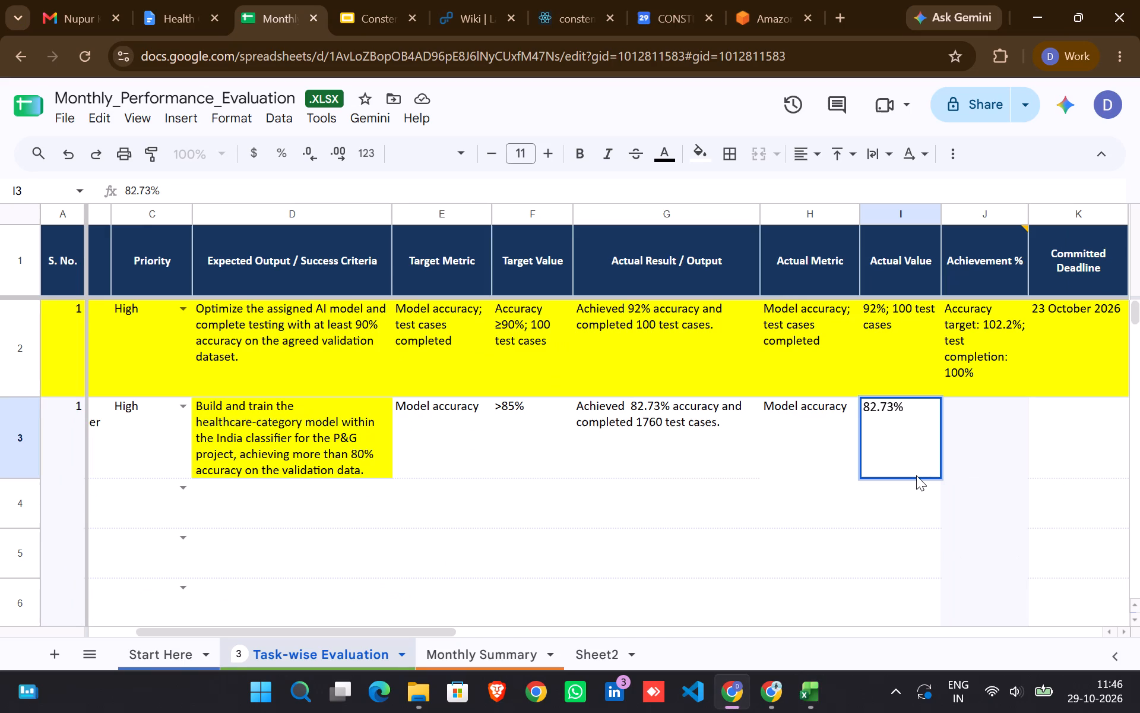
scroll(916, 475, left, 1)
click(939, 535)
Examine the evaluation's columns after Actual Value, from Achievement % through Timeline Status, for the sample row and row 3.
scroll(939, 535, left, 2)
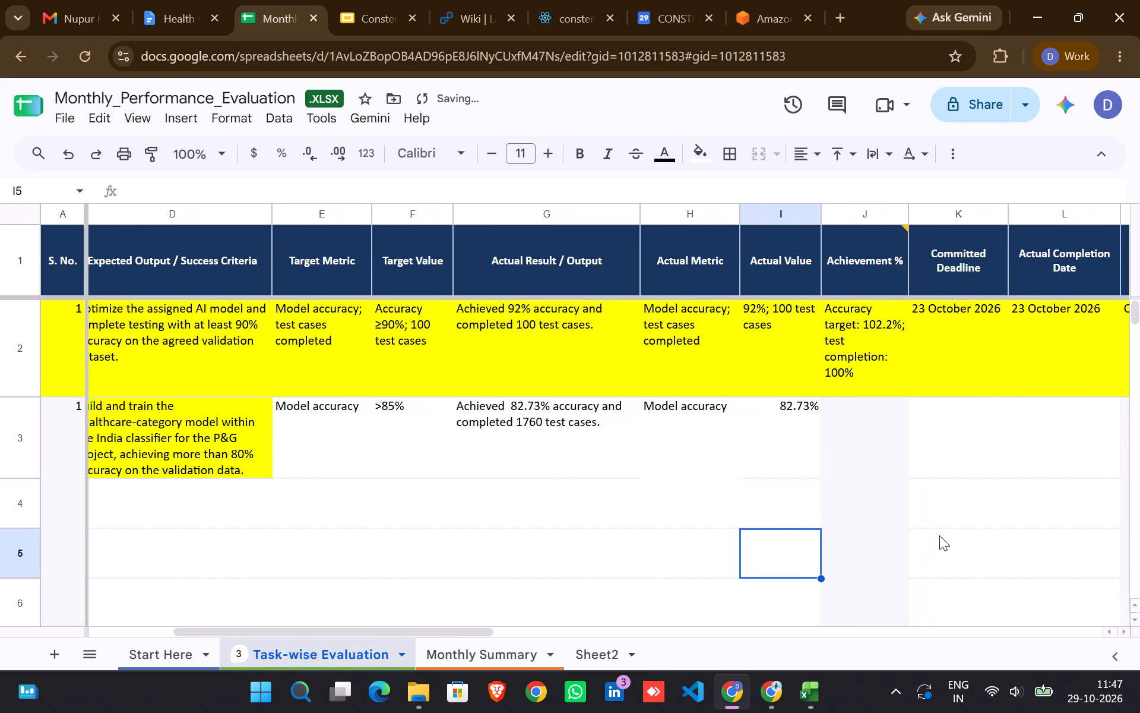
scroll(939, 535, left, 1)
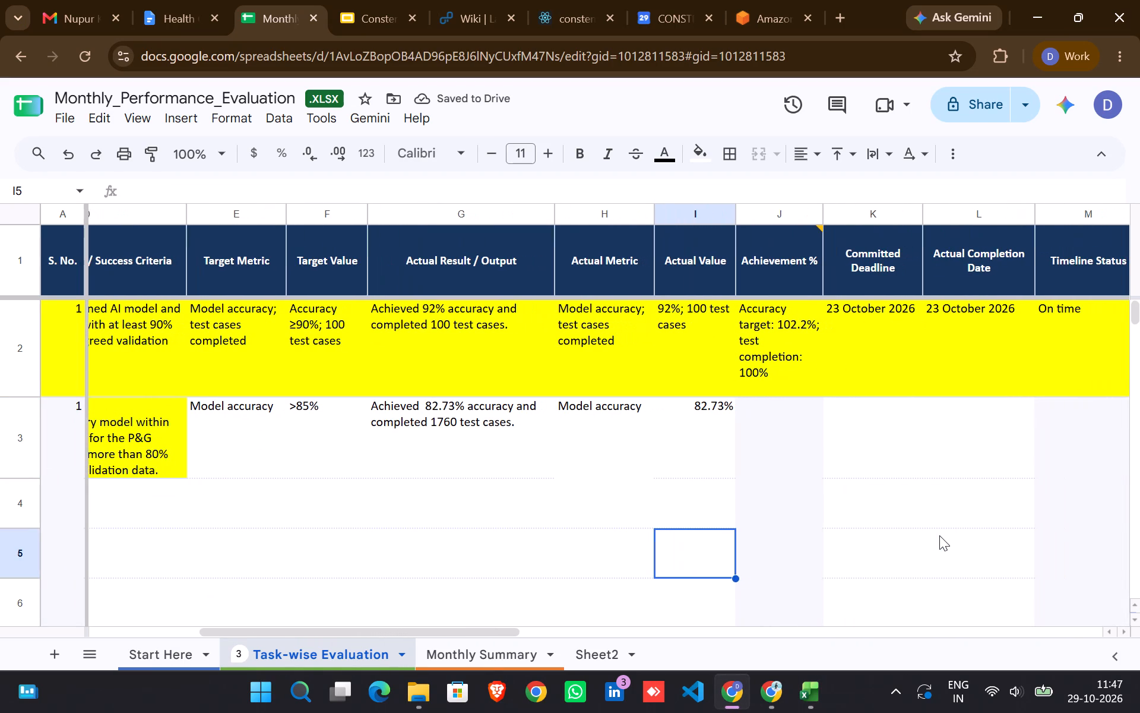
scroll(824, 465, left, 1)
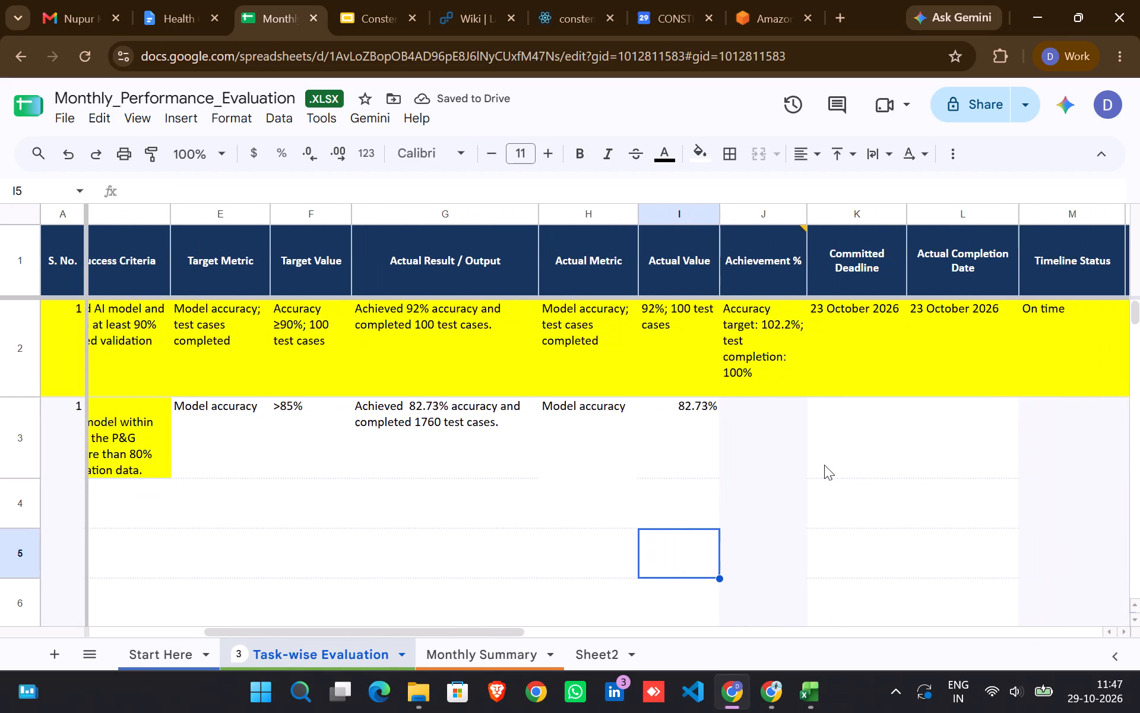
Copy the sample row's Timeline Status, On time, from M2 into M3 of the evaluation.
scroll(824, 465, left, 2)
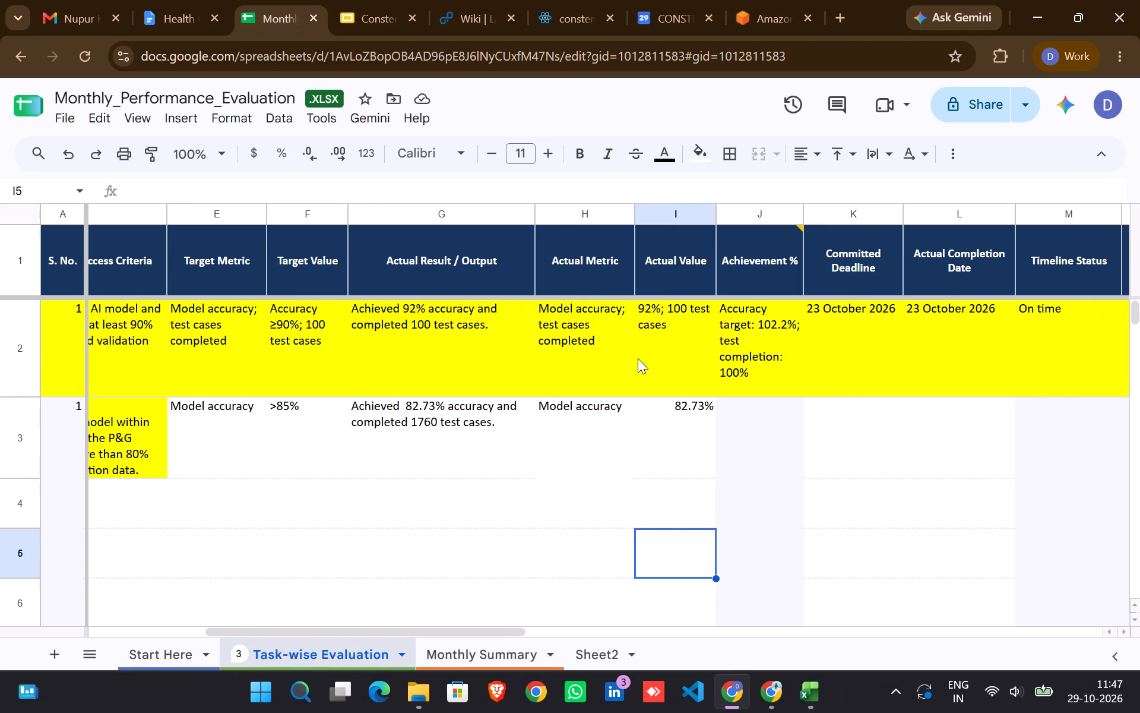
scroll(859, 411, left, 1)
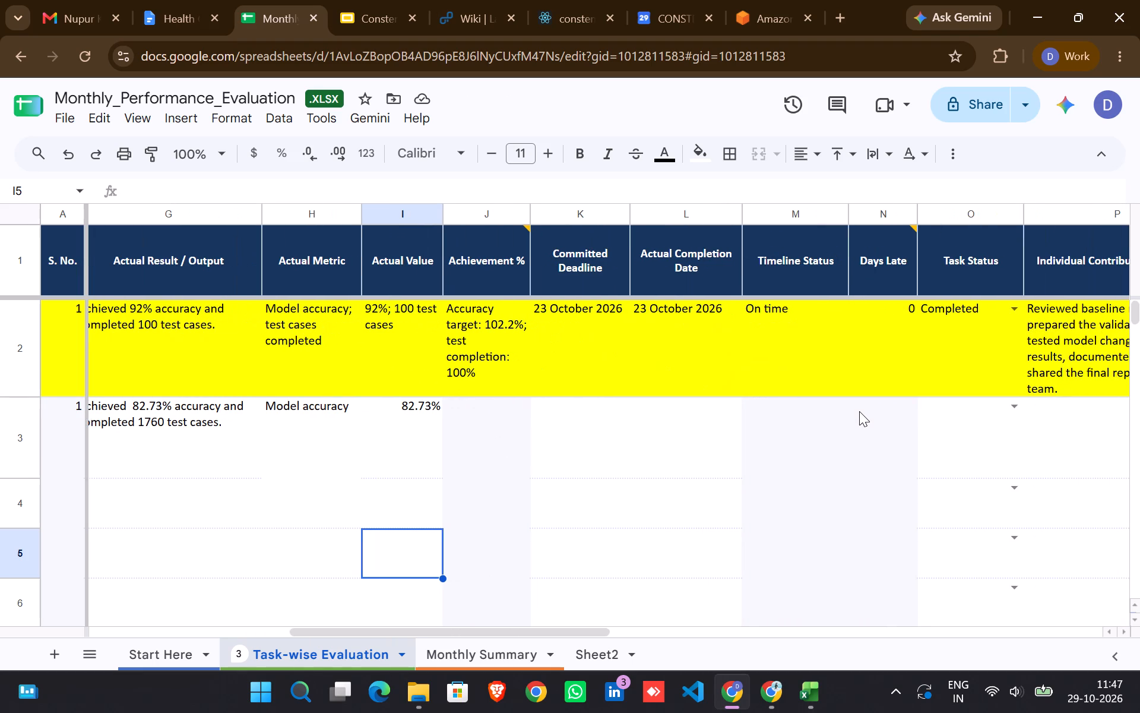
scroll(859, 411, left, 1)
click(810, 446)
click(769, 339)
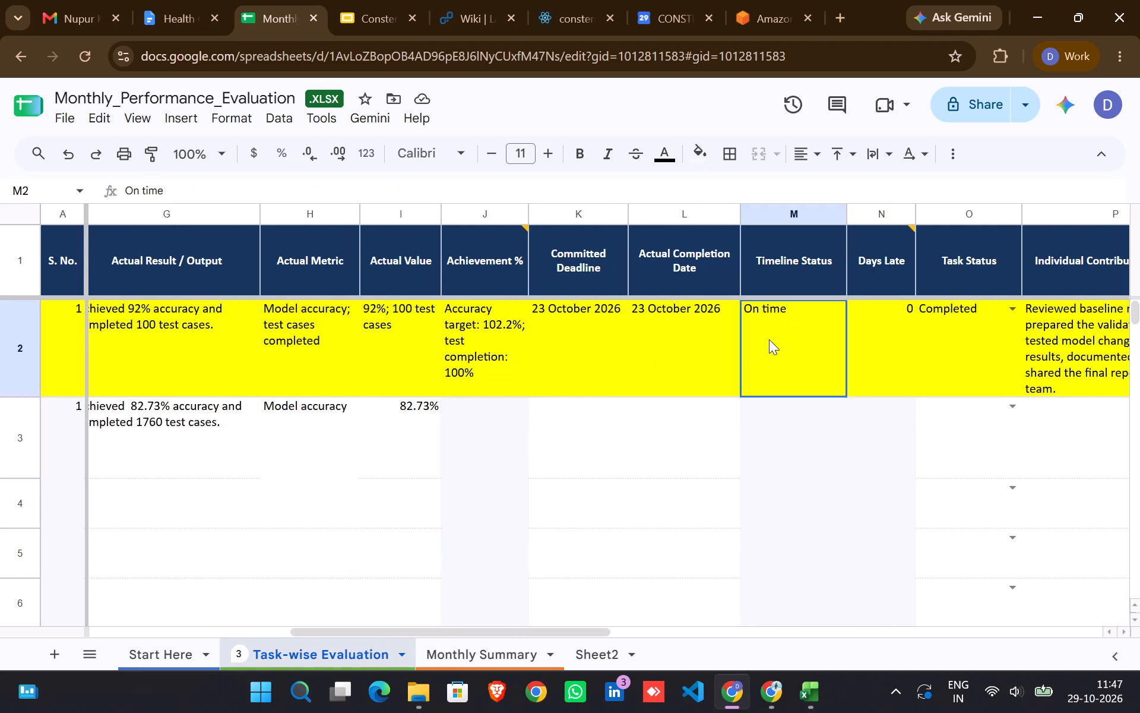
key(ctrl+c)
click(785, 414)
key(ctrl+v)
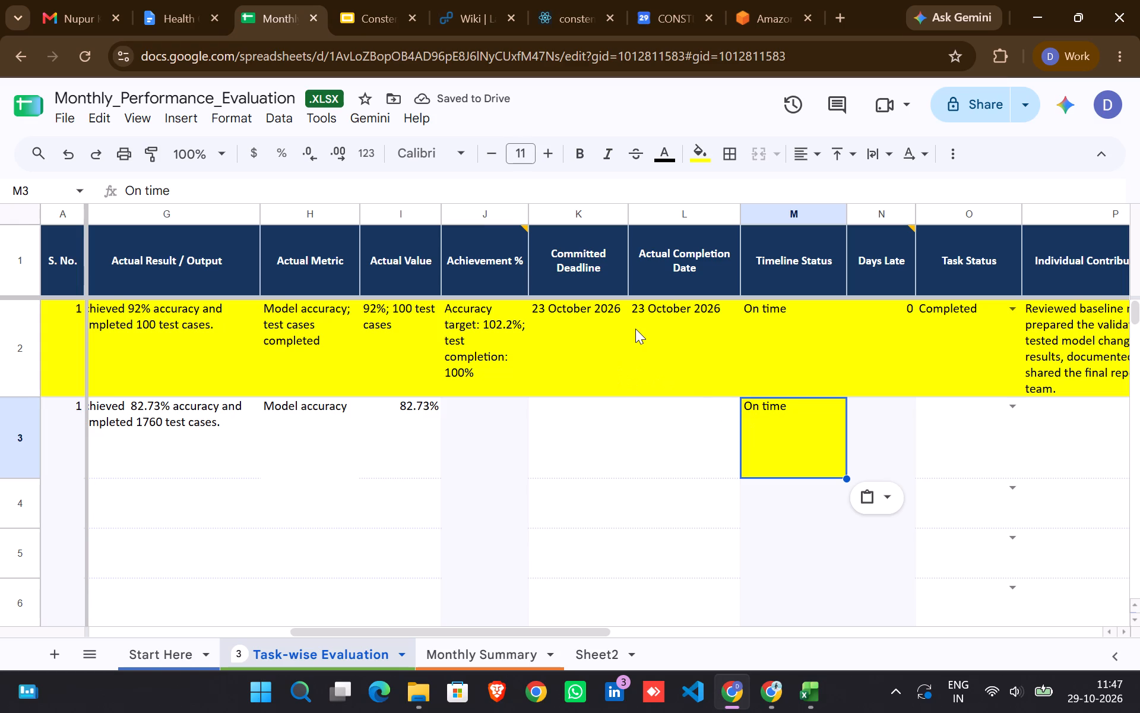
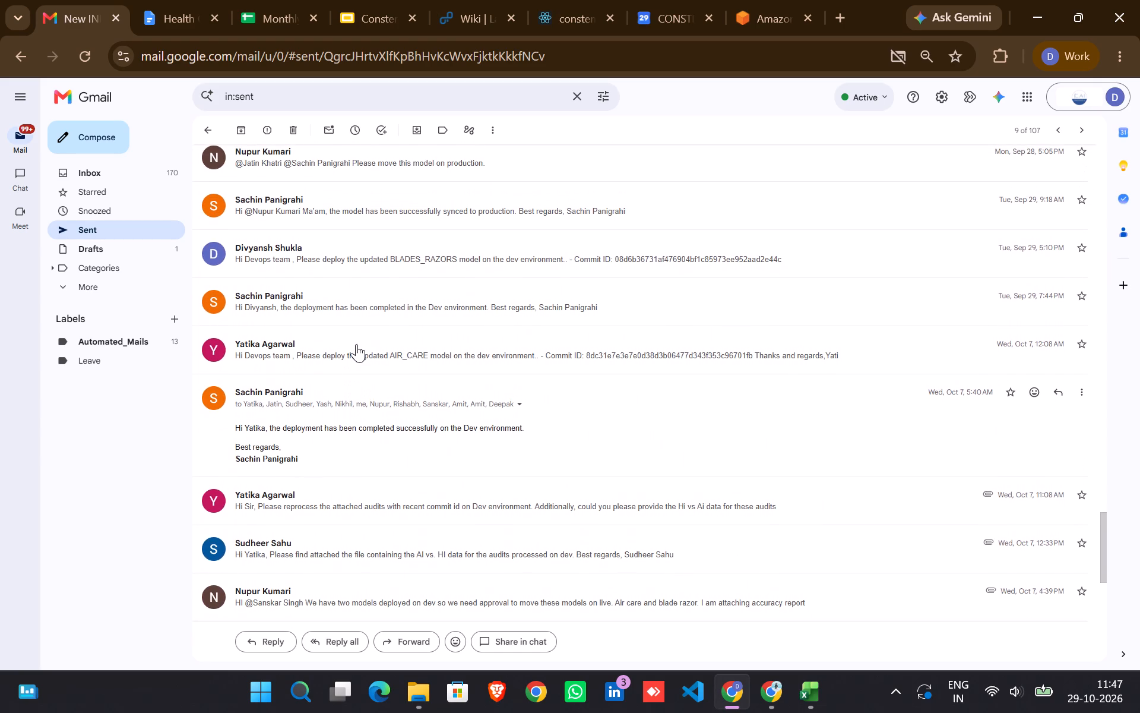
Examine the Gmail deployment thread, opening the October 7 accuracy report message and the October 12 HEALTH_CARE deployment request.
scroll(356, 344, up, 1)
scroll(356, 344, down, 1)
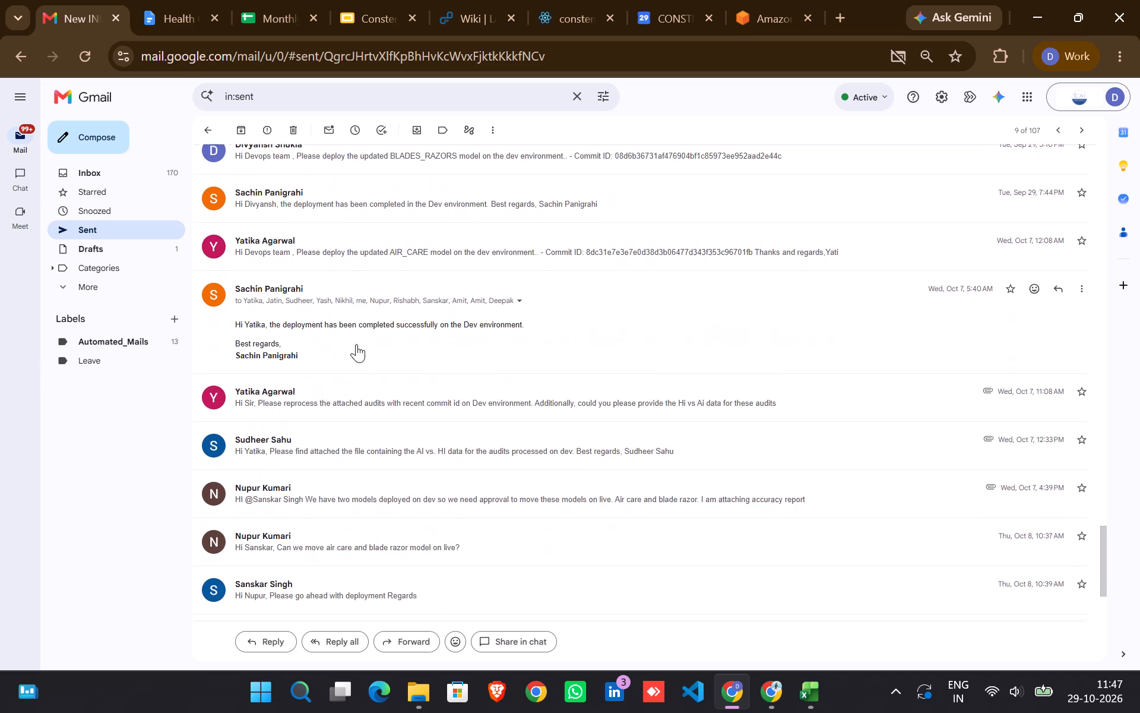
scroll(356, 344, down, 2)
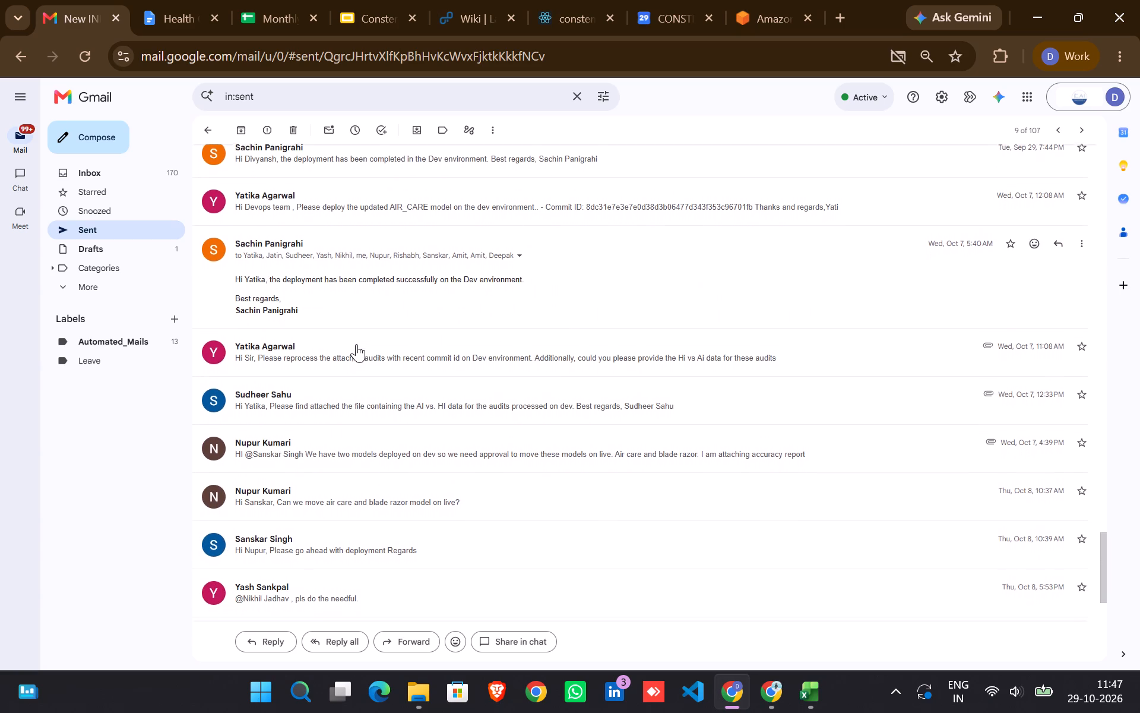
scroll(356, 344, down, 1)
click(351, 433)
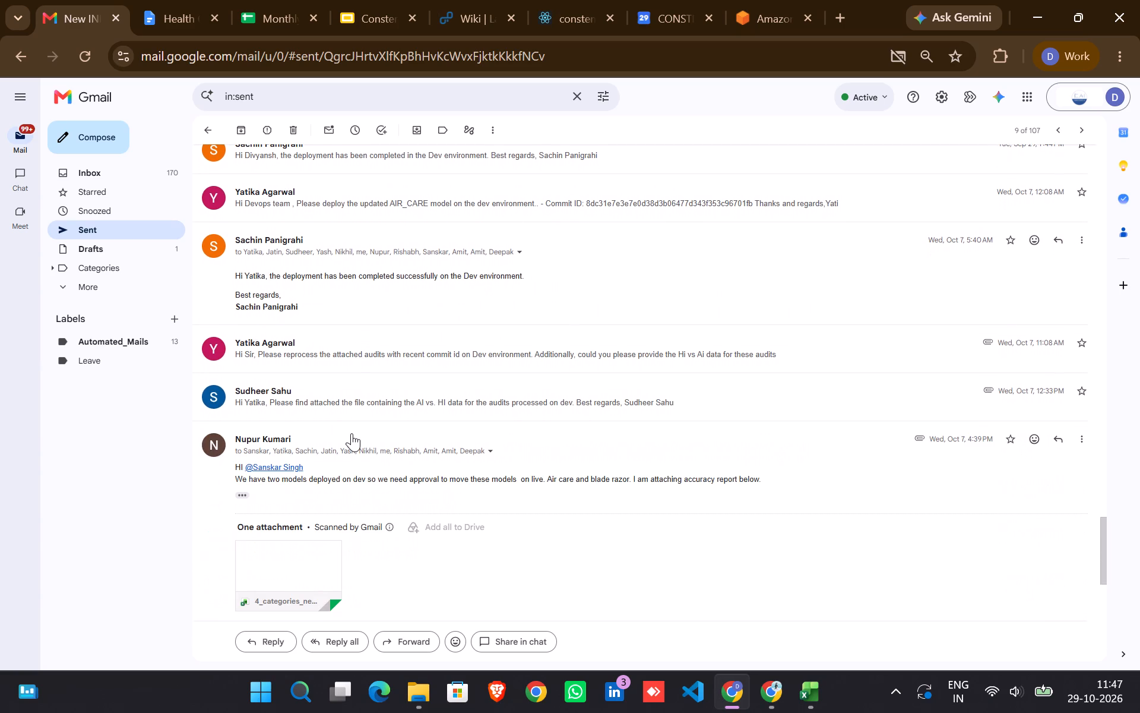
scroll(351, 433, down, 4)
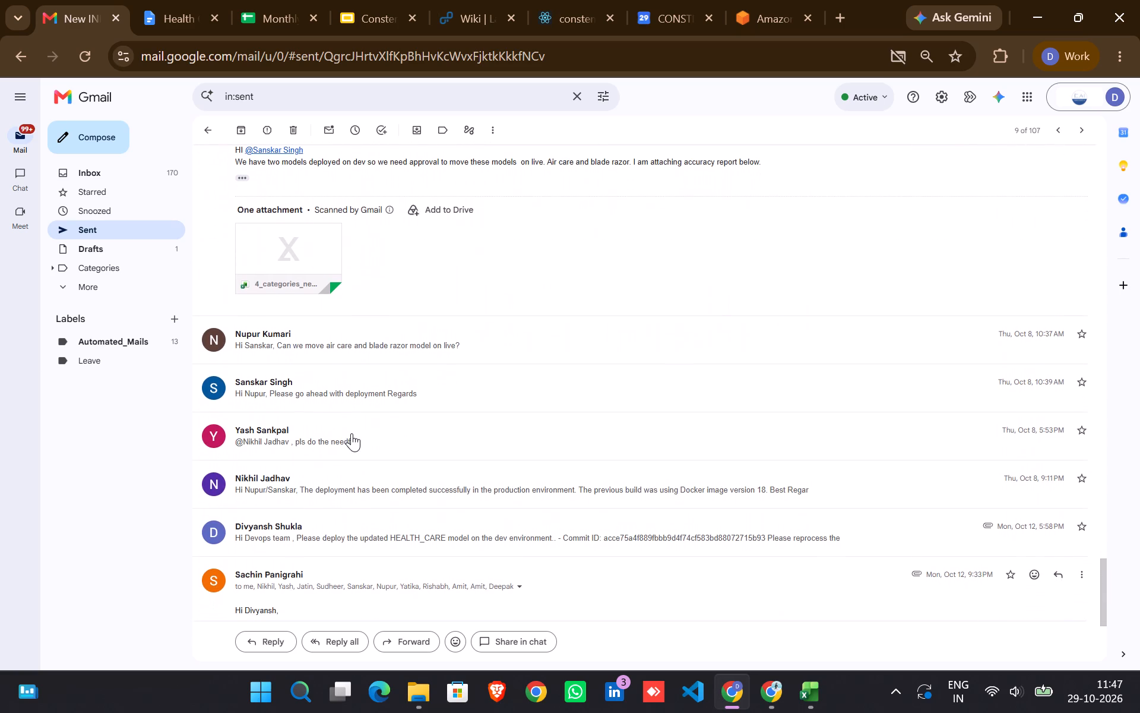
scroll(349, 507, down, 1)
click(349, 507)
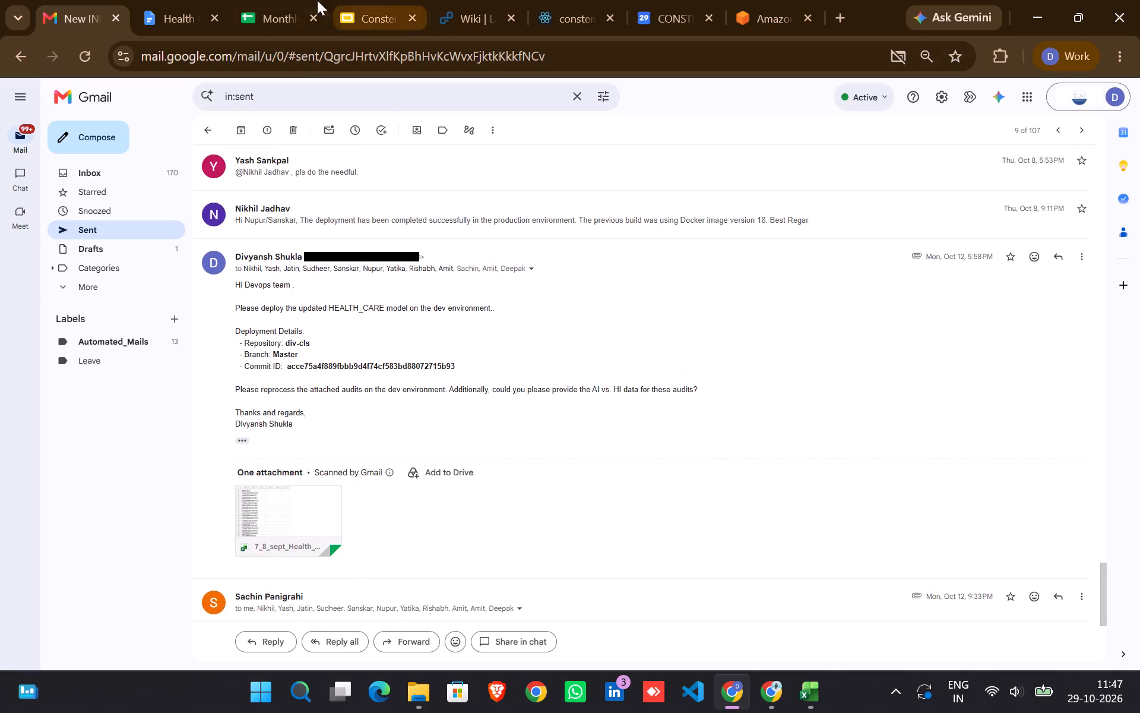
Return to the Google Sheets evaluation and set the Committed Deadline in K3 to 12 October 2026.
click(285, 0)
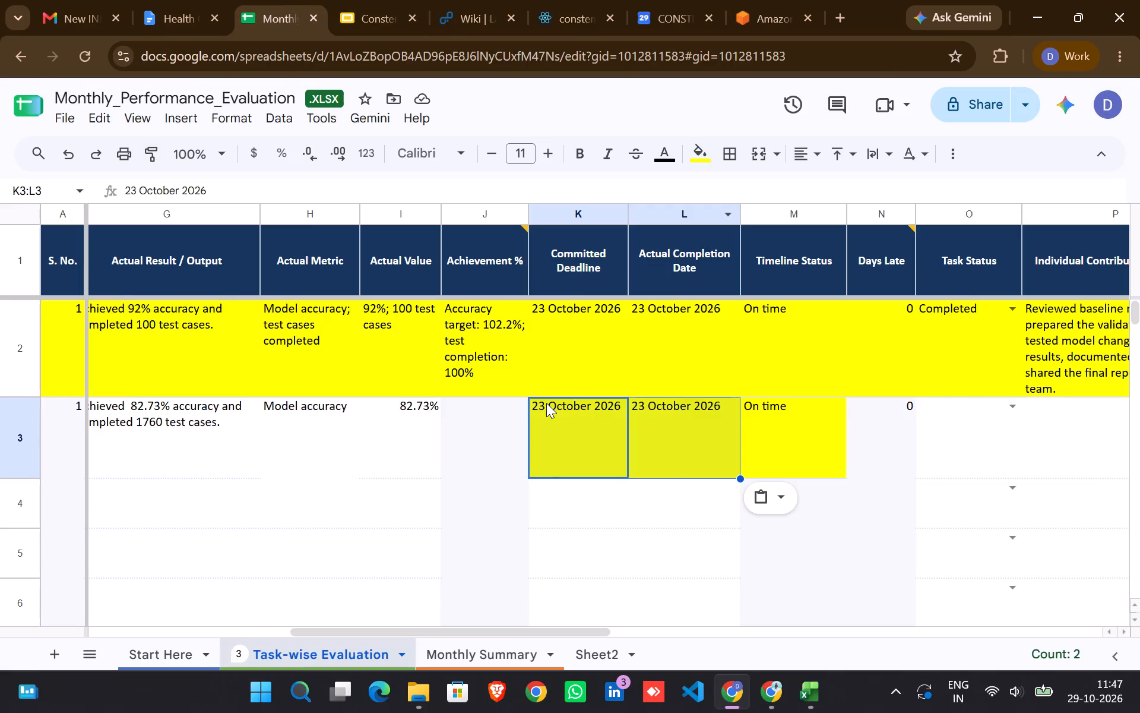
click(135, 193)
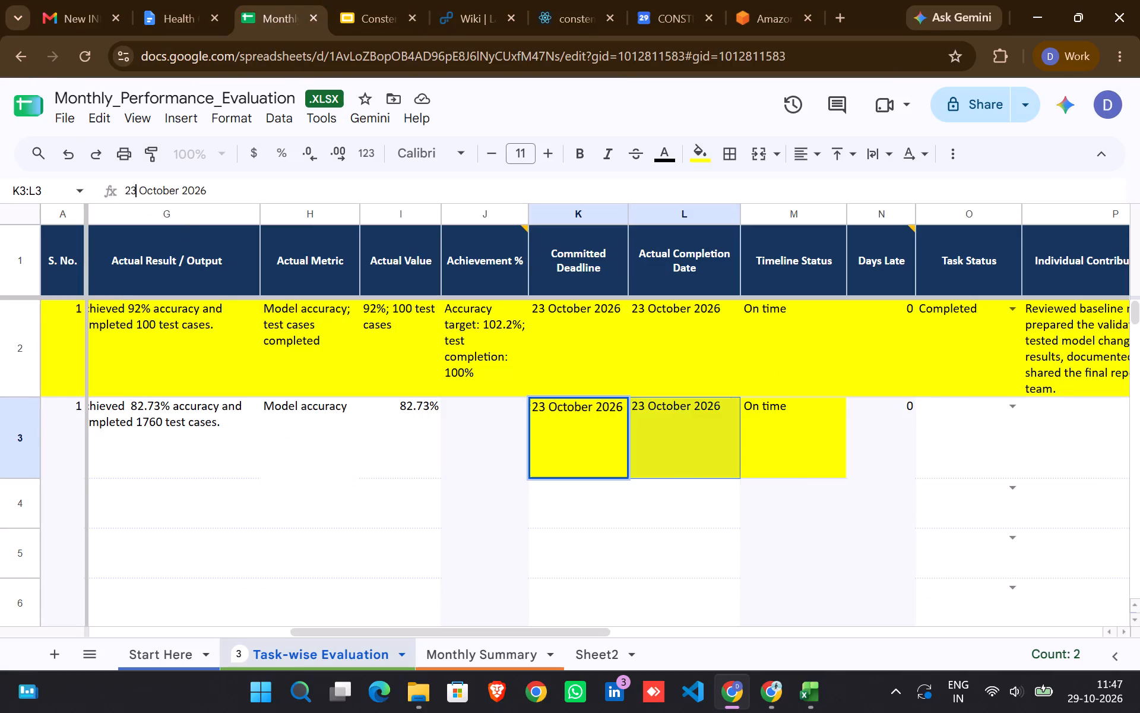
key(BackSpace)
key(Left)
key(1)
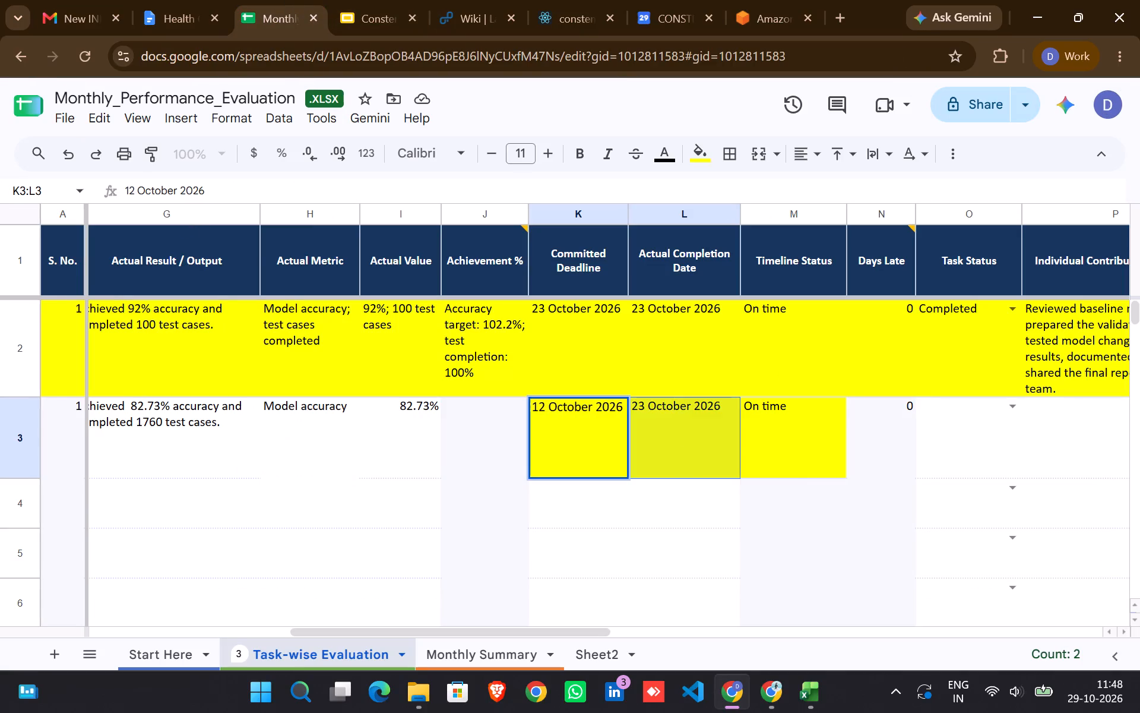
click(628, 417)
Set the Actual Completion Date in L3 to 12 October 2026.
click(648, 421)
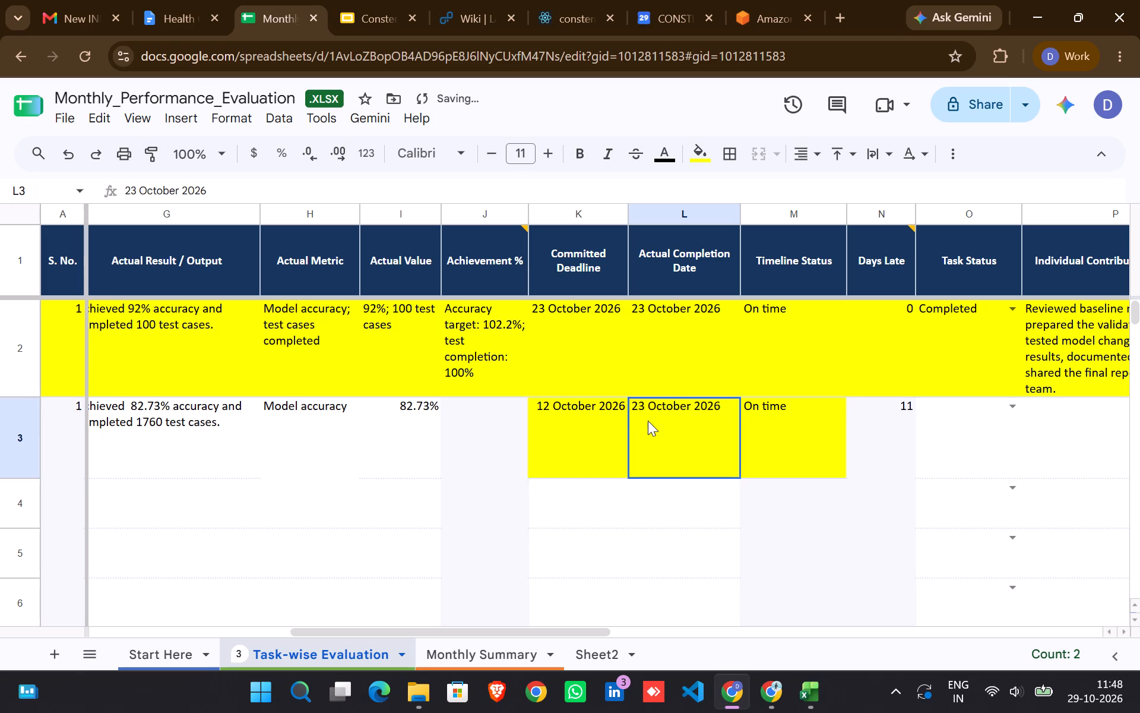
click(128, 185)
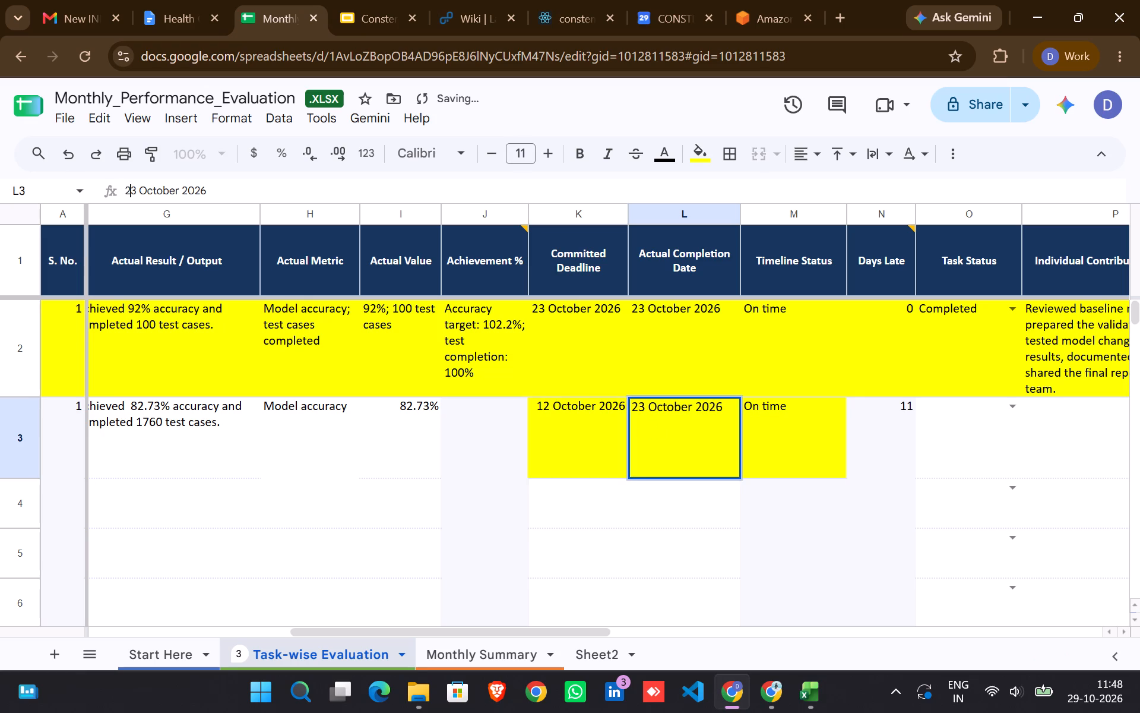
key(Delete)
key(Left)
key(1)
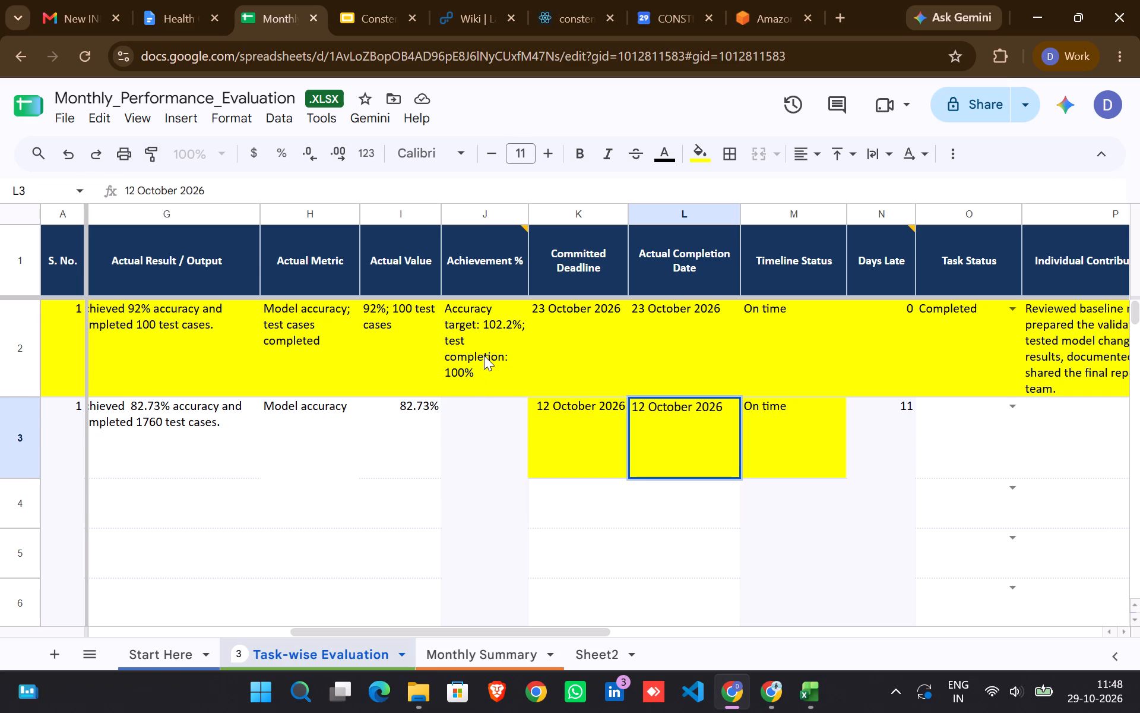
scroll(552, 443, left, 2)
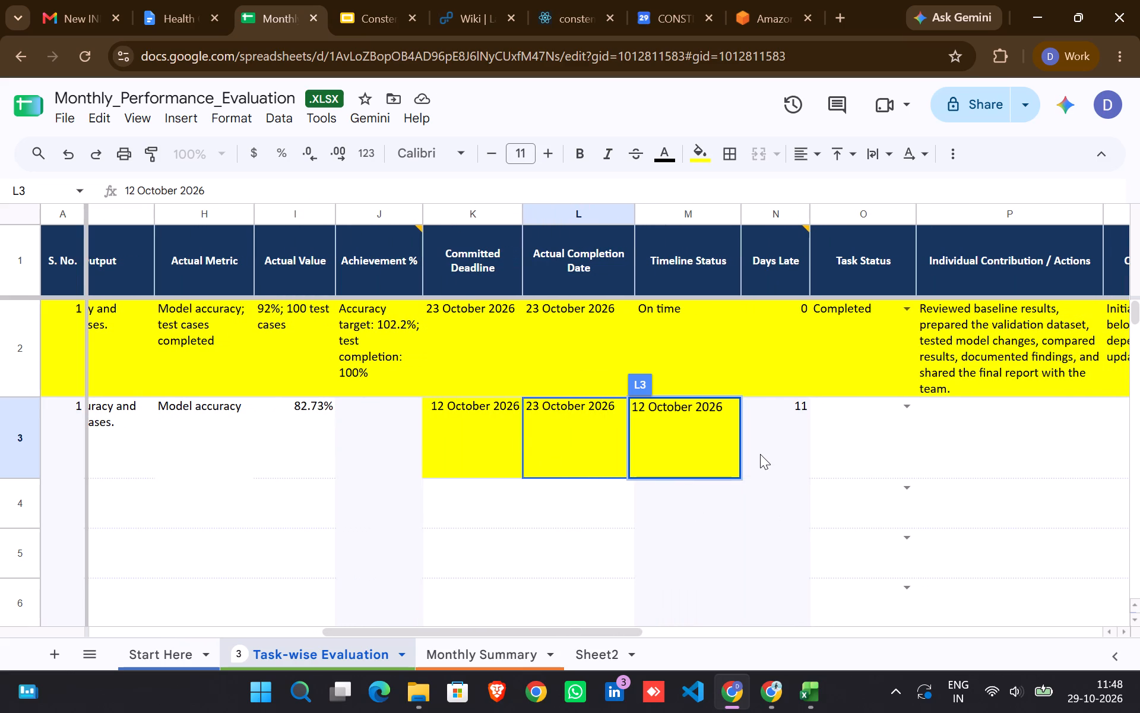
click(760, 454)
Set the Task Status in O3 to Completed.
click(844, 454)
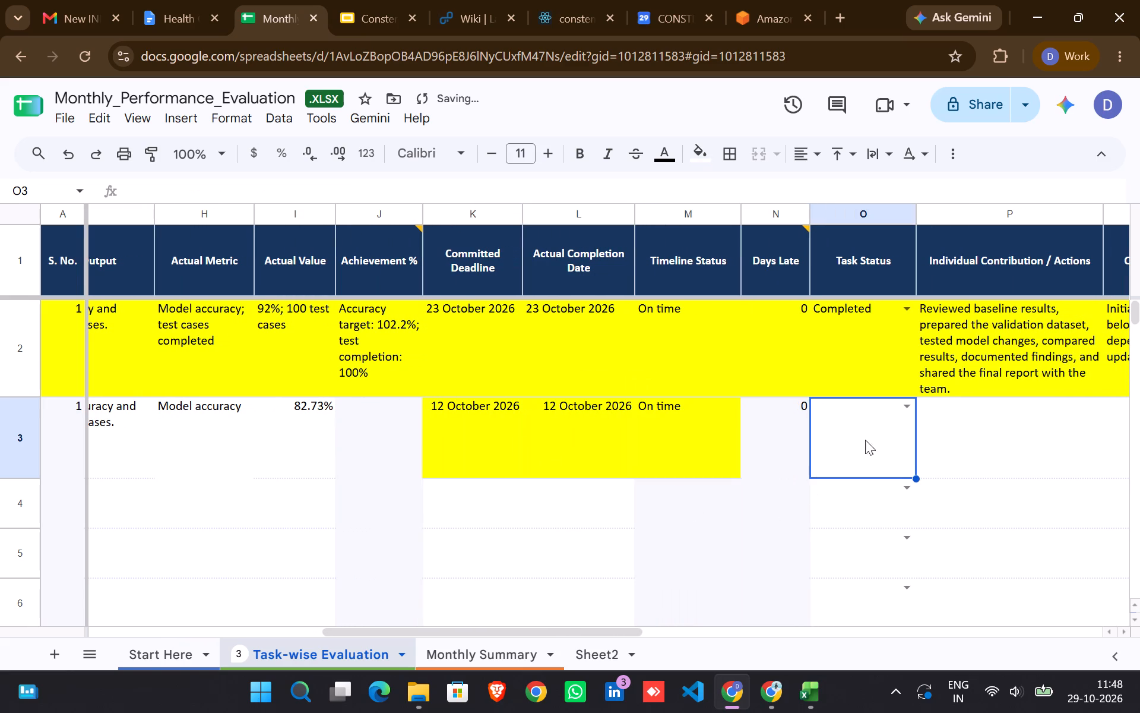
click(910, 405)
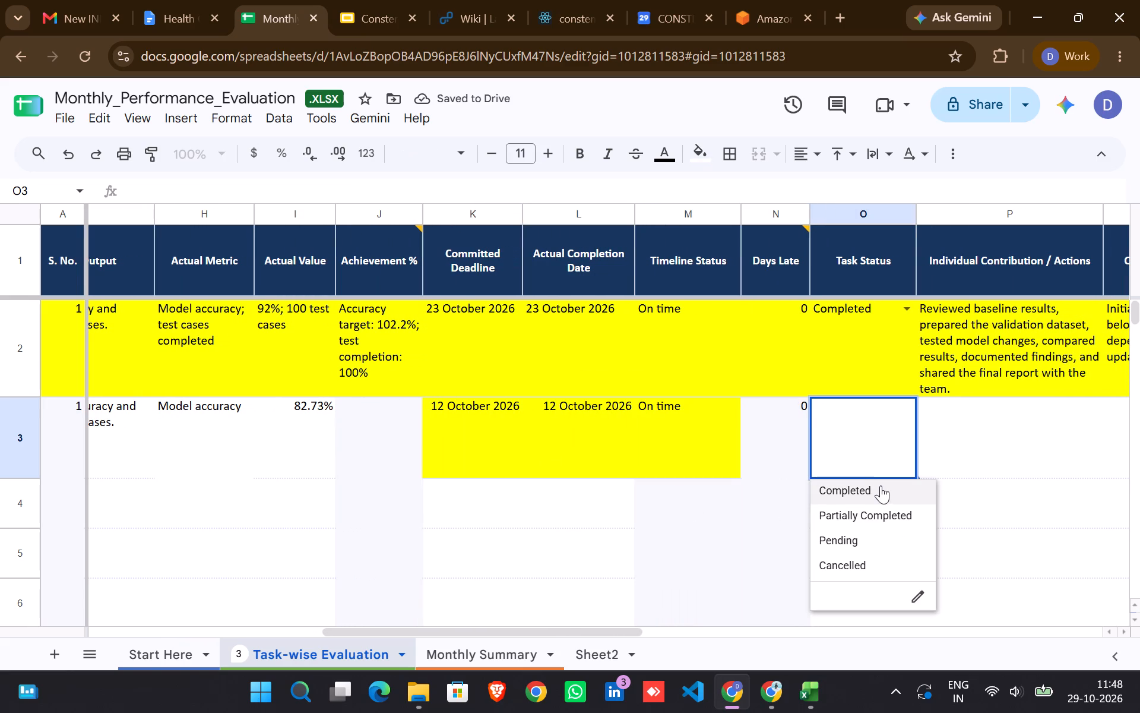
click(881, 493)
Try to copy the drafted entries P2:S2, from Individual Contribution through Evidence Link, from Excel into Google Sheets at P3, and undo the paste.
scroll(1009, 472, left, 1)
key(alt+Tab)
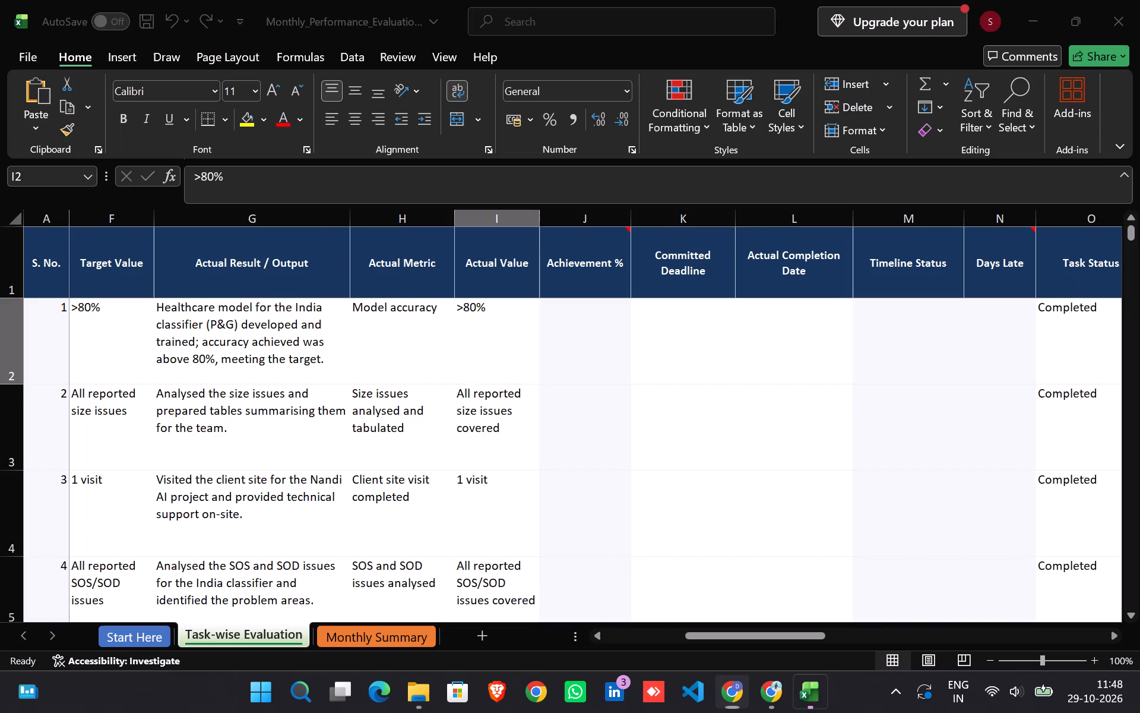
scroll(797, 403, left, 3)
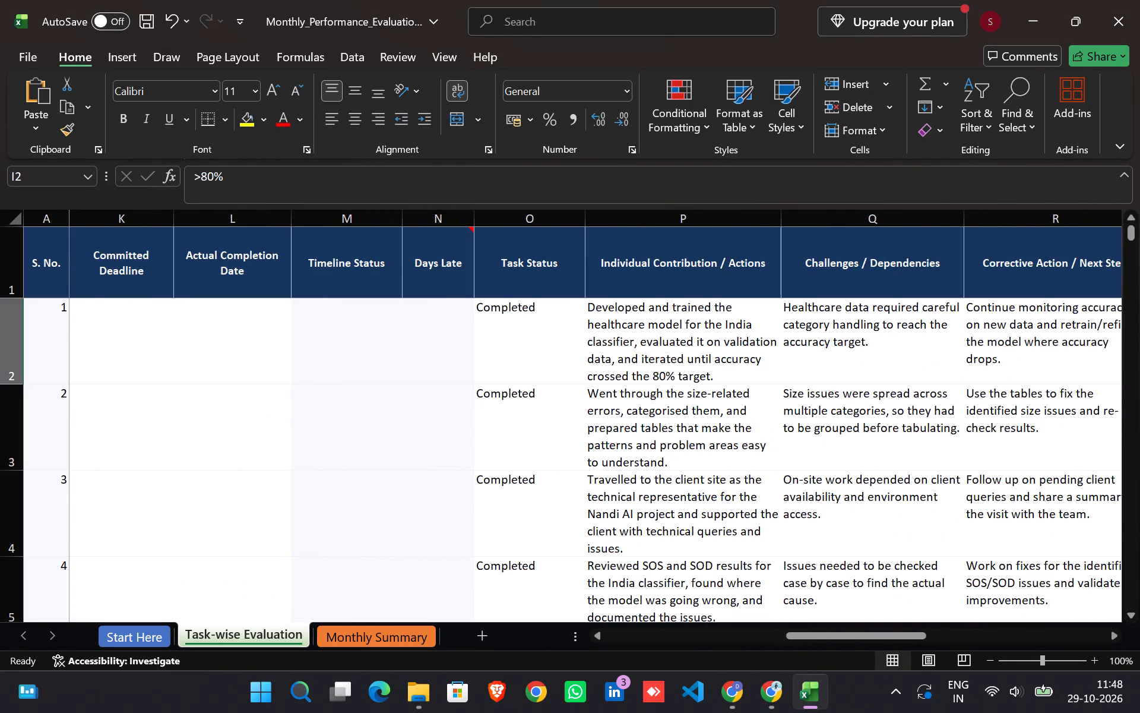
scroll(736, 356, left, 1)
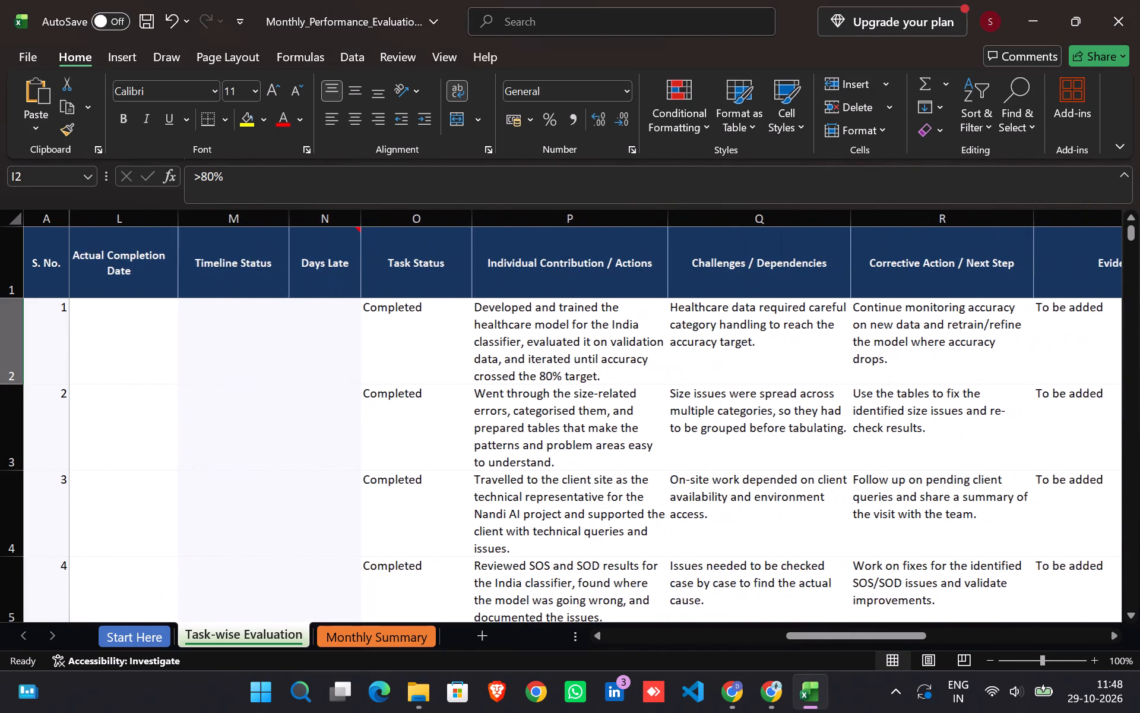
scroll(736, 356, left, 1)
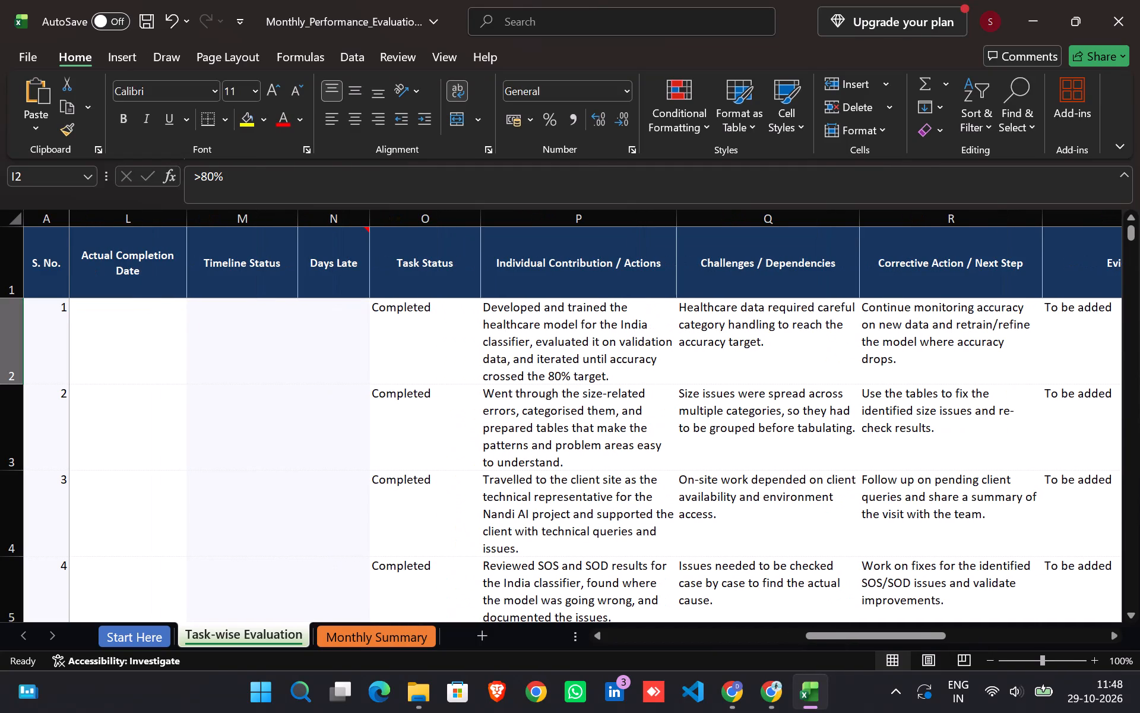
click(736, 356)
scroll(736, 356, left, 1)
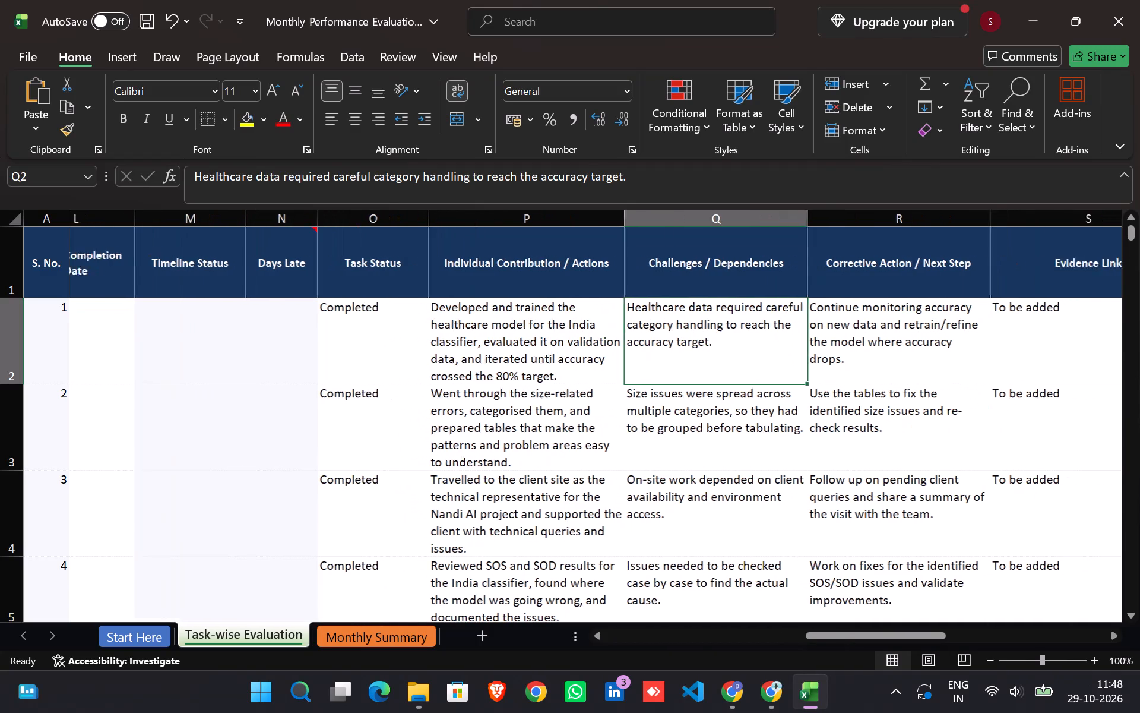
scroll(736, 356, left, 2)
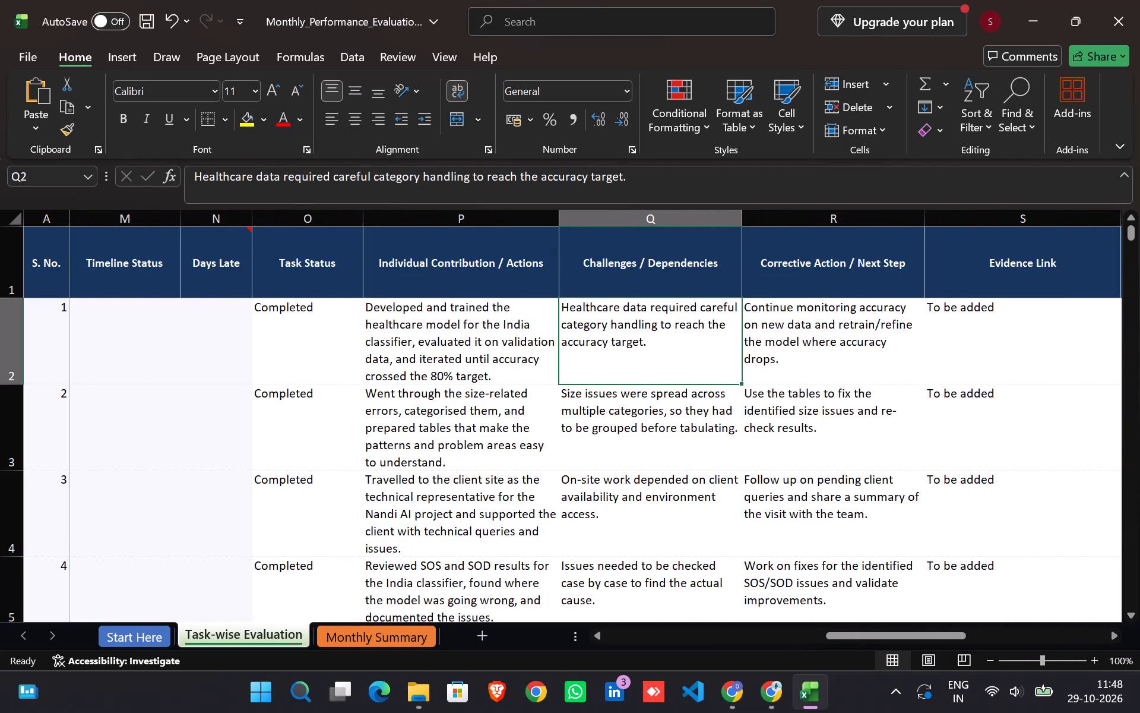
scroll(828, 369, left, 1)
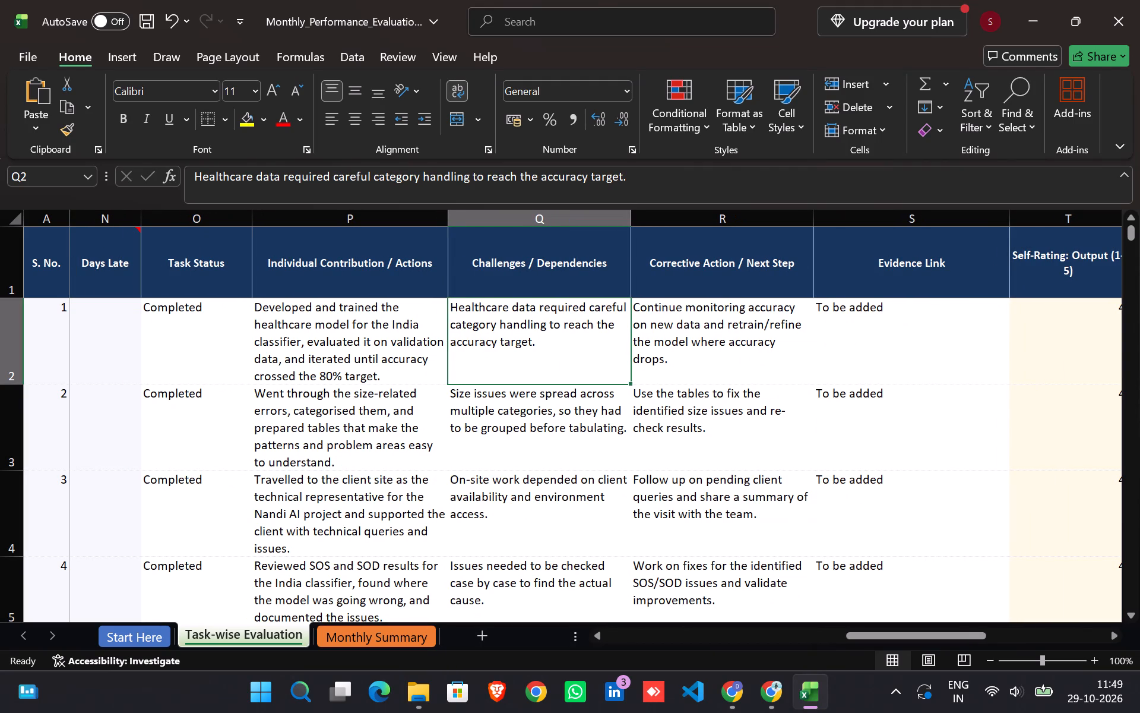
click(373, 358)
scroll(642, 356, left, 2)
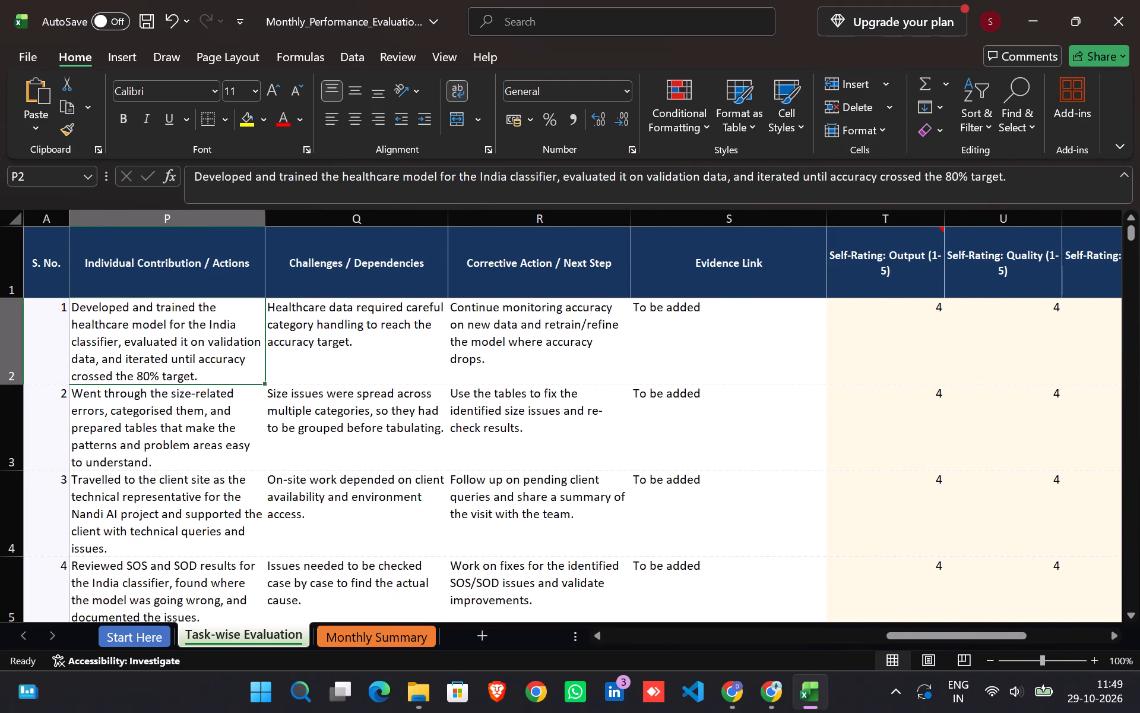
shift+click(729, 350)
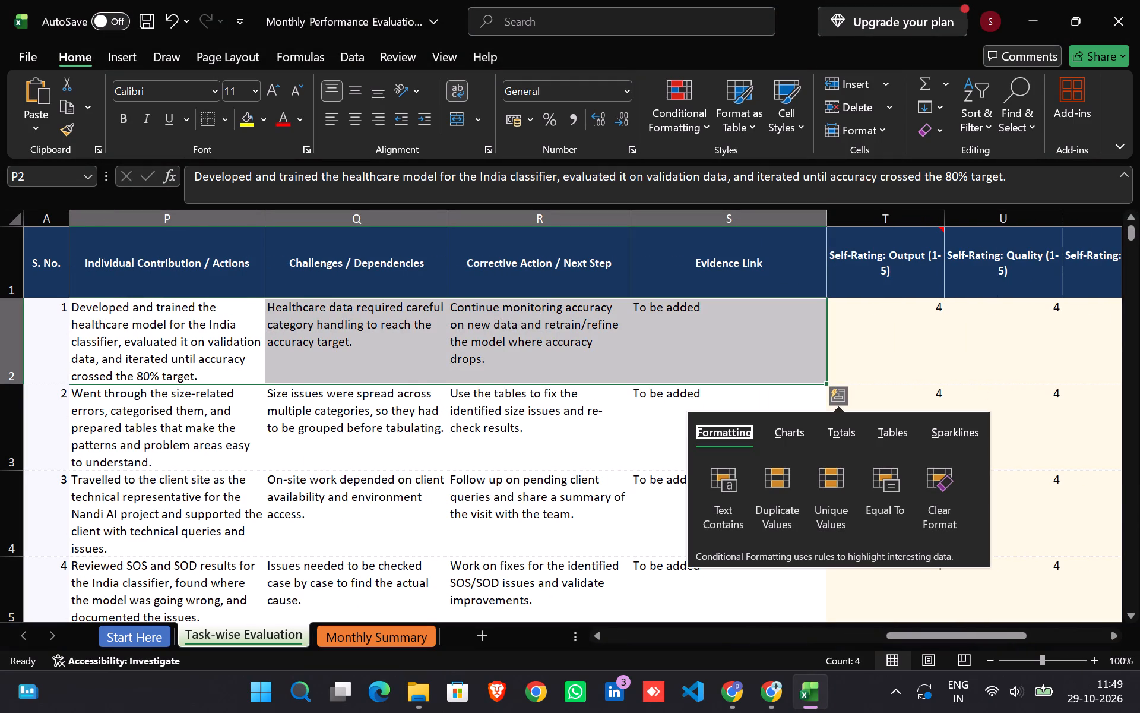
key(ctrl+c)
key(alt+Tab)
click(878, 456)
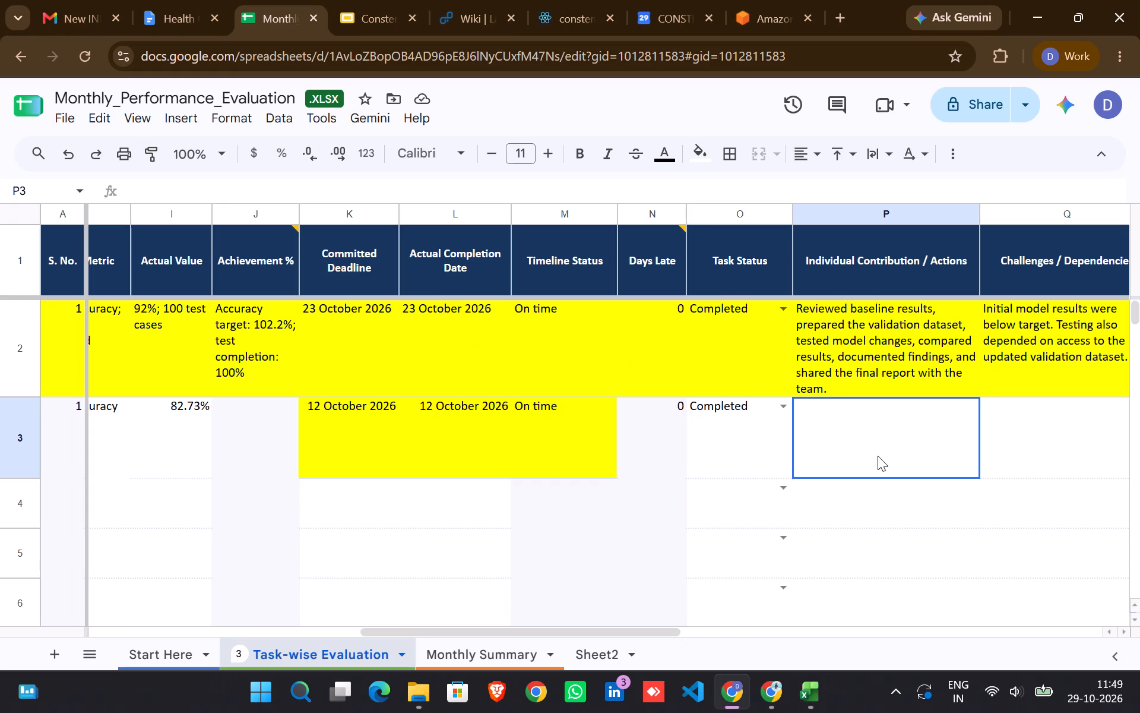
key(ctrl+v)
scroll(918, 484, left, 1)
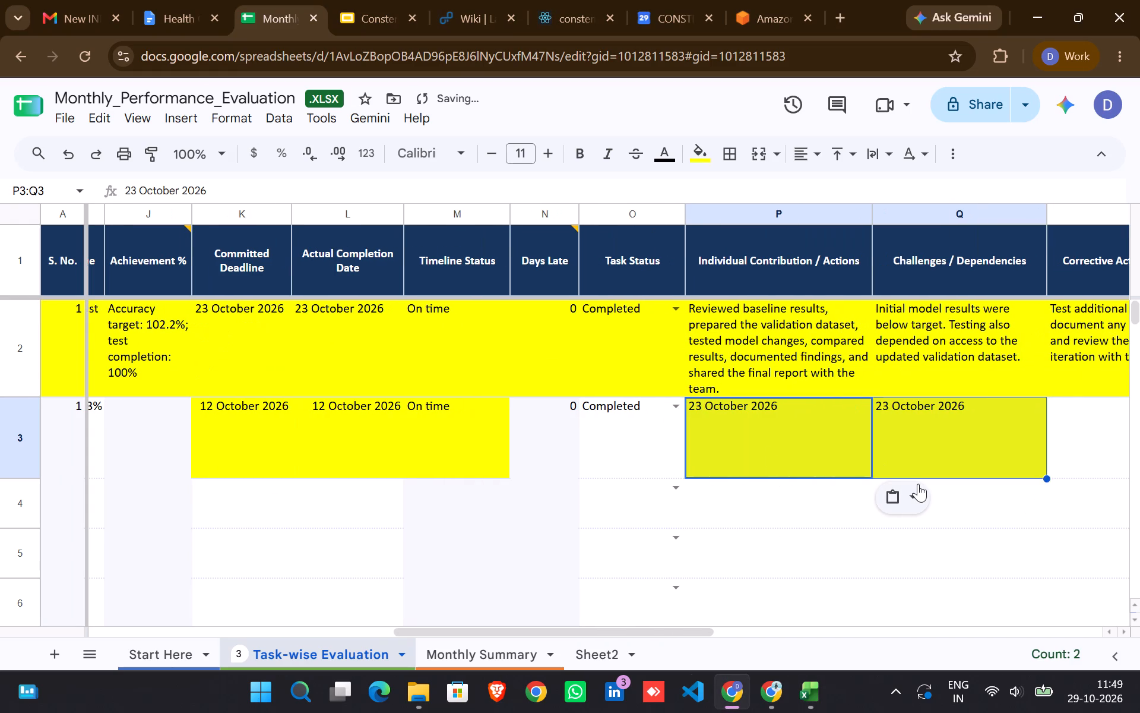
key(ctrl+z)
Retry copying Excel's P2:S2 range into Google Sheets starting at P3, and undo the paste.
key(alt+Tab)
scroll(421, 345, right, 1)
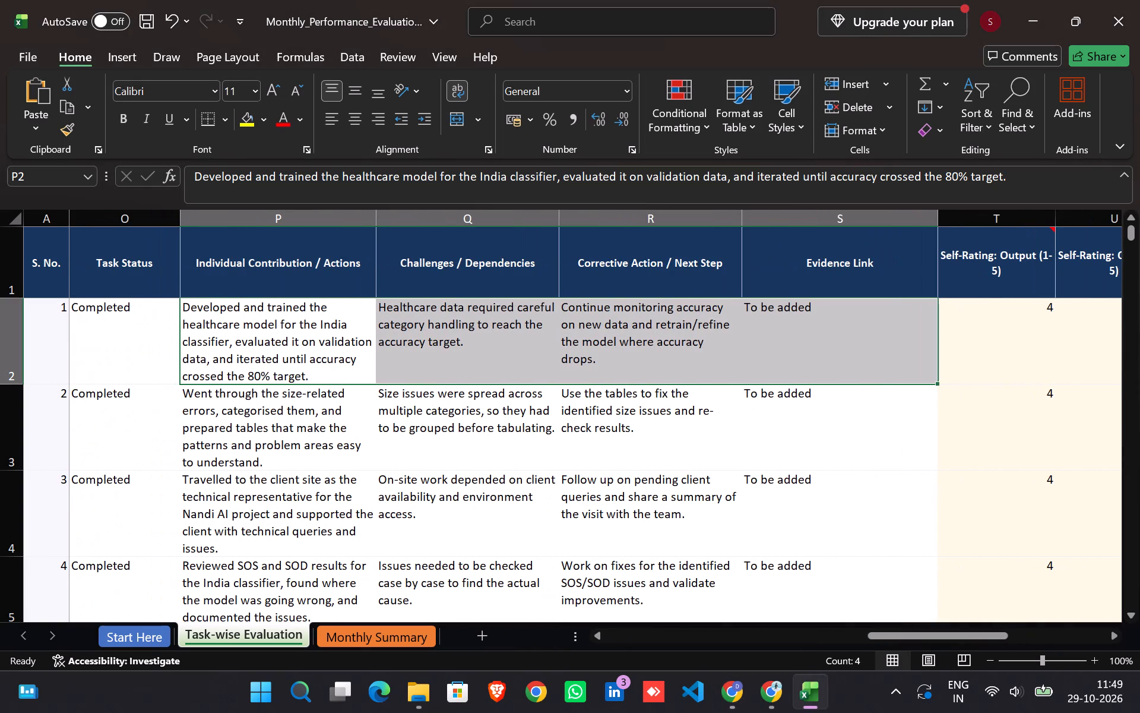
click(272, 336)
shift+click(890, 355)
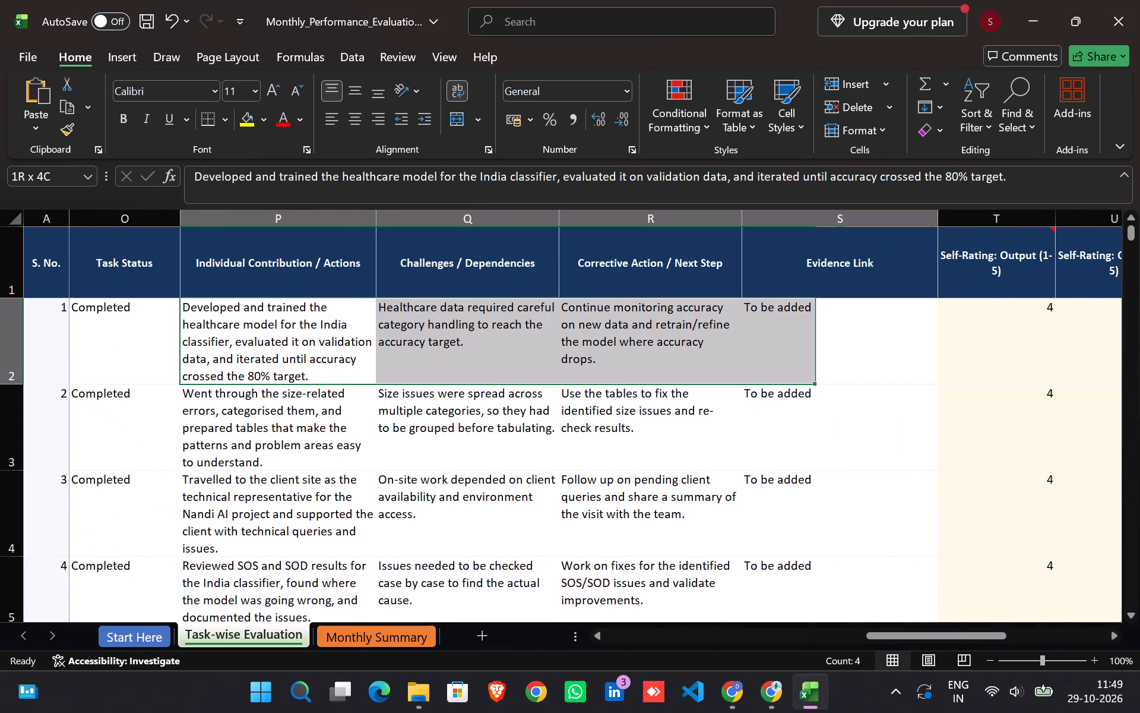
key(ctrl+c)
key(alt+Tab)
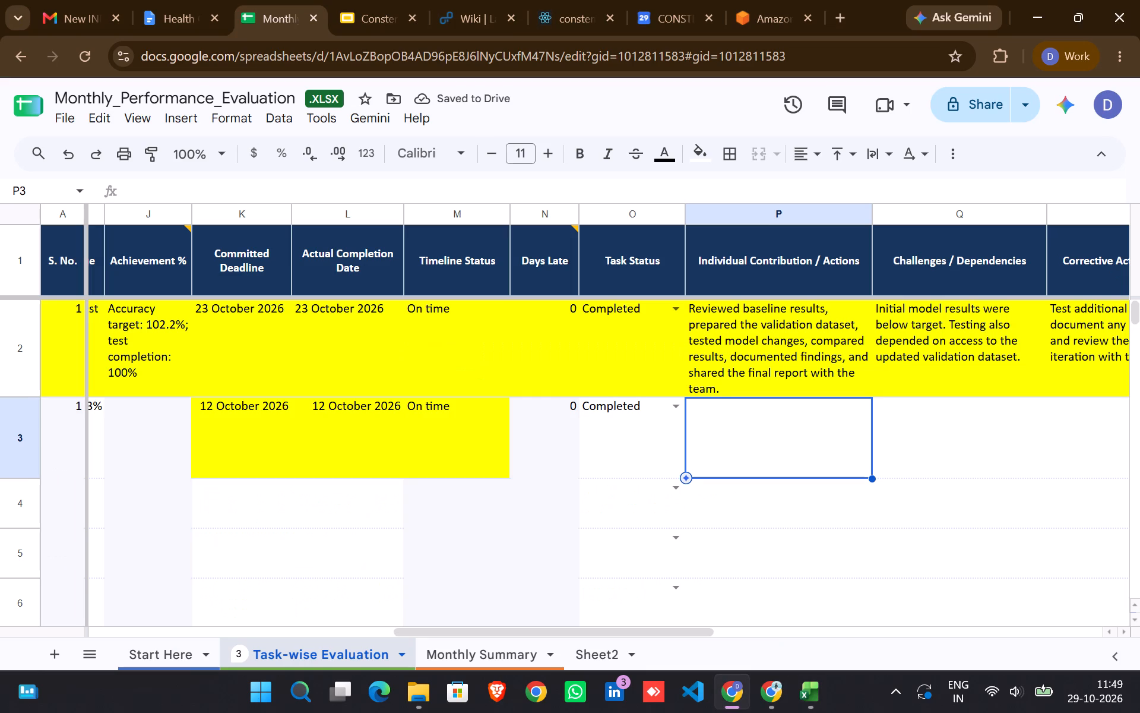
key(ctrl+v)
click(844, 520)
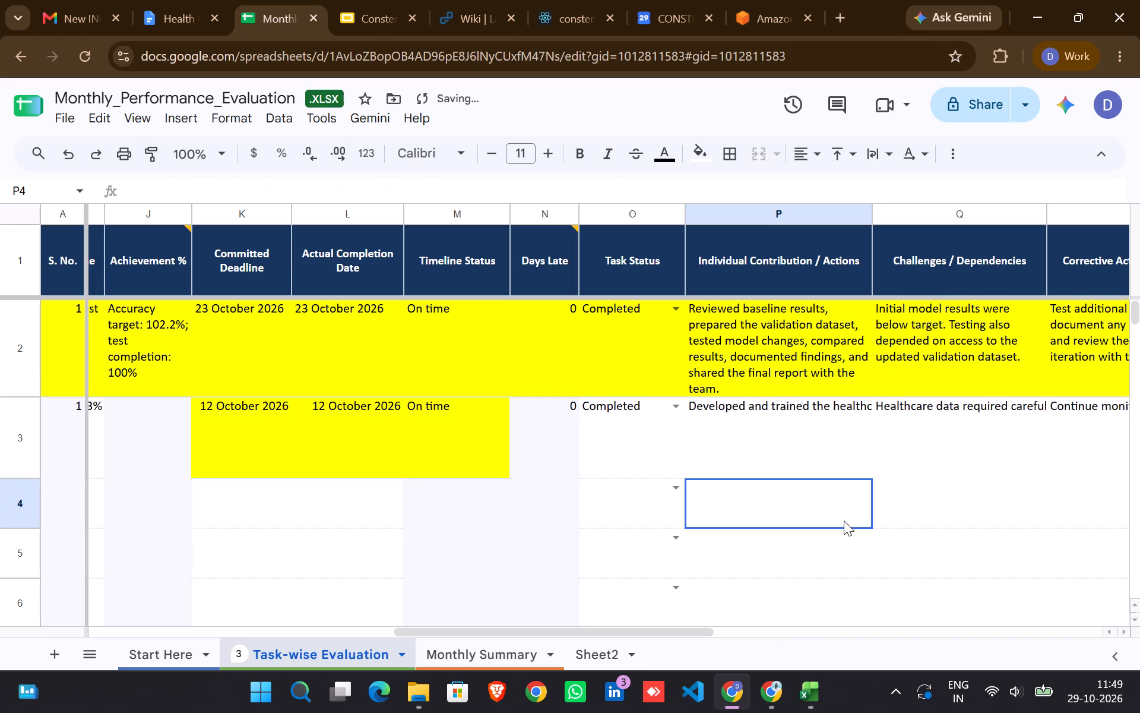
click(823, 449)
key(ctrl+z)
Copy only the text of the drafted Individual Contribution / Actions in Excel's P2 into P3 of the Google Sheets evaluation.
key(alt+Tab)
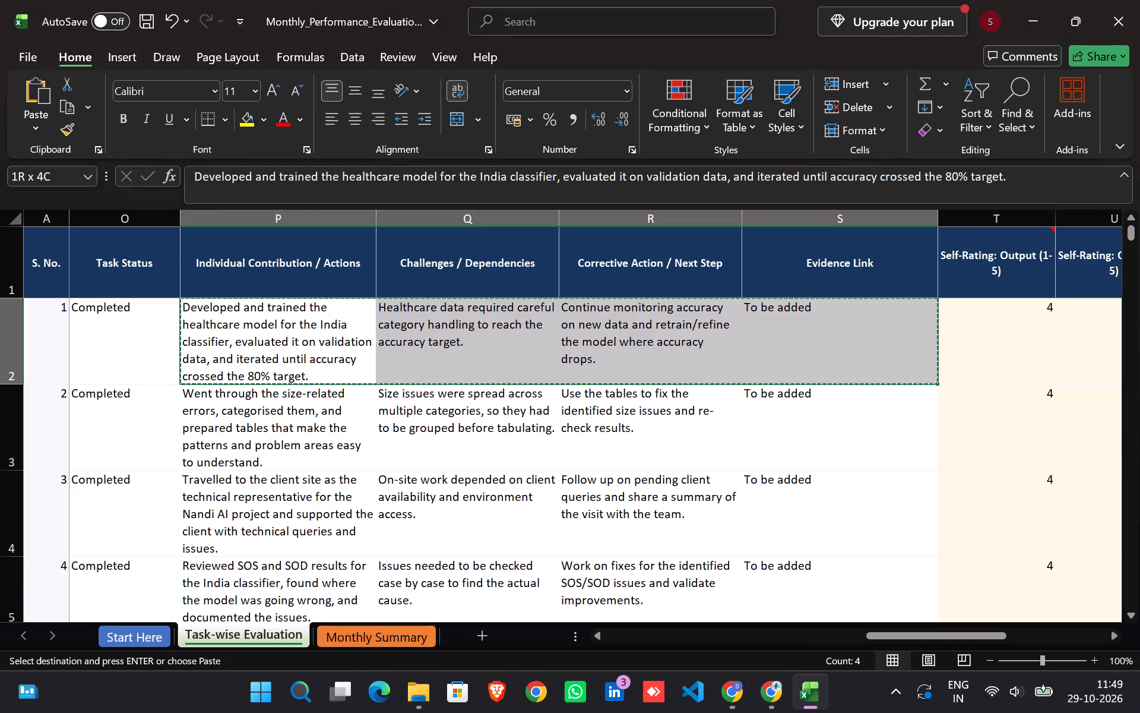
click(311, 345)
triple_click(311, 348)
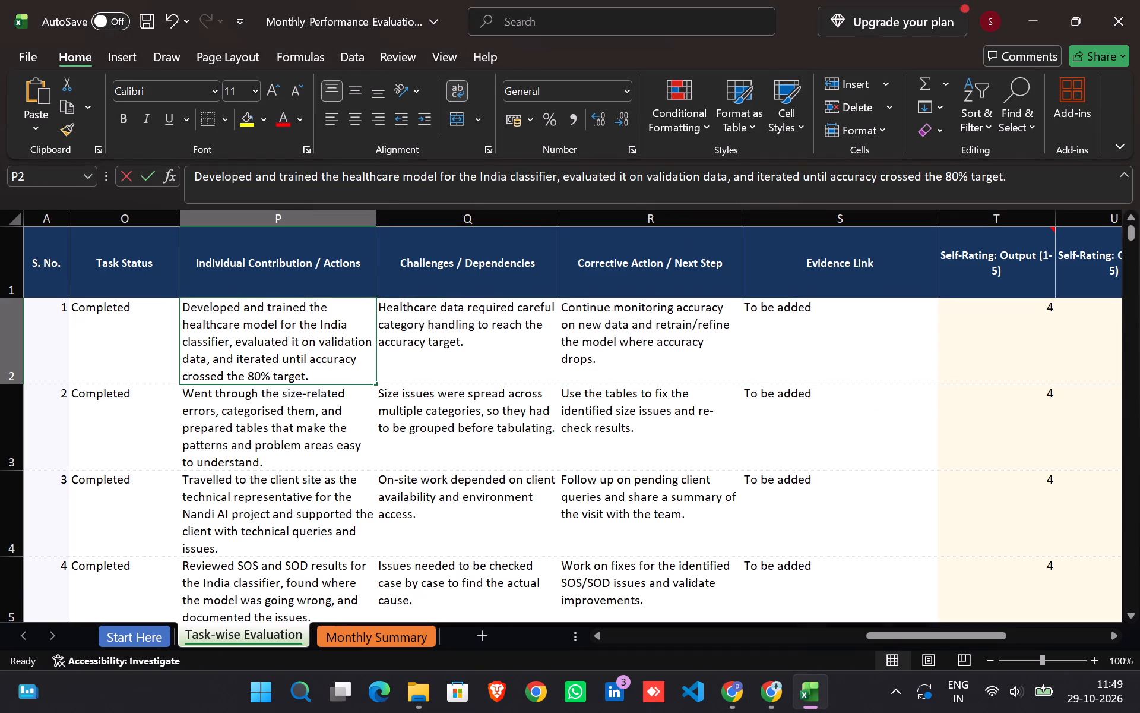
key(ctrl+a)
key(ctrl+c)
key(alt+Tab)
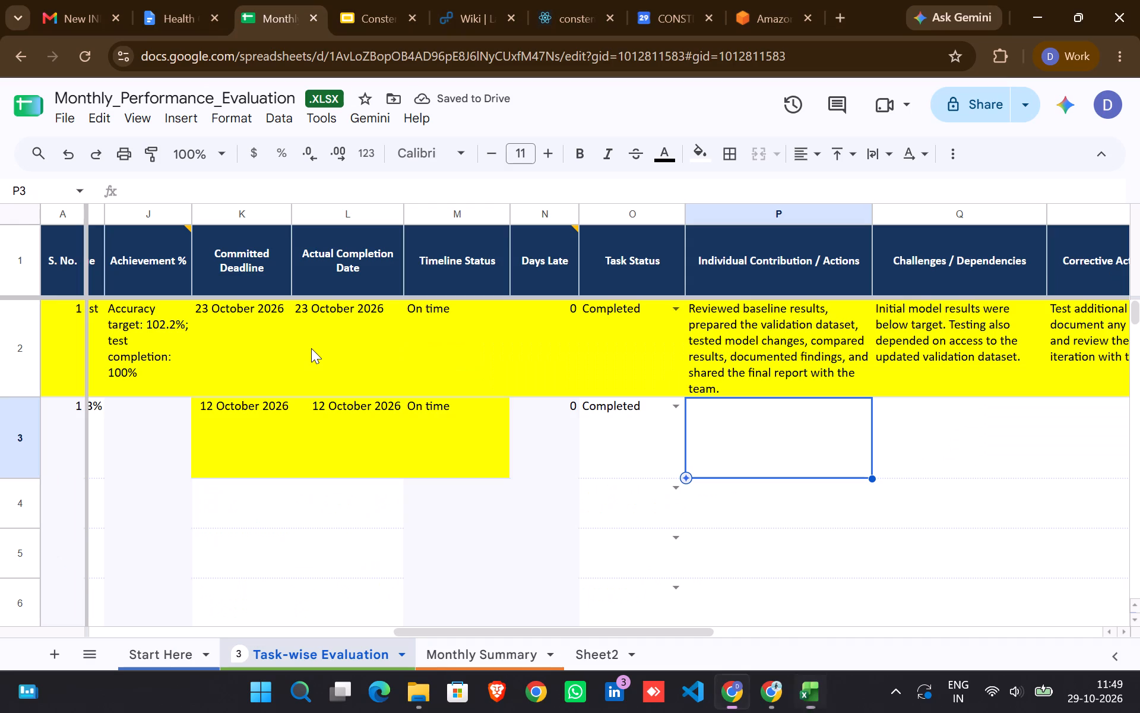
key(ctrl+v)
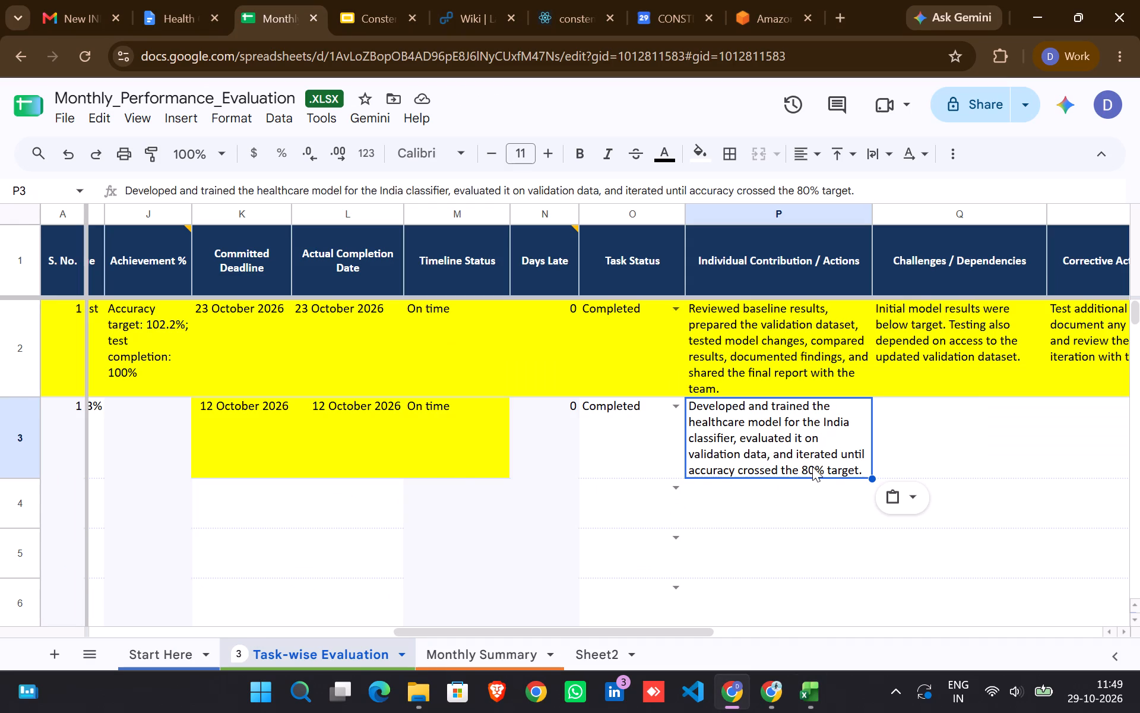
Reword the end of the Individual Contribution text in P3, after "evaluated it on validation data", as "and then deployed for production".
double_click(837, 465)
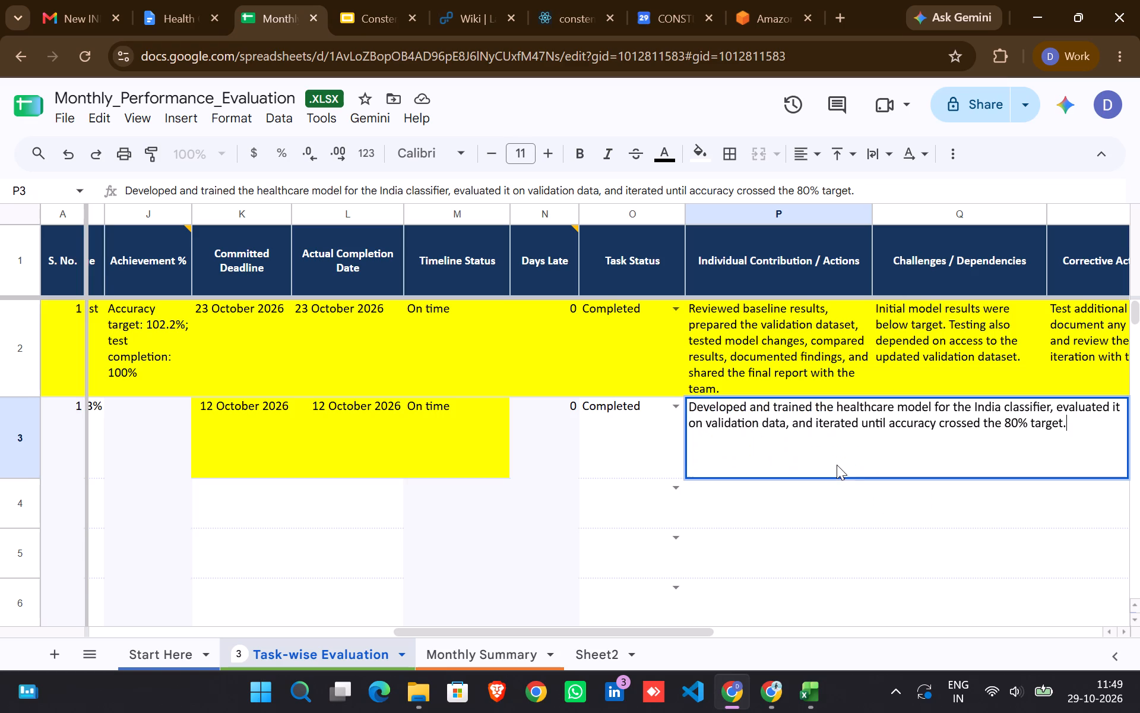
drag(1063, 421, 800, 437)
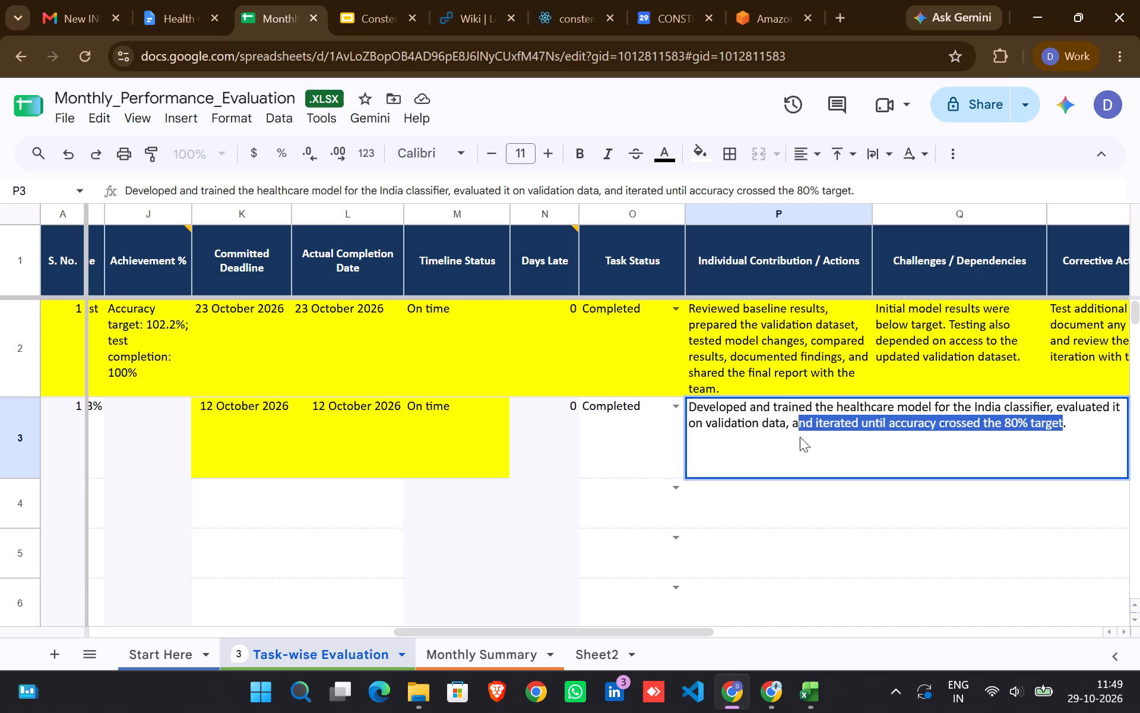
drag(800, 437, 787, 434)
key(BackSpace)
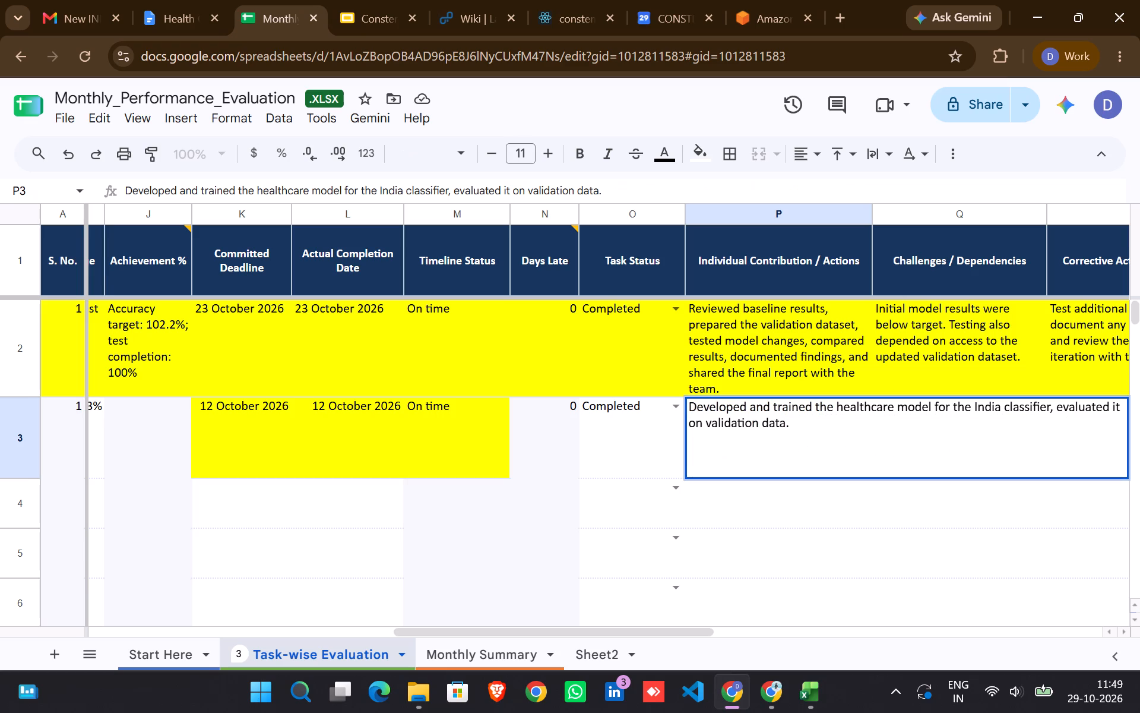
key(space)
text(AND)
key(space)
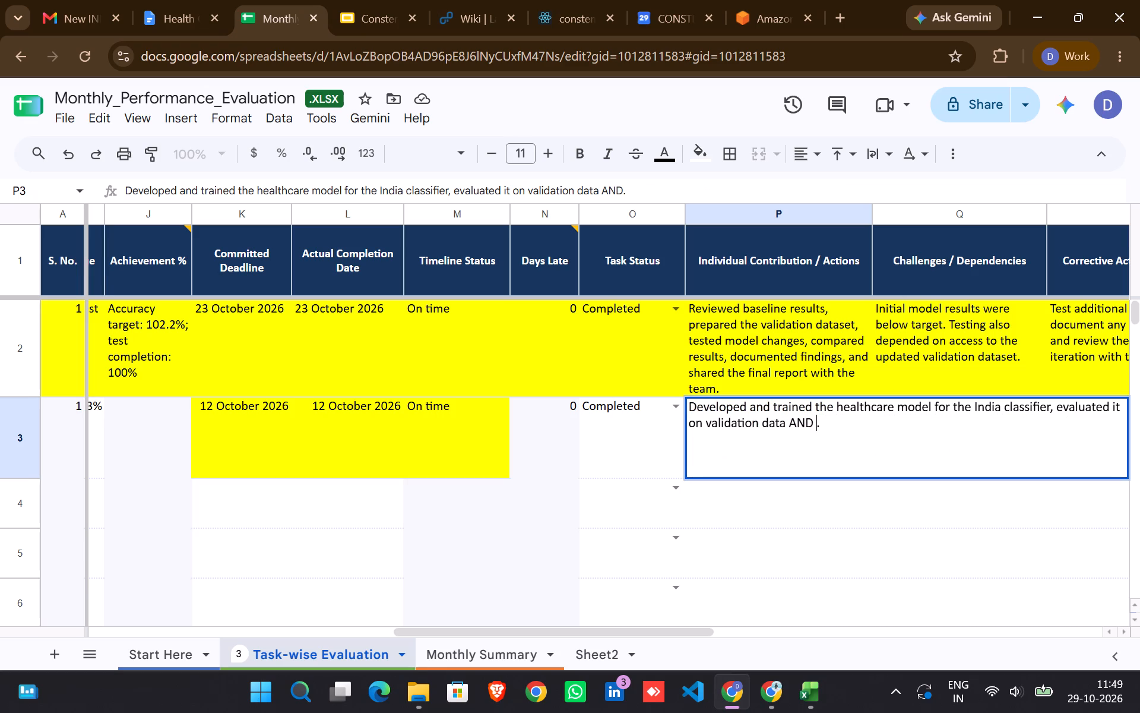
key(BackSpace)
key(BackSpace)
key(BackSpace)
text(and then)
key(space)
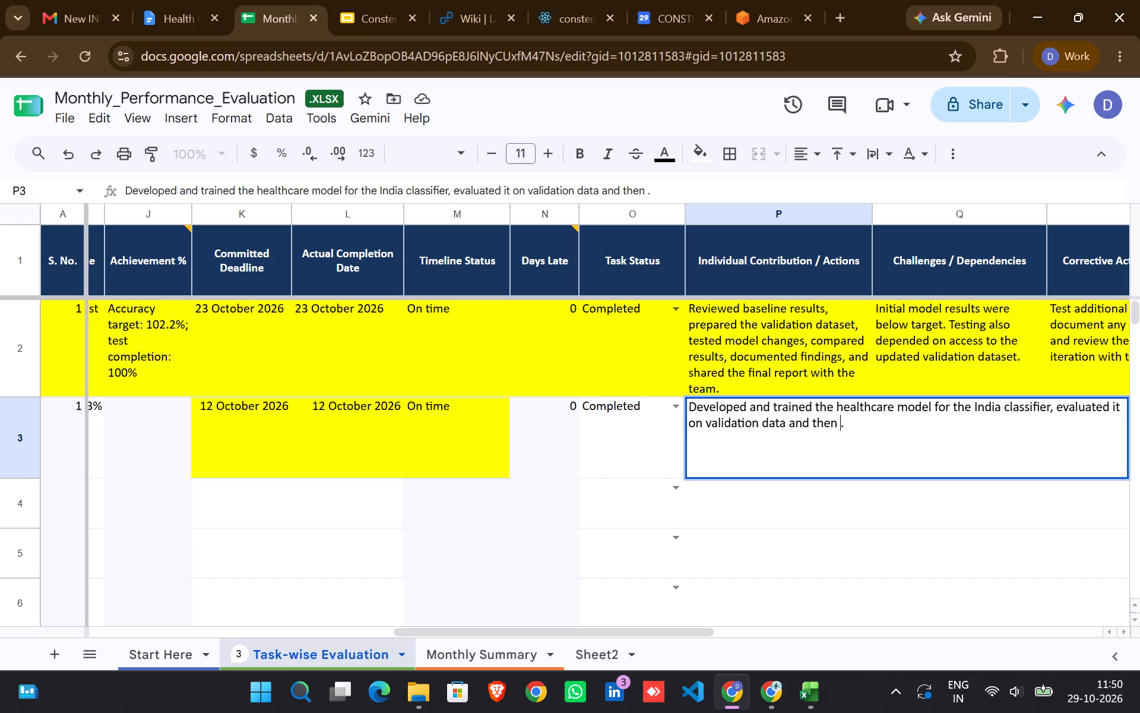
text(deployed for li)
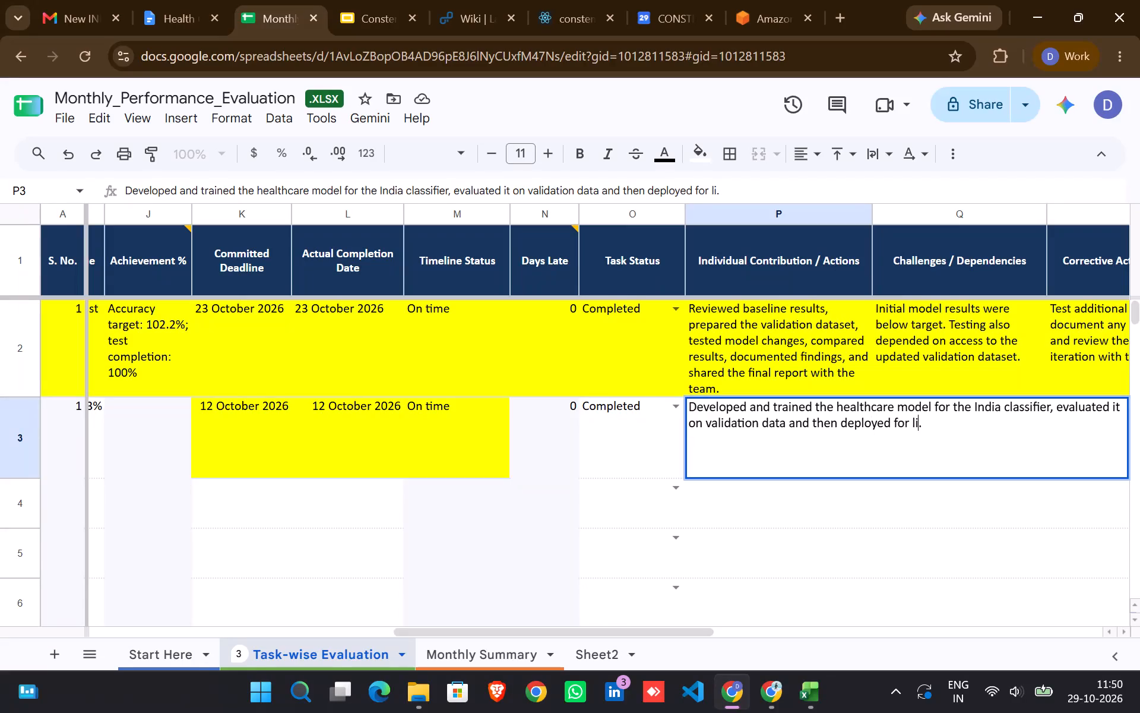
key(BackSpace)
key(BackSpace)
text(production)
key(space)
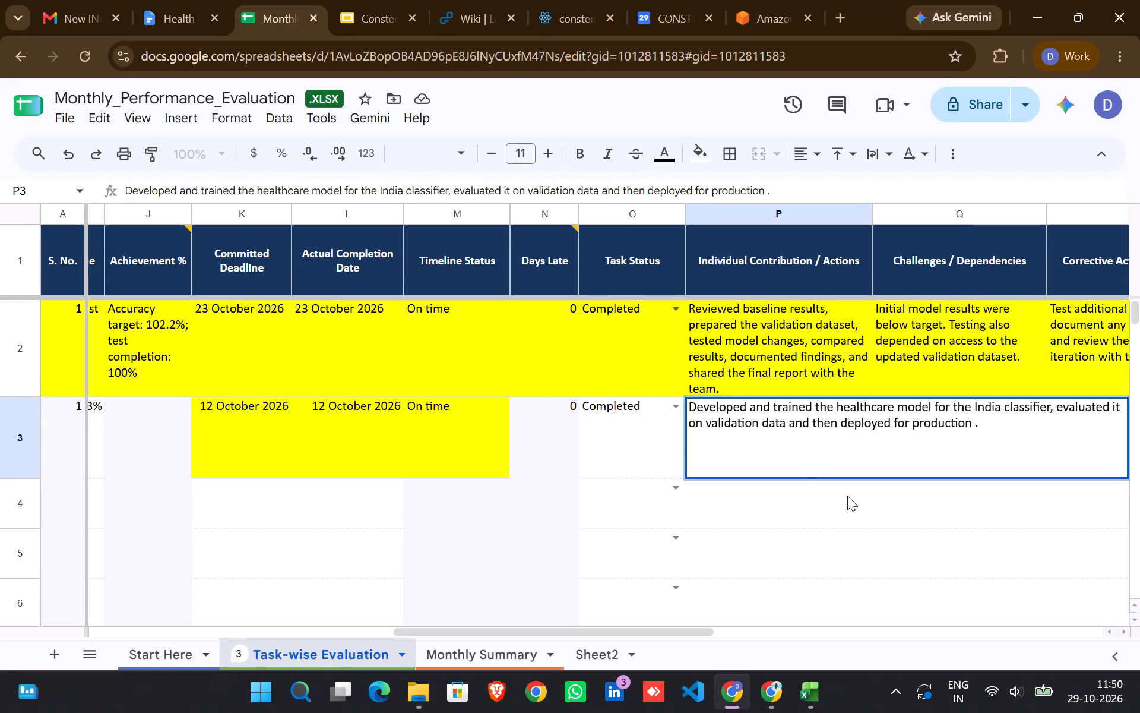
click(883, 559)
Copy the text of the drafted Challenges / Dependencies entry from Excel's Q2 into Q3 of the Google Sheets evaluation.
key(alt+Tab)
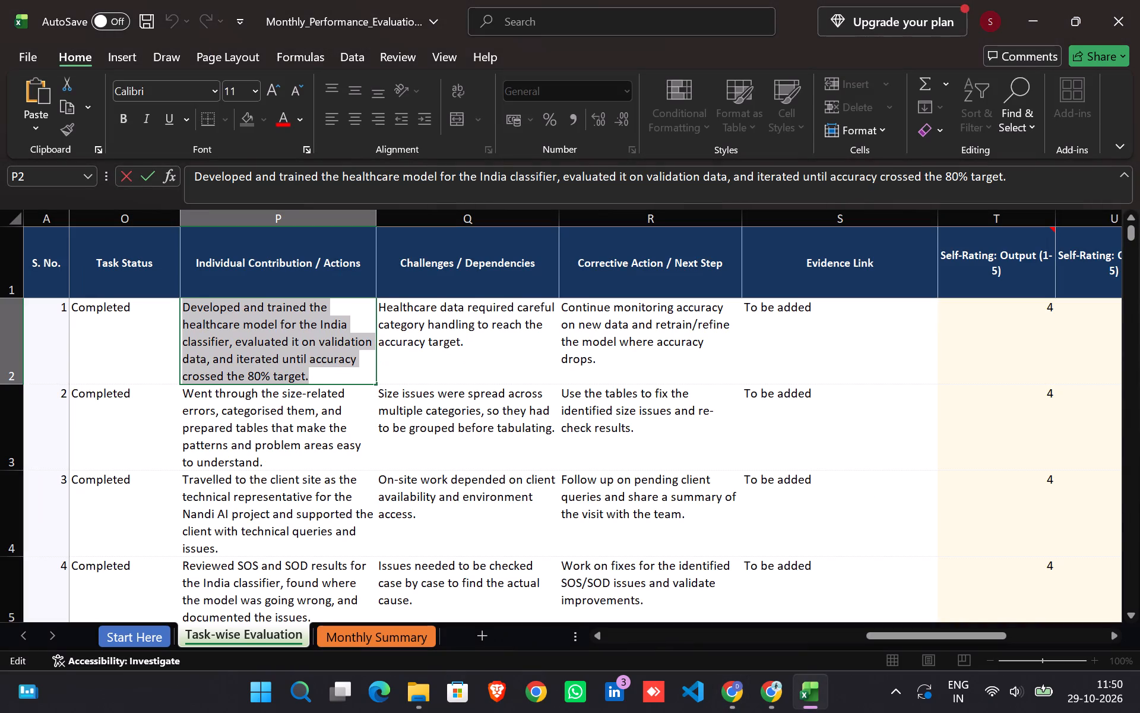
triple_click(541, 338)
key(ctrl+a)
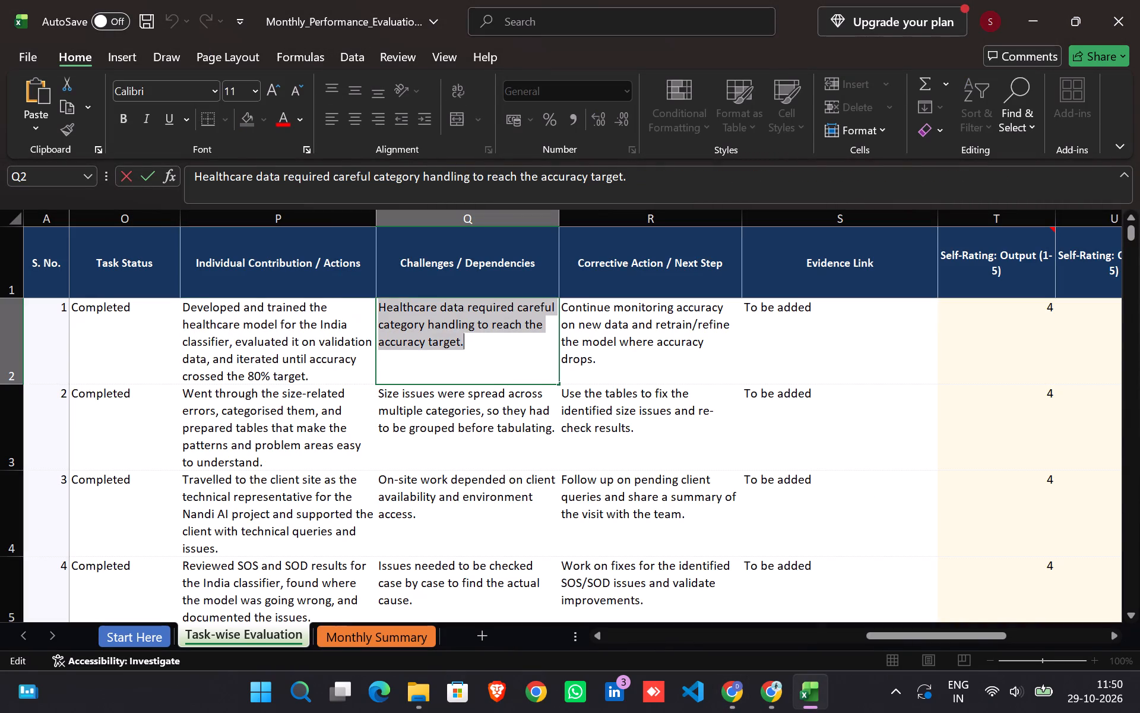
key(ctrl+c)
key(alt+Tab)
click(926, 428)
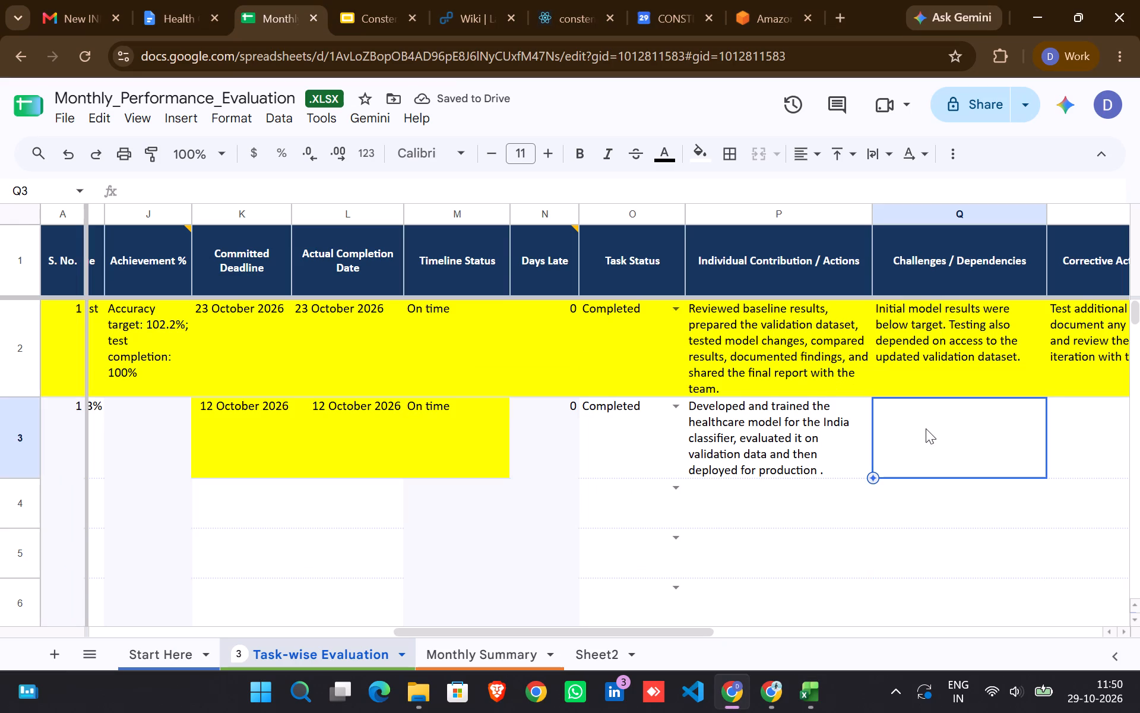
key(ctrl+v)
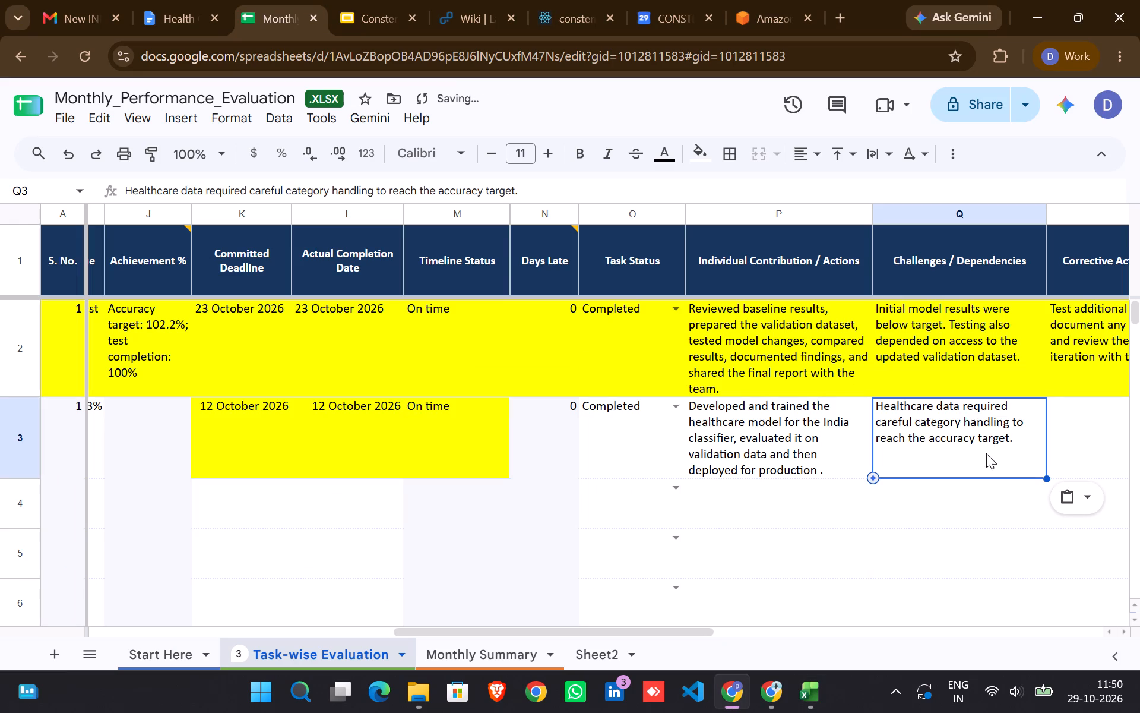
double_click(1003, 419)
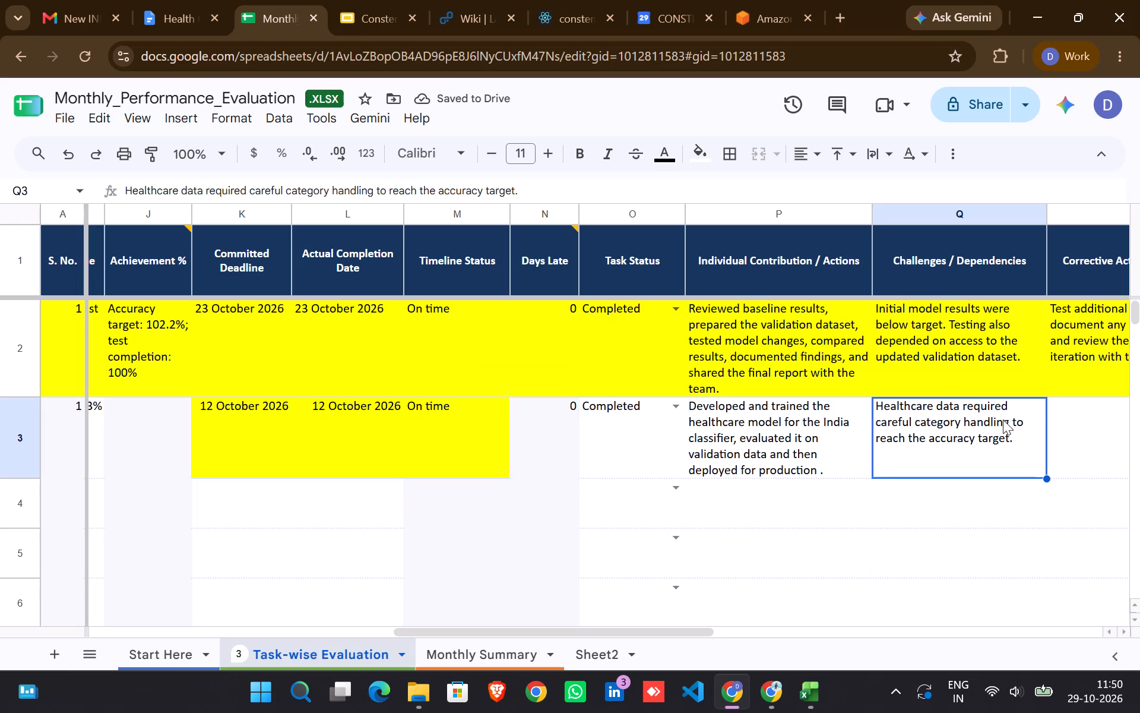
click(959, 520)
Copy the text of the drafted Corrective Action / Next Step from Excel's R2 into R3 of the Google Sheets evaluation.
key(alt+Tab)
triple_click(645, 326)
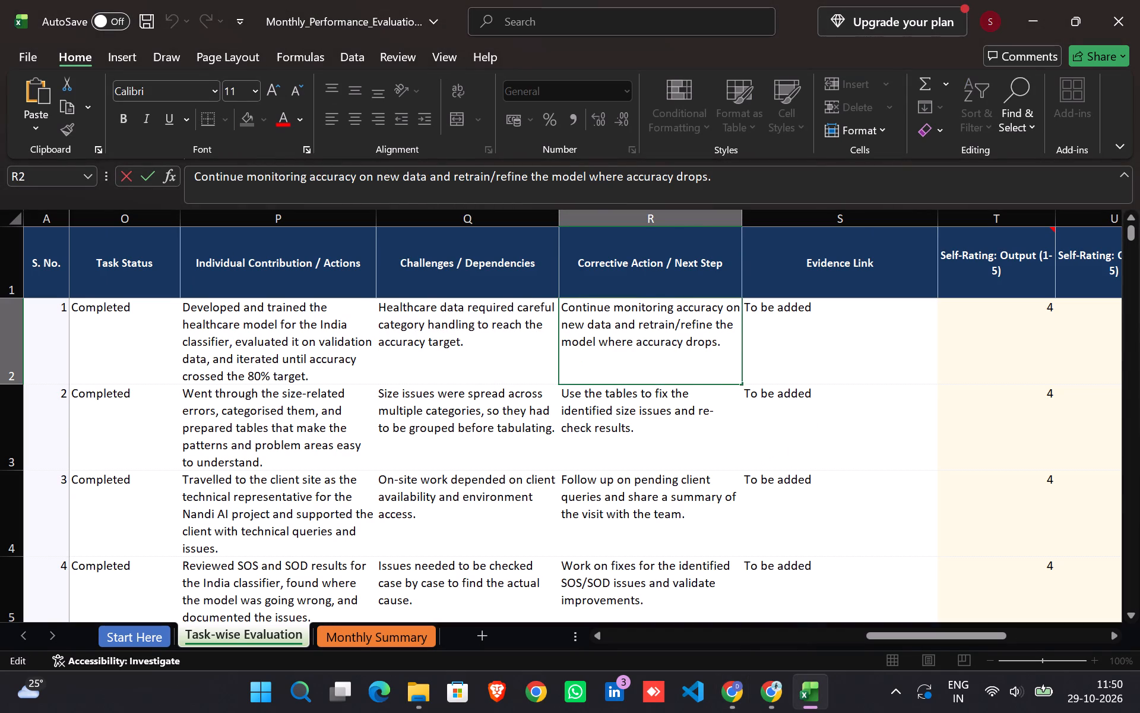
key(ctrl+a)
key(ctrl+c)
key(alt+Tab)
scroll(920, 455, left, 1)
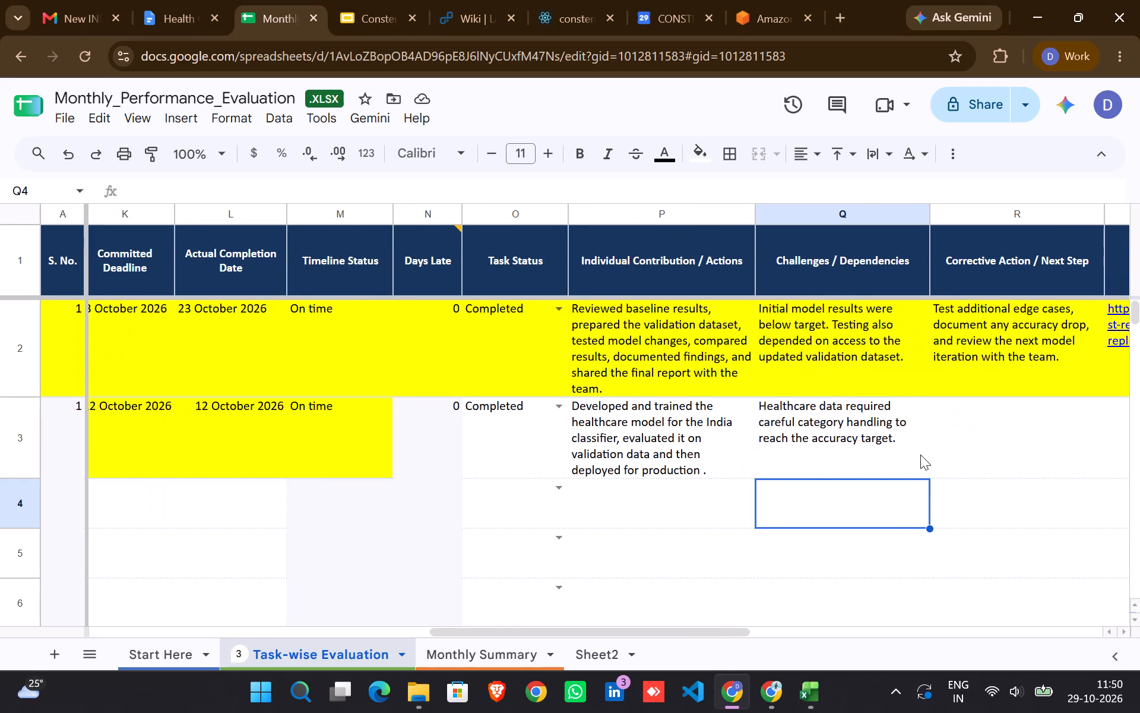
click(966, 417)
key(ctrl+v)
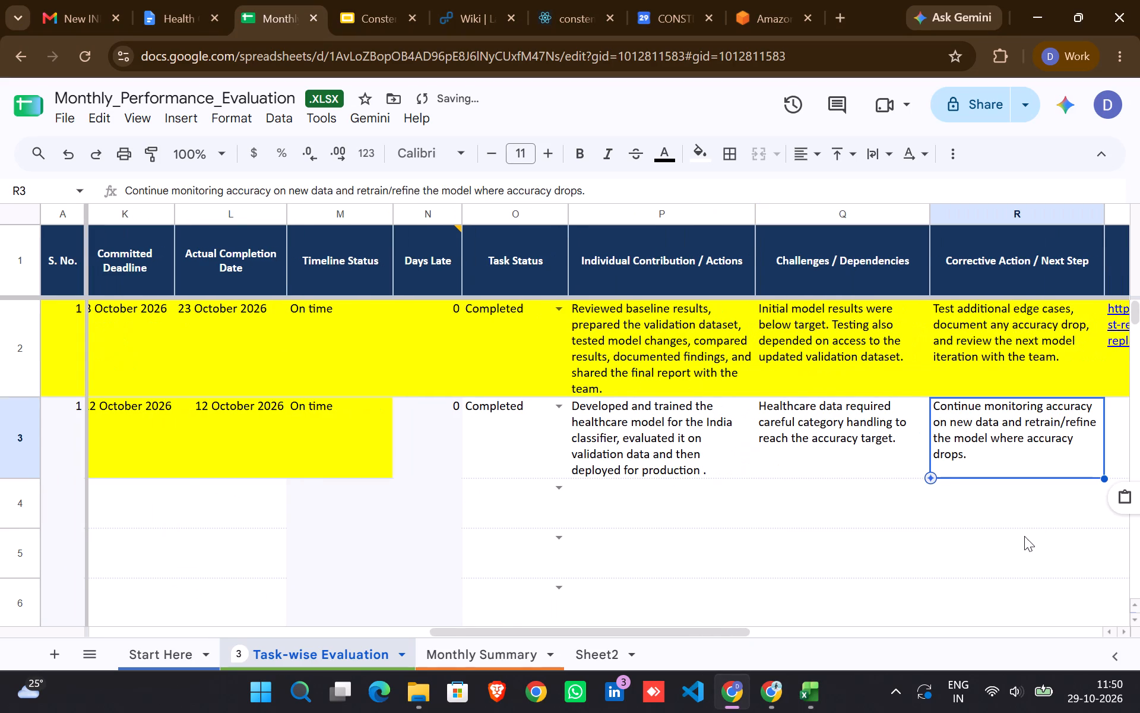
Copy the share link of the Health Care new_model document into the Evidence Link cell S3 of the evaluation.
scroll(1024, 536, left, 3)
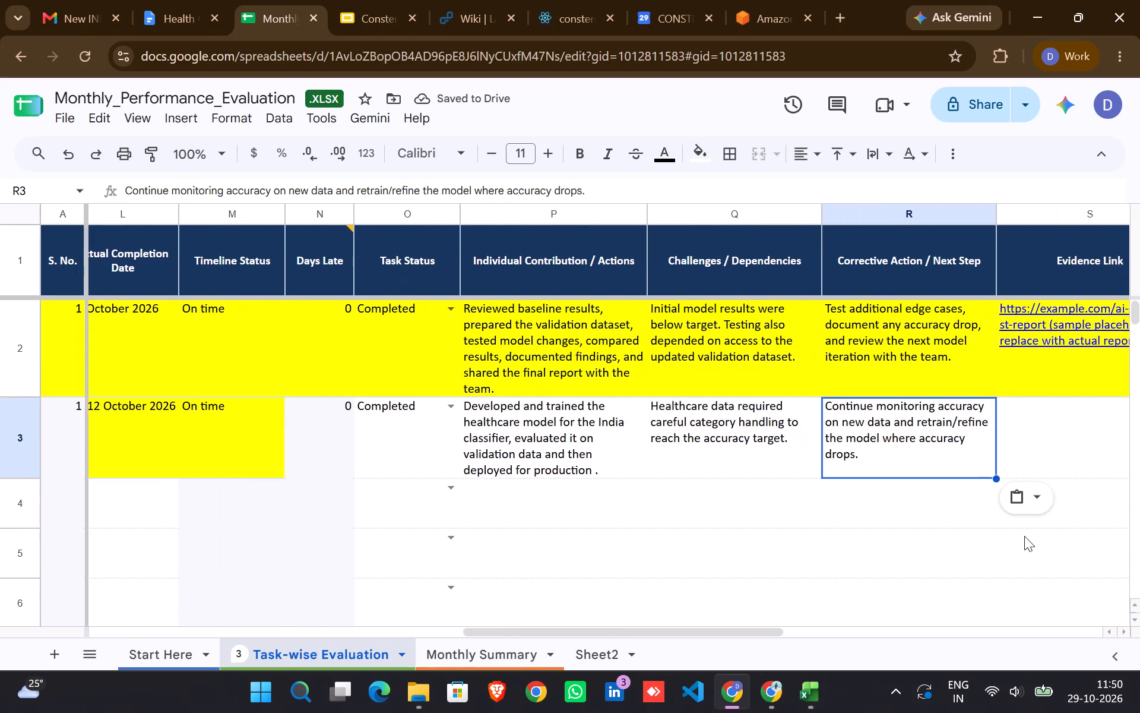
scroll(1024, 536, left, 2)
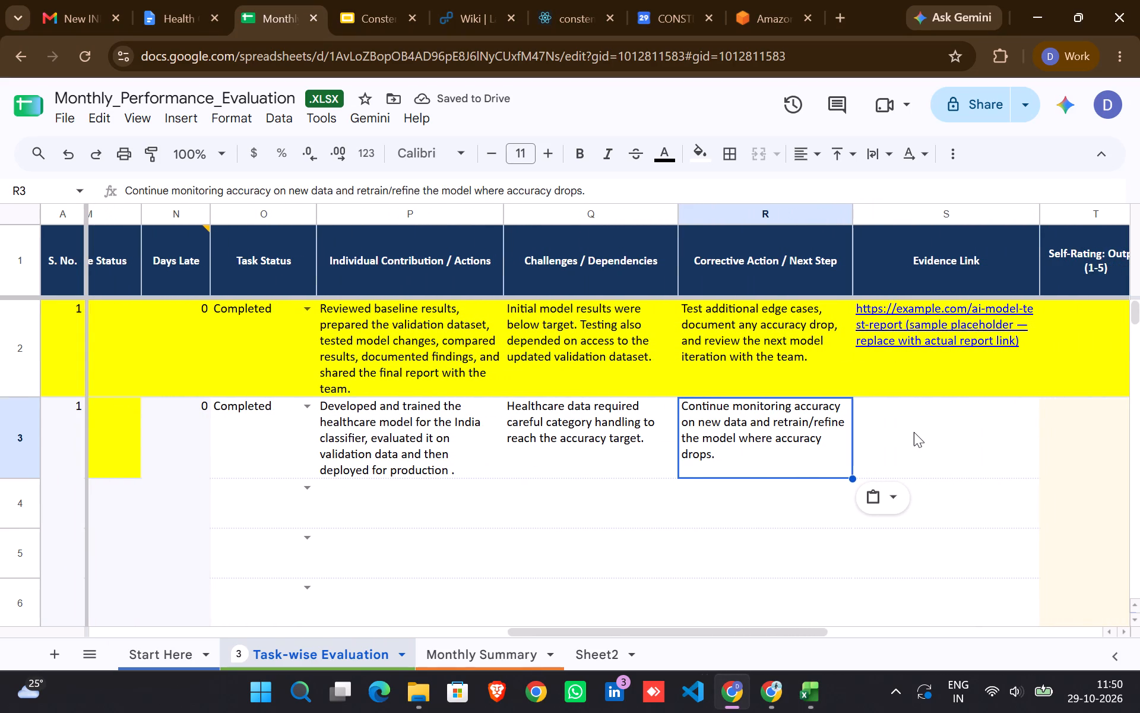
click(914, 432)
click(174, 0)
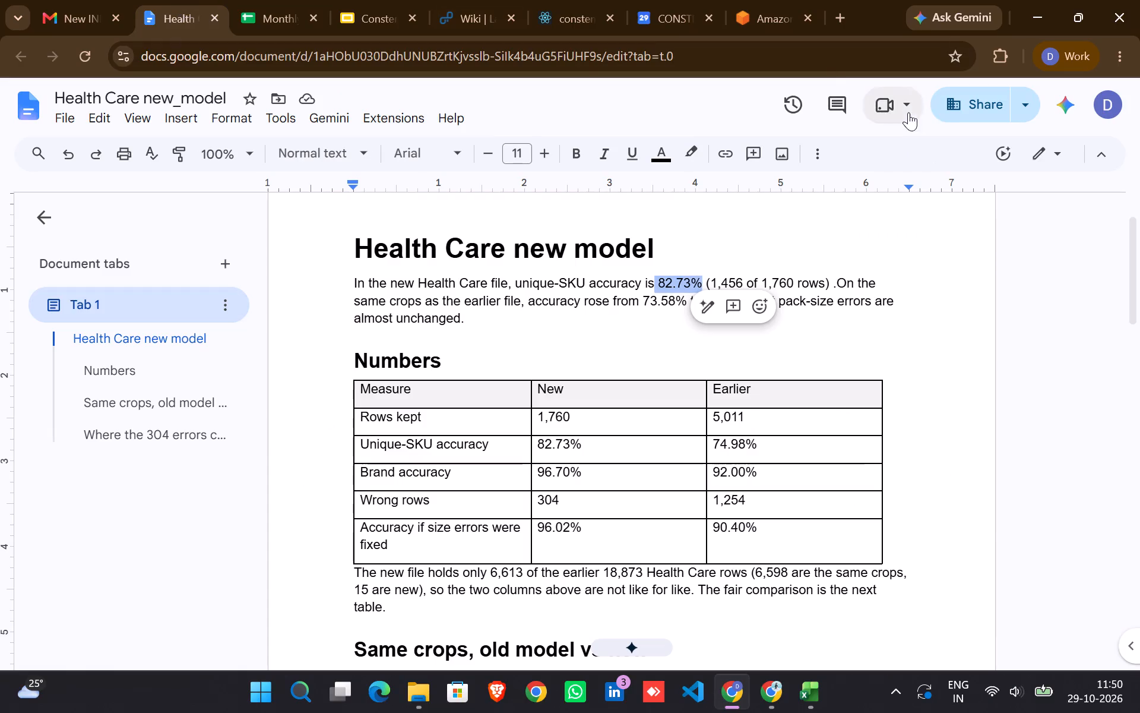
click(1004, 113)
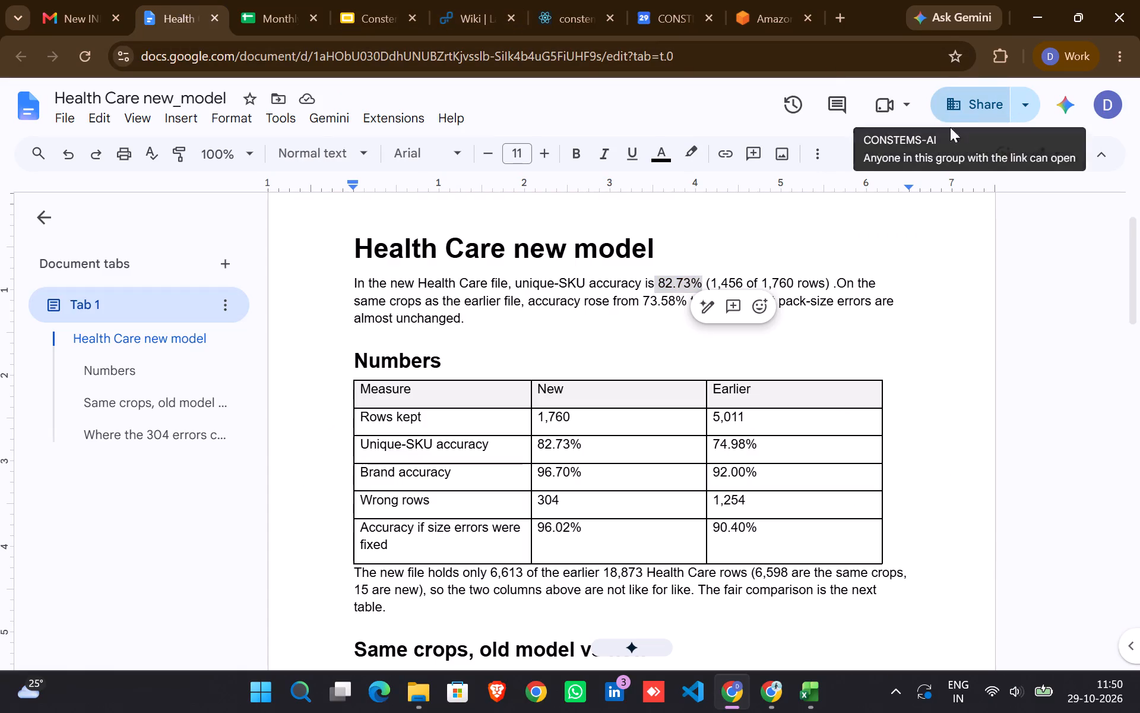
click(958, 102)
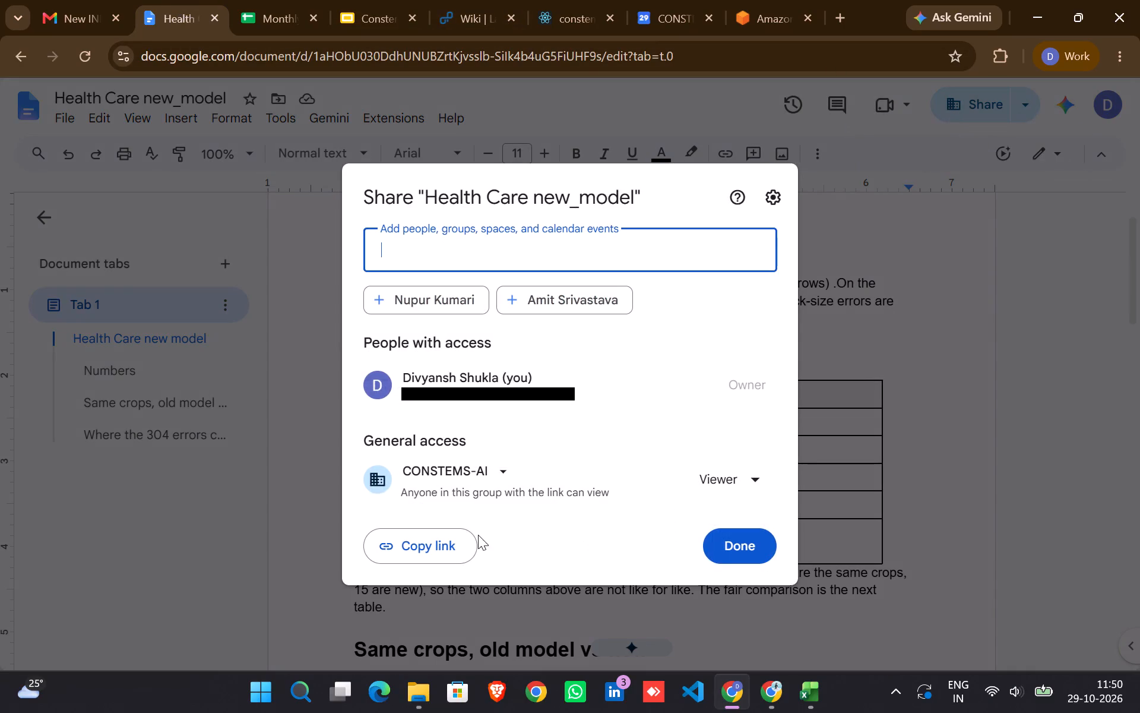
click(422, 538)
click(226, 425)
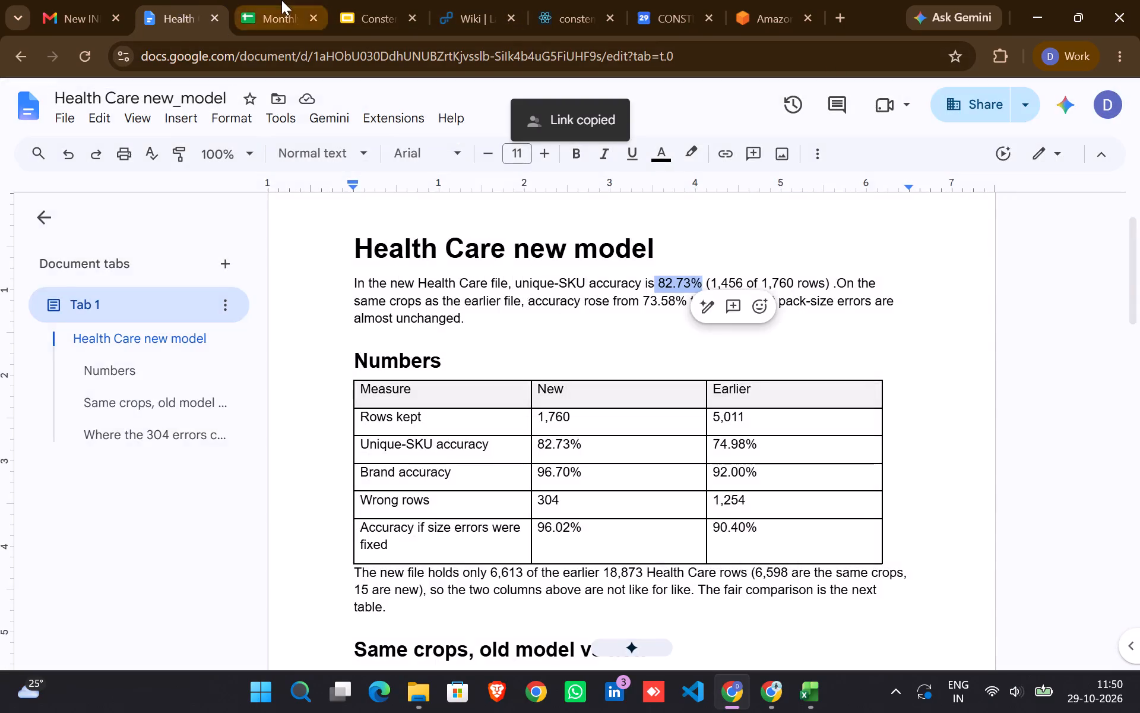
click(281, 0)
key(ctrl+v)
click(944, 590)
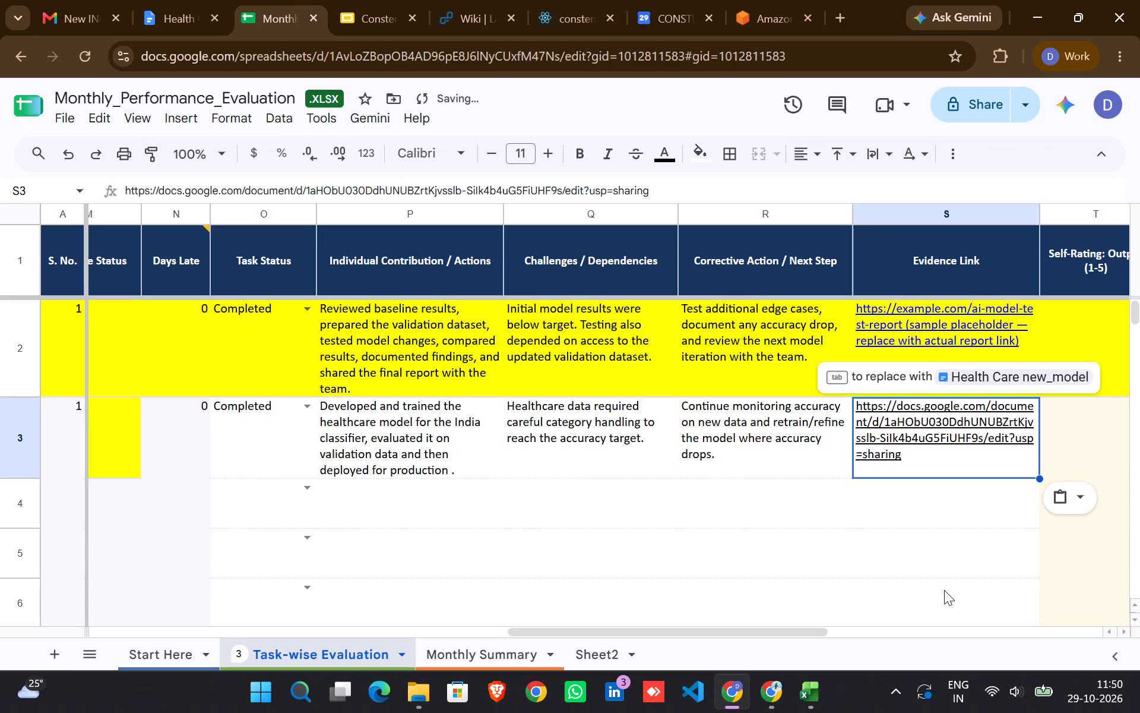
Review the drafted self-ratings and rationale in Excel's row 2 alongside the matching rating columns of the Google Sheets evaluation.
scroll(944, 590, left, 3)
click(752, 446)
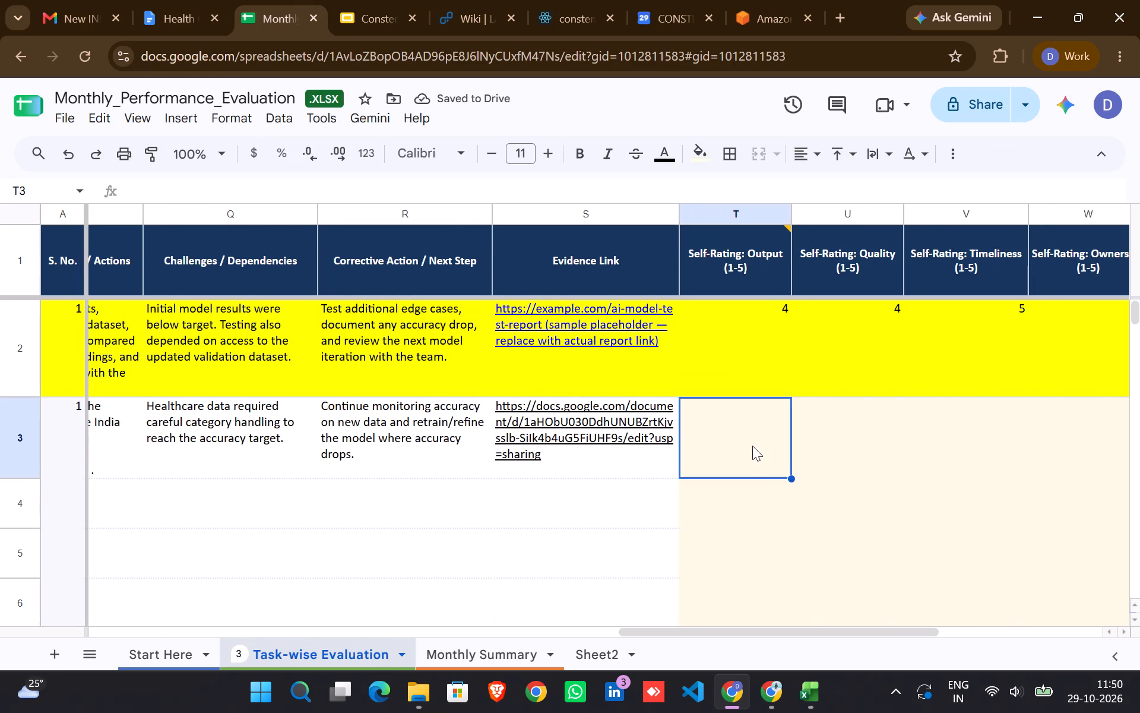
key(alt+Tab)
scroll(752, 446, left, 5)
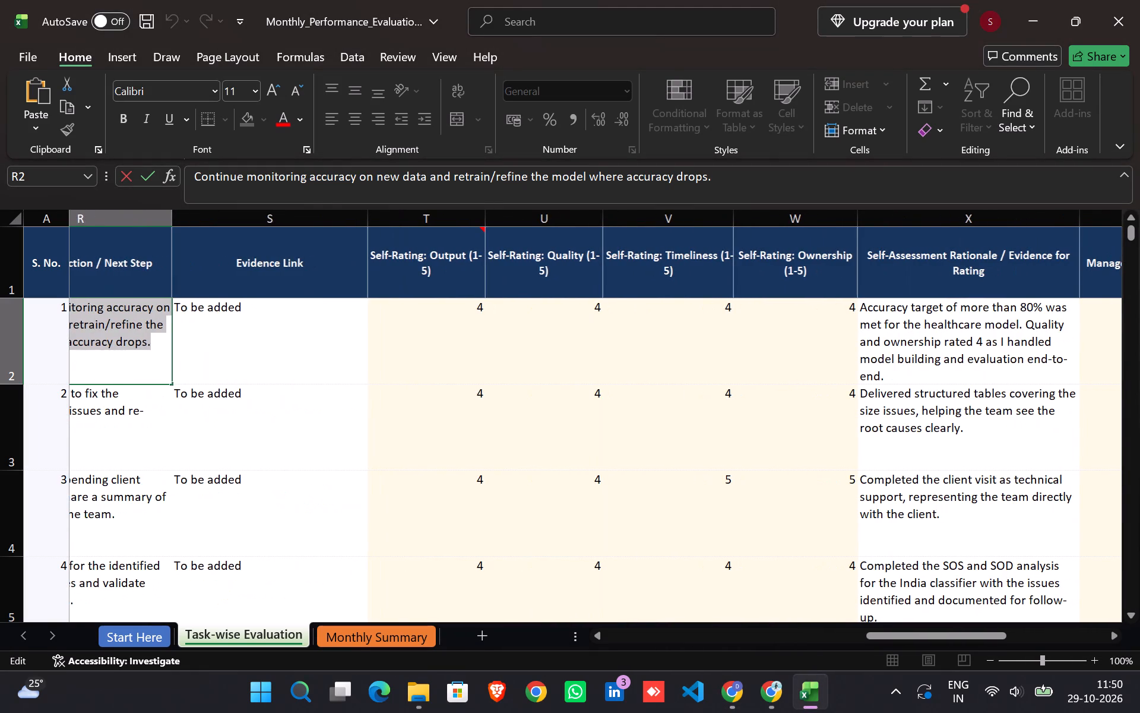
scroll(752, 446, left, 1)
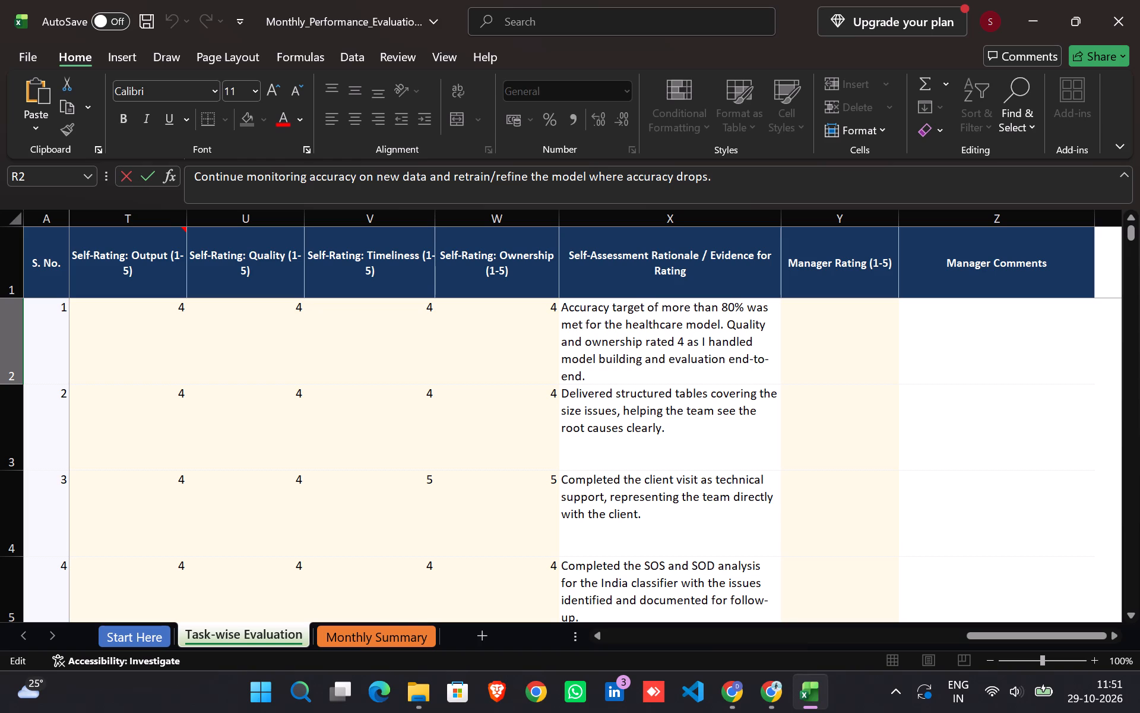
key(alt+Tab)
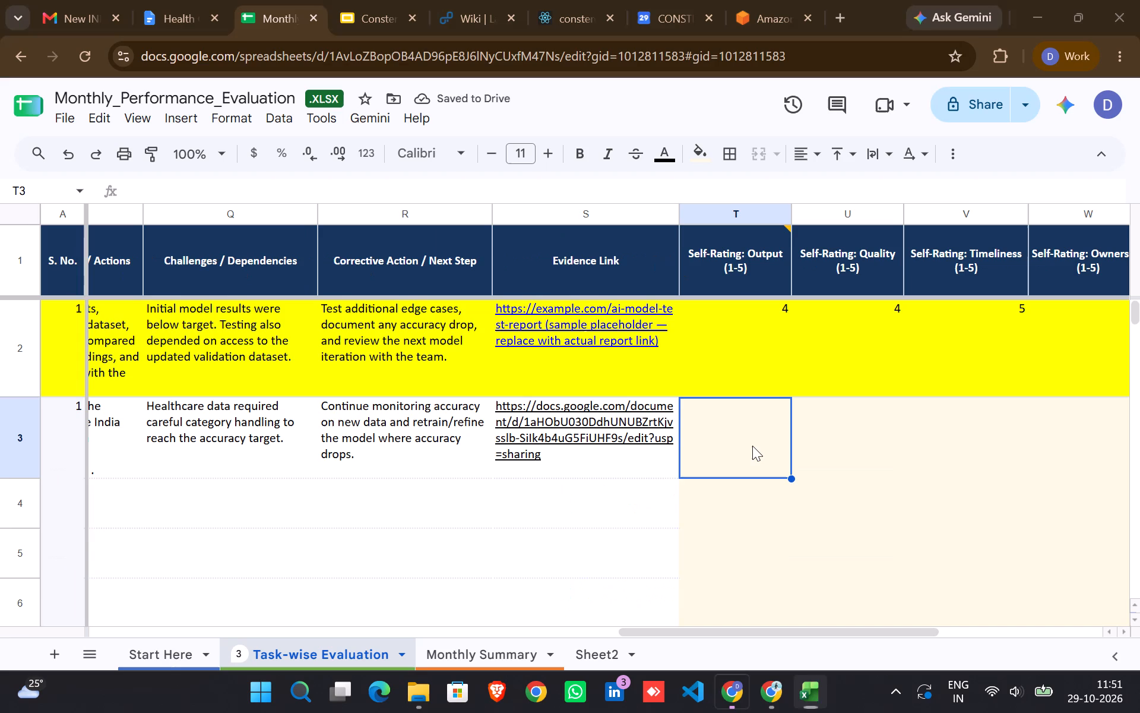
scroll(752, 446, left, 3)
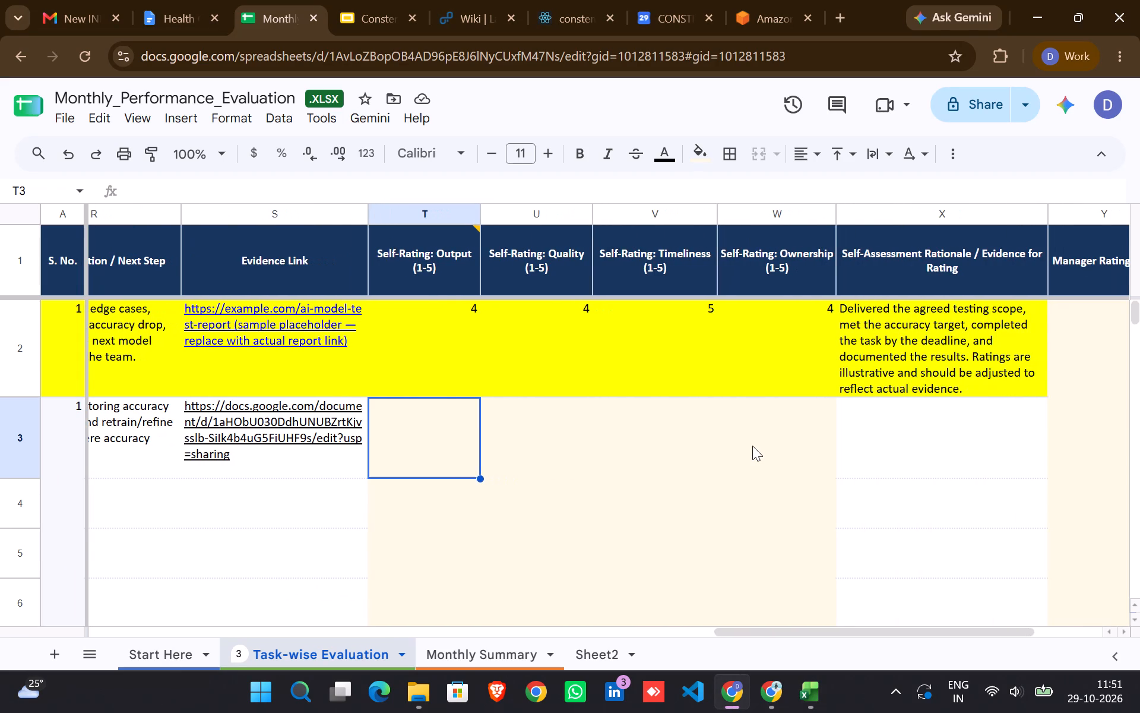
scroll(752, 446, left, 1)
Copy the text of the drafted Self-Assessment Rationale from Excel's X2 into X3 of the Google Sheets evaluation.
key(alt+Tab)
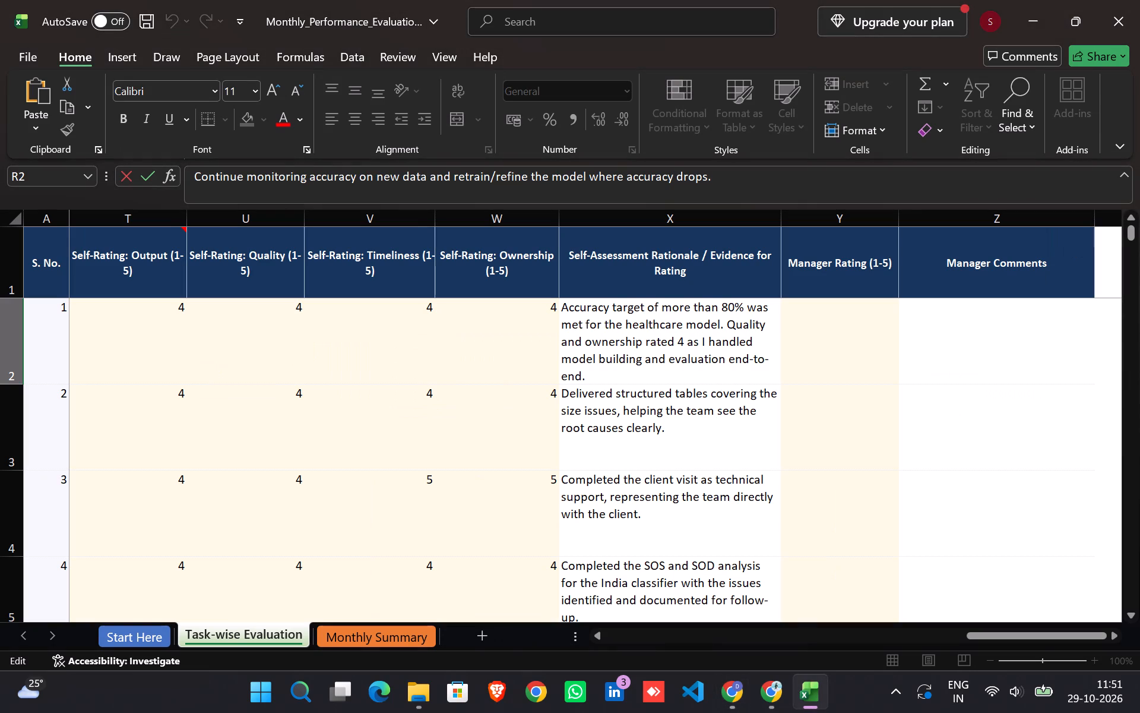
double_click(609, 368)
key(ctrl+a)
key(ctrl+c)
key(alt+Tab)
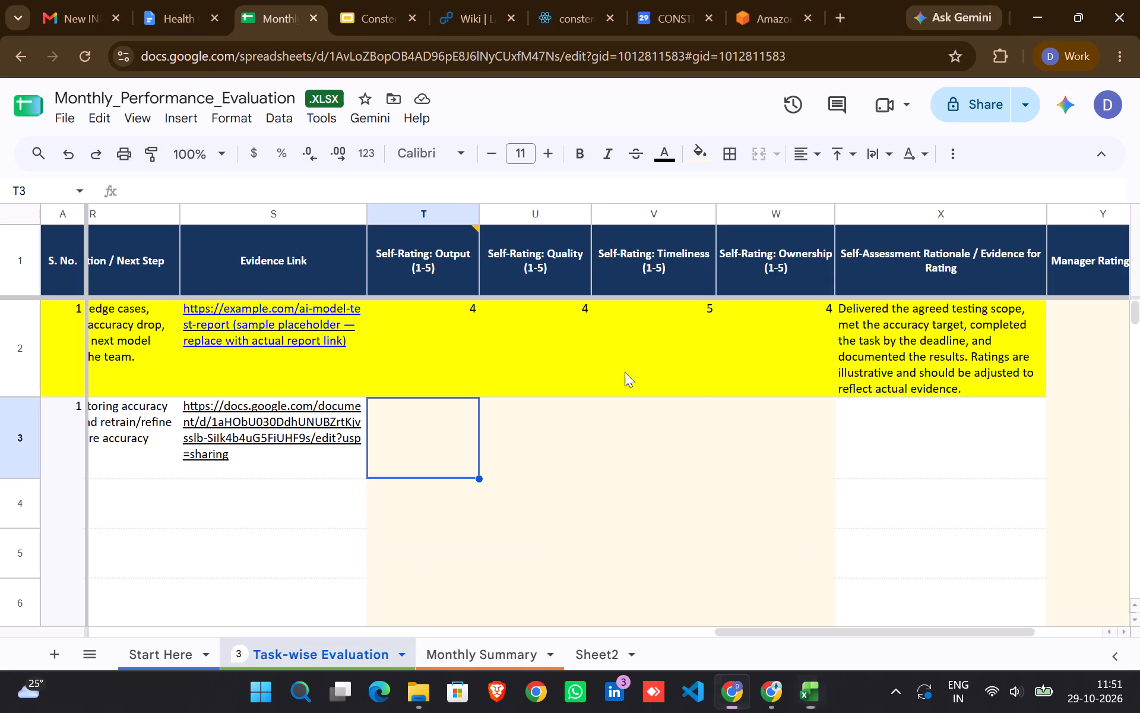
click(952, 438)
key(ctrl+v)
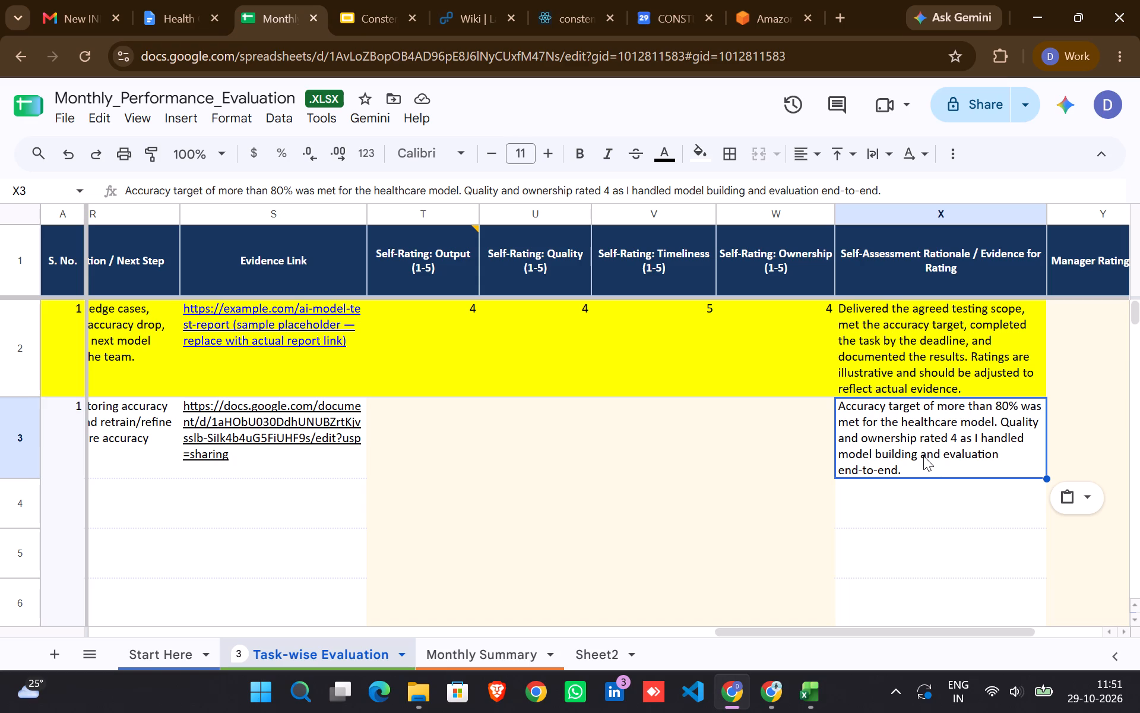
Change the quality and ownership rating mentioned in the X3 rationale to 5.
double_click(911, 464)
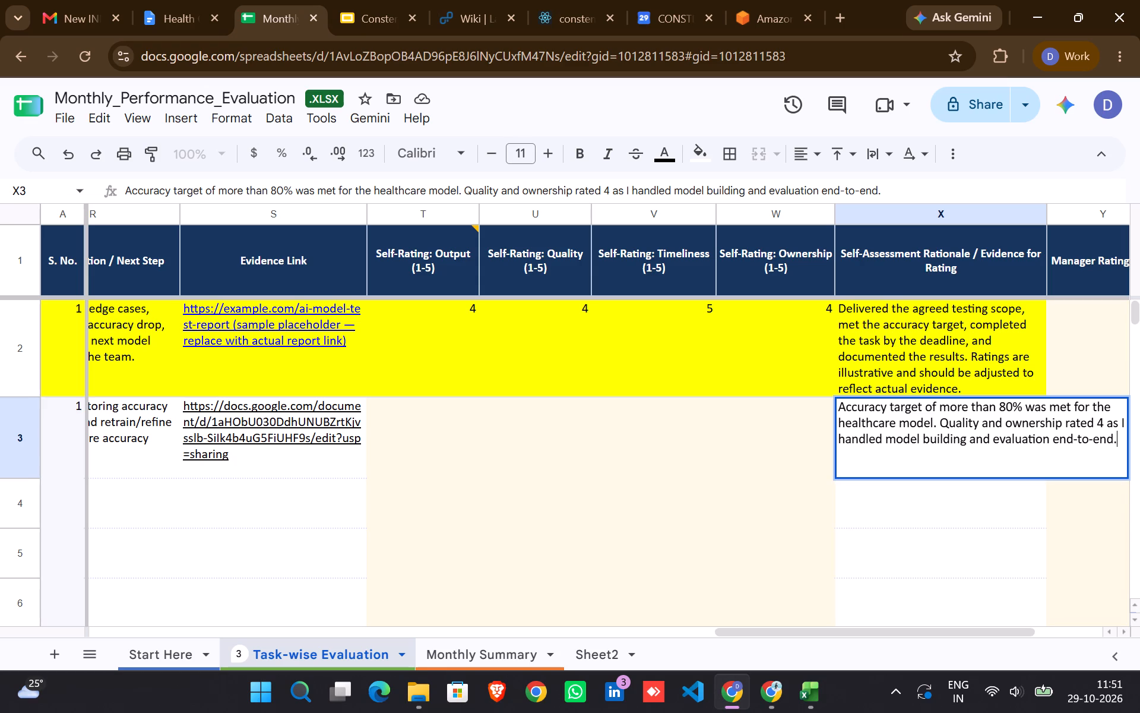
click(1105, 420)
key(BackSpace)
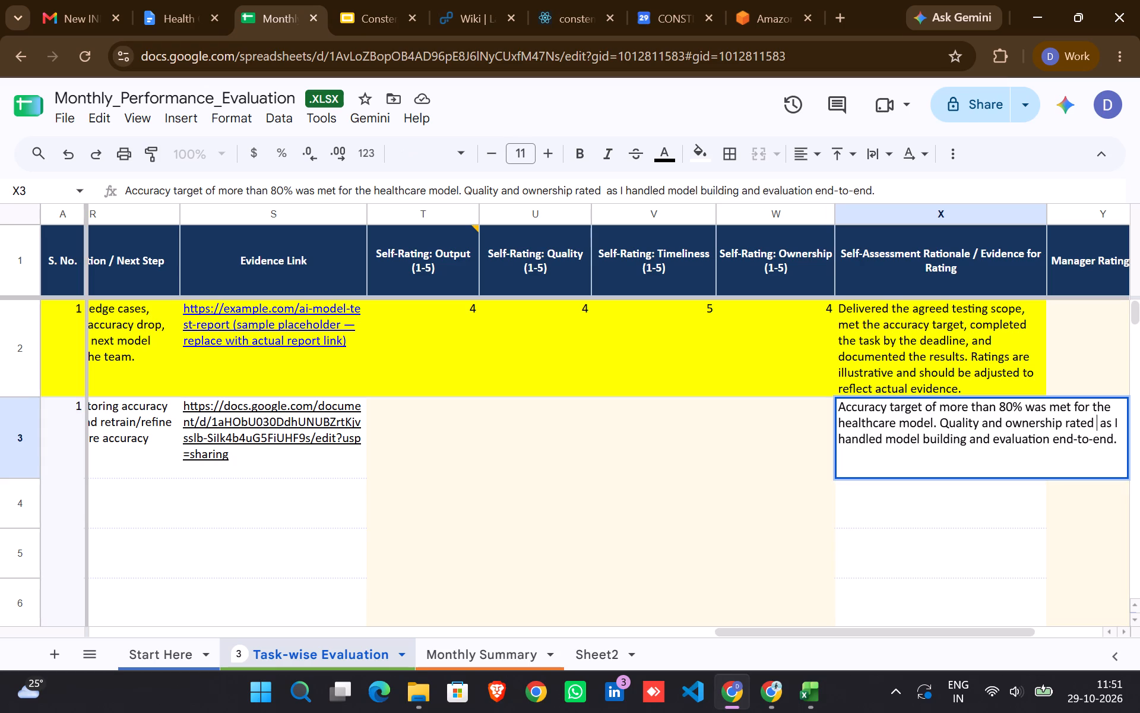
key(5)
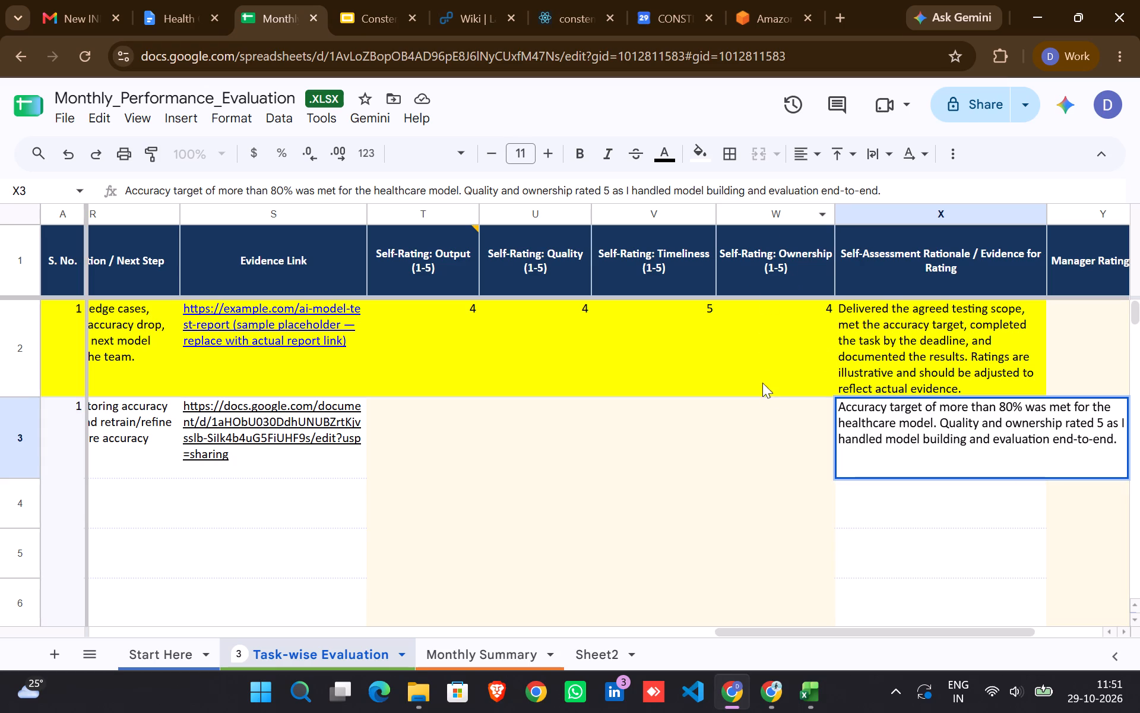
Enter the row 3 self-ratings: Output 4, Quality 4, Timeliness 5 and Ownership 5.
click(770, 406)
key(5)
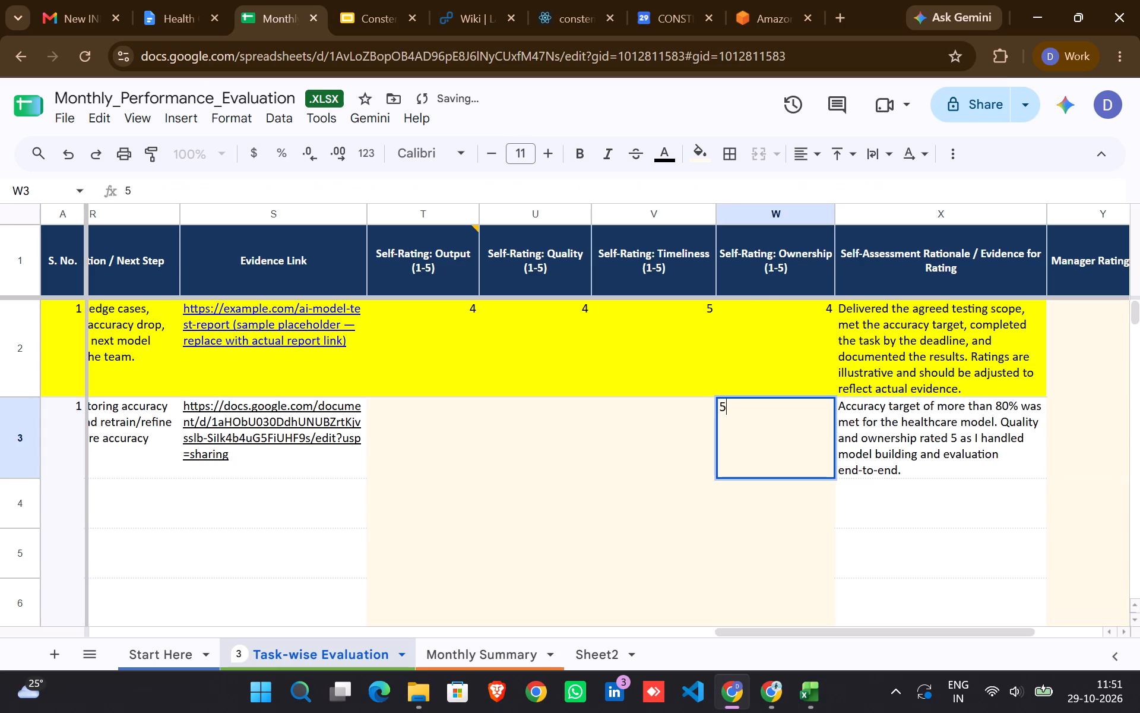
click(530, 414)
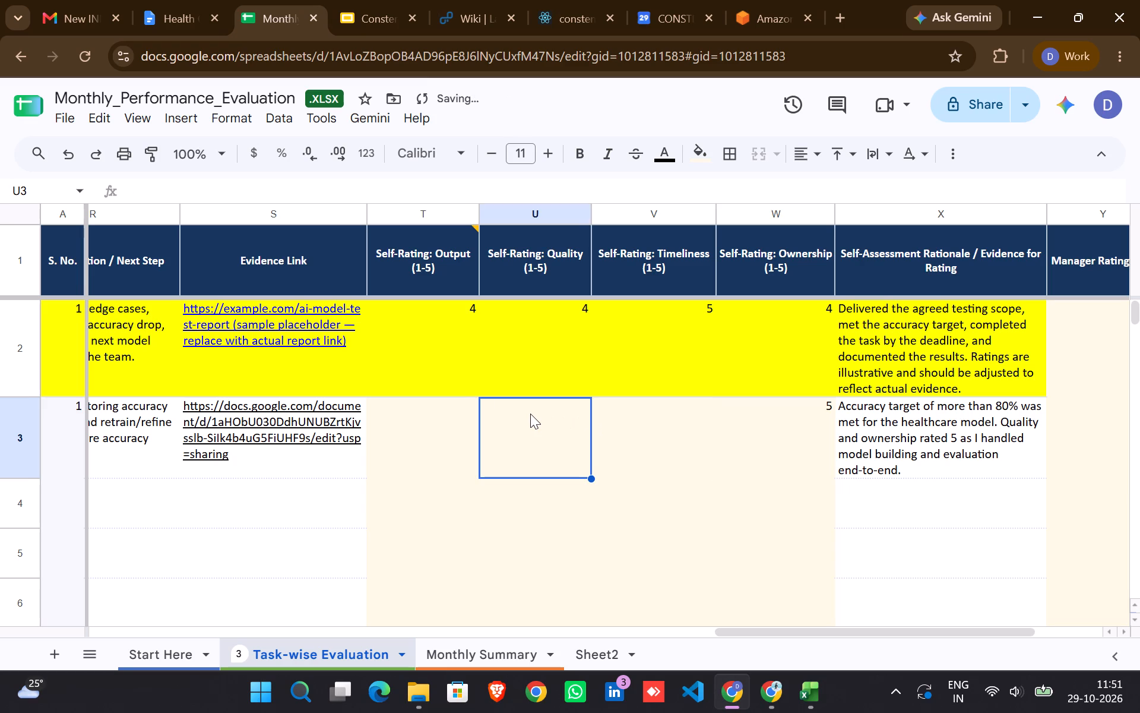
key(5)
click(633, 453)
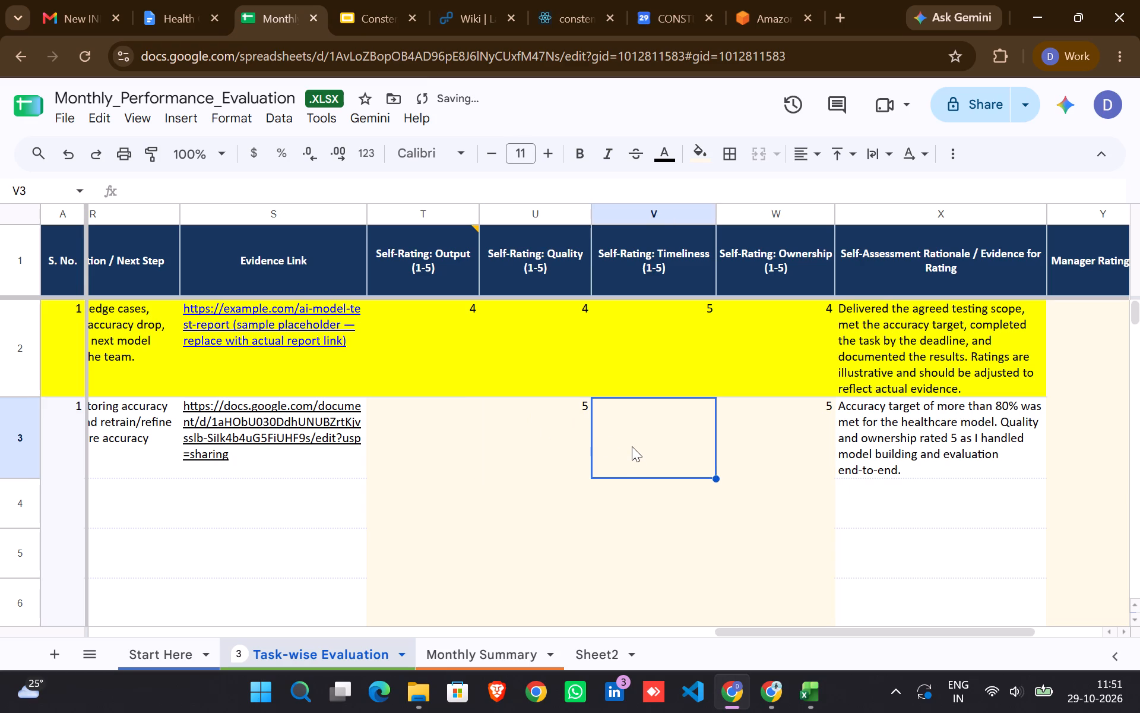
double_click(590, 431)
key(BackSpace)
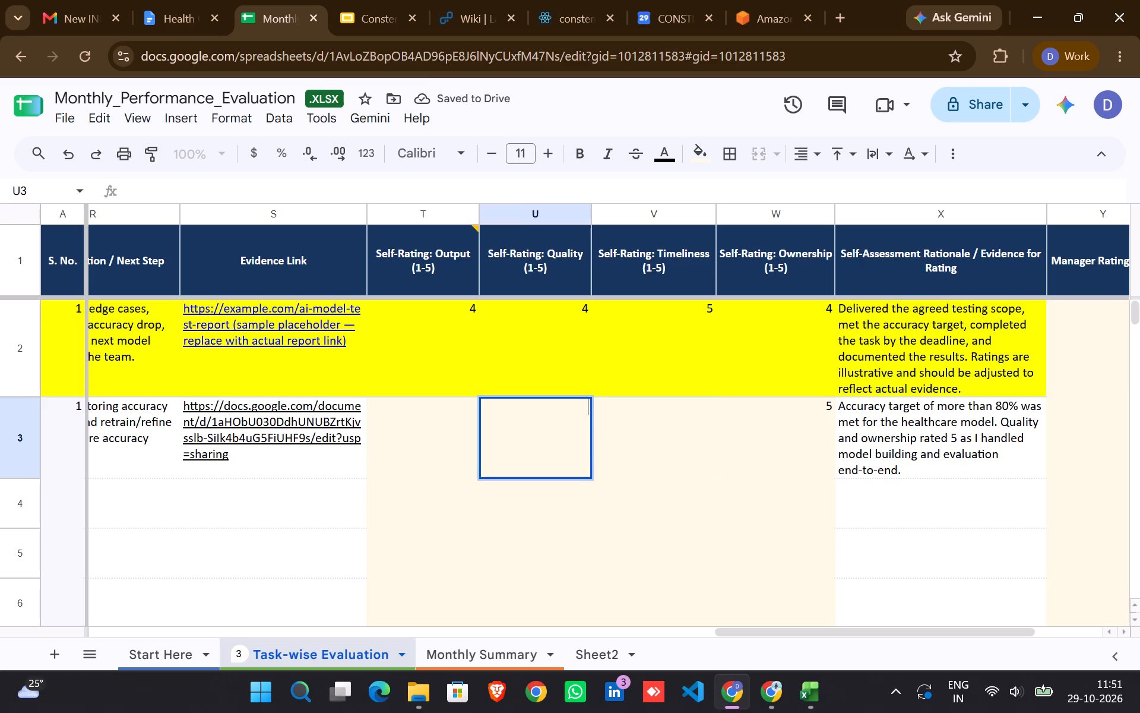
key(4)
click(425, 431)
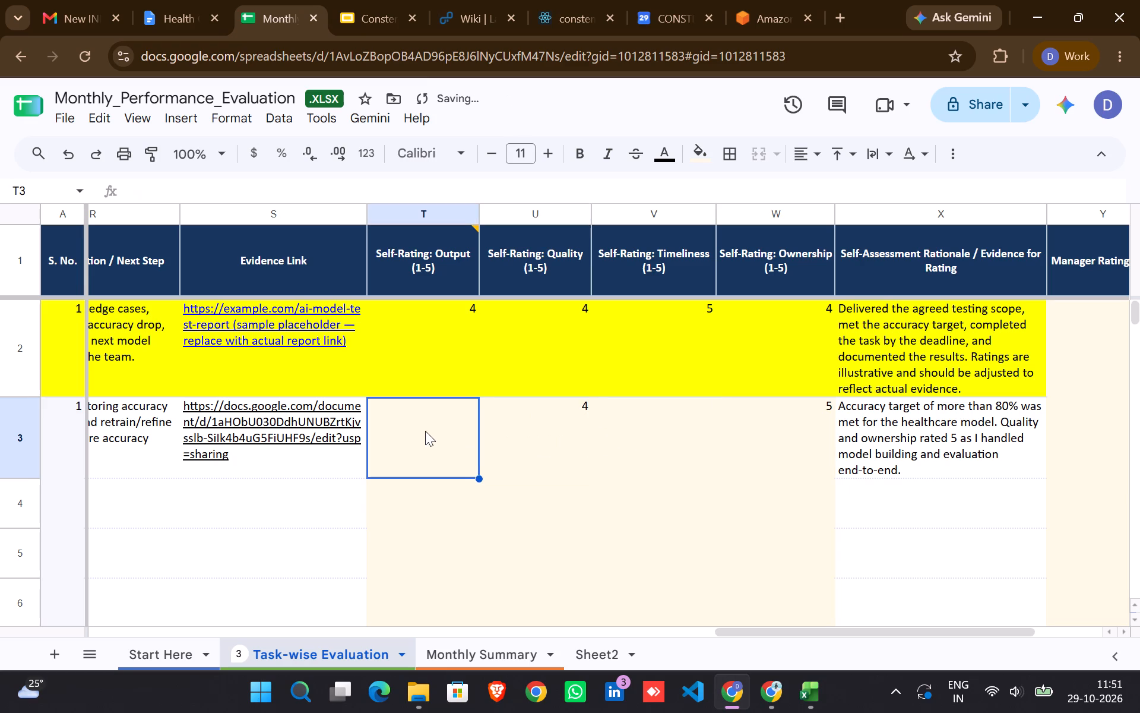
key(4)
click(667, 452)
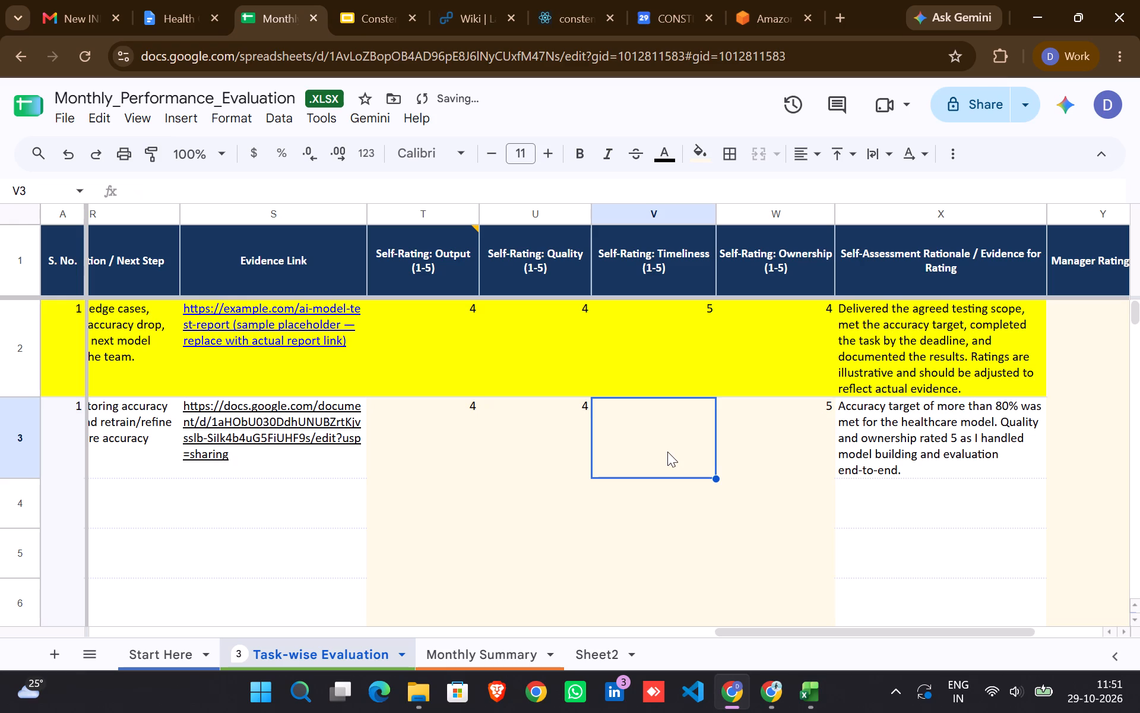
key(5)
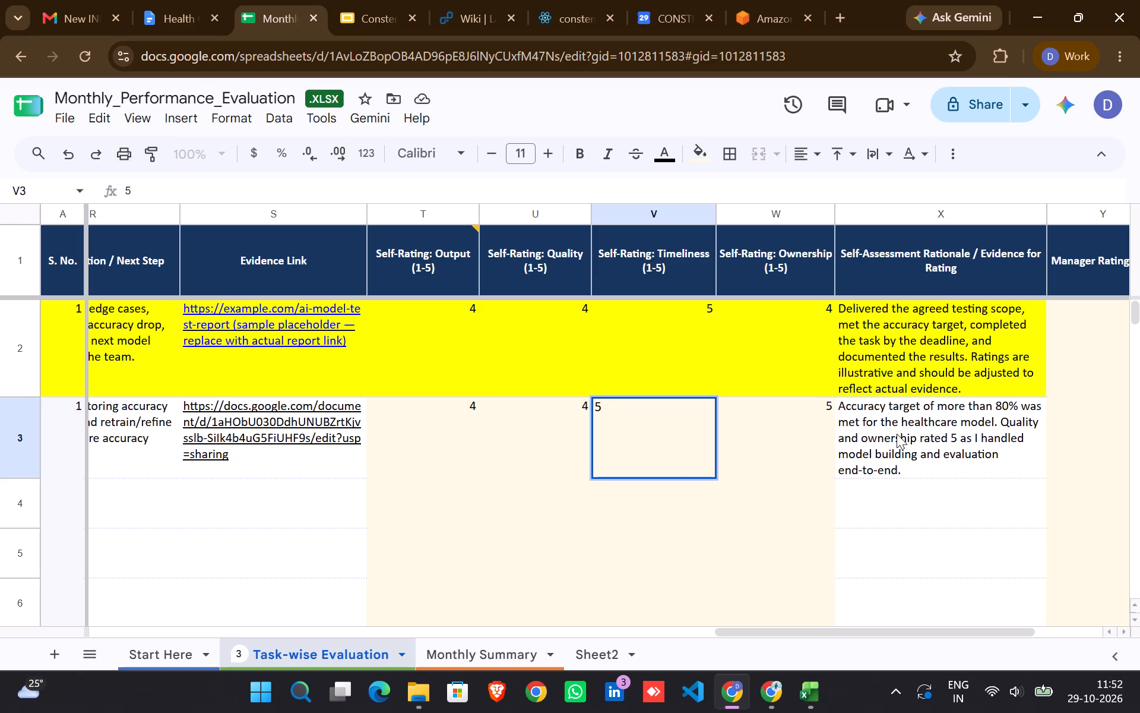
Replace the word Quality with Timelines in the X3 self-assessment rationale, so it reads "Timelines and ownership rated 5".
double_click(1022, 420)
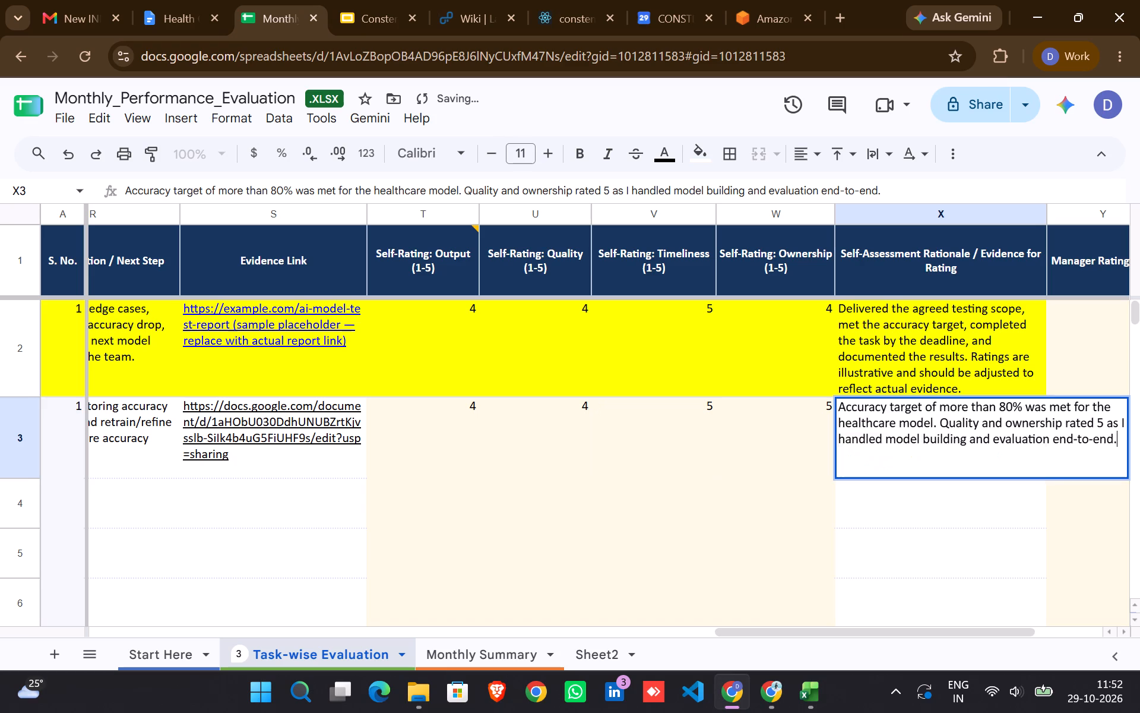
click(1022, 420)
double_click(971, 427)
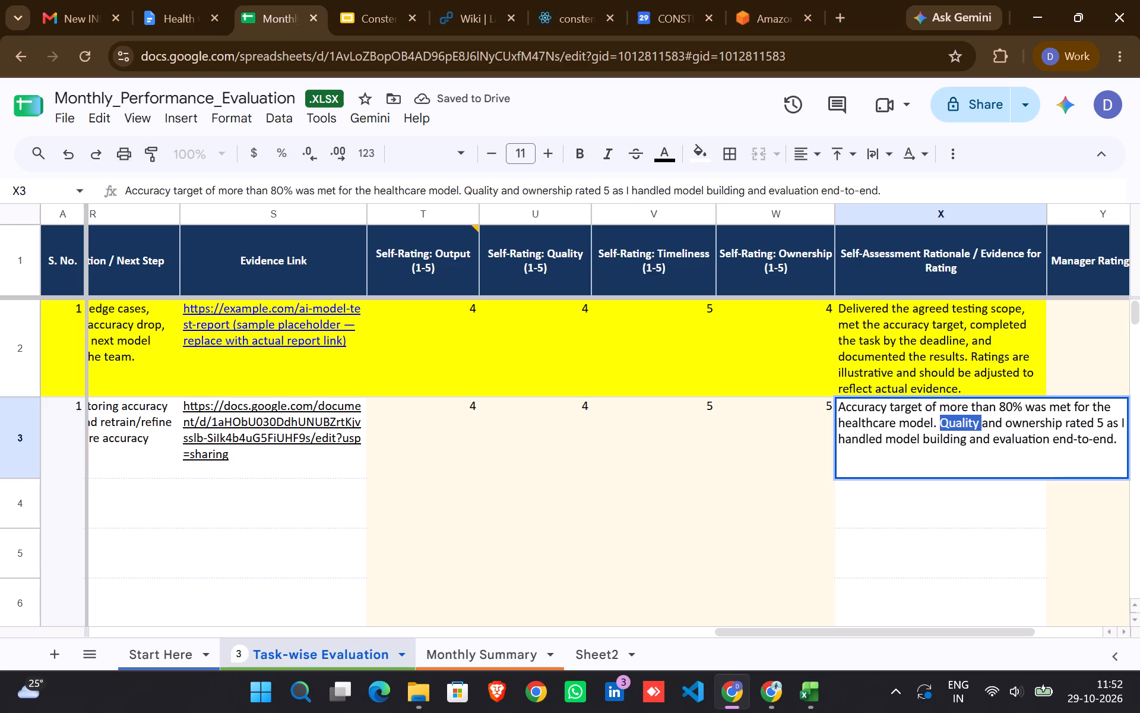
key(BackSpace)
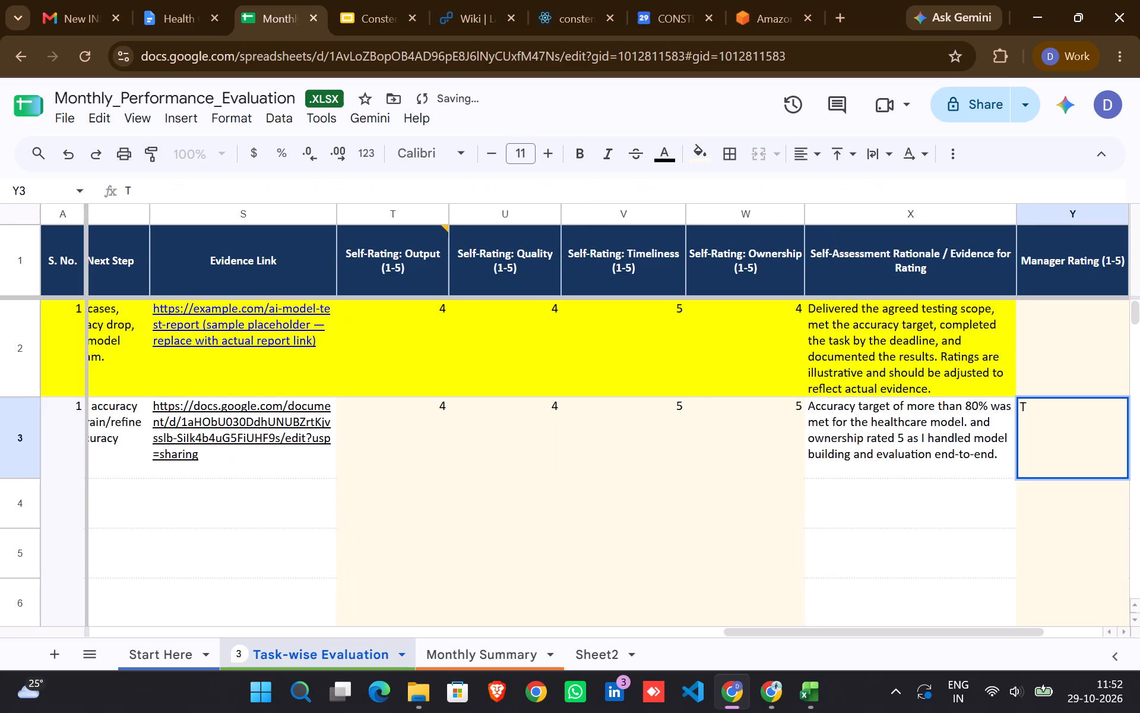
key(ctrl+z)
click(878, 430)
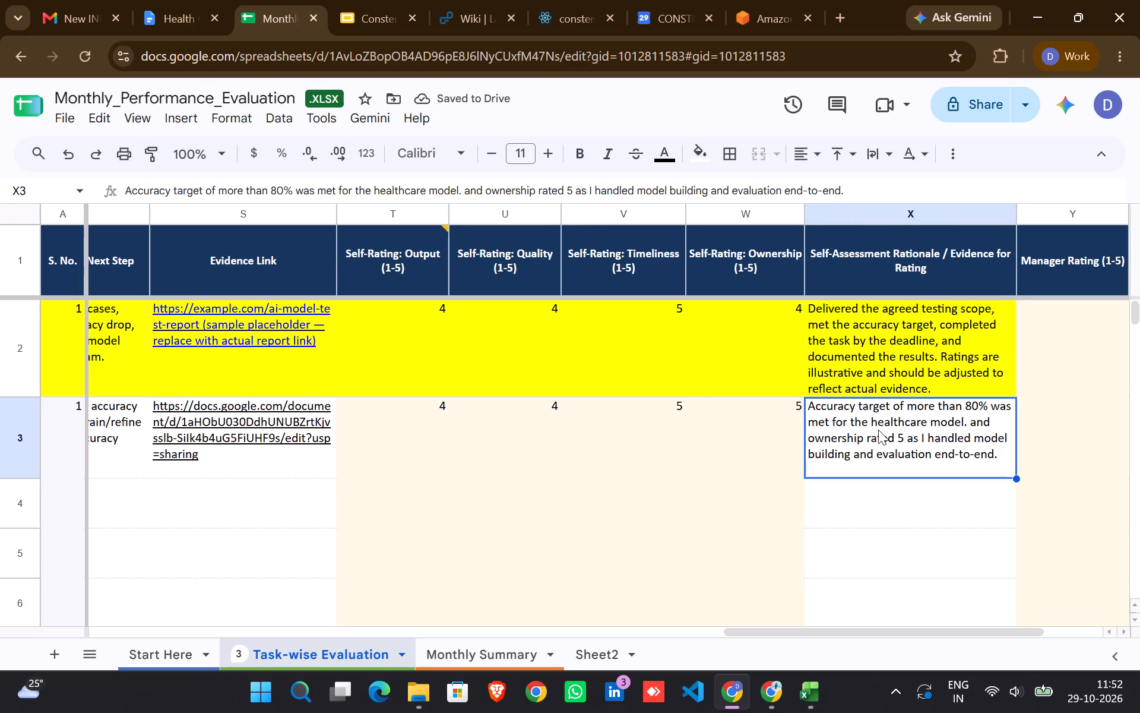
click(849, 444)
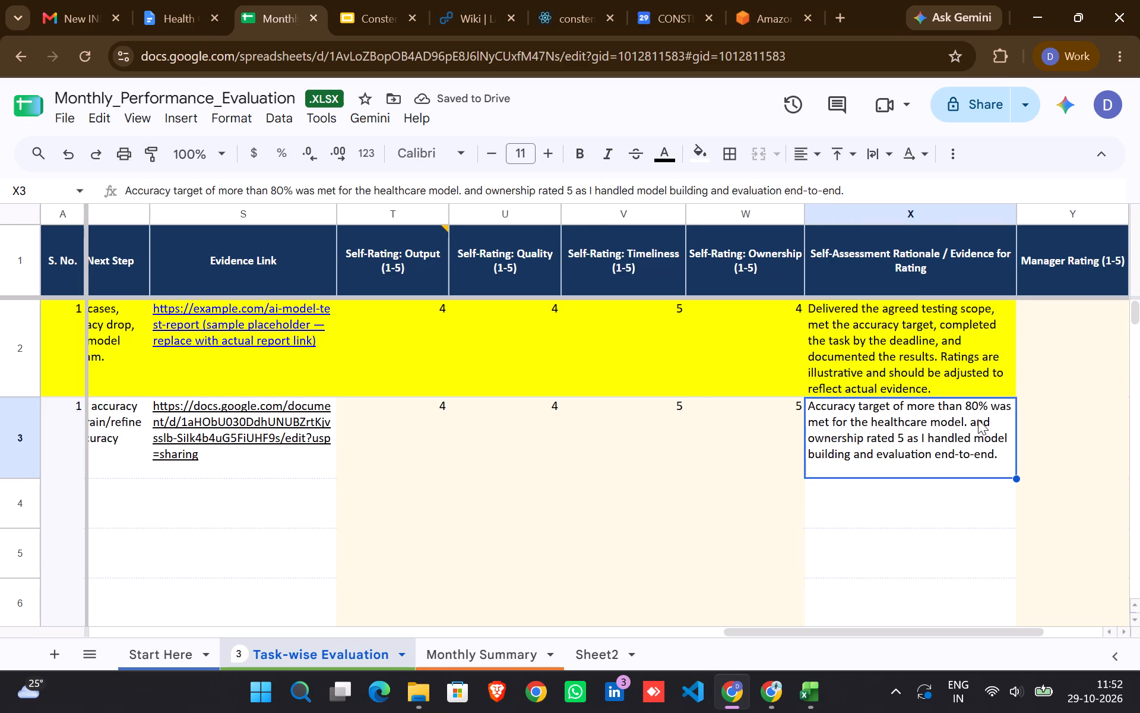
double_click(977, 419)
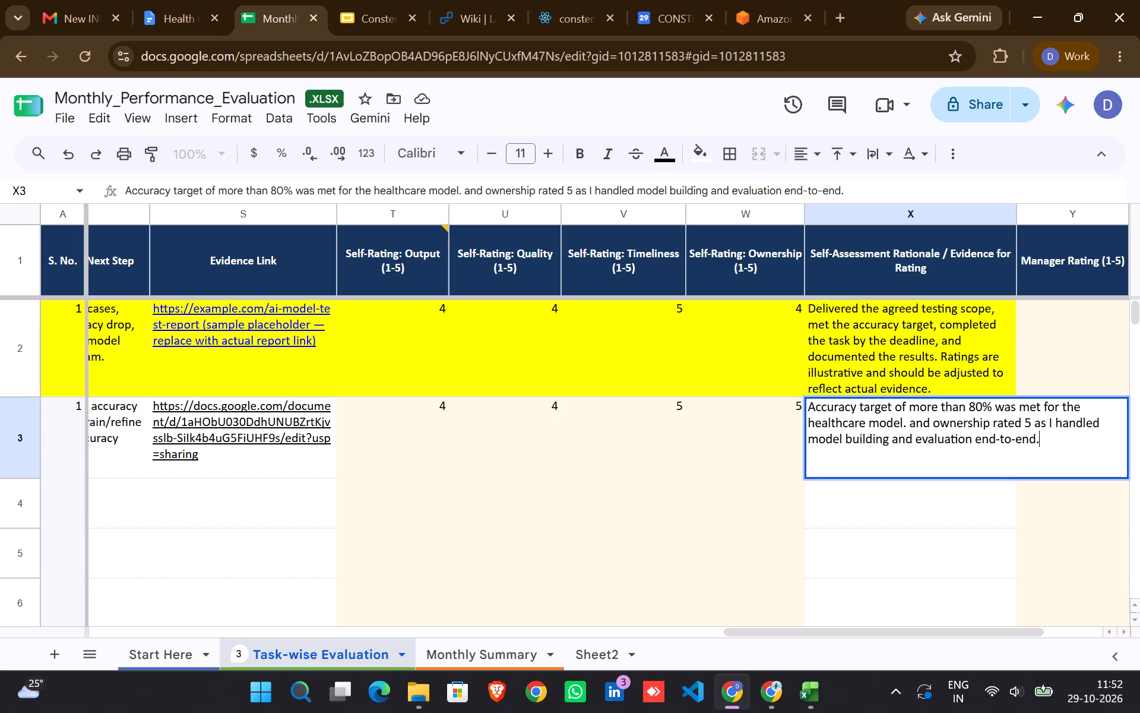
click(907, 422)
text(ie)
key(BackSpace)
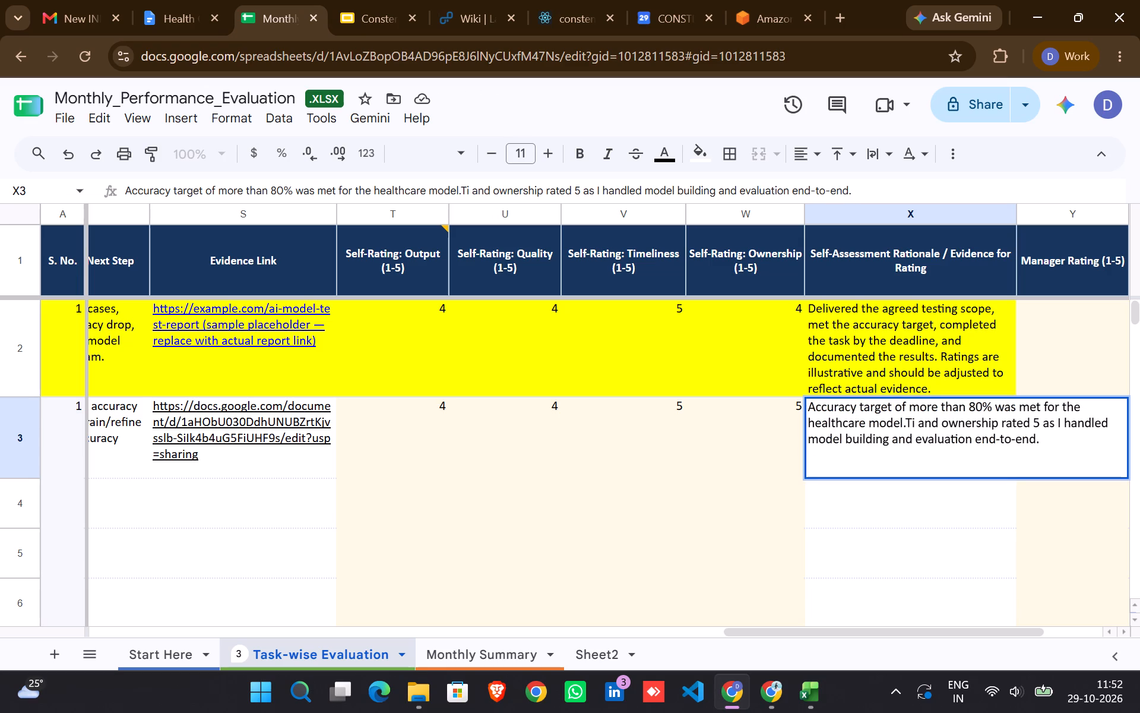
key(BackSpace)
key(BackSpace)
key(space)
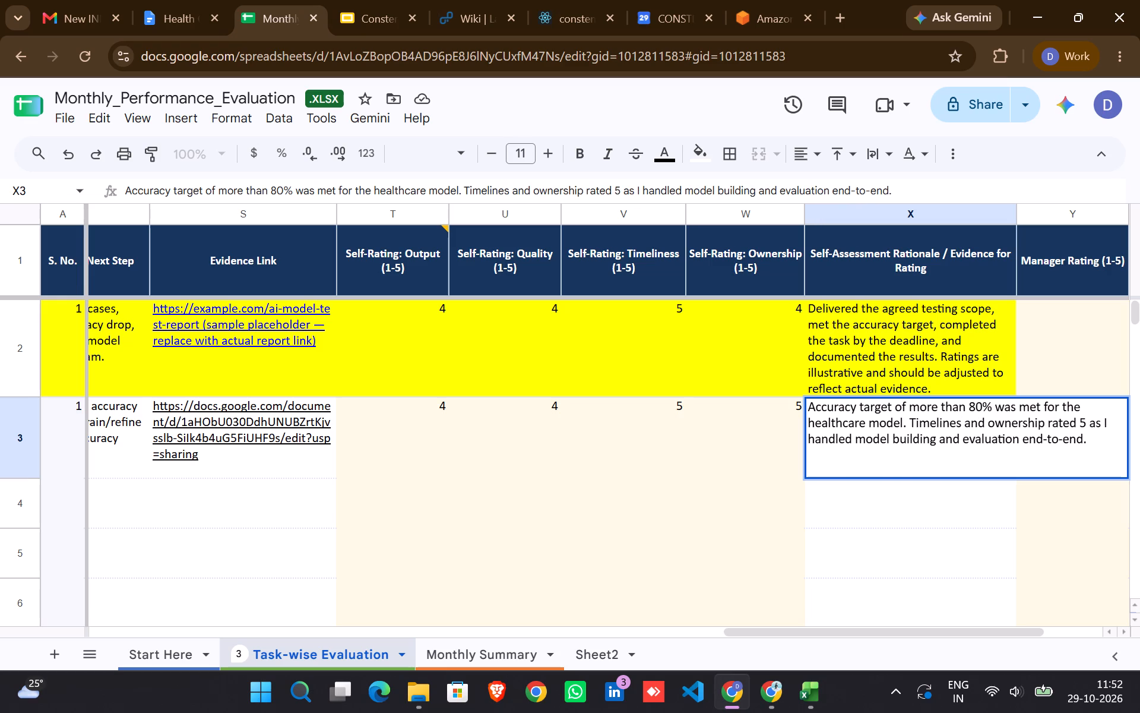
click(946, 558)
Copy the task name "Size Issue Analysis and Tabulation" from Excel's B3 into B4 of the Google Sheets evaluation.
scroll(946, 558, left, 3)
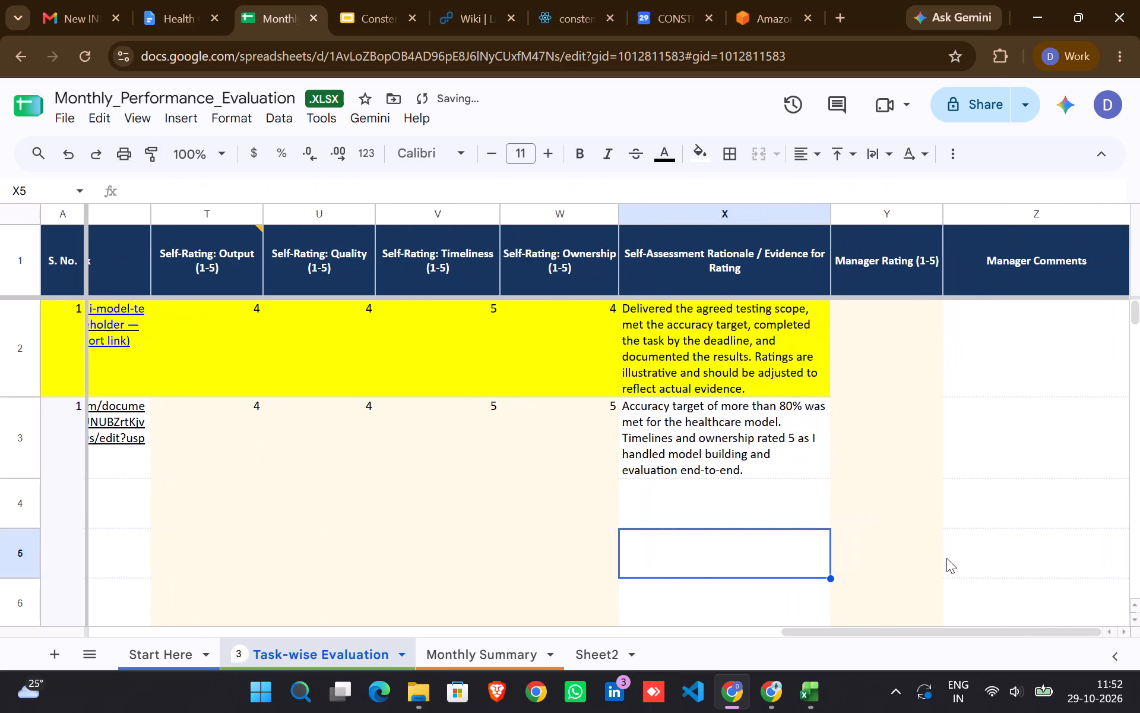
scroll(946, 558, left, 1)
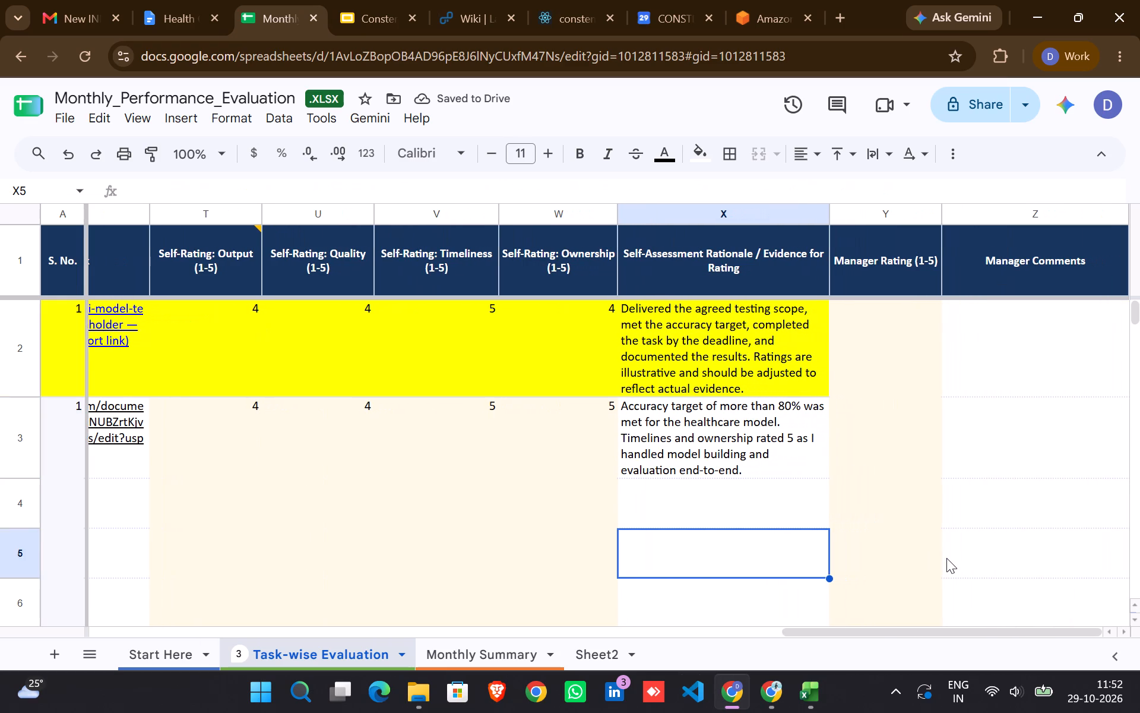
scroll(946, 558, right, 15)
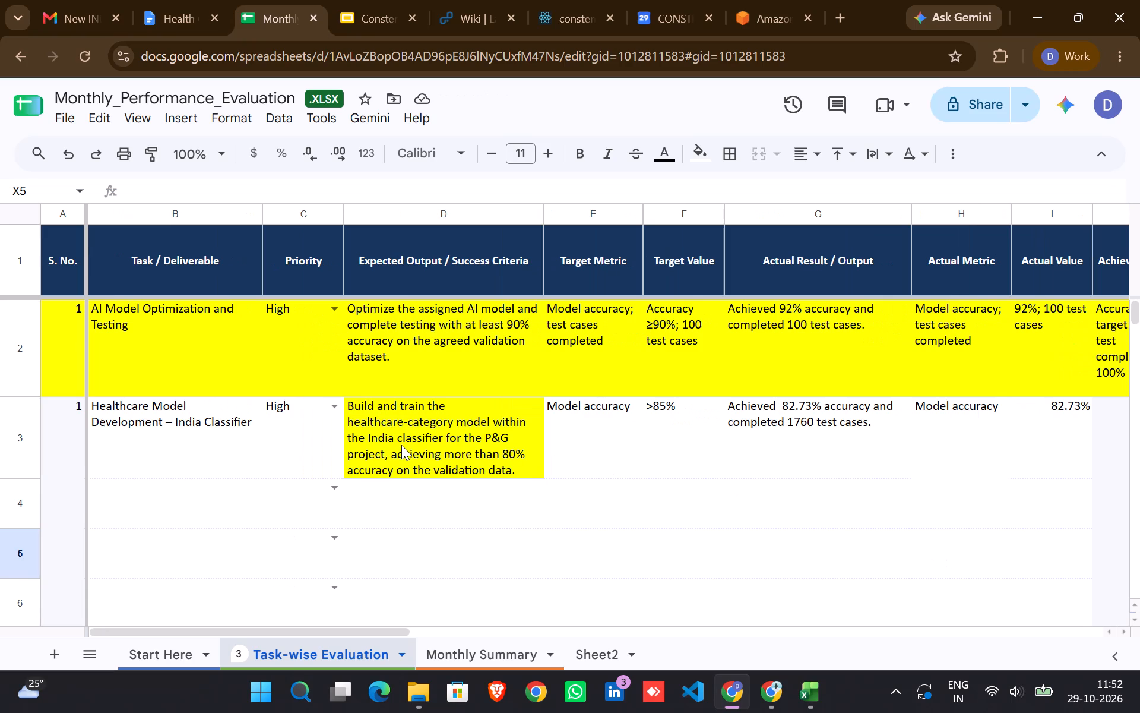
key(alt+Tab)
scroll(474, 503, right, 11)
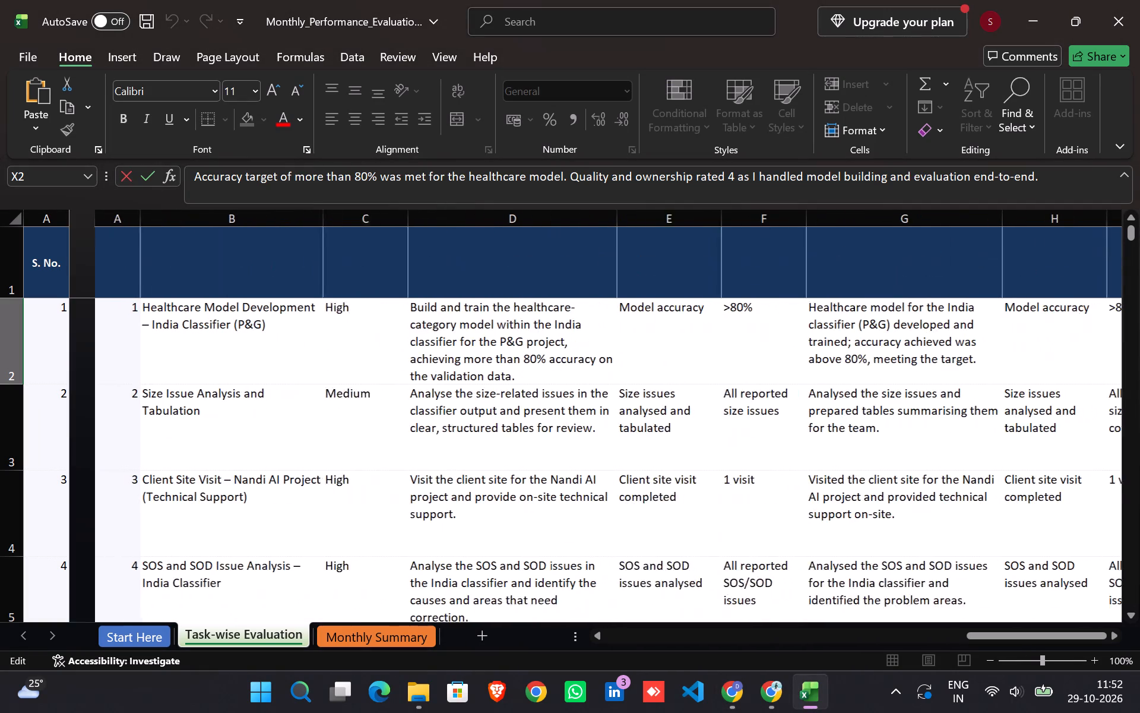
click(171, 433)
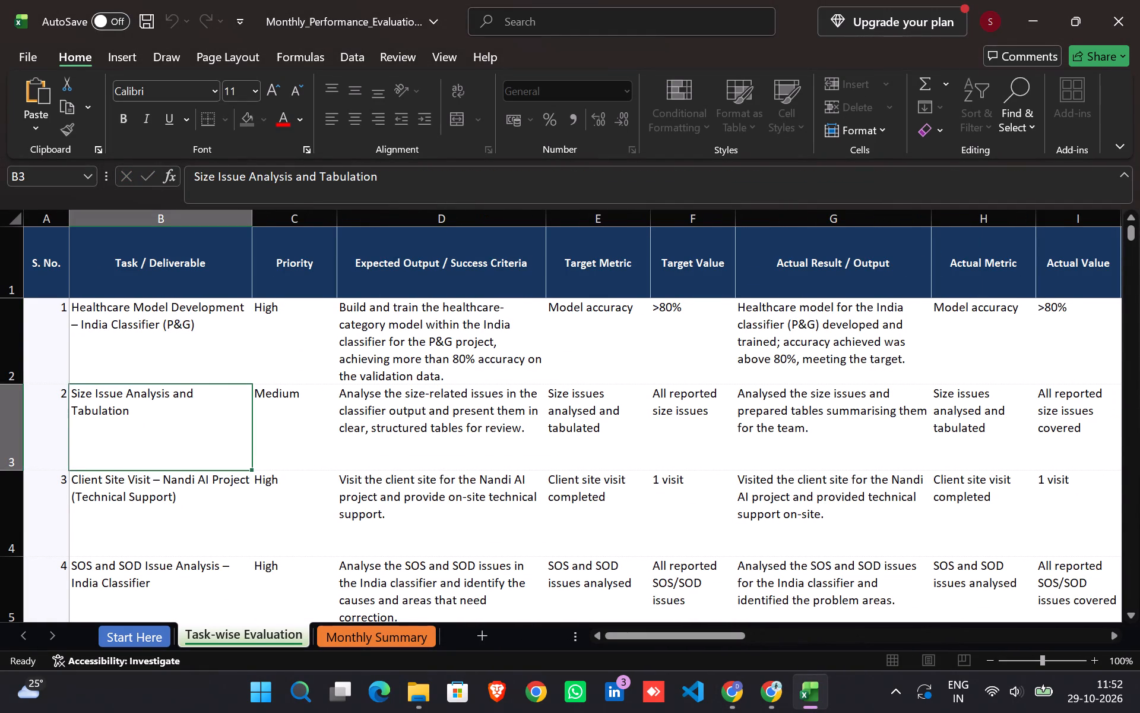
click(113, 414)
double_click(113, 414)
key(ctrl+a)
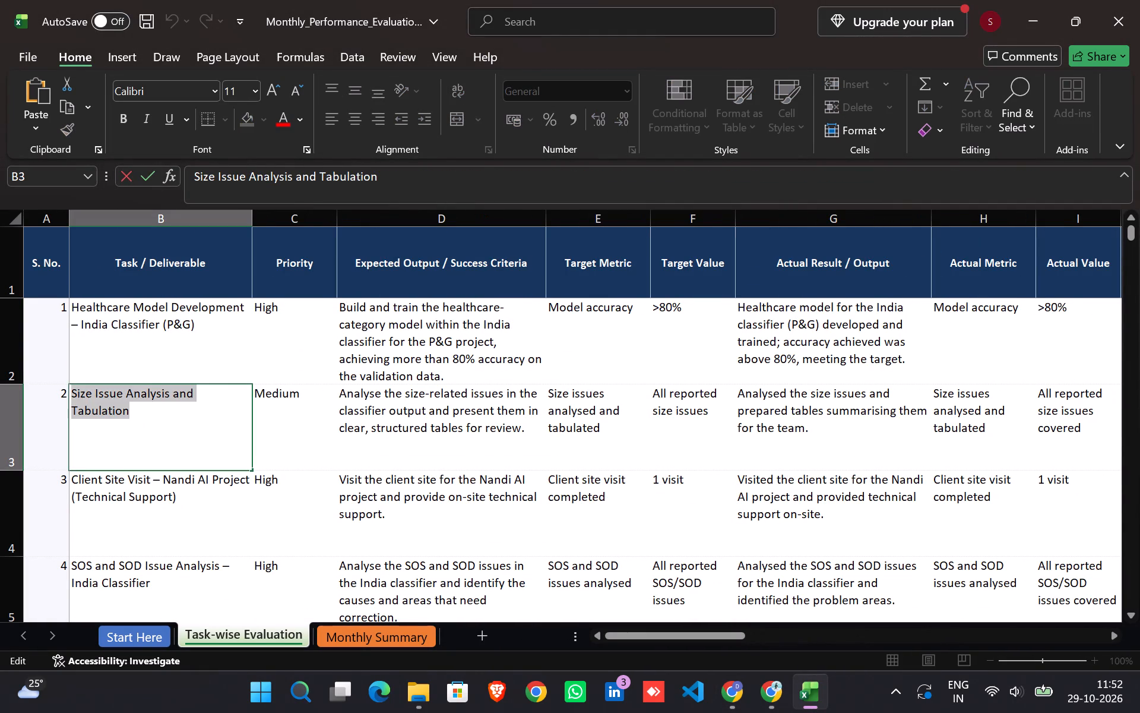
key(ctrl+c)
key(alt+Tab)
click(177, 504)
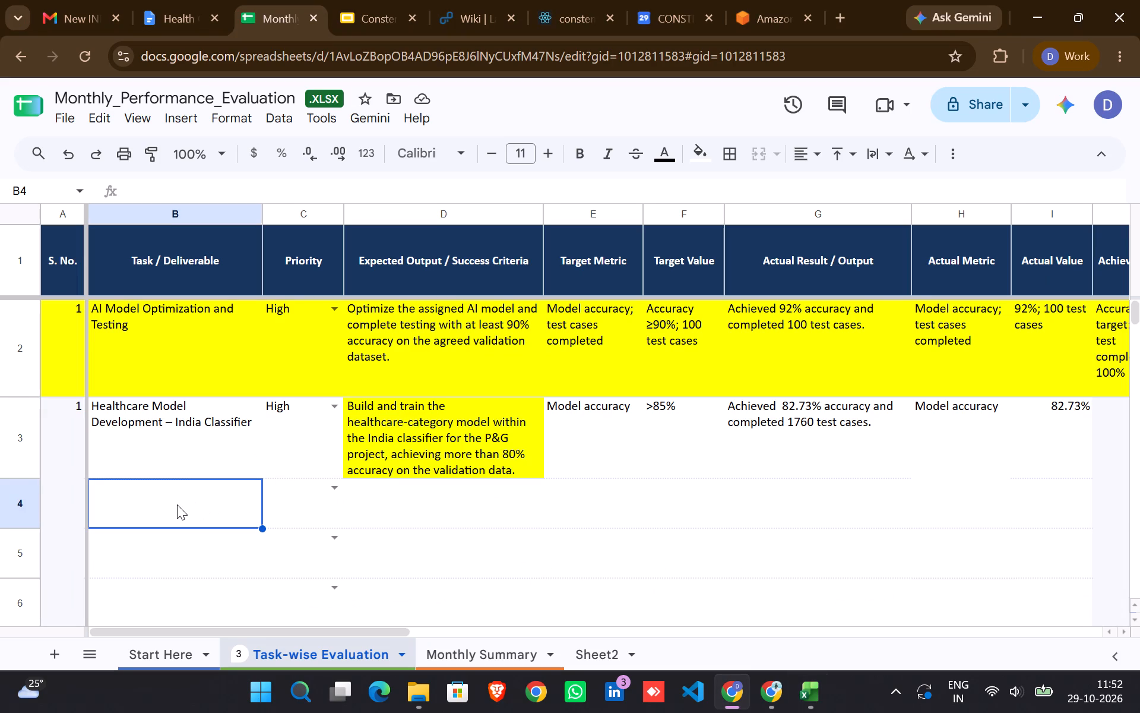
key(ctrl+v)
Set the Priority in C4 of the evaluation to Medium, matching the drafted Excel entry.
click(332, 489)
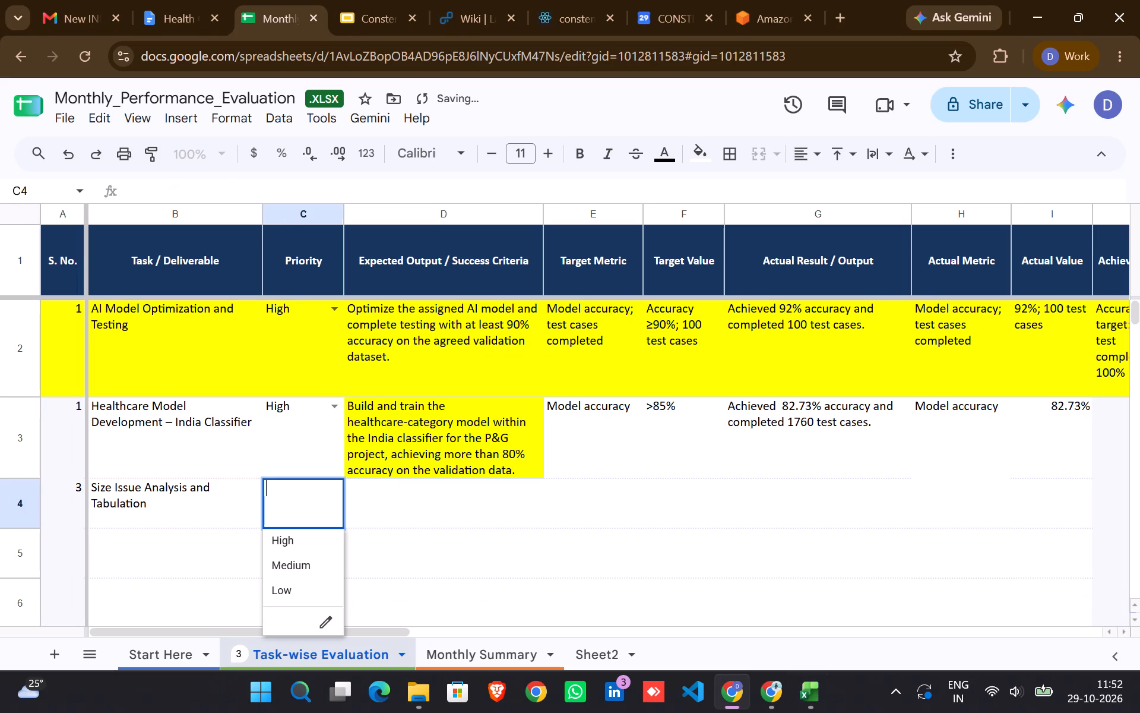
click(322, 530)
key(alt+Tab)
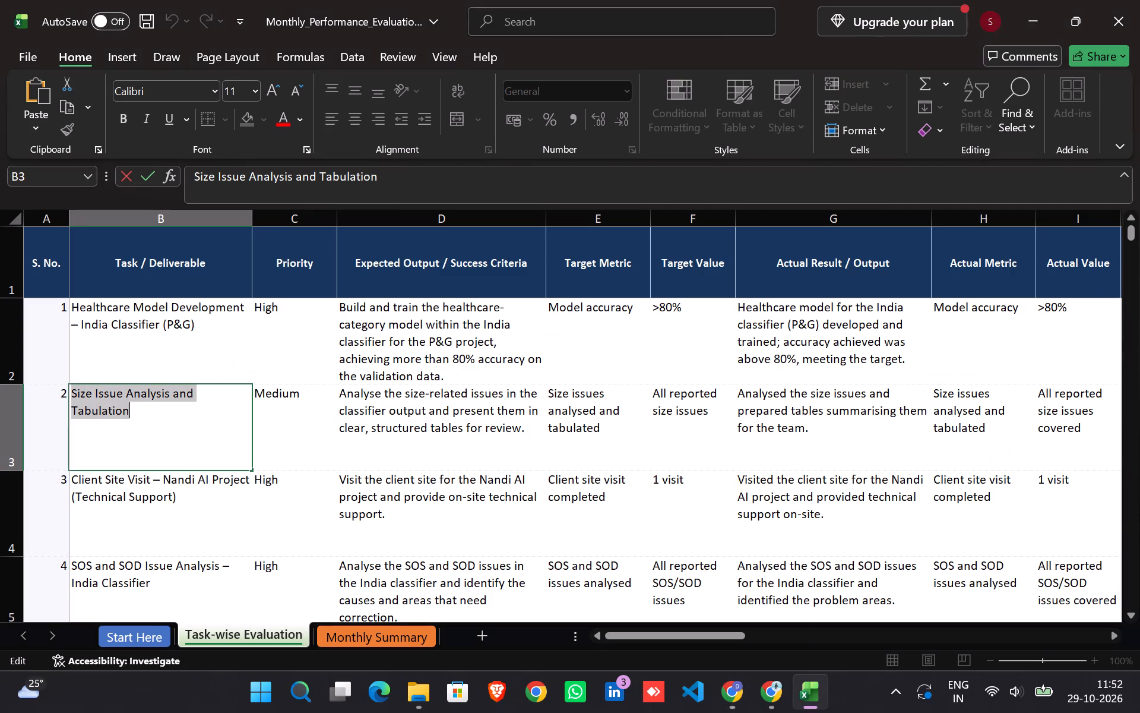
scroll(332, 534, down, 1)
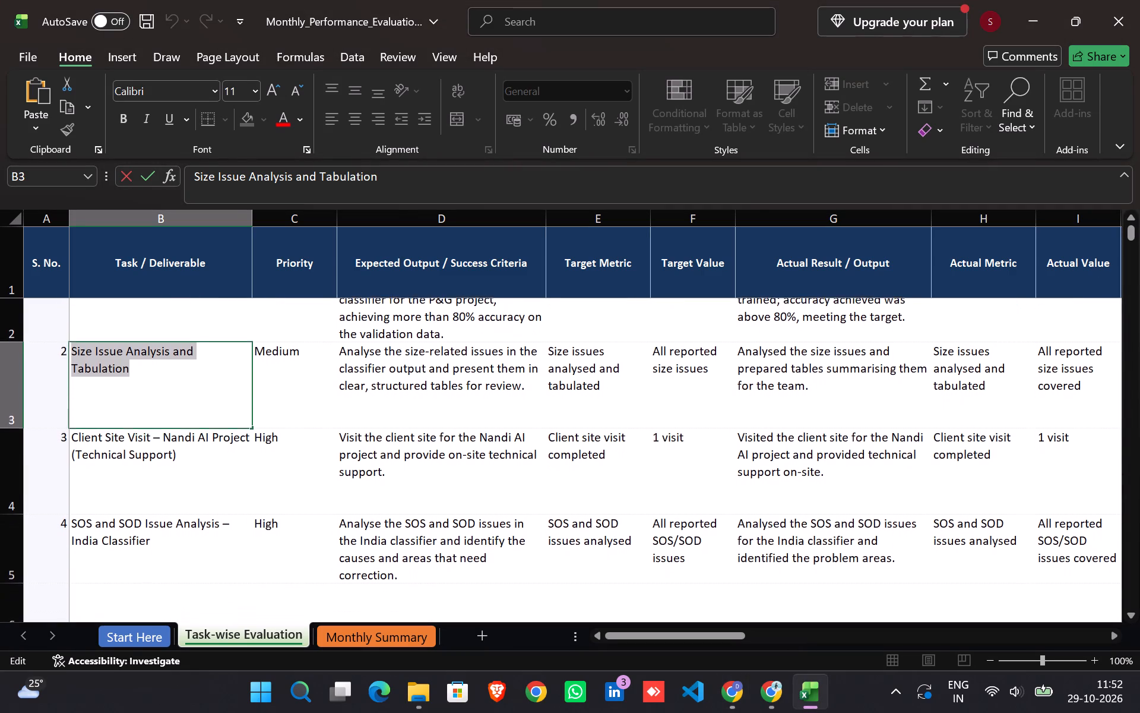
scroll(332, 534, down, 1)
key(alt+Tab)
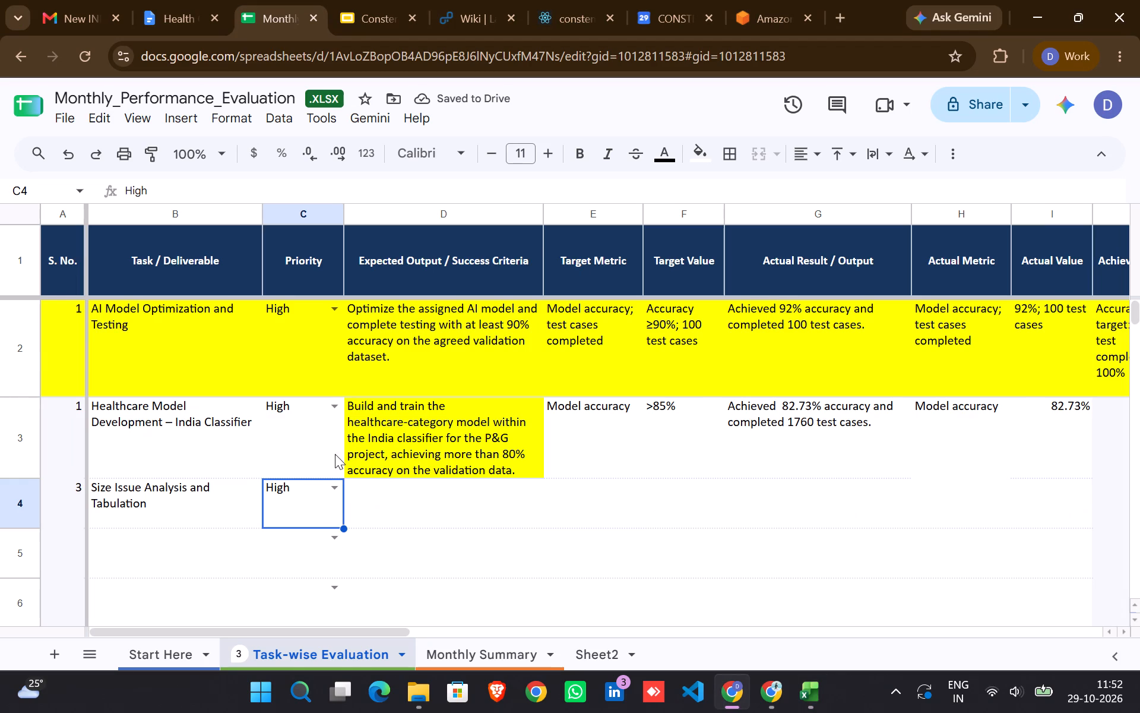
click(334, 491)
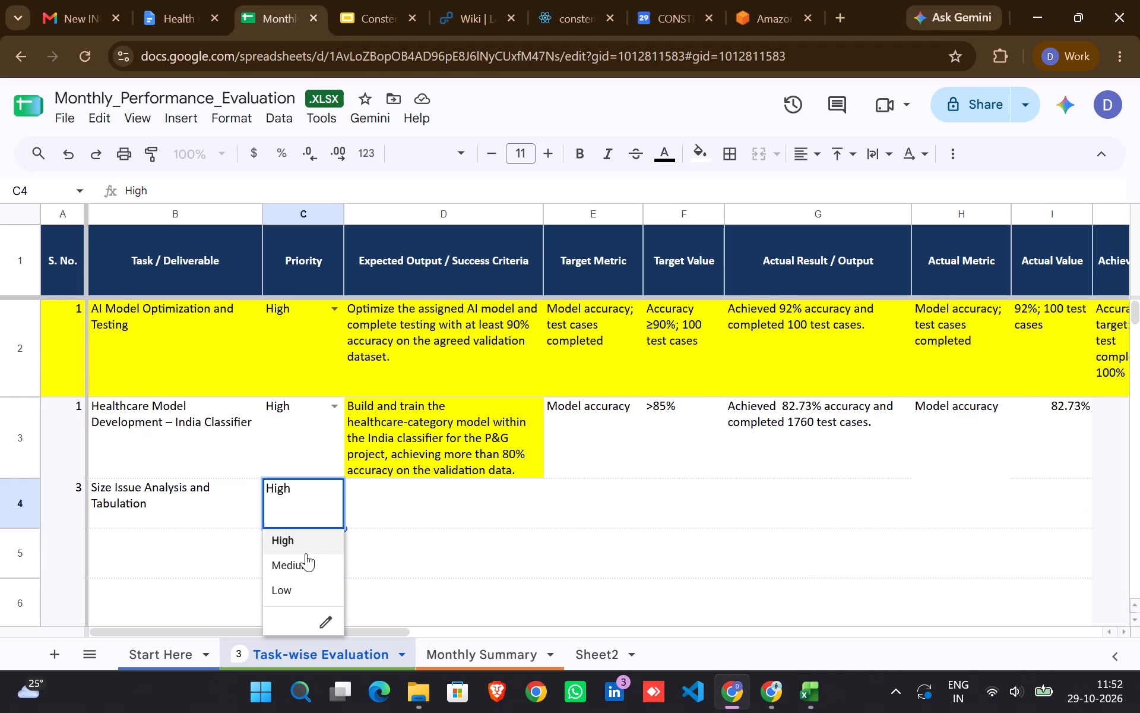
click(305, 561)
Copy the Expected Output / Success Criteria text from Excel's D3 into D4 of the Google Sheets evaluation.
key(alt+Tab)
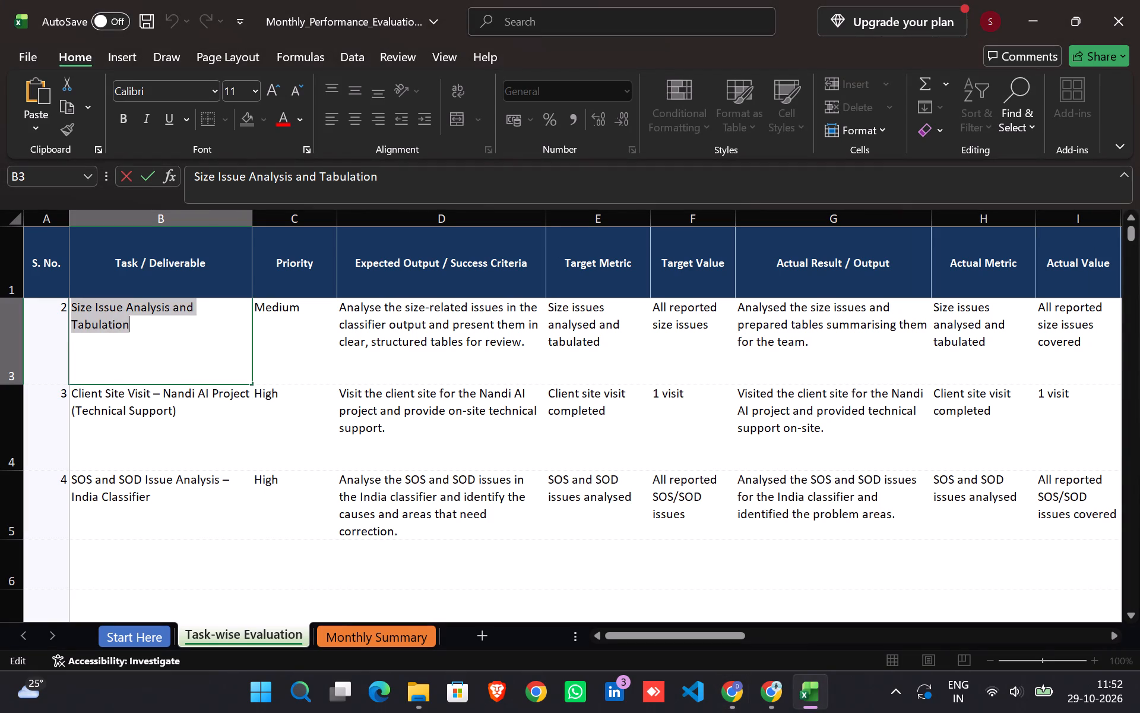
double_click(391, 362)
key(ctrl+a)
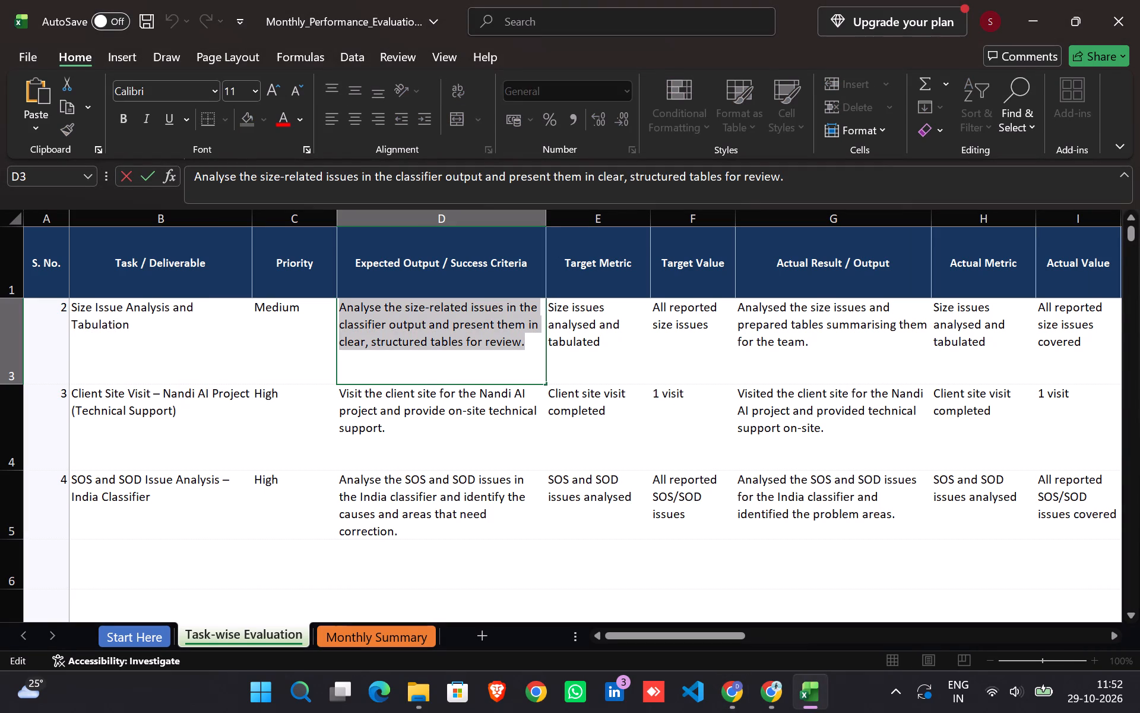
key(ctrl+c)
key(alt+Tab)
click(449, 504)
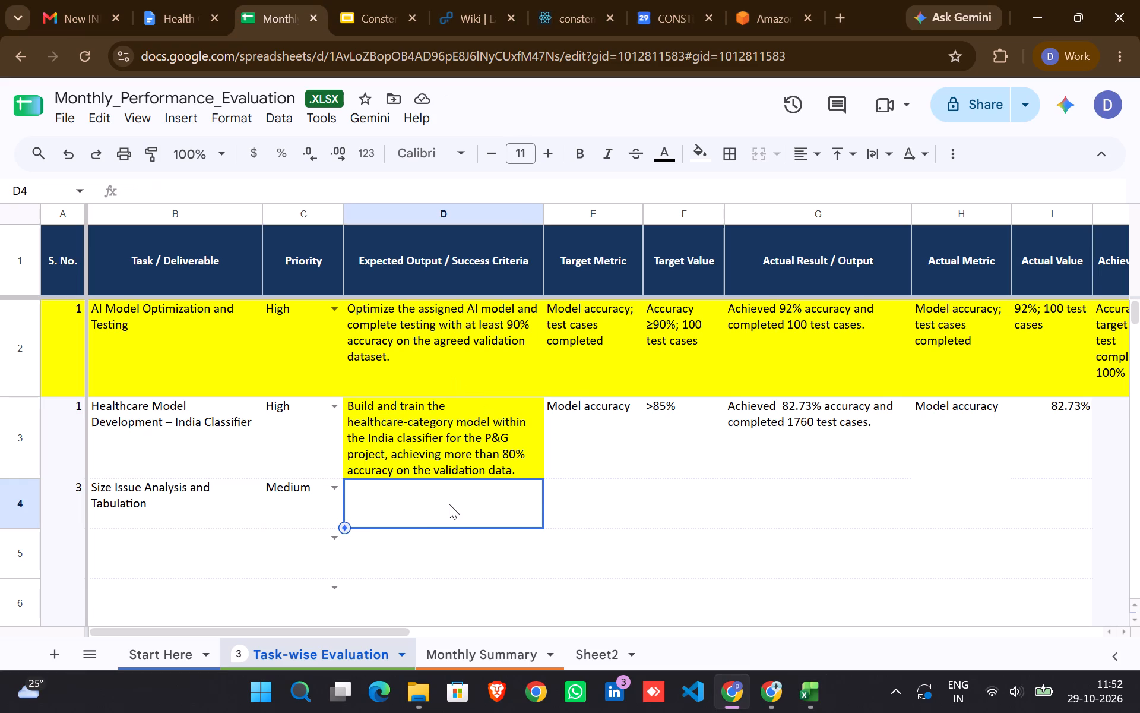
key(ctrl+v)
Copy the Target Metric "Size issues analysed and tabulated" from Excel's E3 into E4 of the Google Sheets evaluation.
key(alt+Tab)
double_click(621, 333)
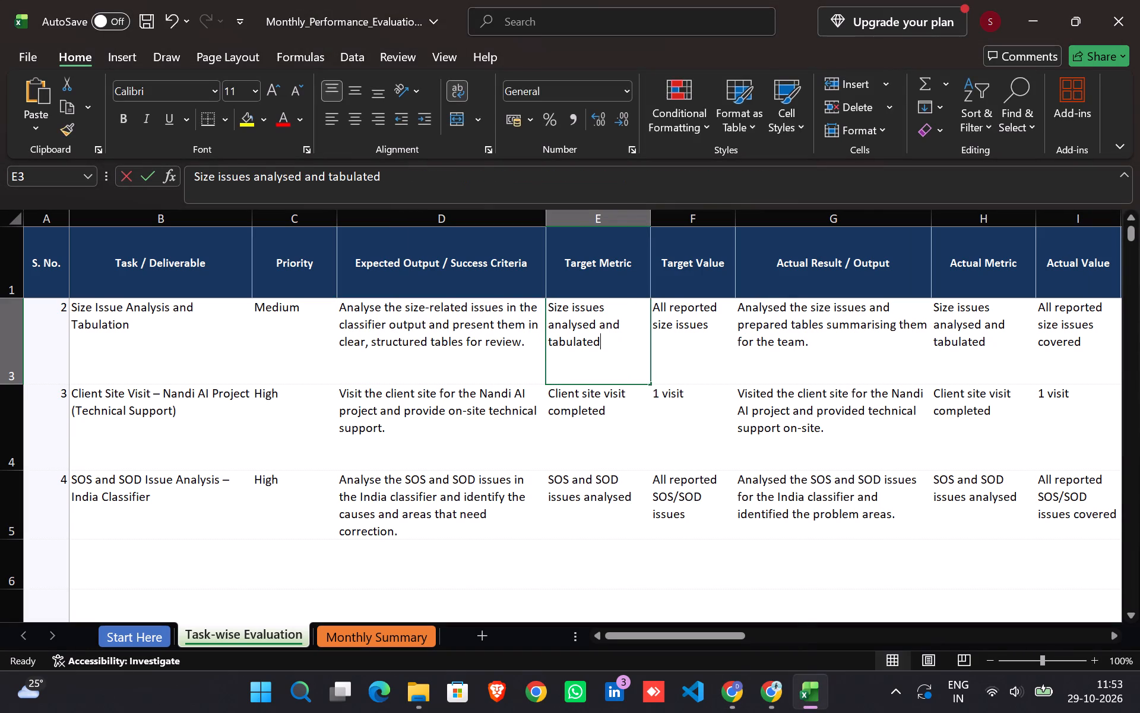
key(ctrl+a)
key(ctrl+c)
key(alt+Tab)
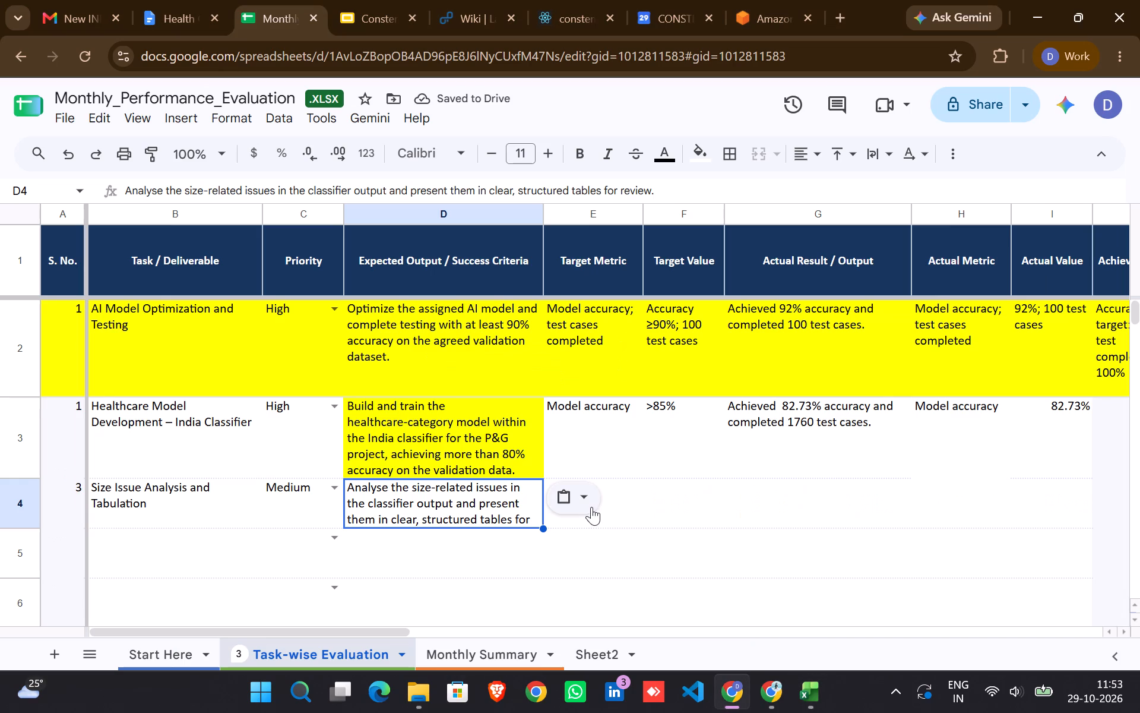
click(620, 513)
key(ctrl+v)
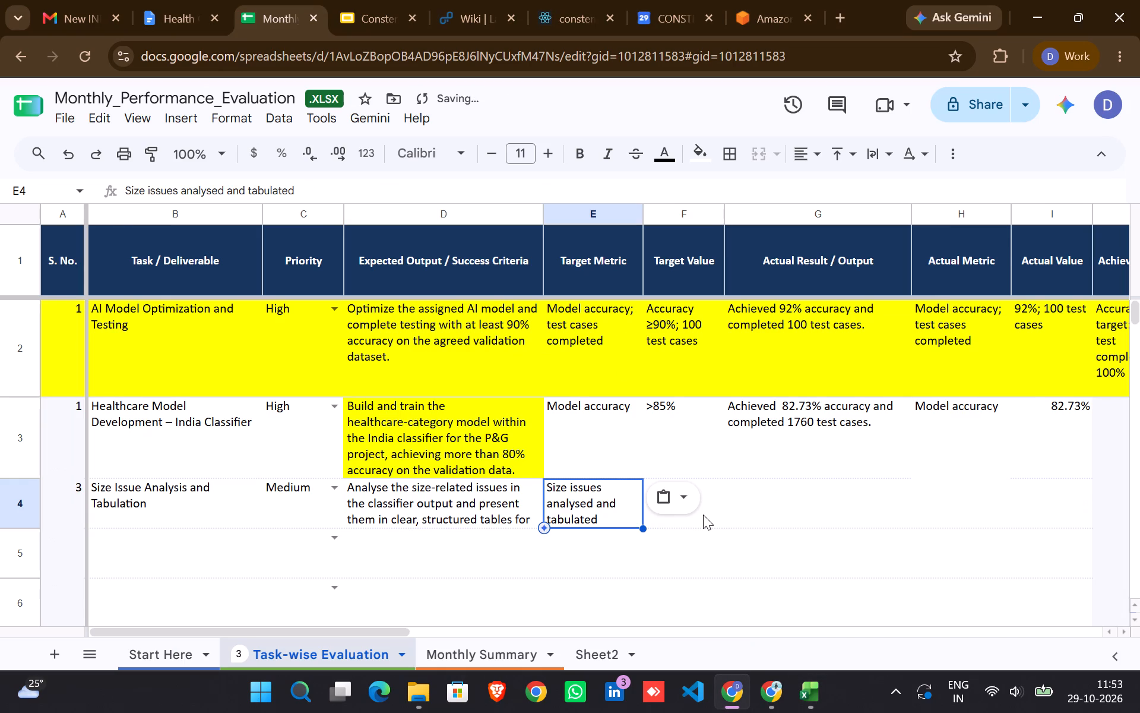
Copy the Target Value "All reported size issues" from Excel's F3 into F4 of the Google Sheets evaluation.
click(703, 515)
key(alt+Tab)
double_click(695, 342)
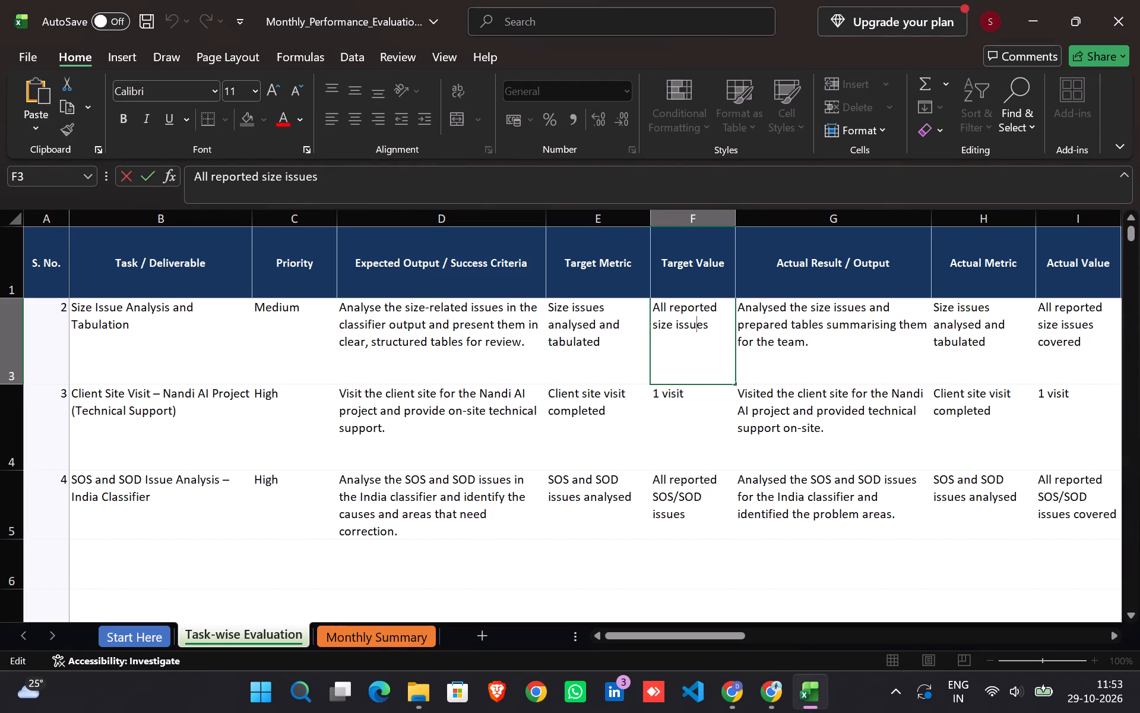
key(ctrl+a)
key(ctrl+c)
key(alt+Tab)
key(ctrl+v)
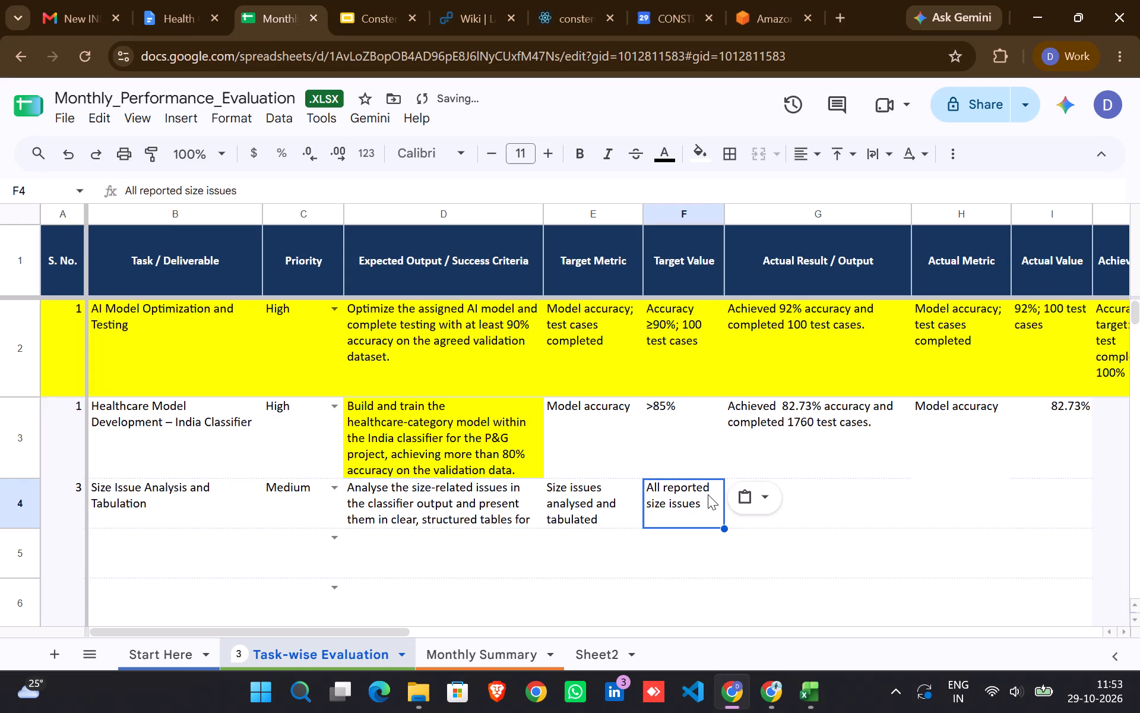
Copy the Actual Result / Output text about analysing and tabulating size issues from Excel's G3 into G4 of the Google Sheets evaluation.
scroll(708, 494, left, 1)
key(alt+Tab)
double_click(772, 360)
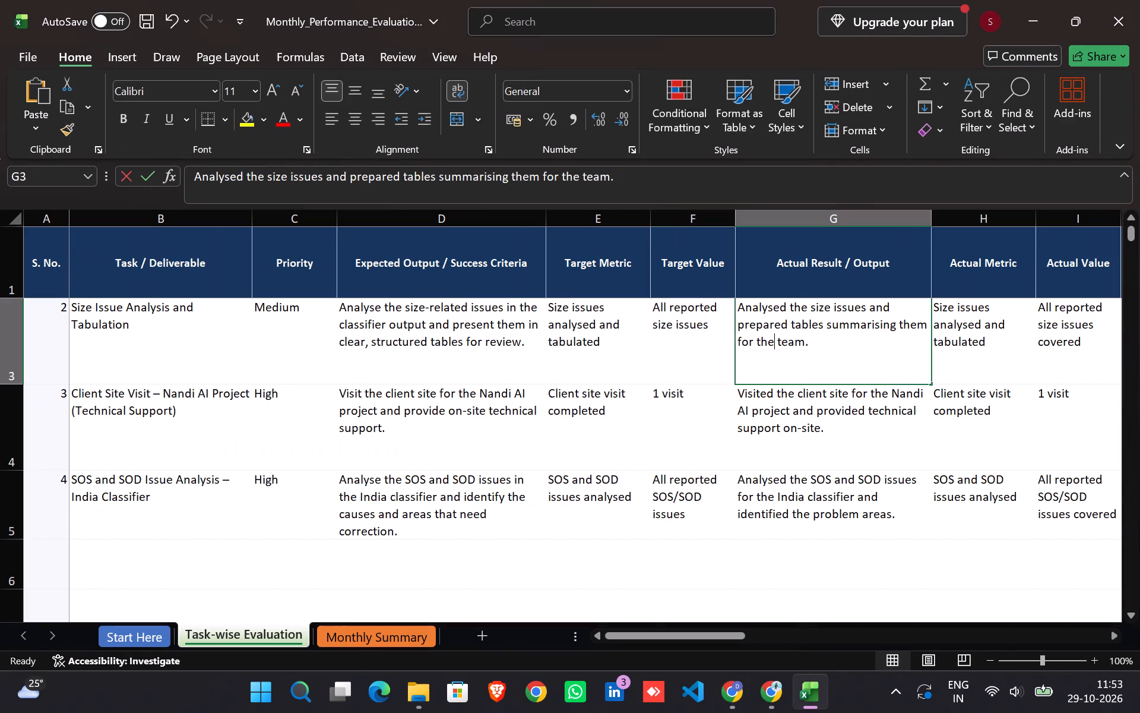
key(ctrl+a)
key(ctrl+c)
key(alt+Tab)
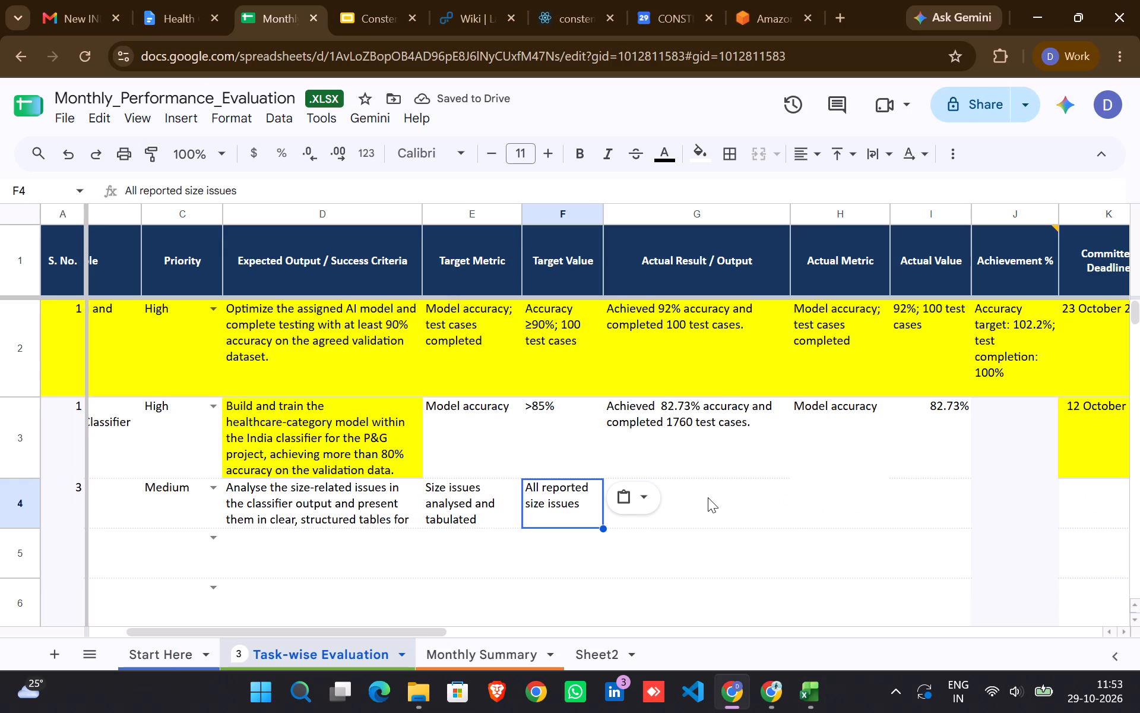
click(708, 497)
key(ctrl+v)
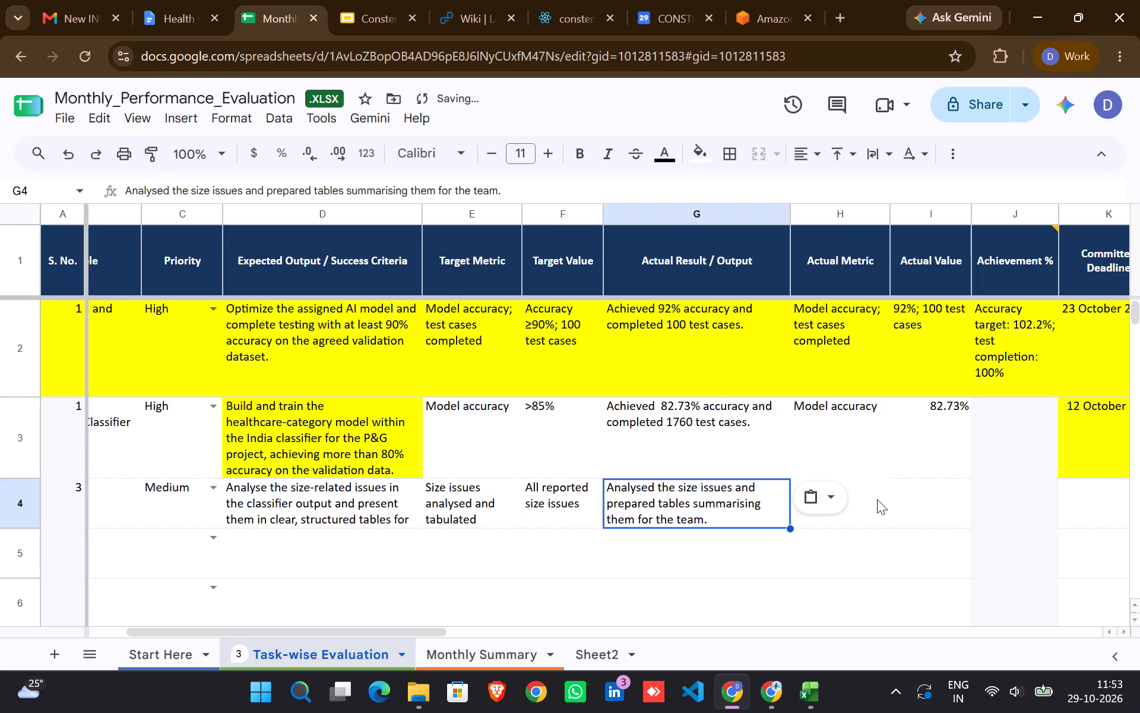
Copy the Actual Metric "Size issues analysed and tabulated" from Excel's H3 into H4 of the Google Sheets evaluation.
double_click(877, 499)
key(alt+Tab)
double_click(970, 316)
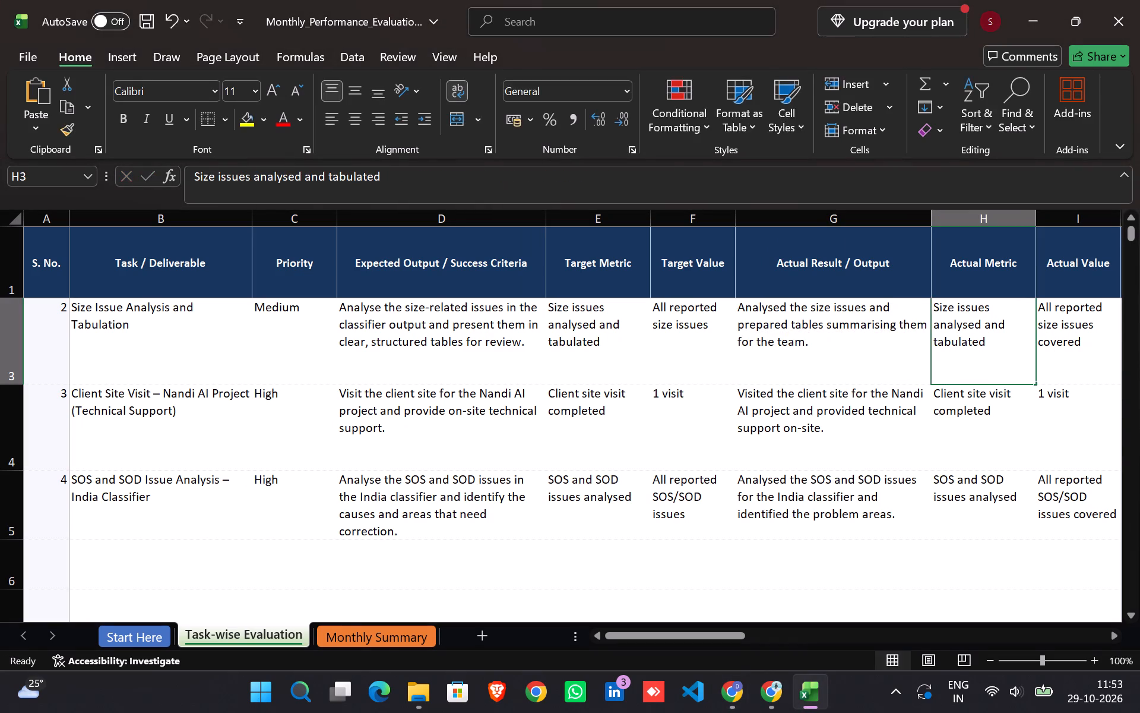
key(ctrl+a)
key(ctrl+c)
key(alt+Tab)
key(ctrl+v)
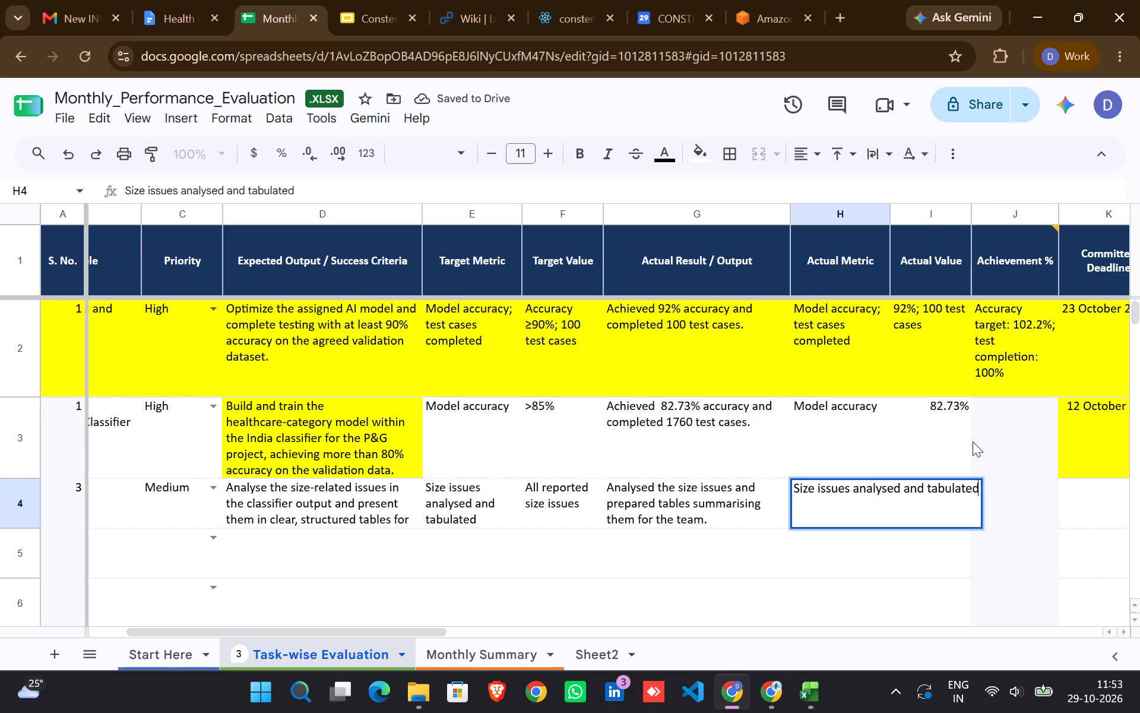
scroll(973, 441, left, 2)
click(999, 510)
Copy the Actual Value "All reported size issues covered" from Excel's I3 into I4 of the Google Sheets evaluation.
key(alt+Tab)
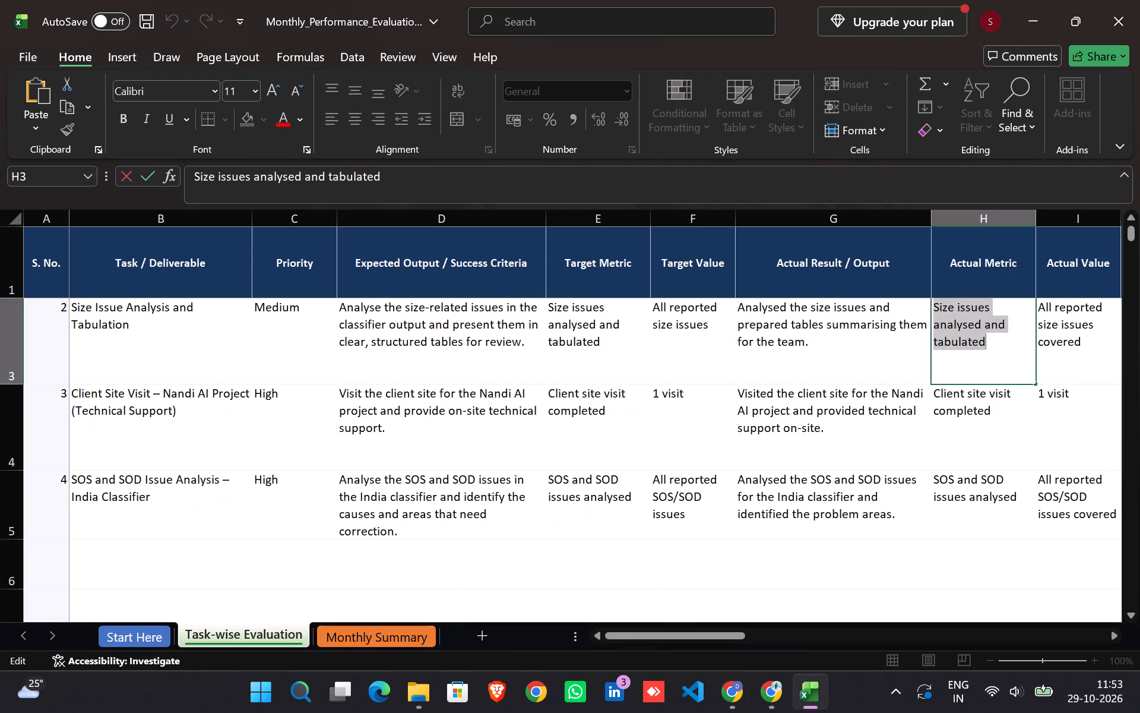
double_click(1079, 349)
key(ctrl+a)
key(ctrl+c)
key(alt+Tab)
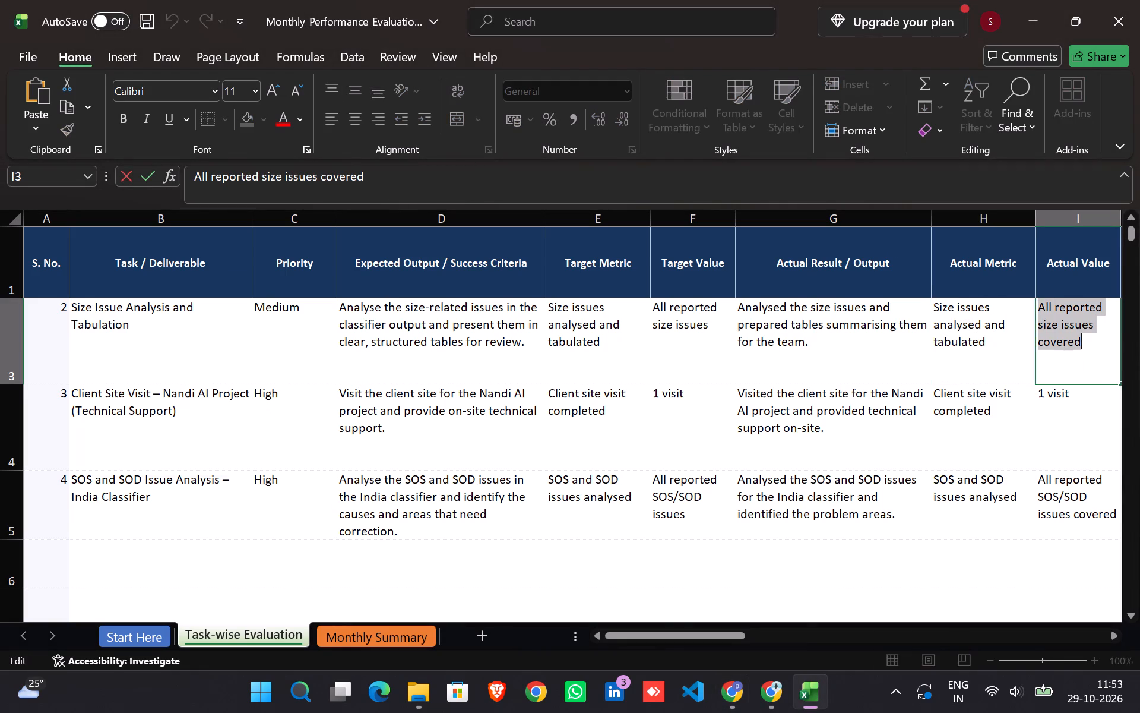
click(687, 503)
key(ctrl+v)
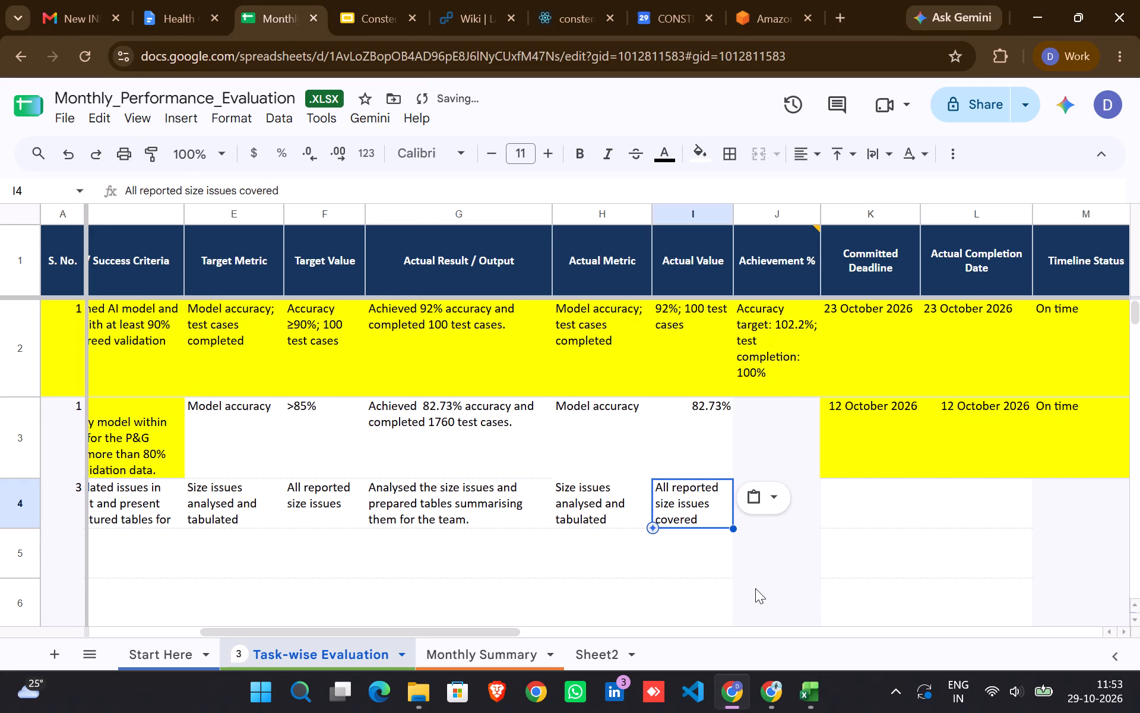
Copy the Individual Contribution / Actions text on size-related errors from Excel's P3 into P4 of the Google Sheets evaluation.
click(755, 588)
key(alt+Tab)
scroll(807, 425, left, 3)
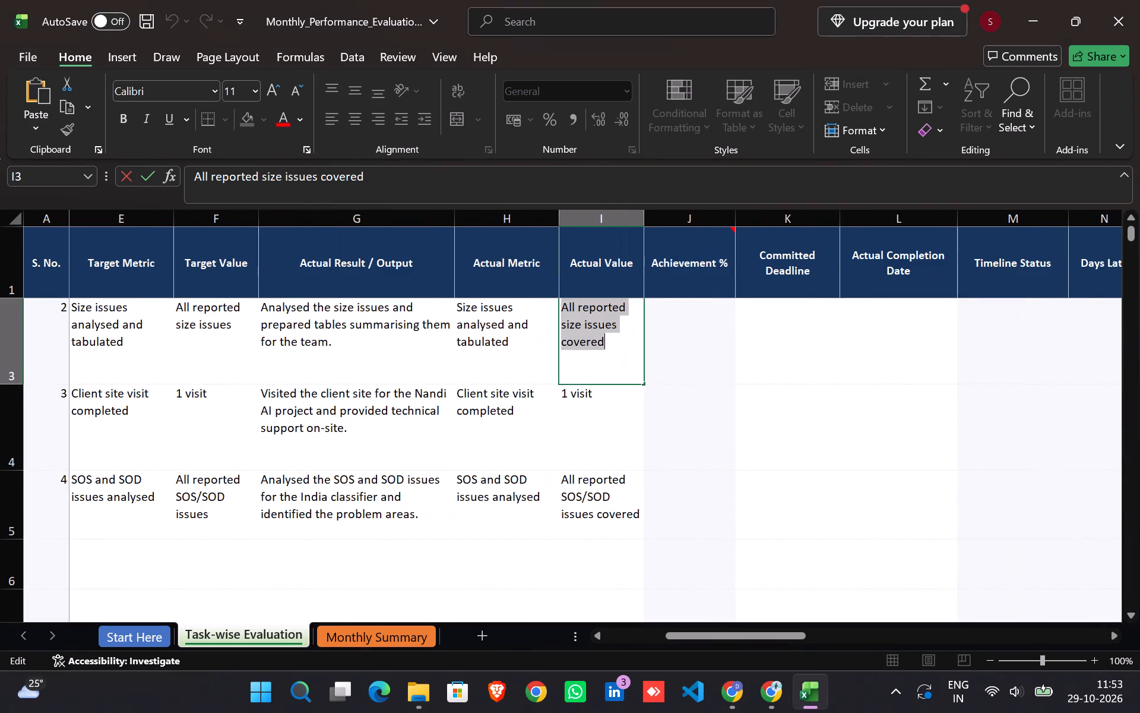
key(alt+Tab)
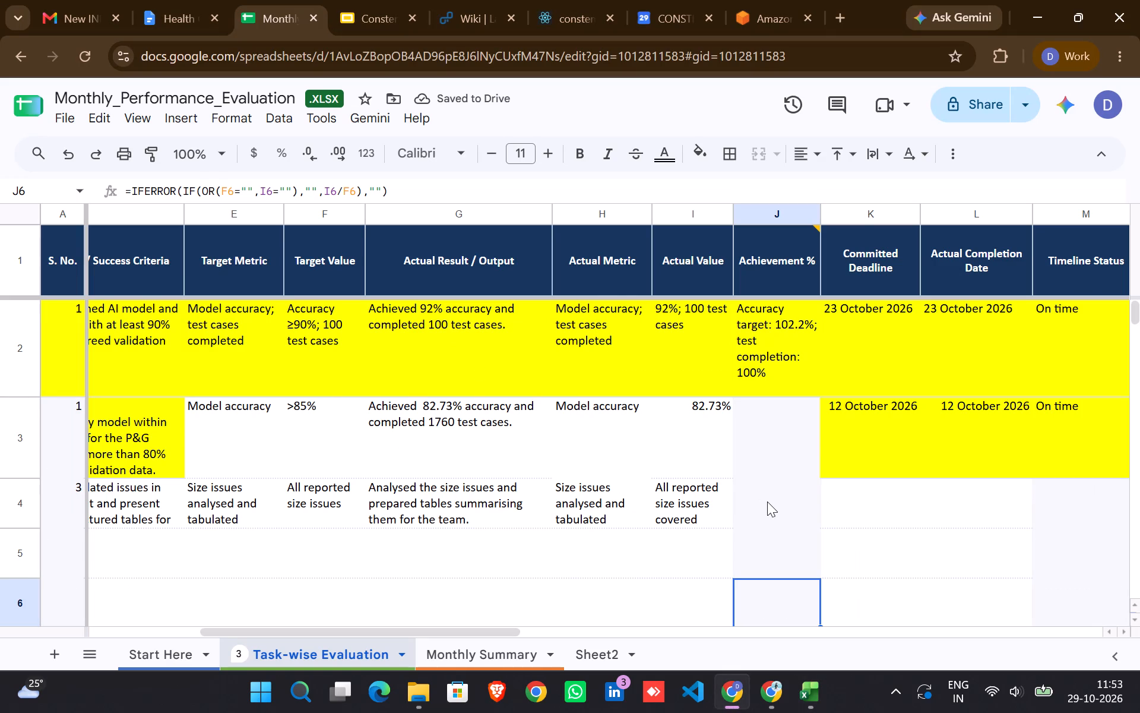
key(alt+Tab)
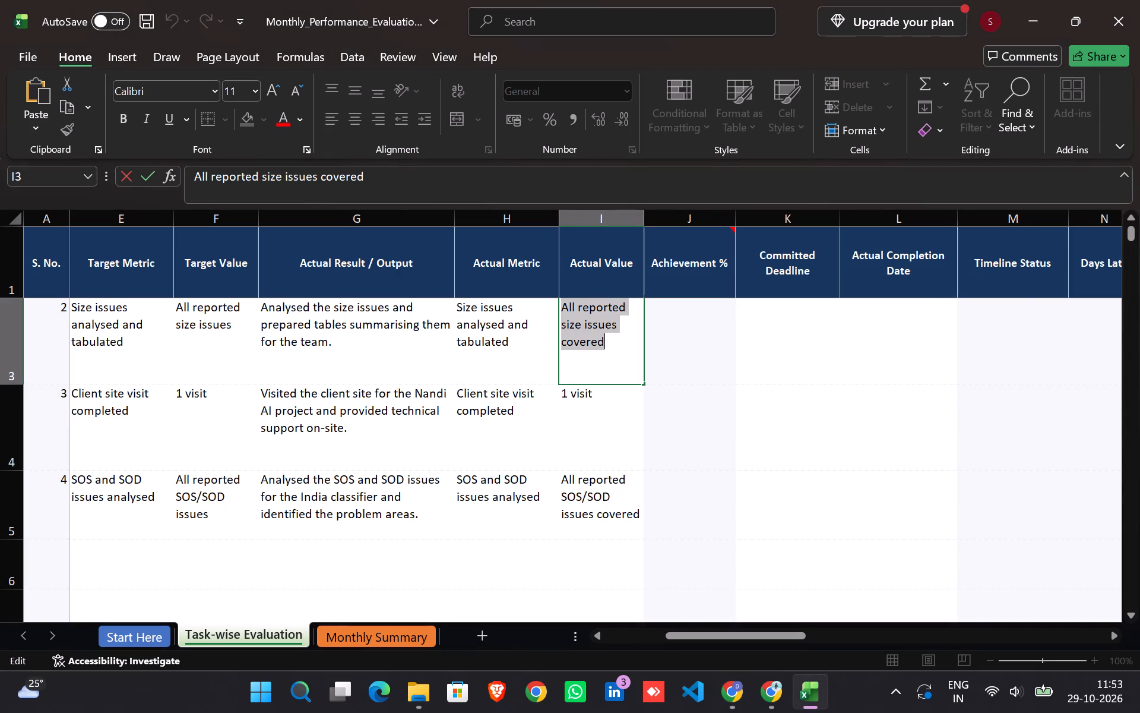
scroll(768, 502, left, 1)
scroll(768, 502, up, 1)
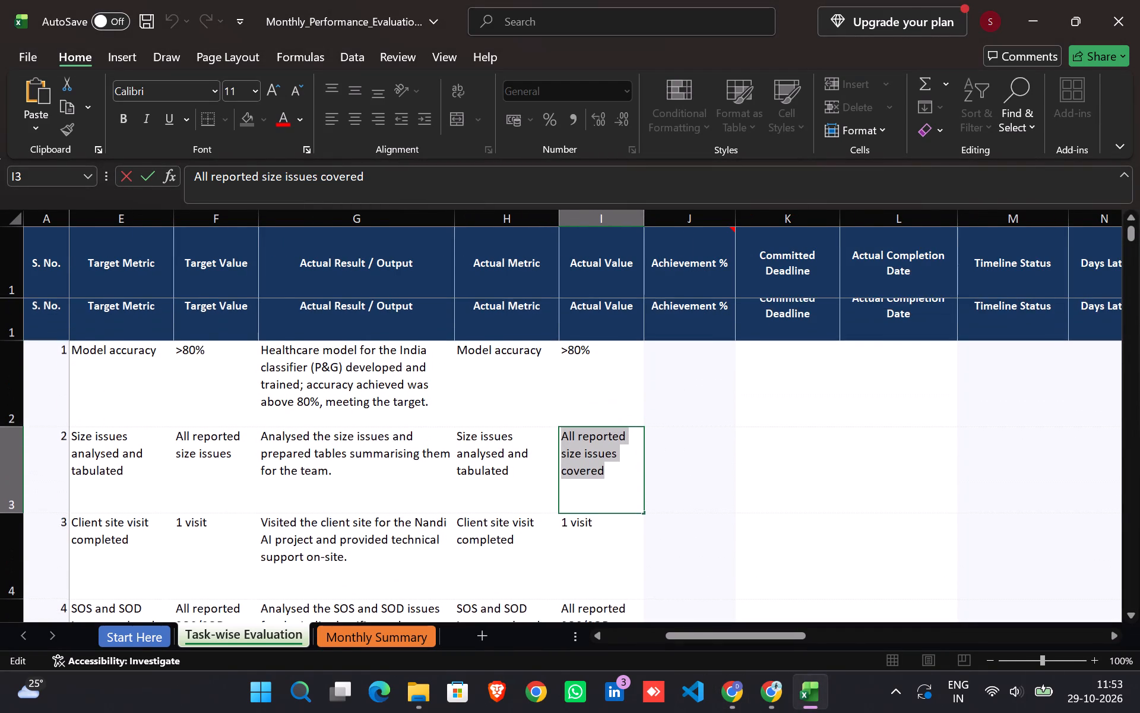
scroll(768, 502, up, 2)
scroll(768, 502, left, 1)
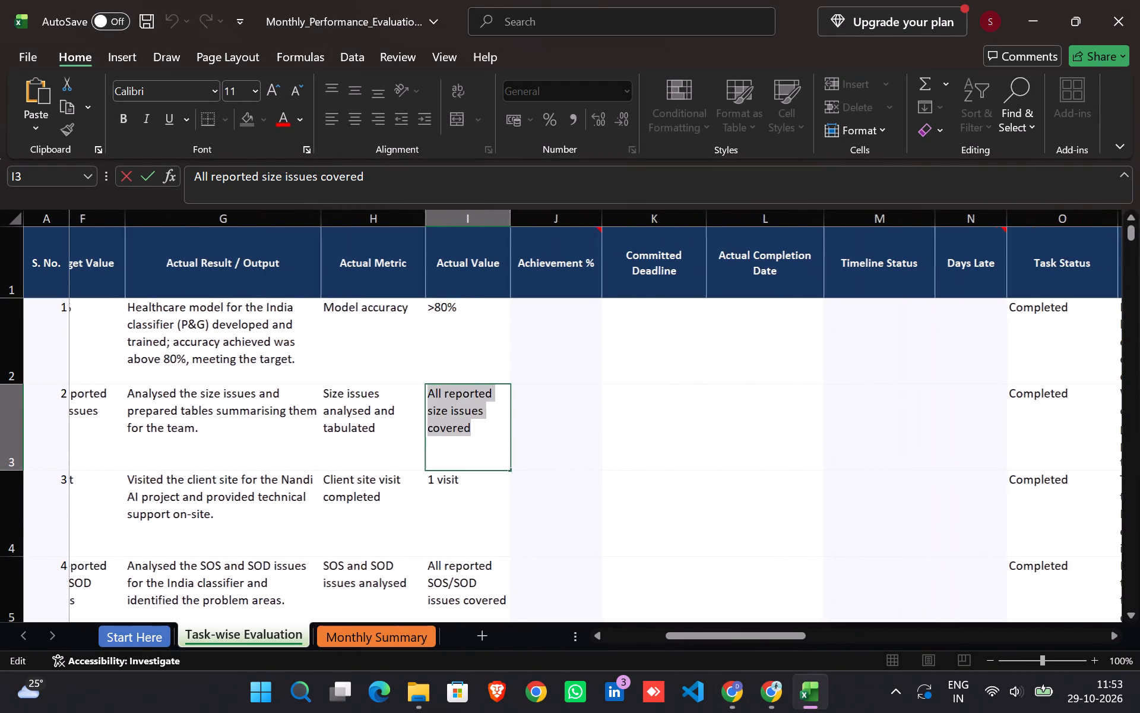
scroll(768, 502, left, 1)
scroll(818, 475, left, 5)
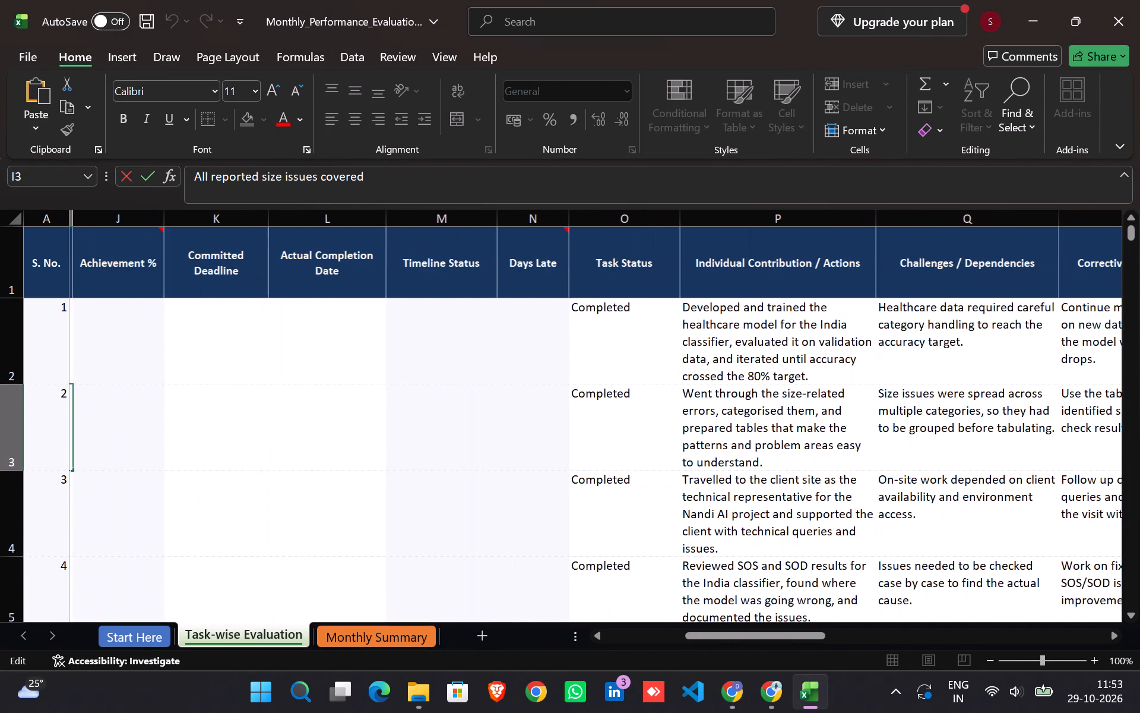
scroll(818, 475, left, 1)
double_click(778, 438)
key(ctrl+a)
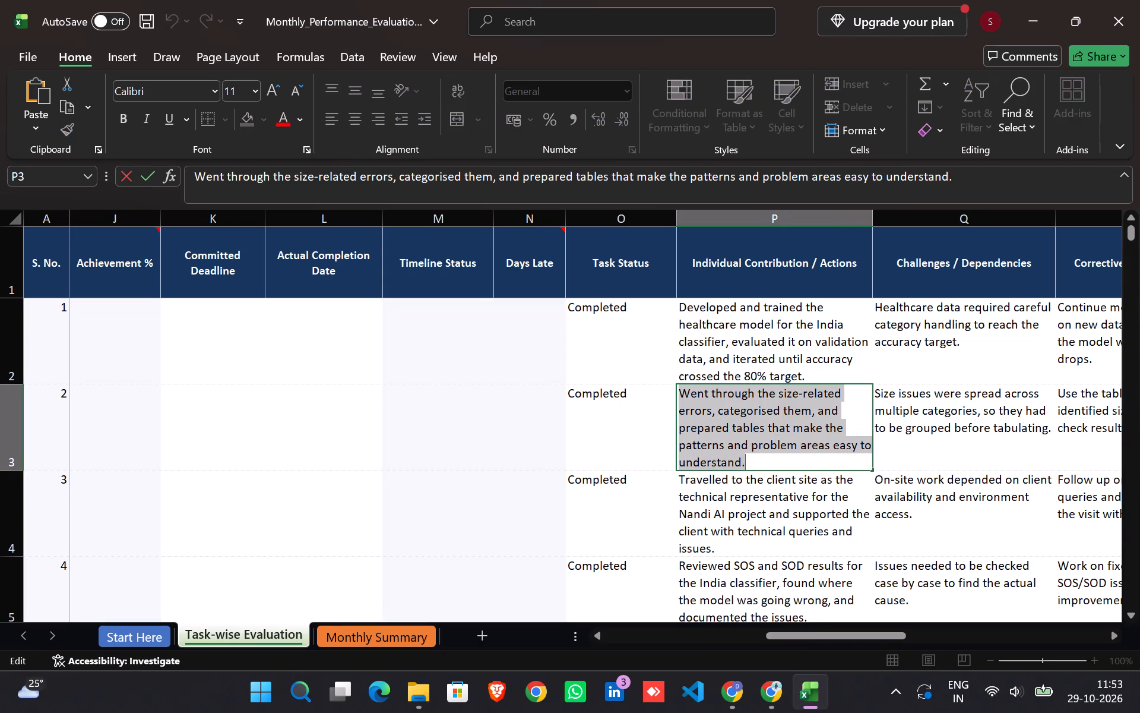
key(ctrl+c)
key(alt+Tab)
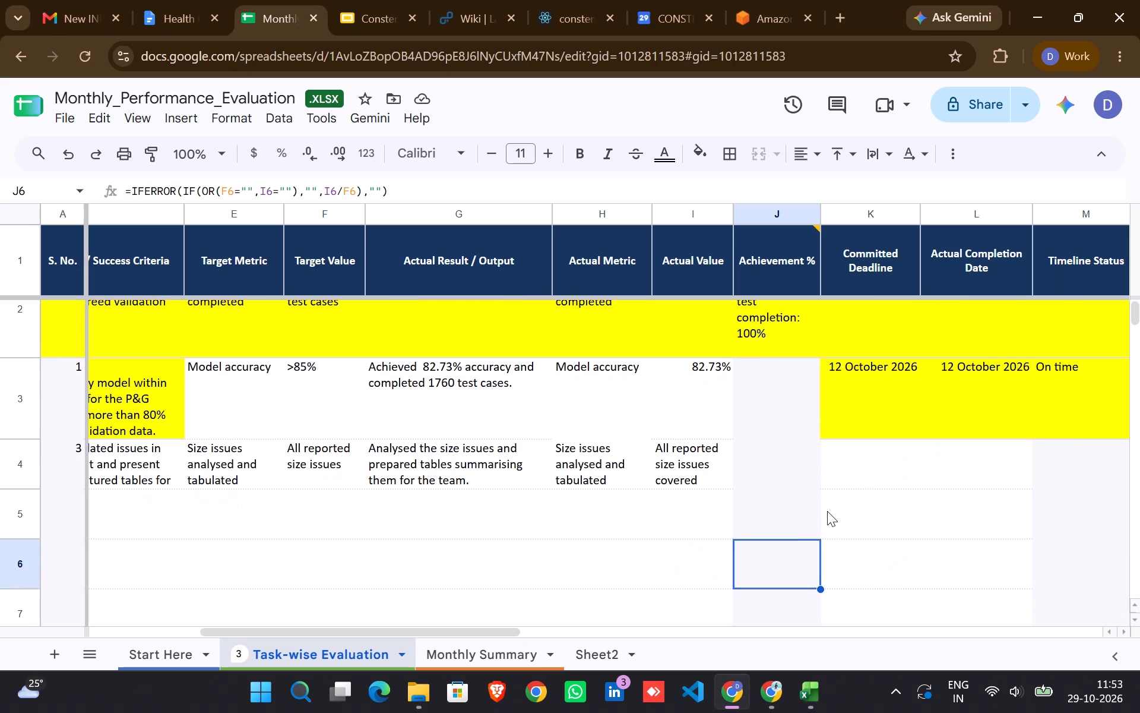
scroll(670, 506, left, 3)
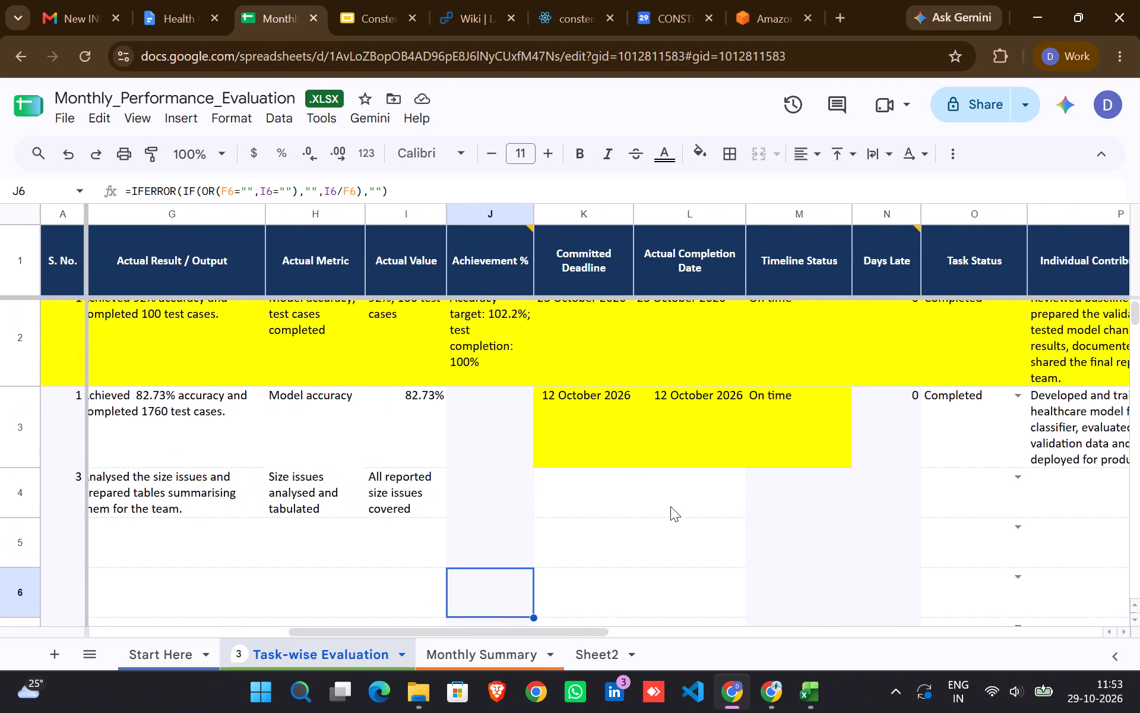
scroll(670, 506, left, 2)
click(796, 486)
key(ctrl+v)
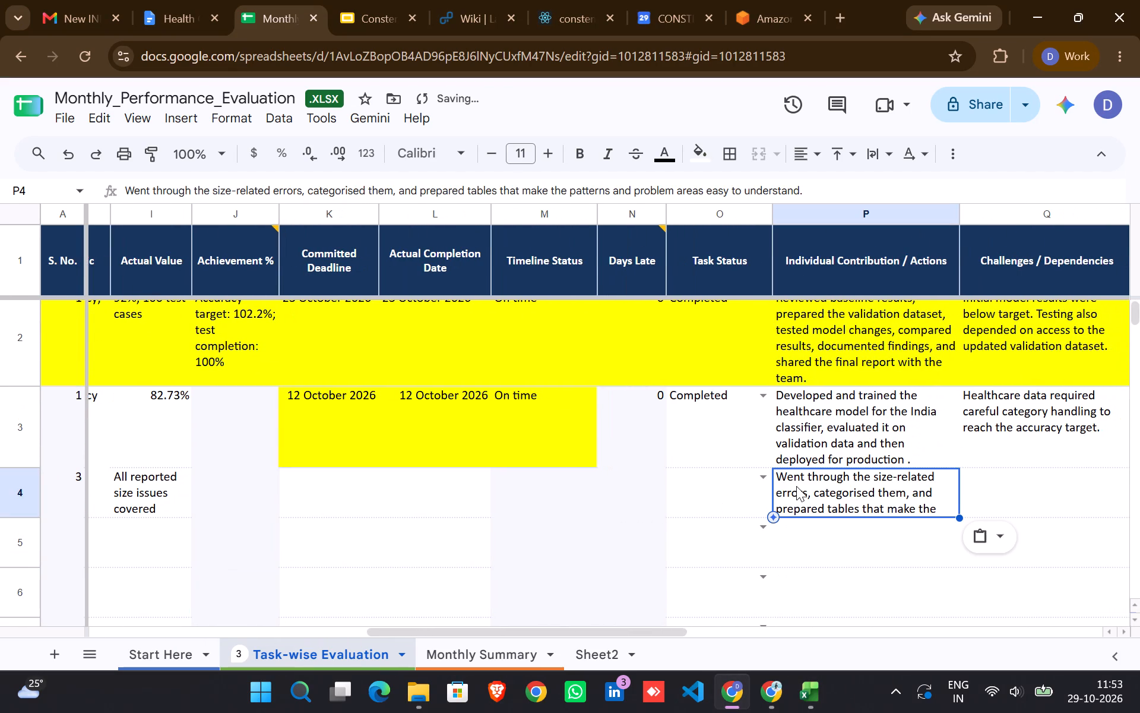
Copy the Challenges / Dependencies text on size issues from Excel's Q3 into Q4 of the Google Sheets evaluation.
key(alt+Tab)
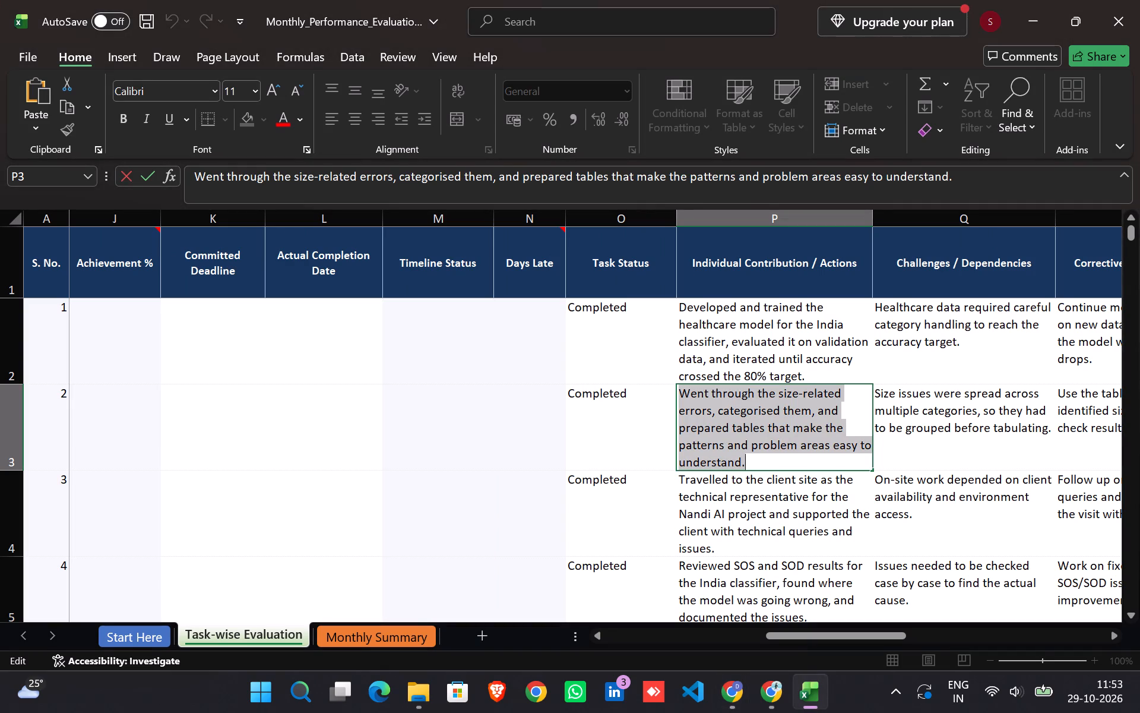
double_click(905, 439)
key(ctrl+a)
key(ctrl+c)
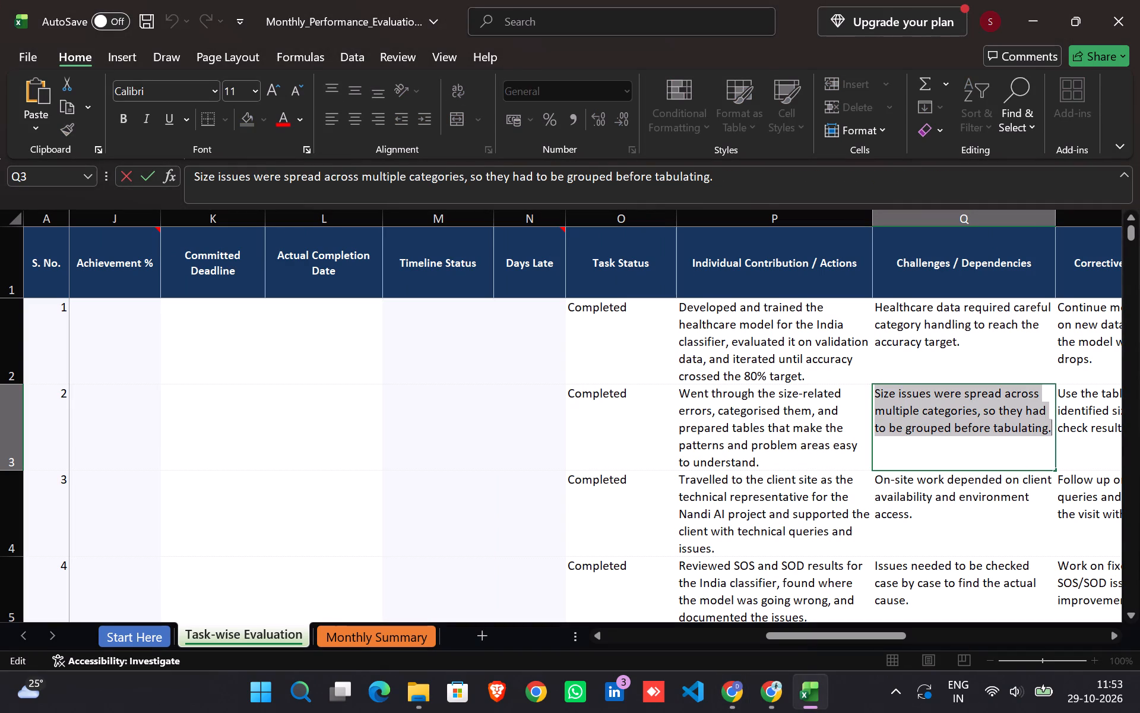
key(alt+Tab)
click(996, 483)
key(ctrl+v)
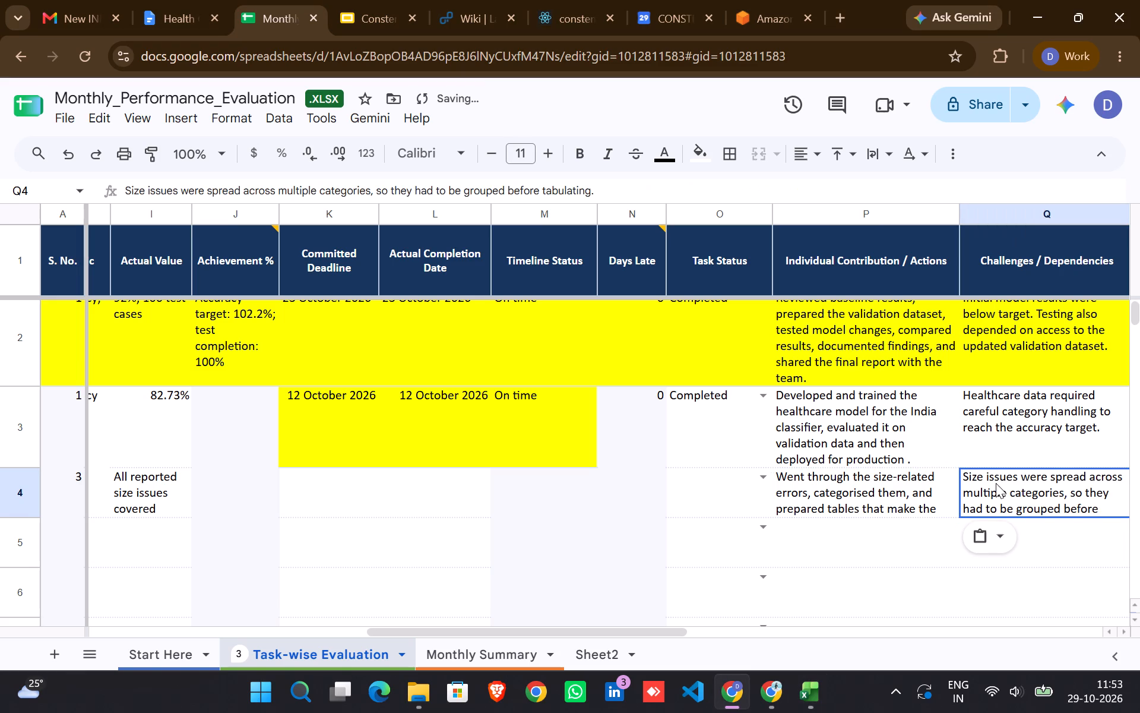
Replace the word "categories" with "sku" in the Challenges / Dependencies text in Q4.
scroll(886, 540, left, 1)
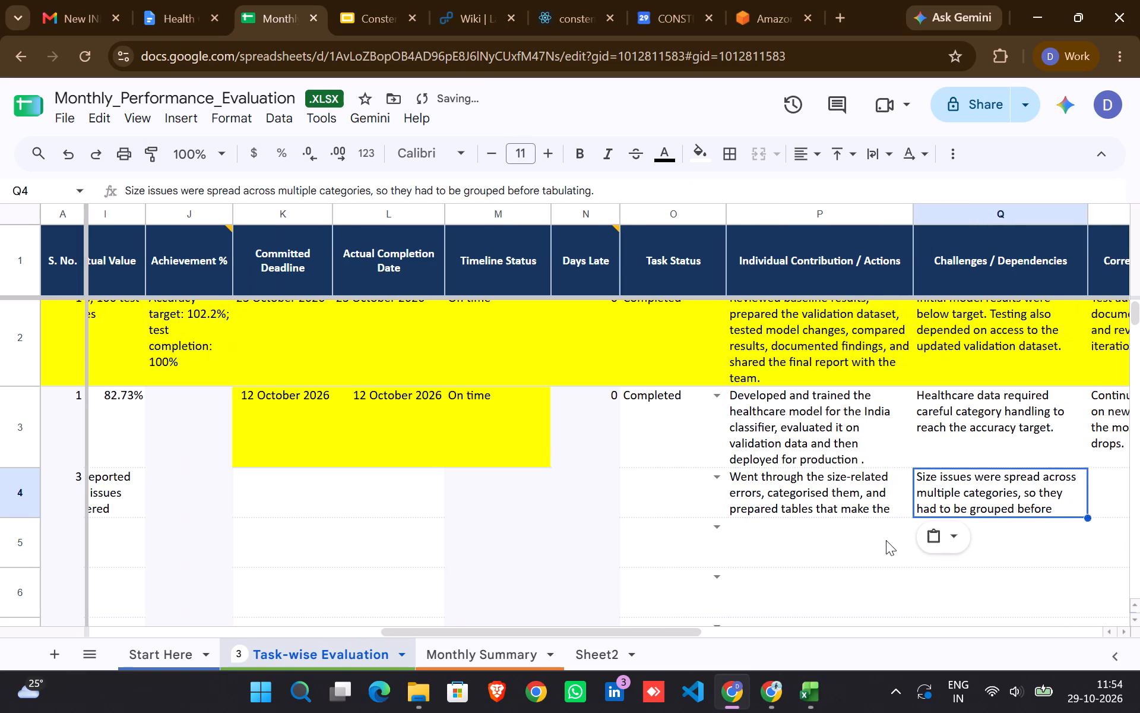
scroll(886, 540, left, 2)
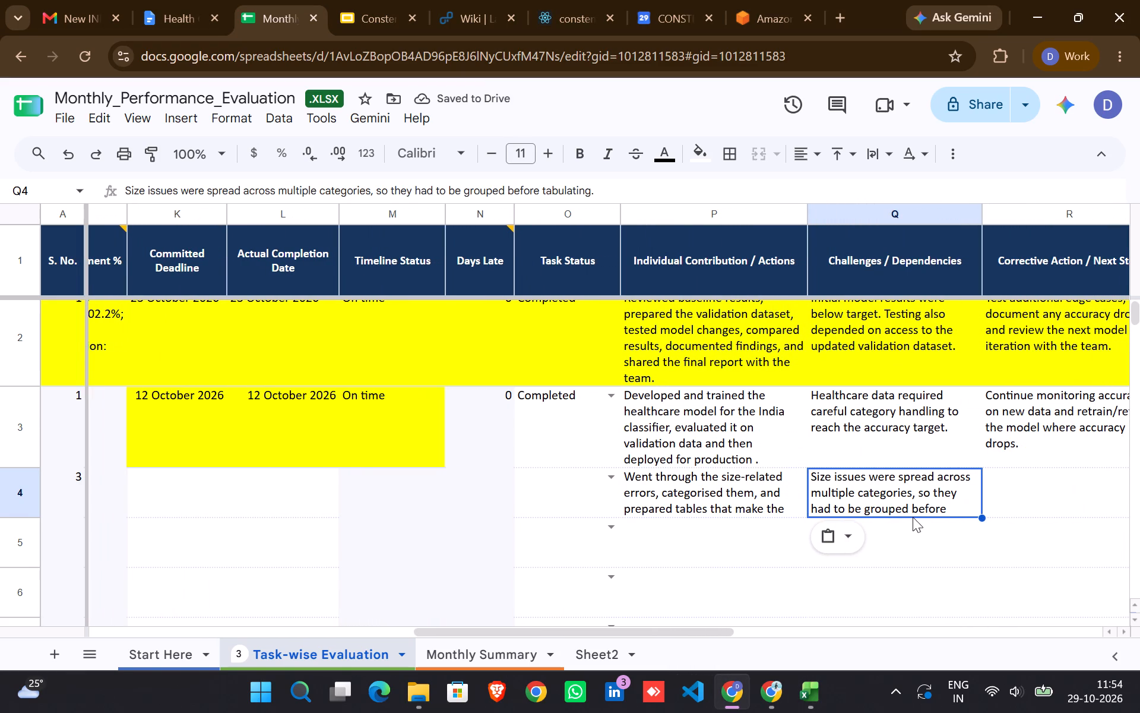
scroll(910, 521, left, 1)
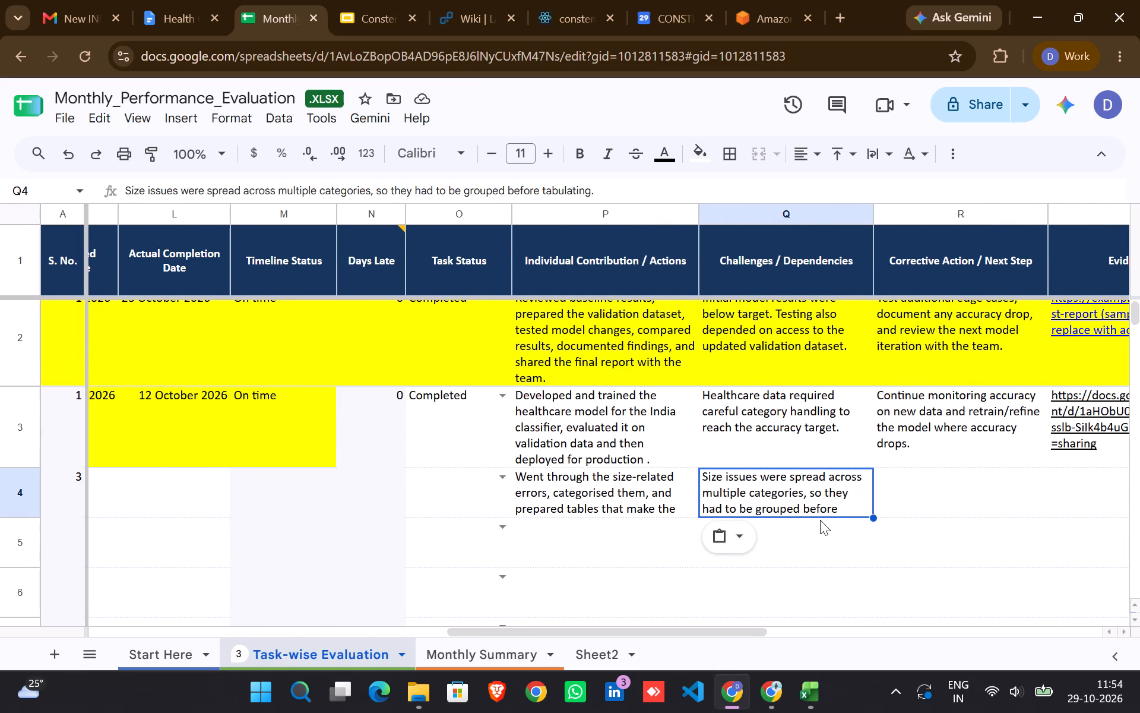
double_click(803, 491)
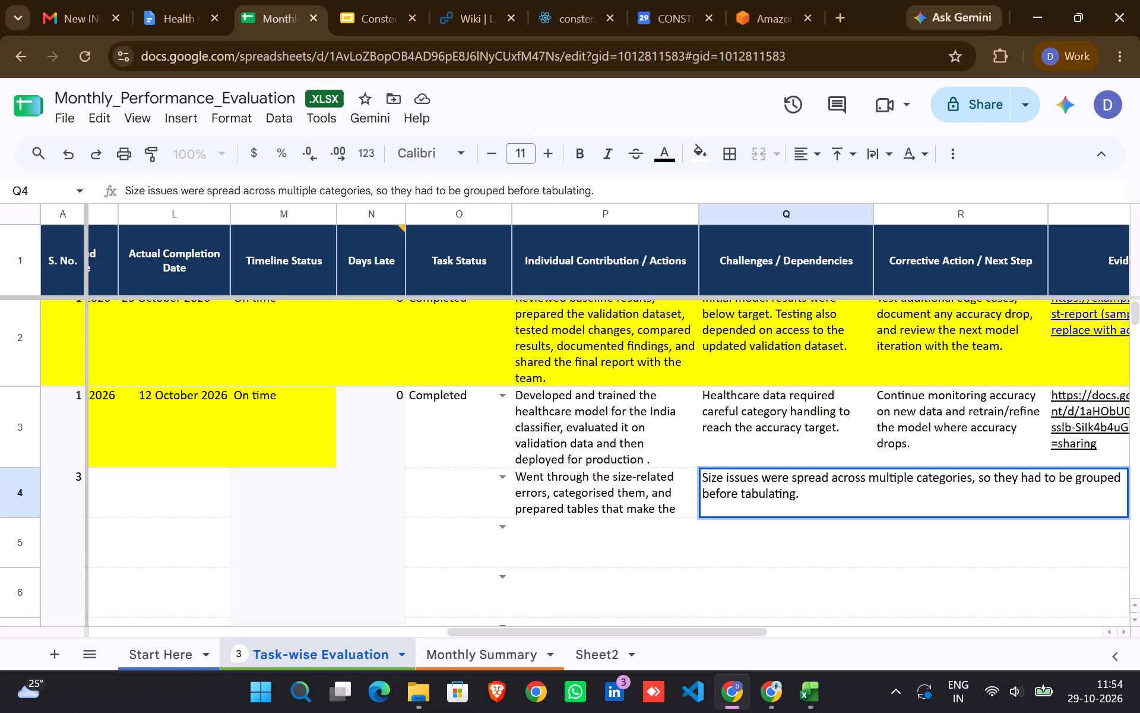
double_click(955, 483)
key(BackSpace)
text(sku)
click(953, 602)
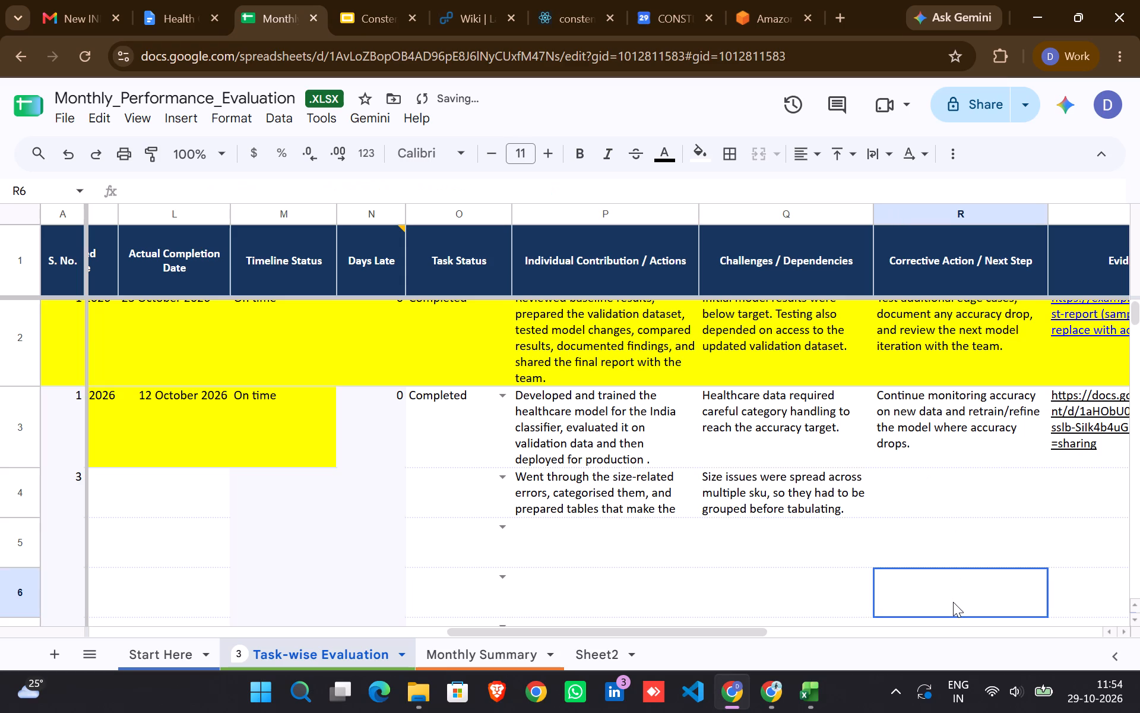
Copy the Corrective Action / Next Step text on size issues from Excel's R3 into R4 of the Google Sheets evaluation.
scroll(953, 602, left, 1)
click(849, 509)
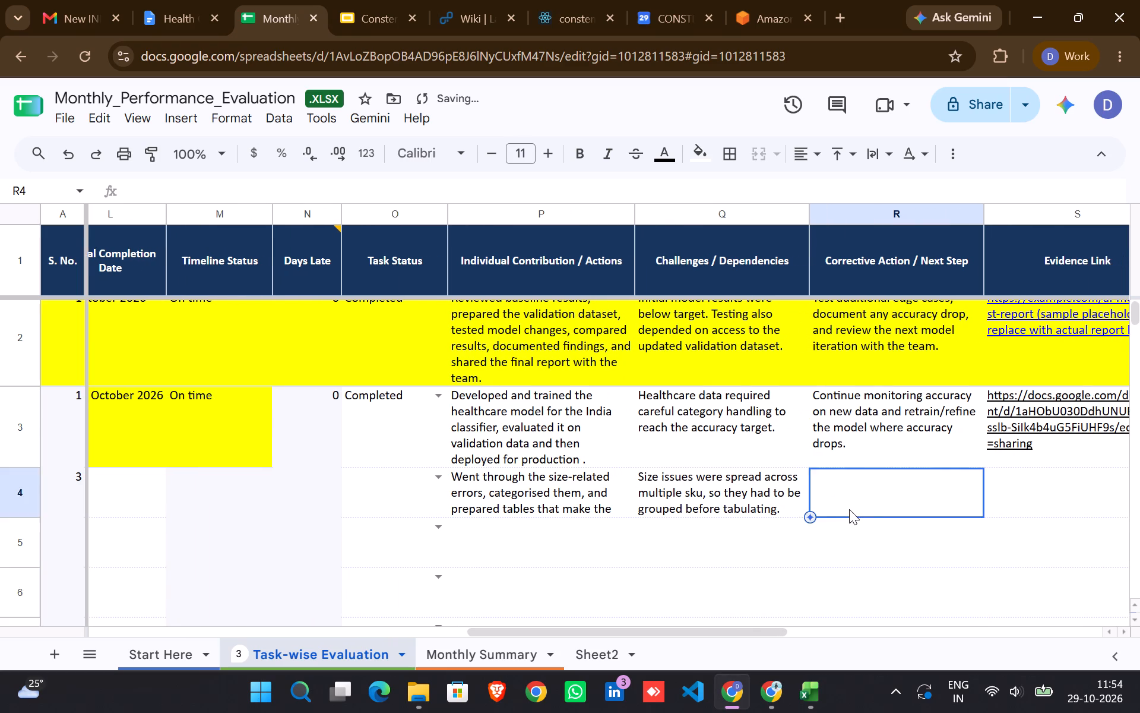
key(alt+Tab)
scroll(899, 462, left, 2)
click(927, 514)
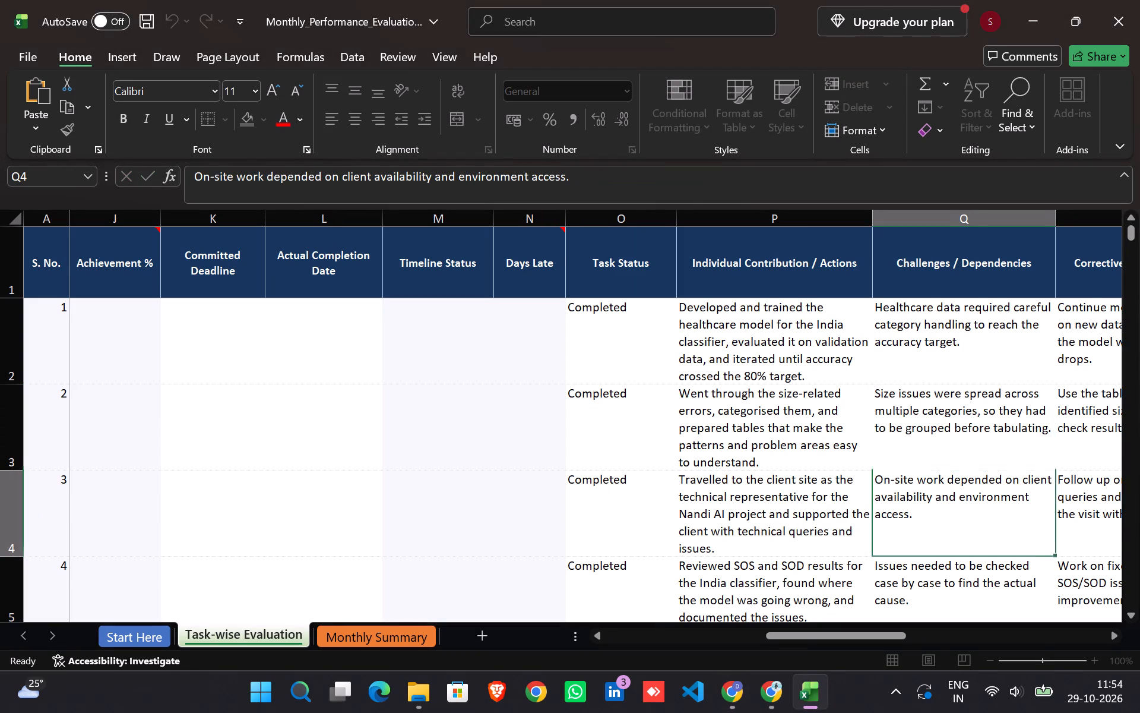
scroll(927, 514, left, 5)
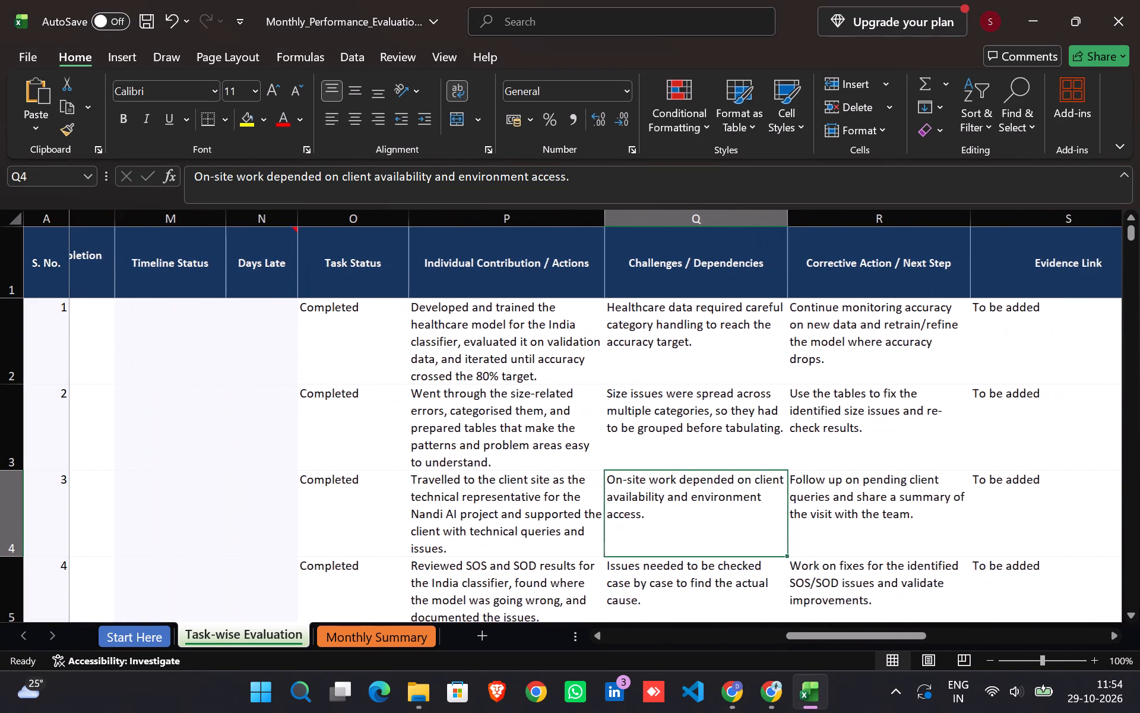
double_click(823, 452)
key(ctrl+a)
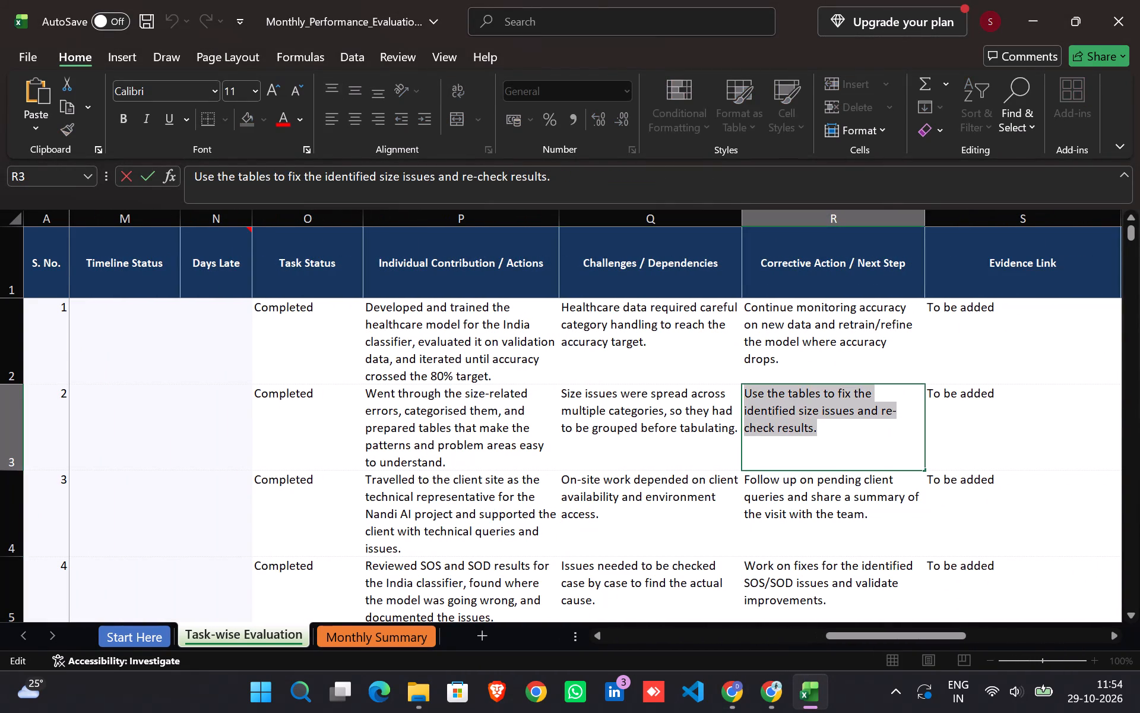
key(ctrl+c)
key(alt+Tab)
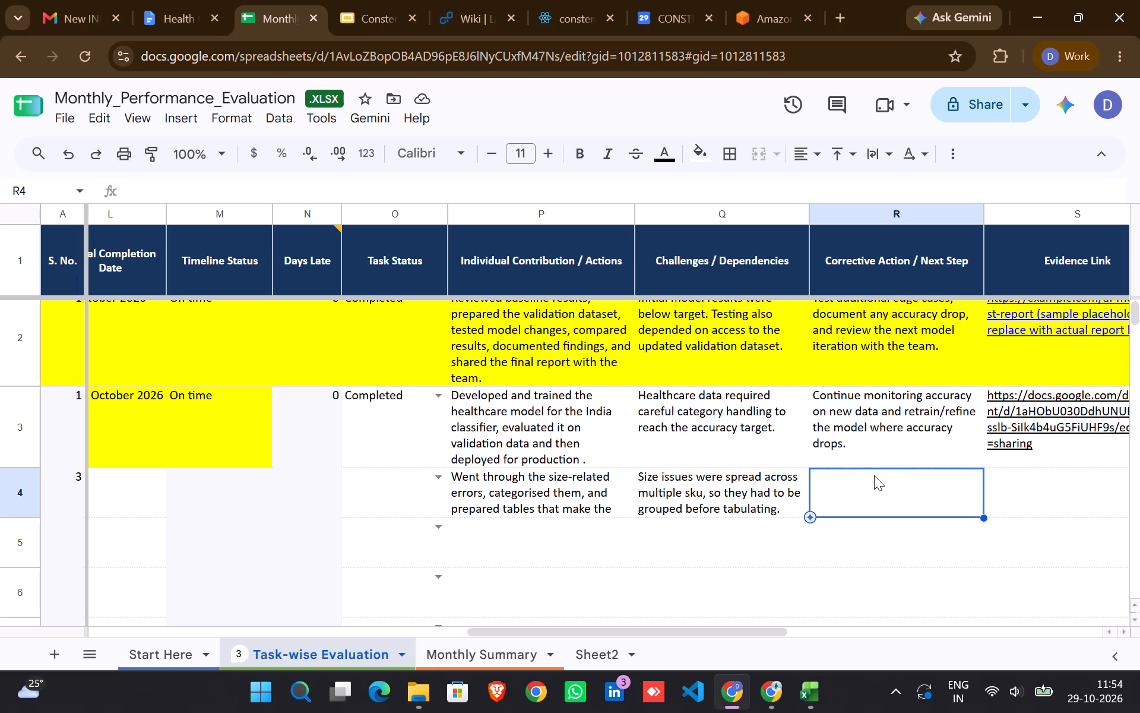
key(ctrl+v)
click(907, 554)
Look through the recent Google Docs for row 4's evidence and examine the product size table in Health_care_table.
scroll(907, 554, left, 1)
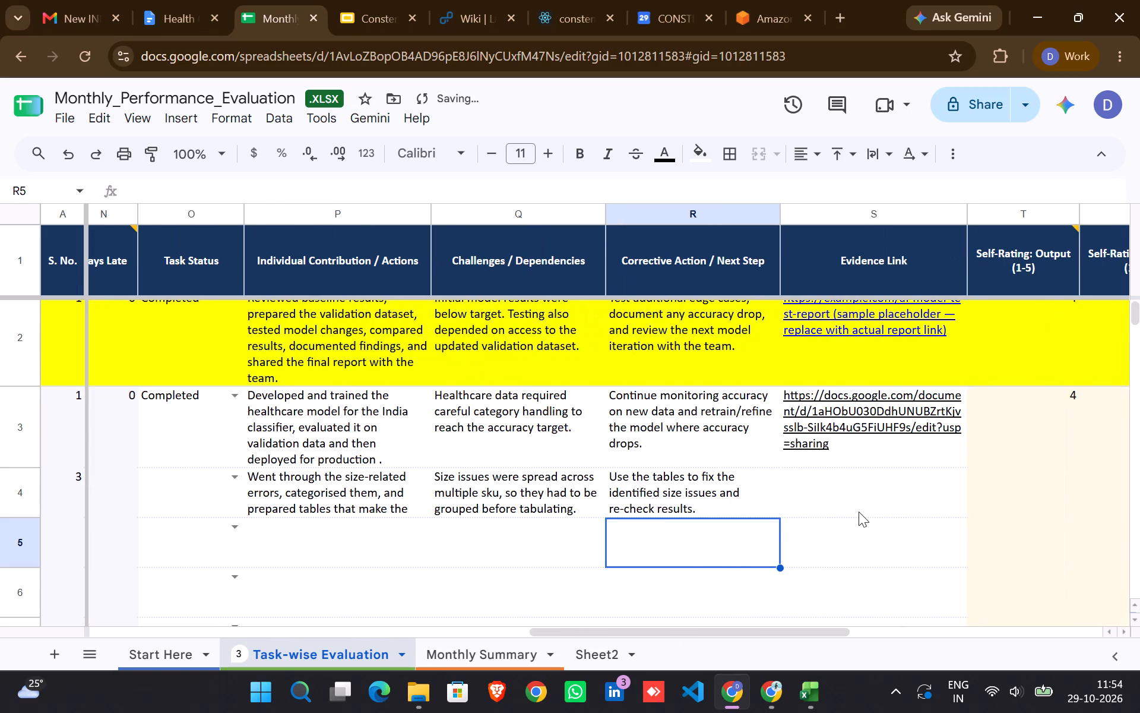
click(859, 512)
click(173, 0)
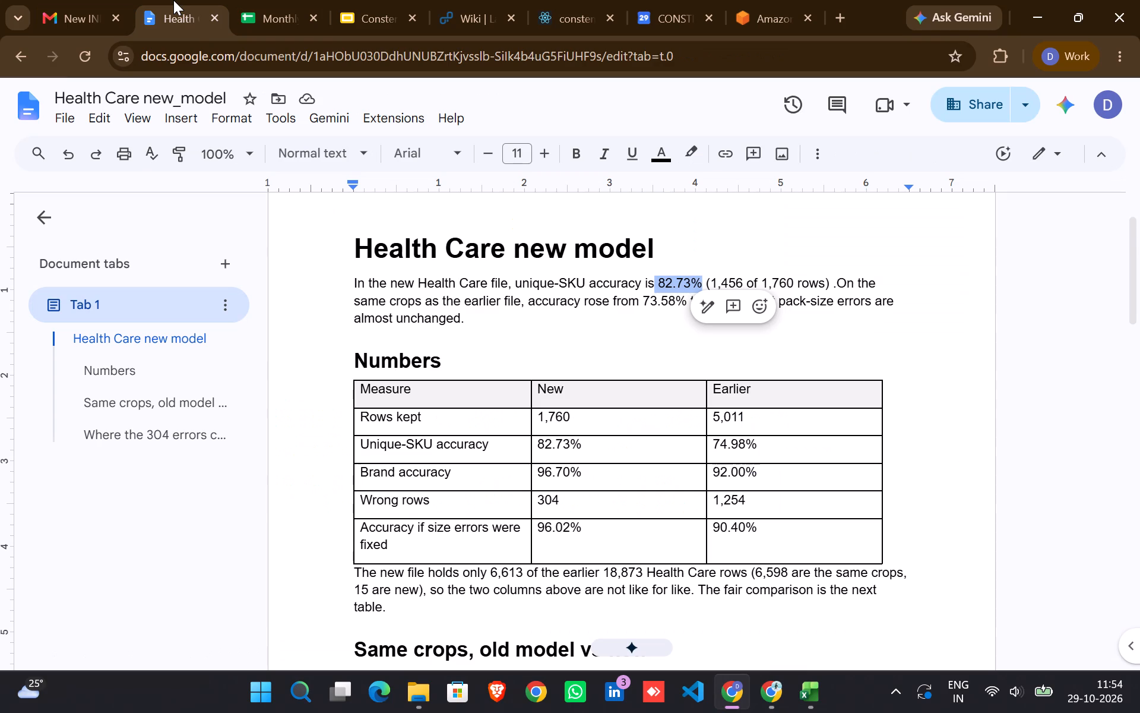
click(45, 105)
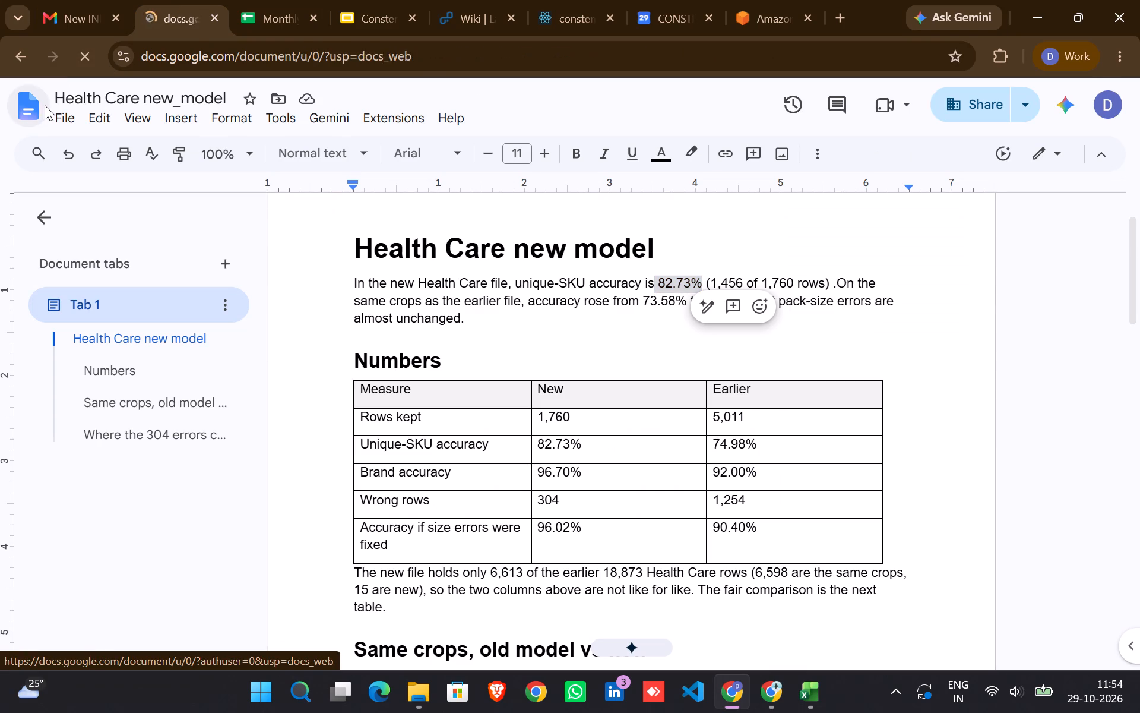
scroll(383, 269, down, 2)
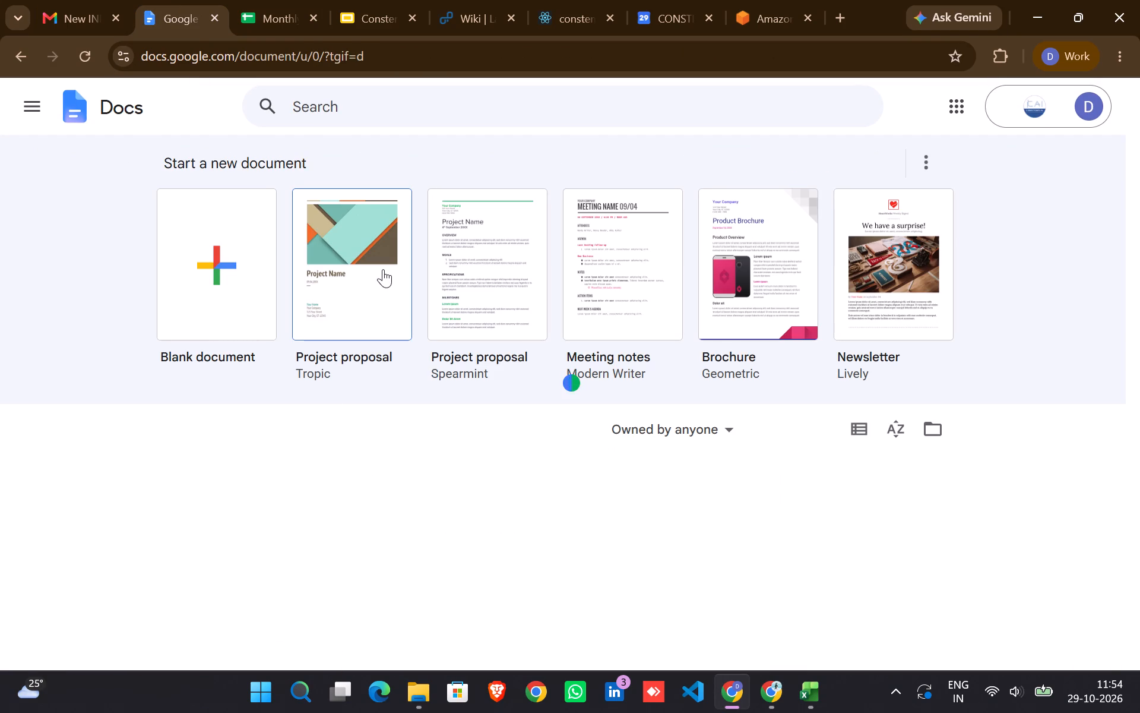
scroll(383, 269, down, 3)
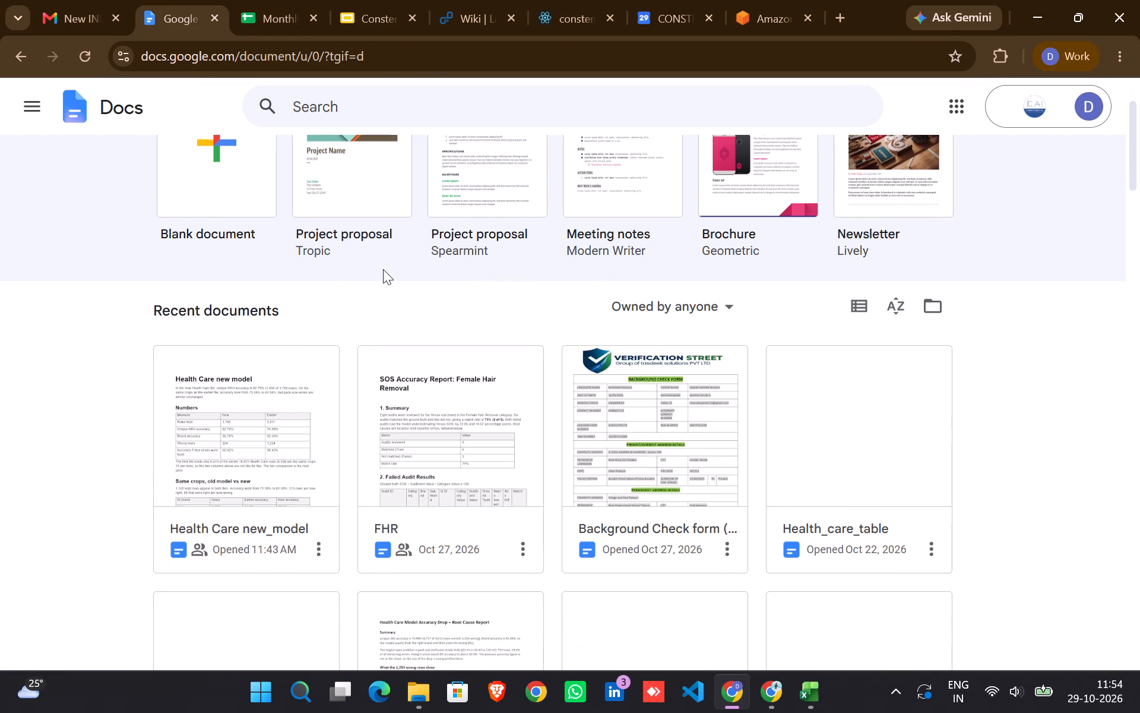
scroll(383, 269, down, 3)
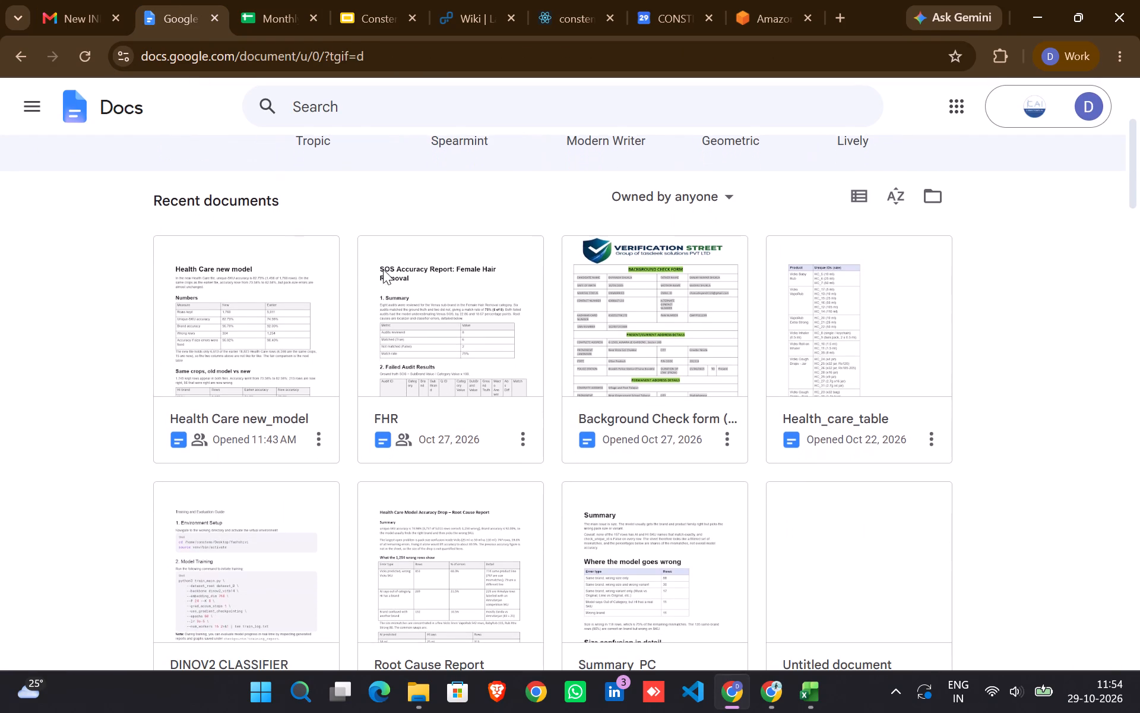
scroll(383, 269, down, 1)
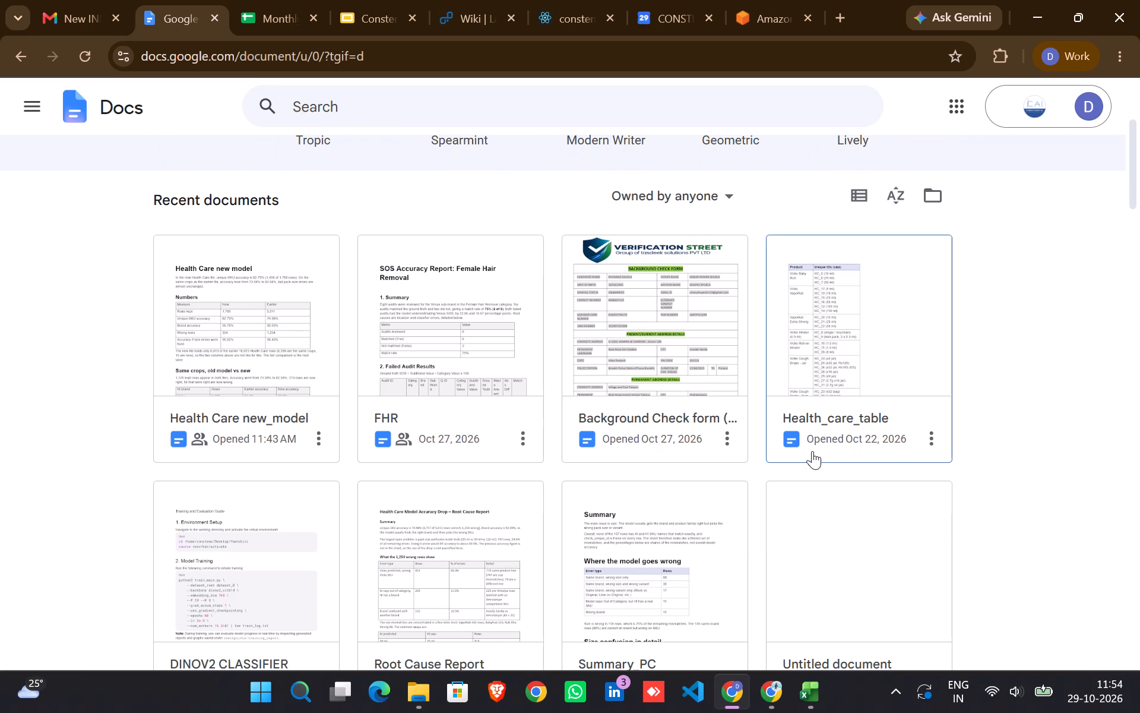
scroll(818, 453, down, 2)
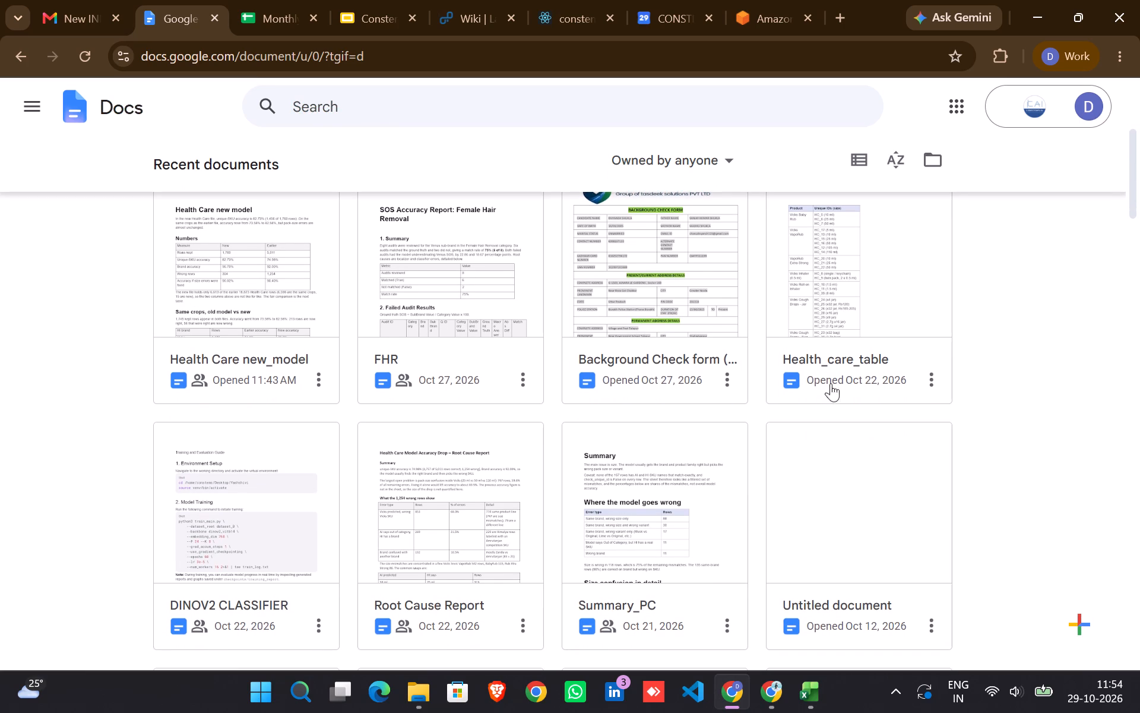
click(826, 351)
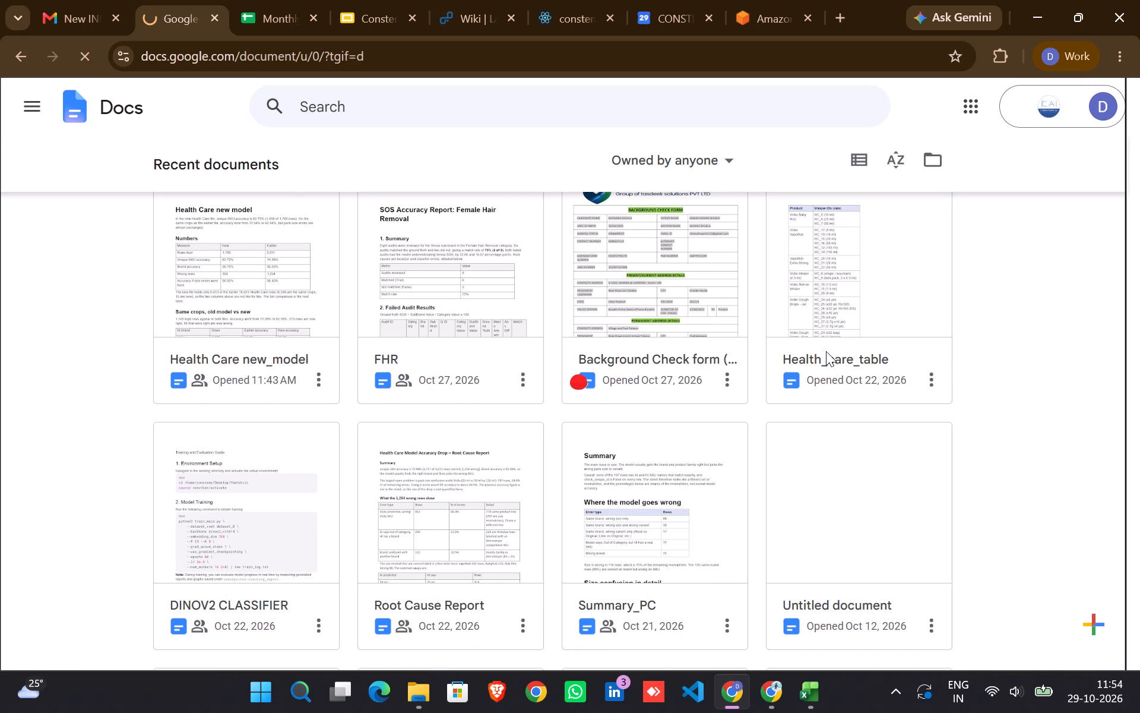
scroll(809, 469, down, 3)
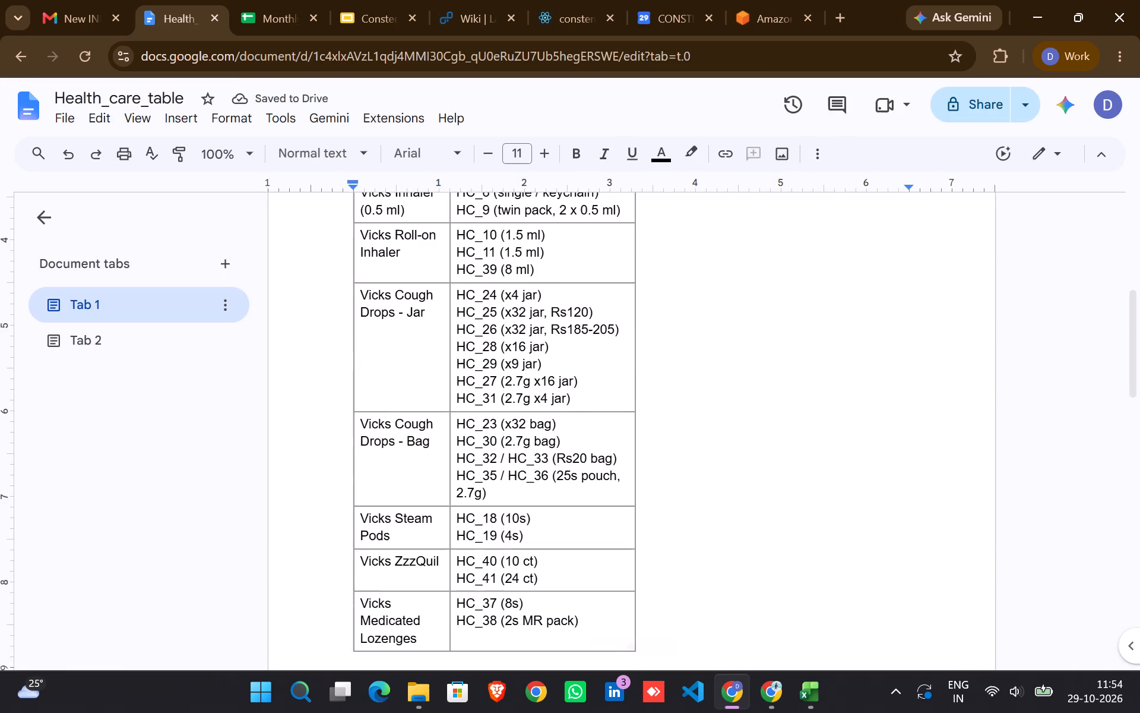
scroll(809, 469, down, 4)
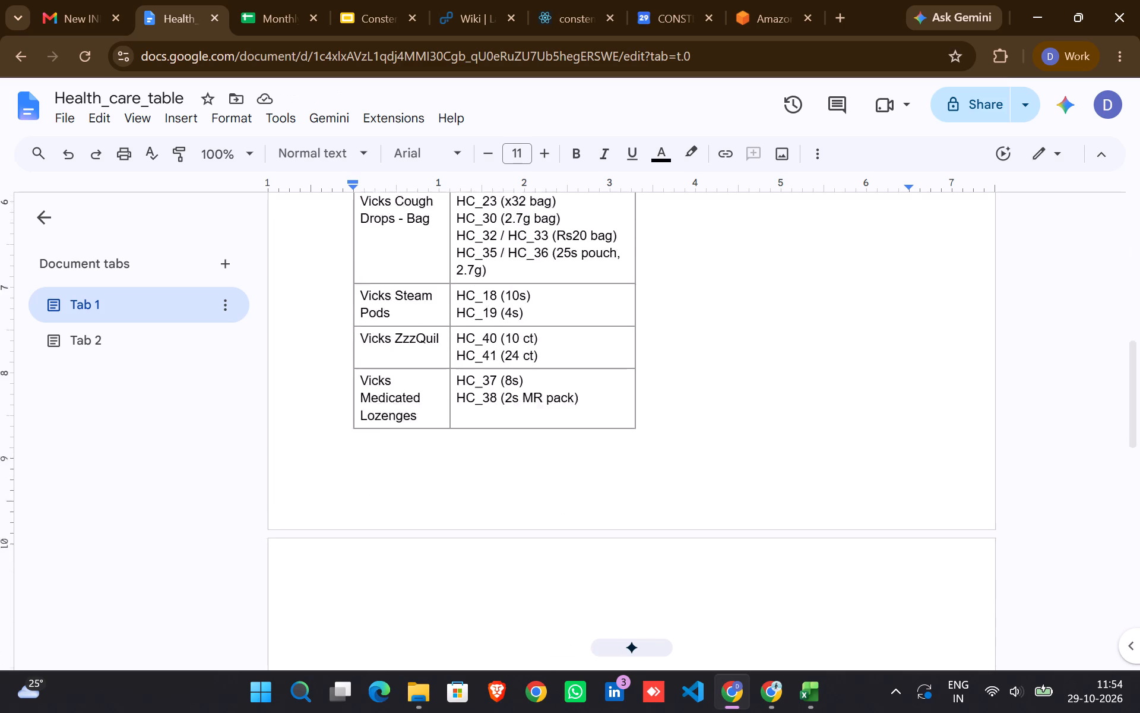
scroll(809, 469, up, 5)
Set the Health_care_table document's general access to CONSTEMS-AI as Viewer and copy its share link.
click(27, 118)
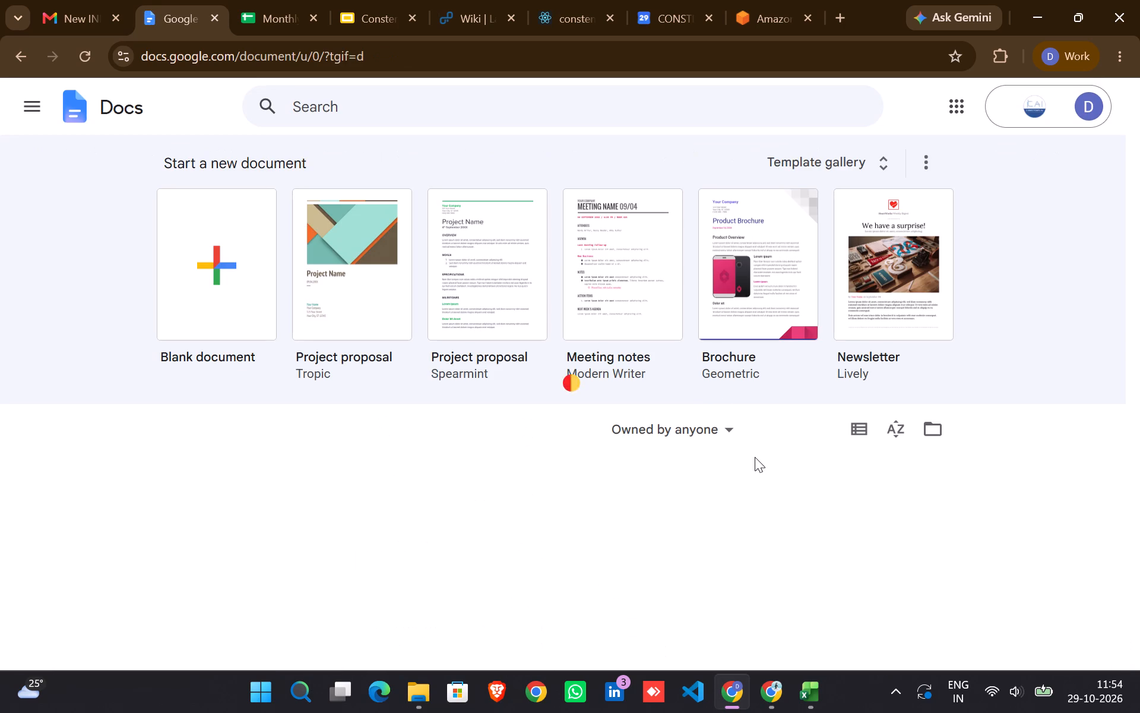
scroll(755, 457, down, 3)
click(313, 573)
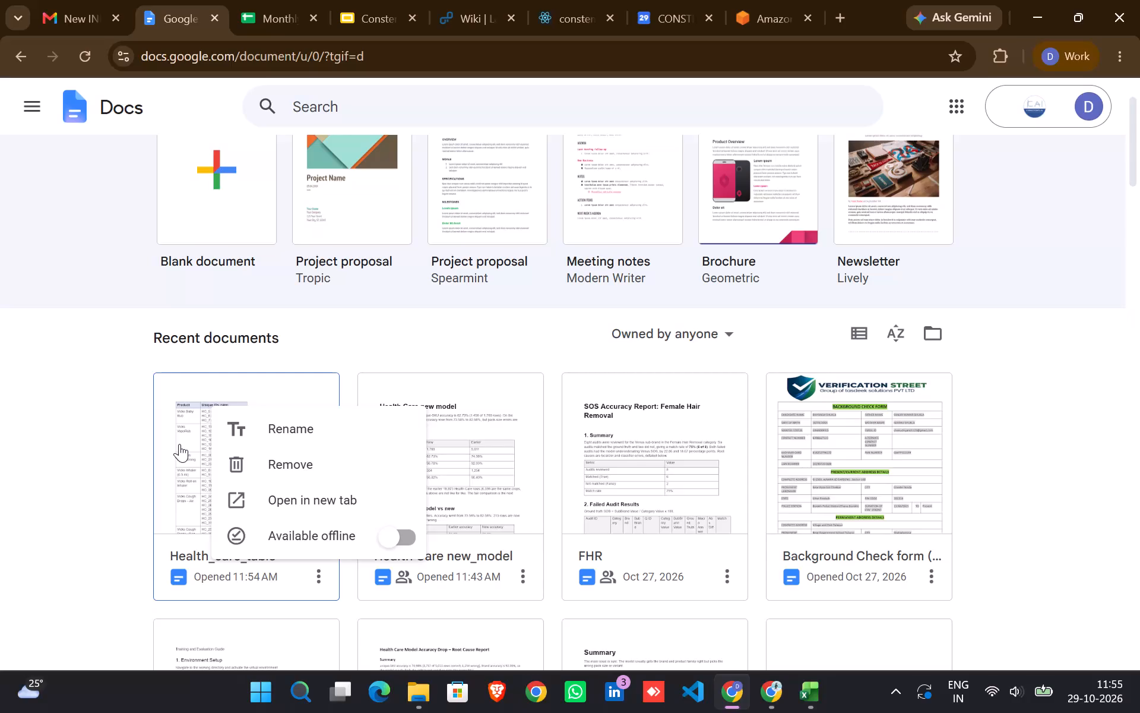
click(179, 444)
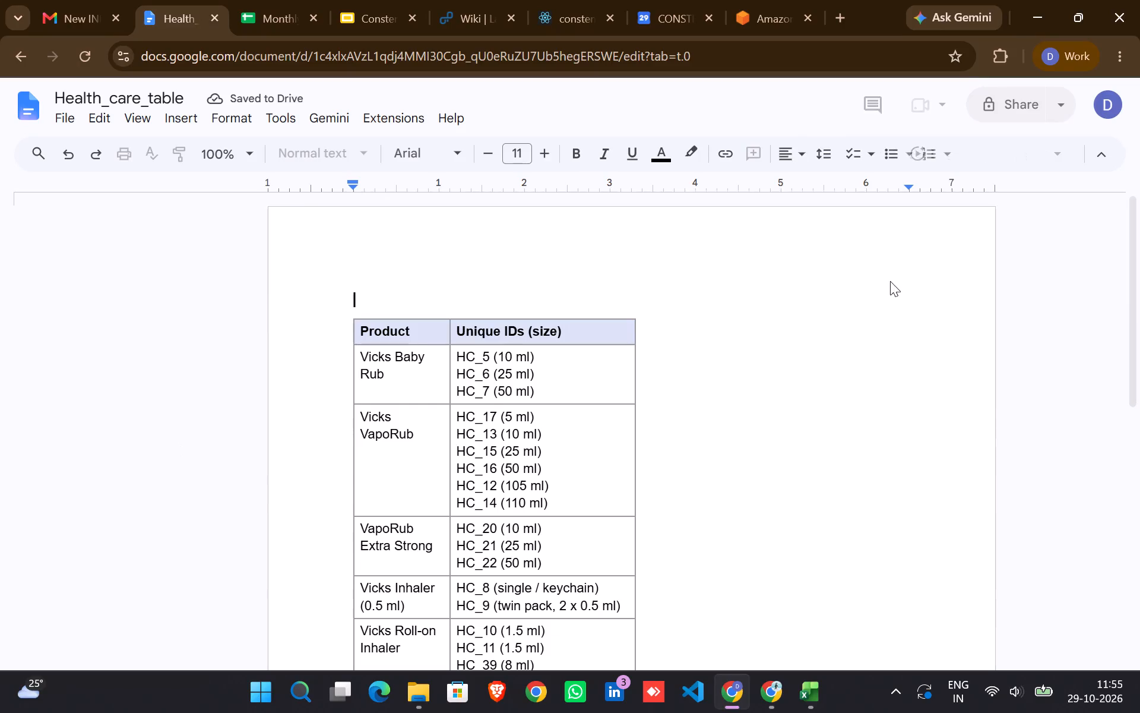
click(983, 106)
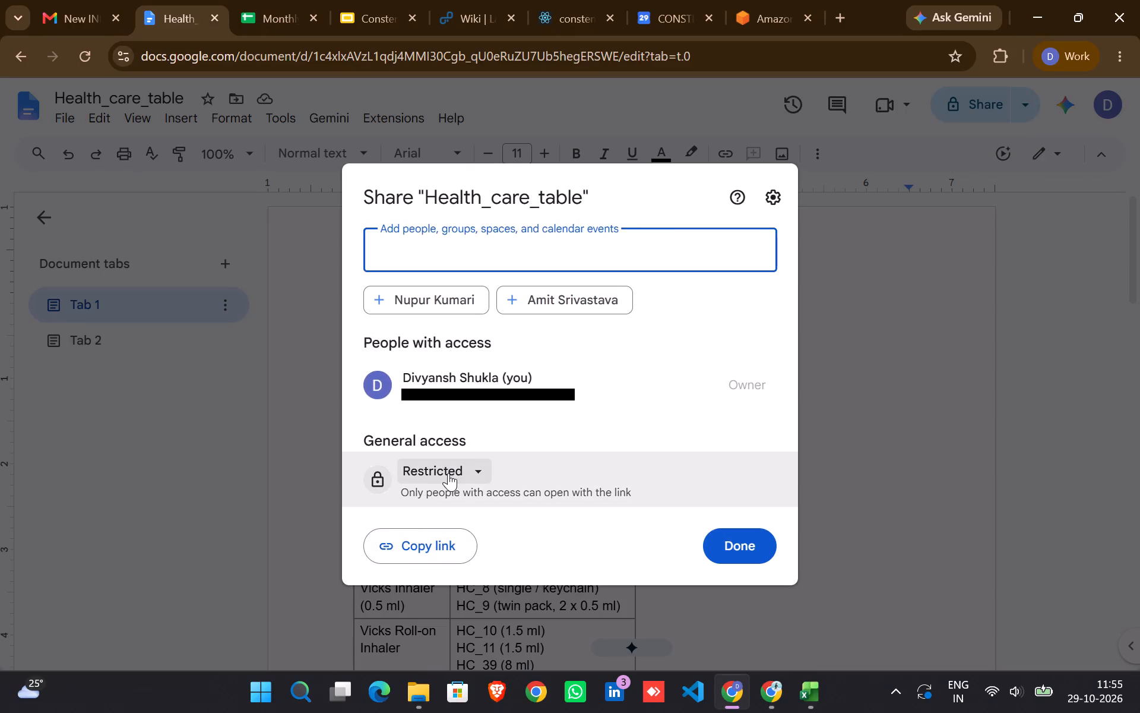
click(448, 473)
click(451, 377)
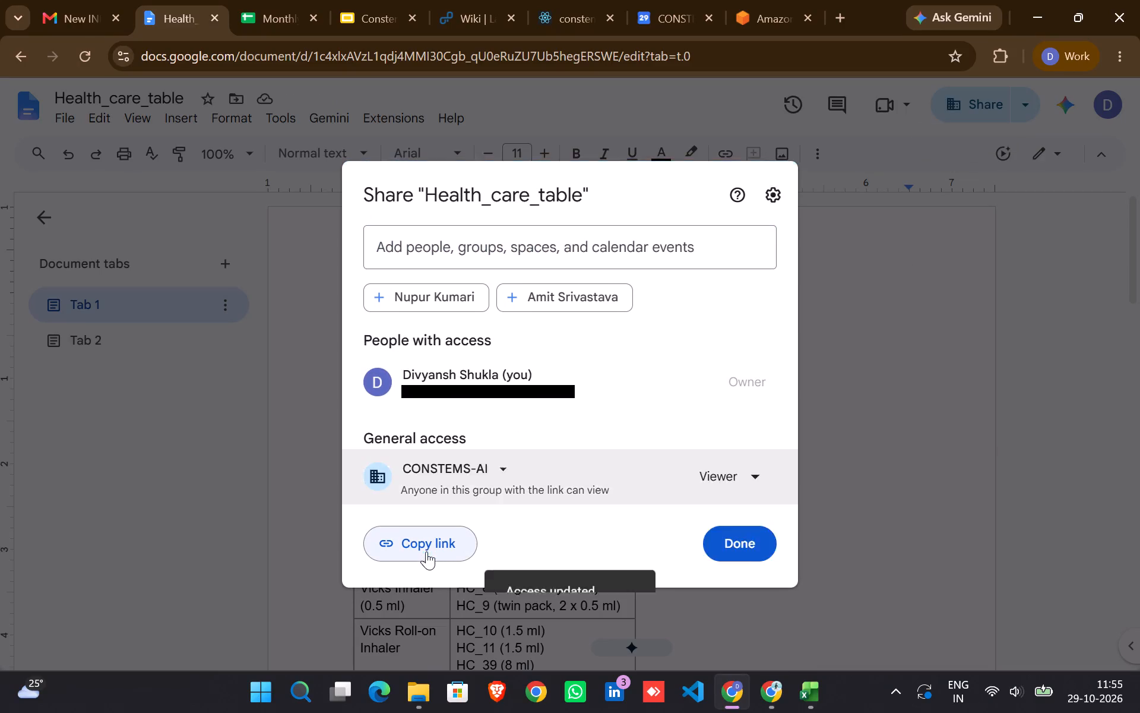
click(422, 548)
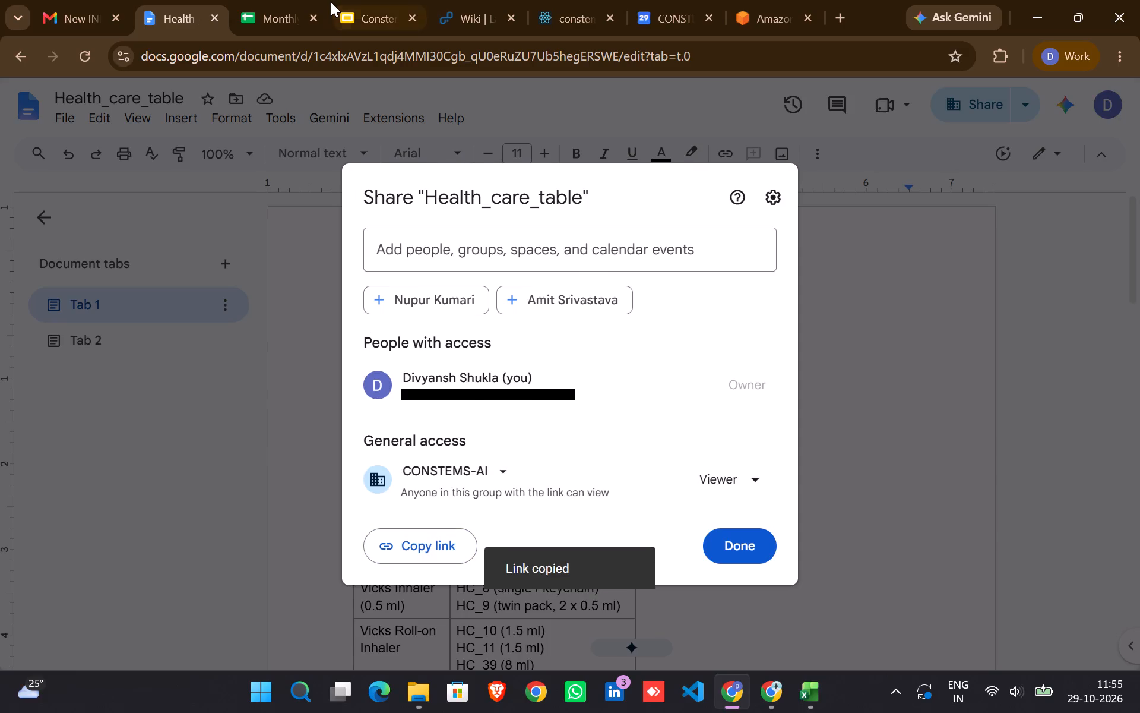
Switch to Google Slides, open the Health_Care_Size_Problem presentation and view the product sizes table on slide 2.
click(331, 2)
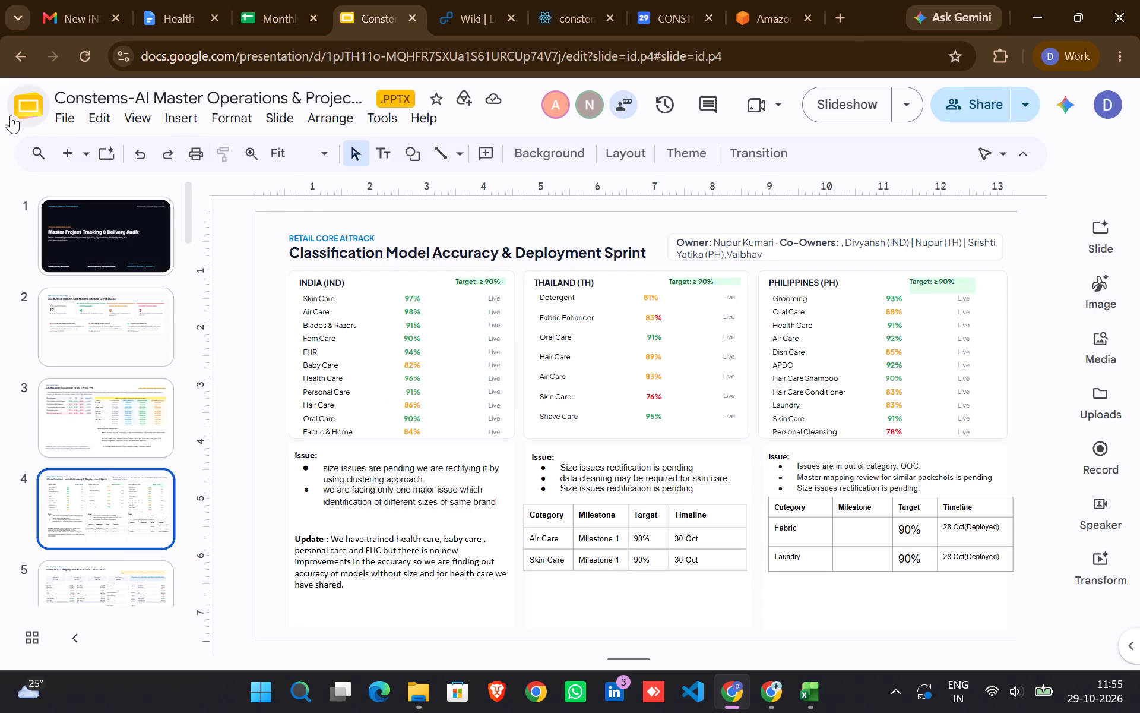
click(11, 115)
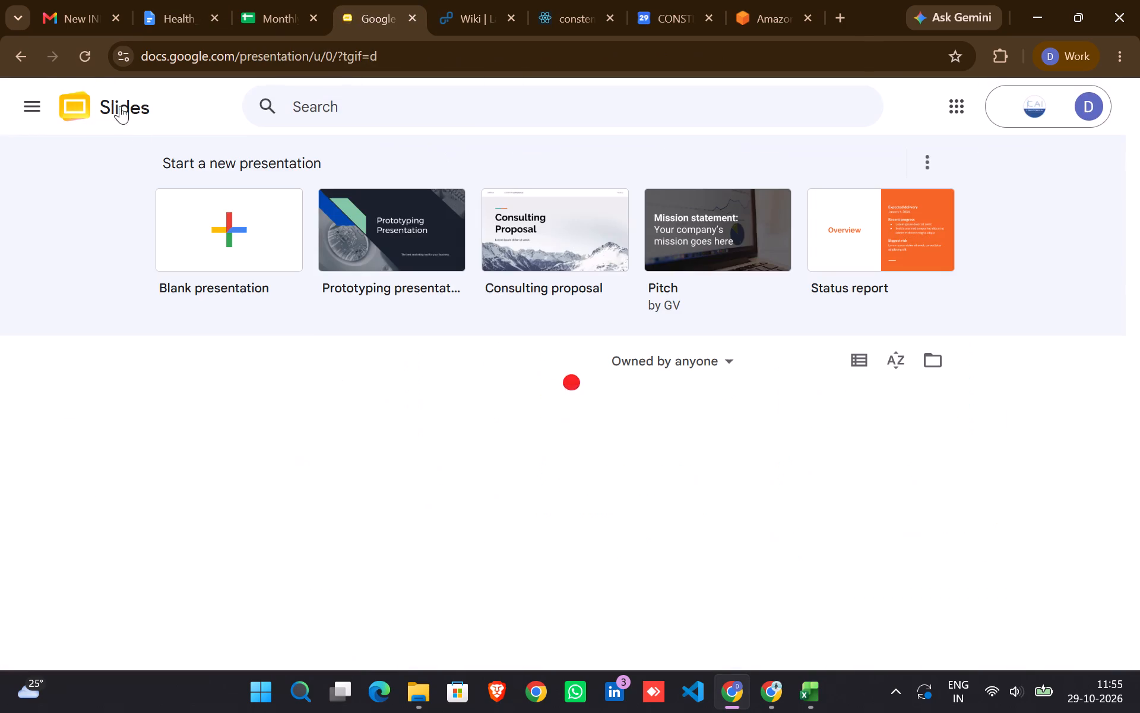
scroll(245, 257, down, 1)
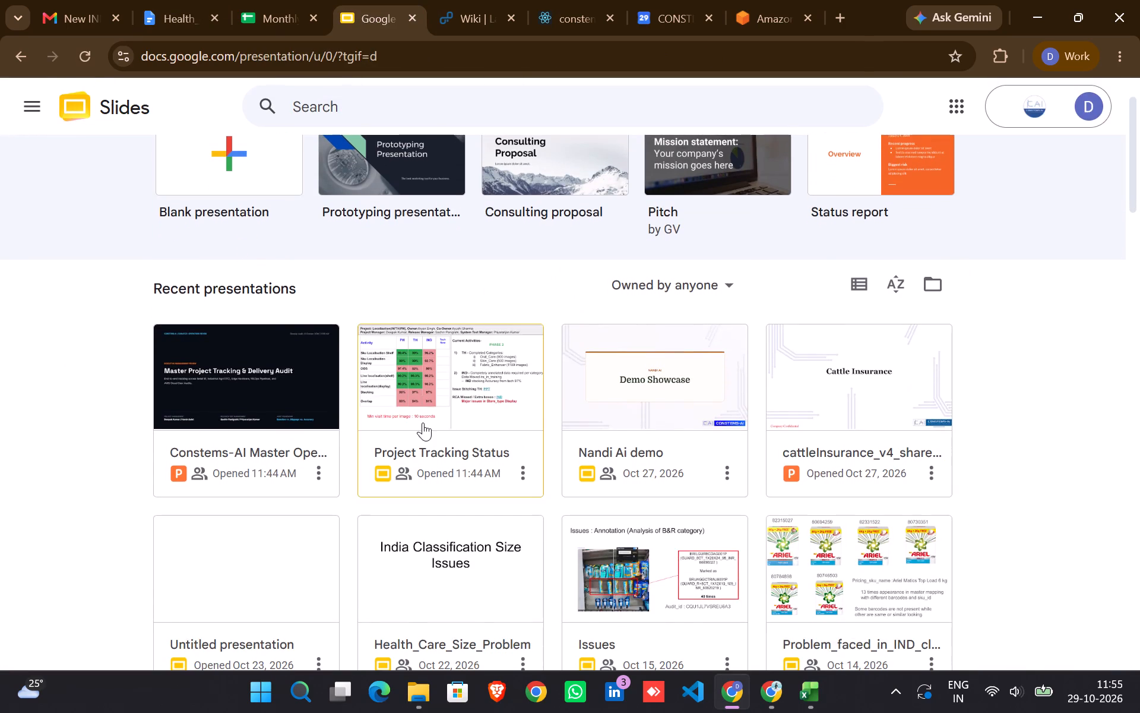
click(423, 422)
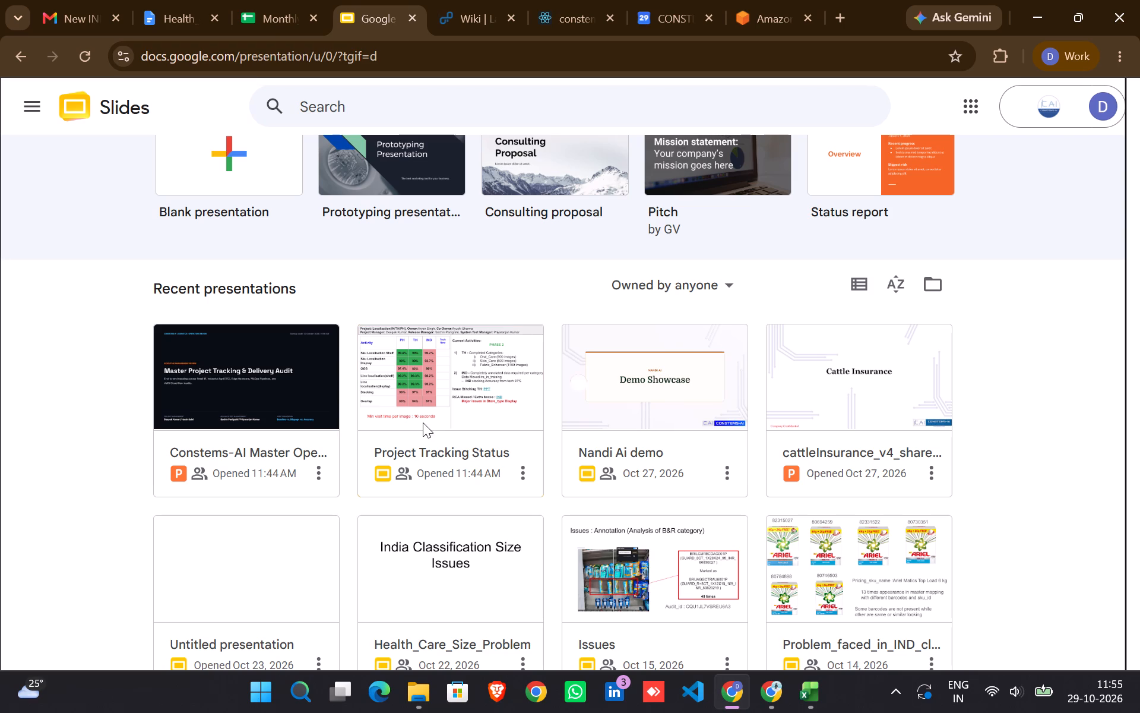
click(21, 97)
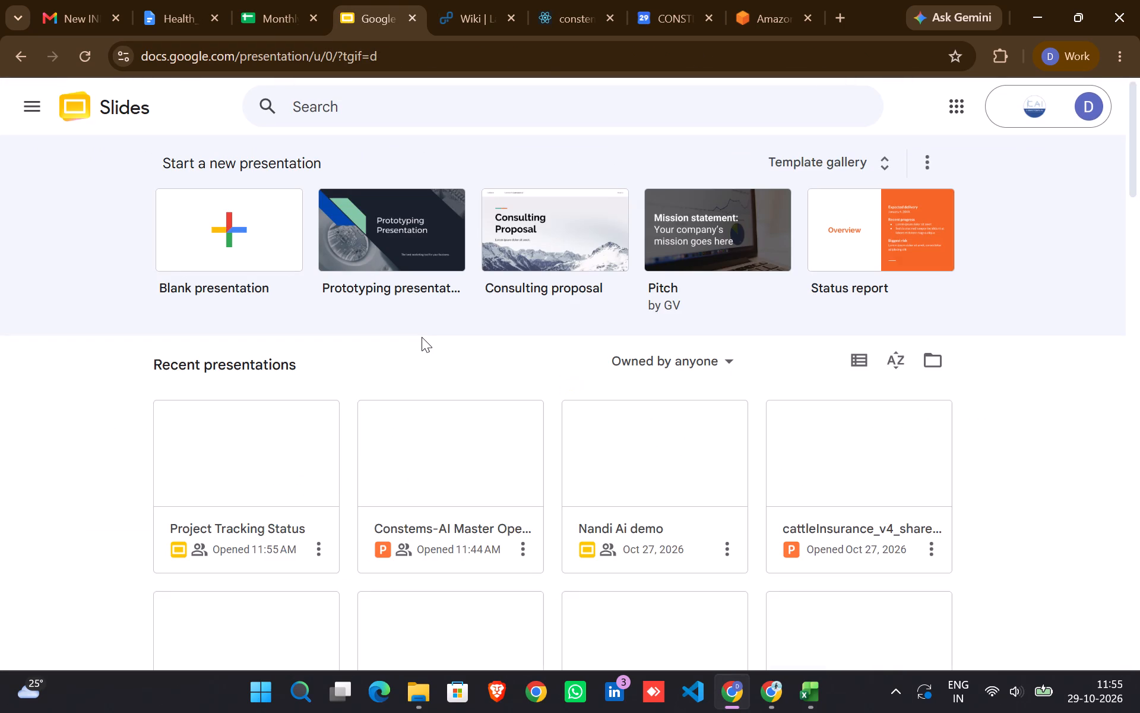
scroll(422, 337, down, 2)
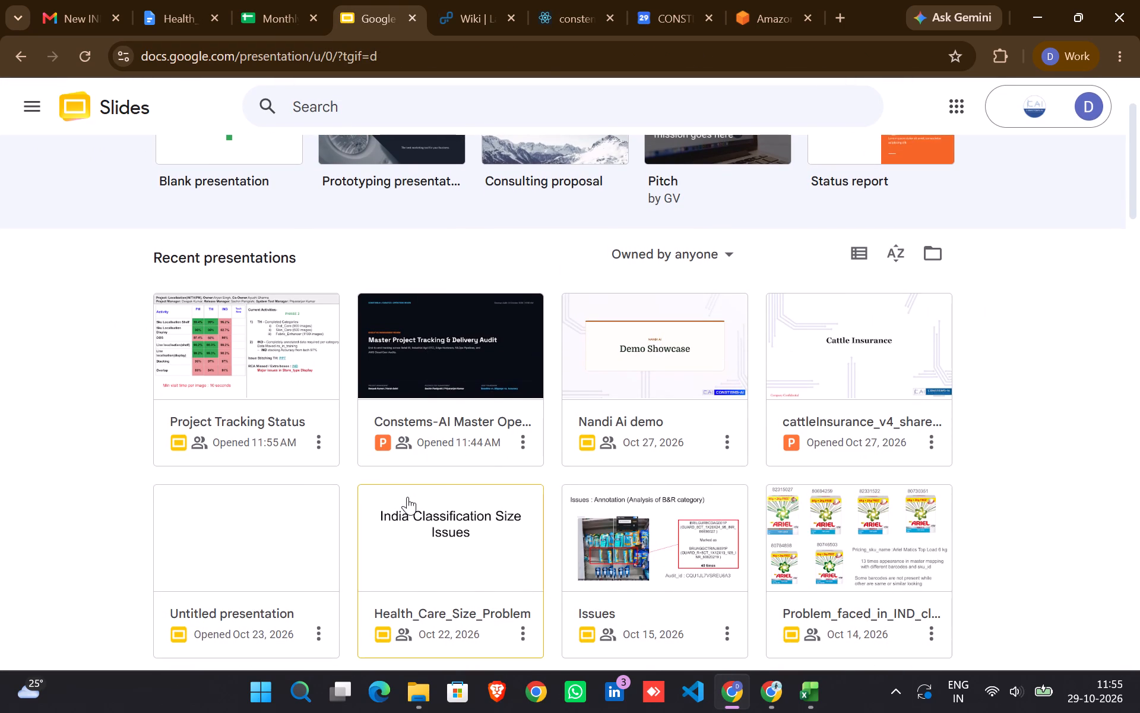
scroll(407, 497, down, 1)
click(407, 497)
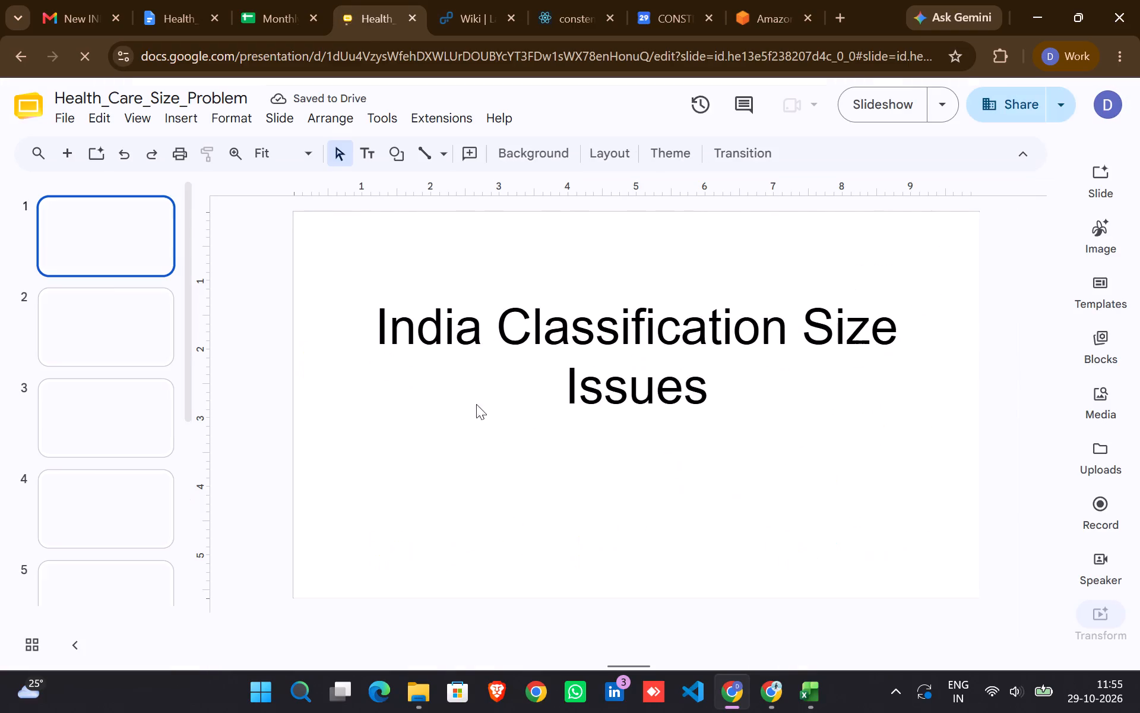
click(139, 371)
click(122, 343)
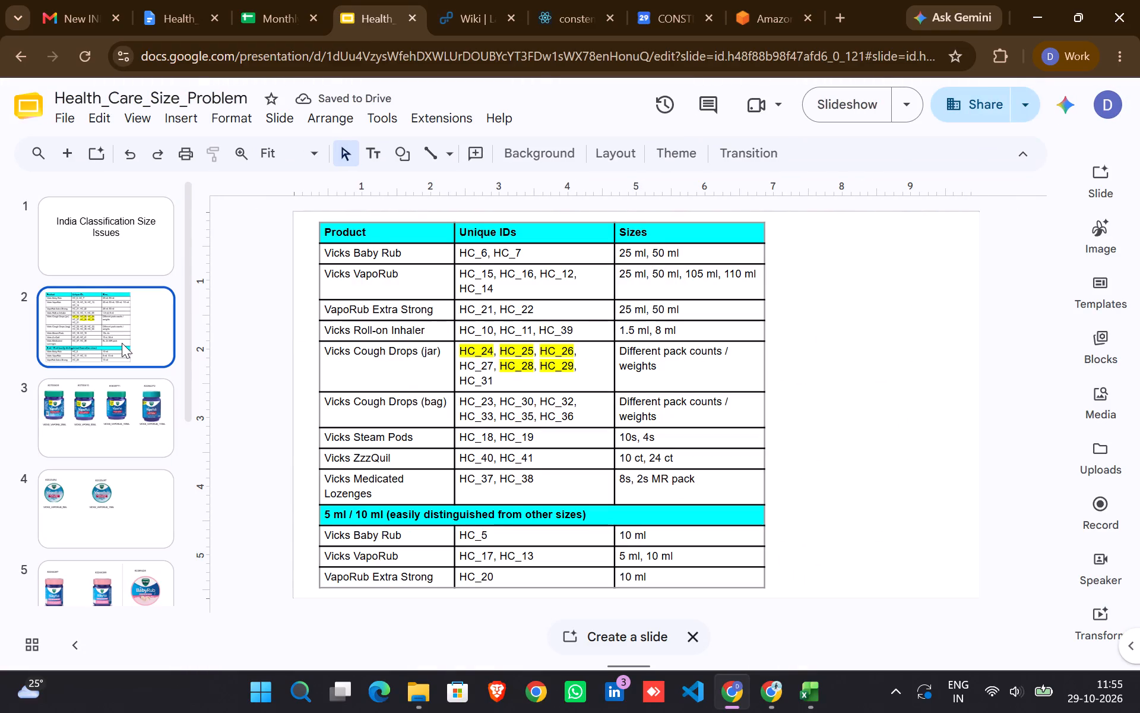
Copy the Health_Care_Size_Problem presentation's share link into Evidence Link cell S4 of the Google Sheets evaluation.
click(1001, 93)
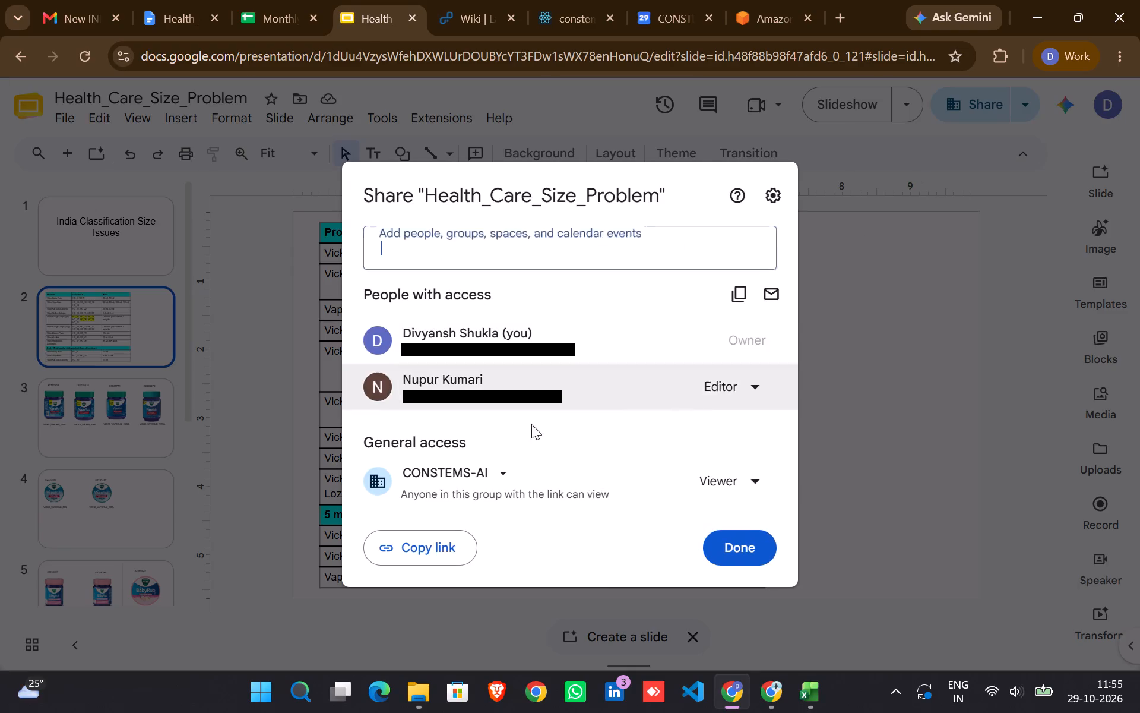
click(417, 539)
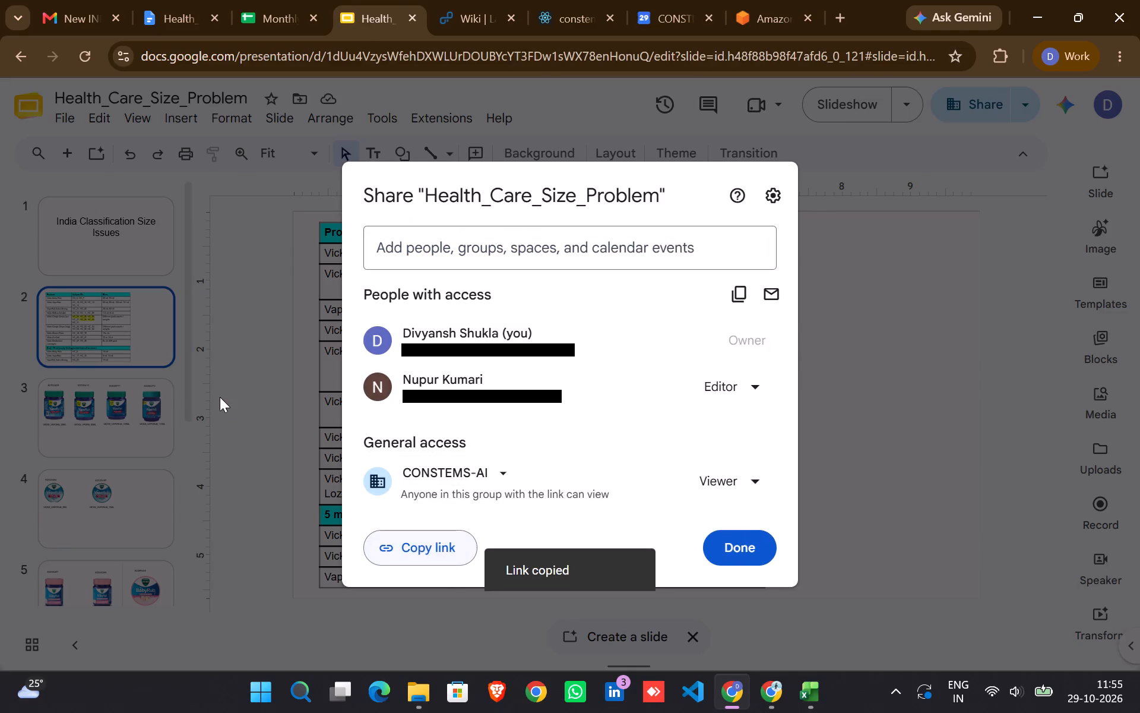
click(220, 397)
click(236, 1)
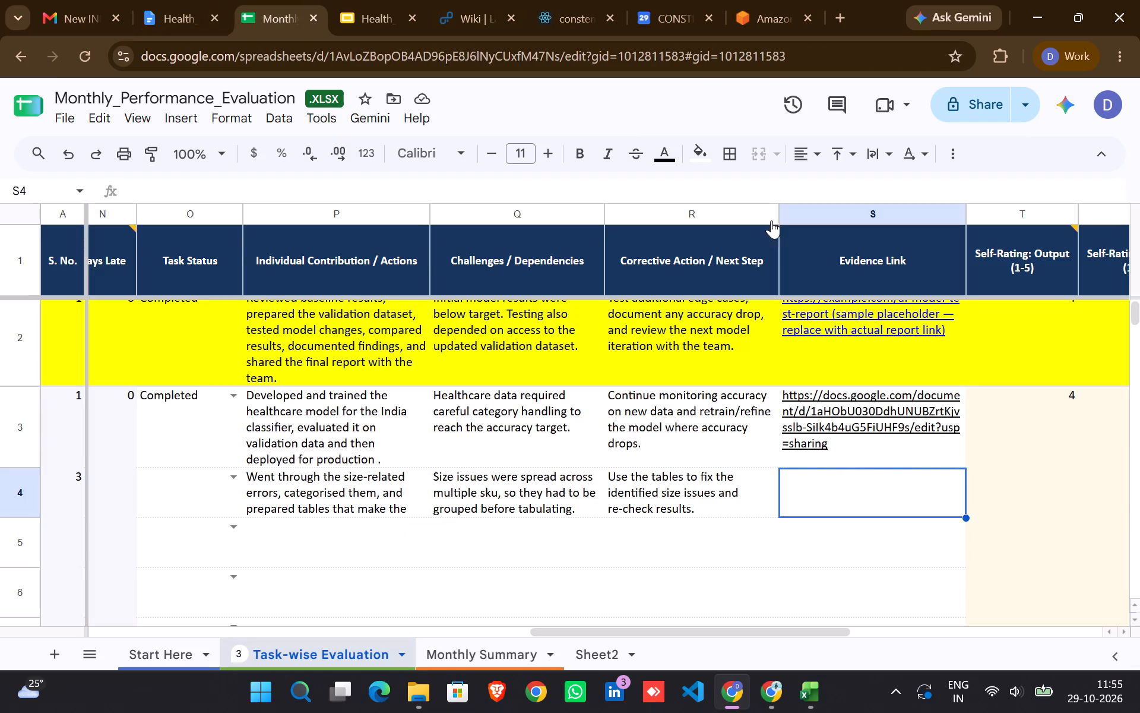
key(ctrl+v)
click(712, 562)
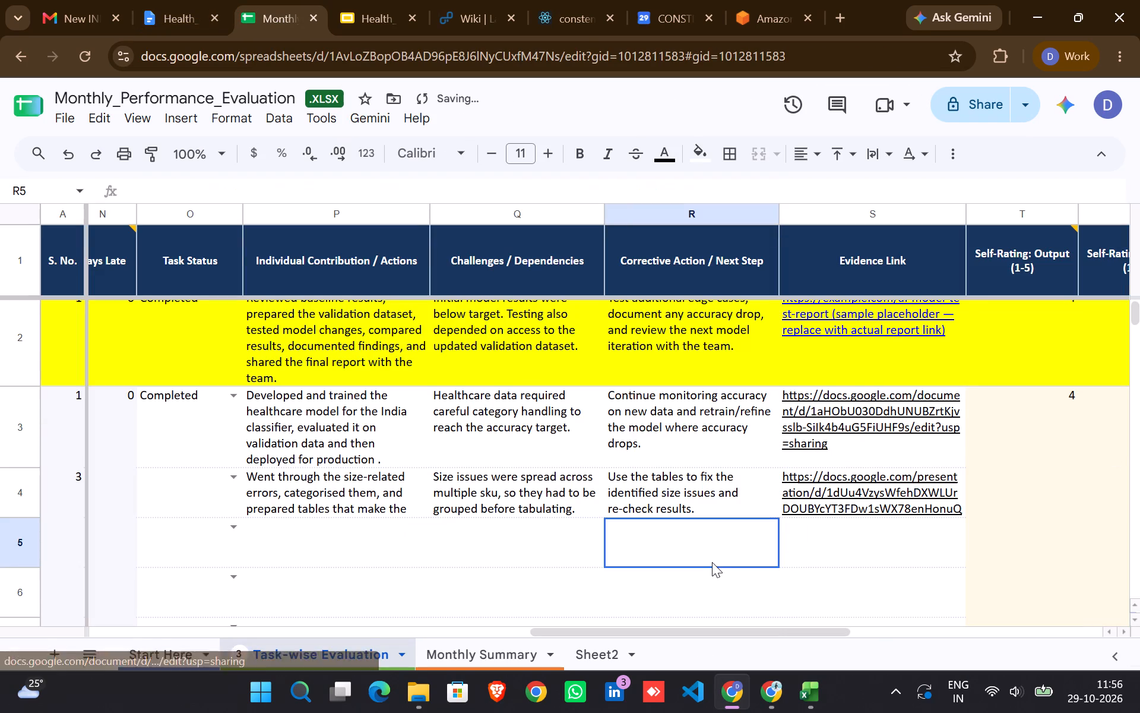
Open the presentation linked in Evidence Link cell S4 and return to the Monthly_Performance_Evaluation sheet.
click(824, 496)
click(872, 535)
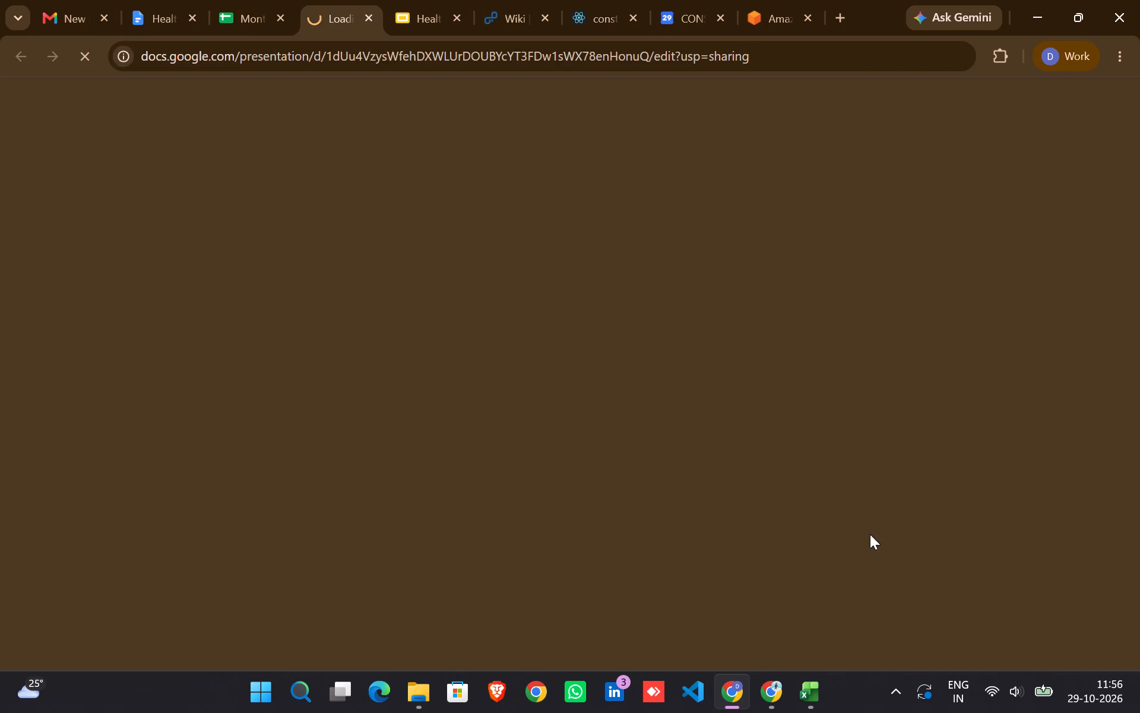
click(150, 0)
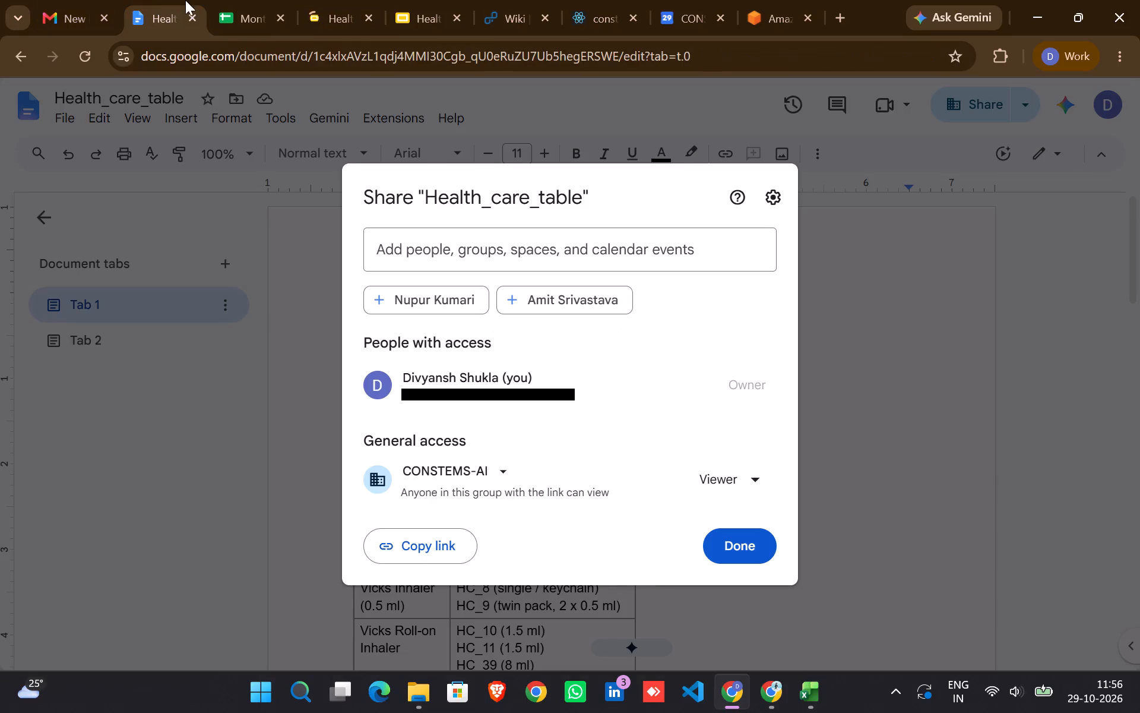
click(202, 0)
click(252, 0)
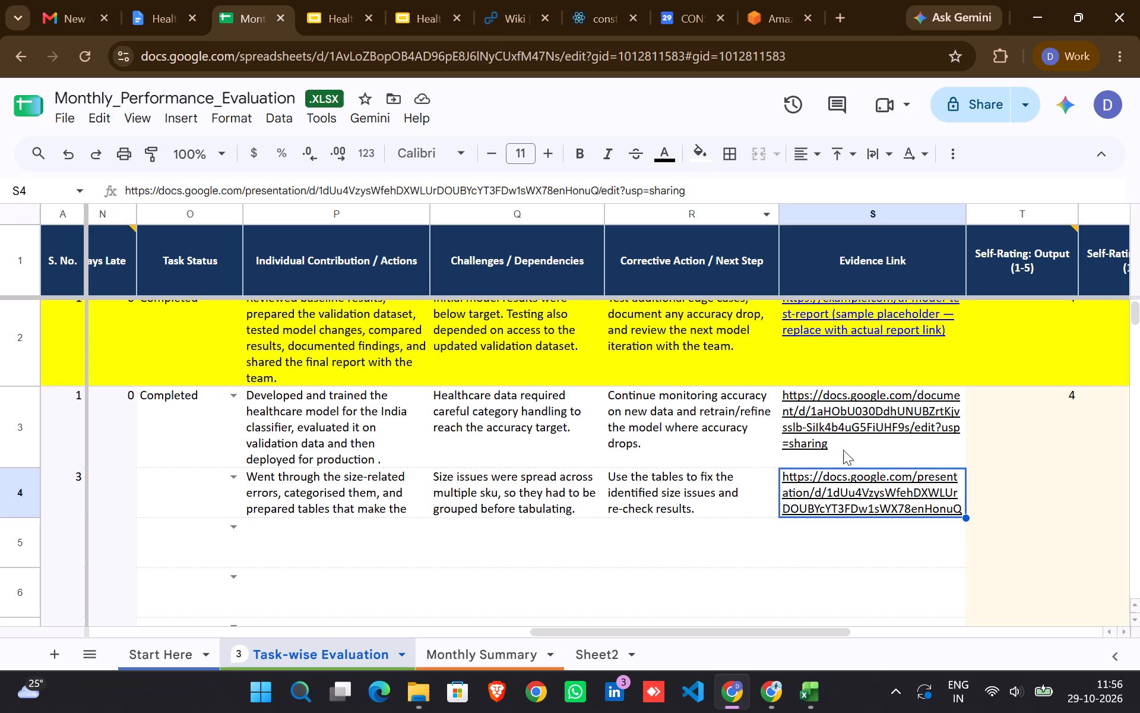
Replace the raw link in Evidence Link cell S4 with a Health_Care_Size_Problem file chip.
double_click(788, 486)
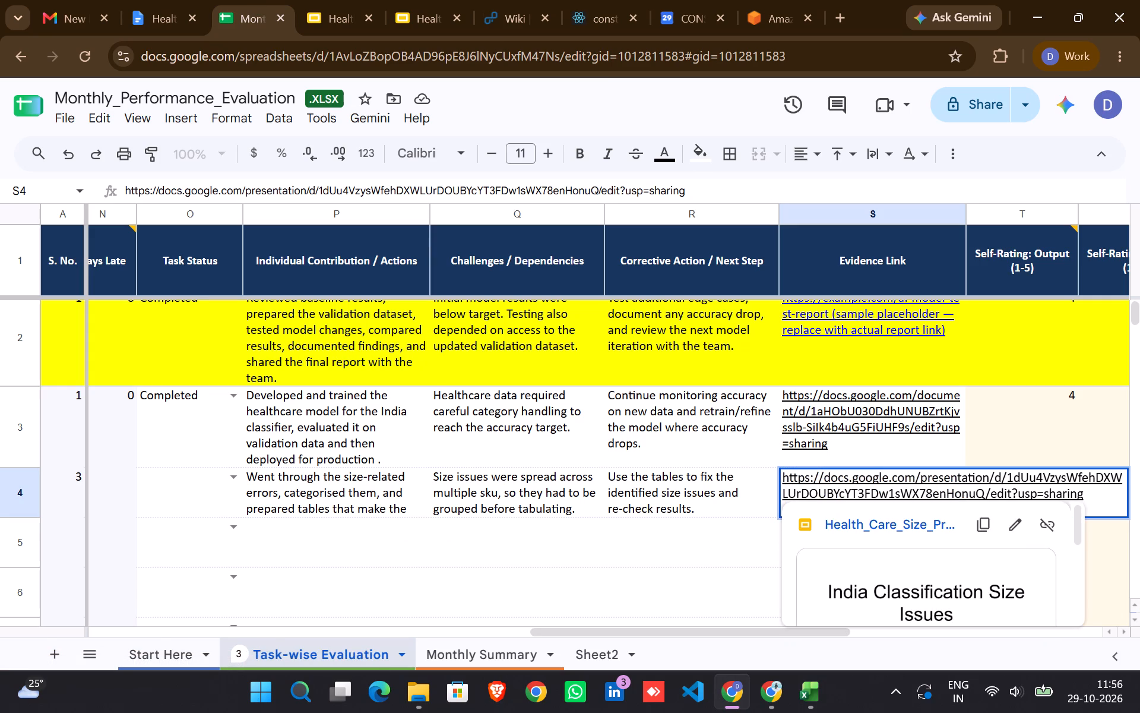
double_click(791, 481)
key(ctrl+a)
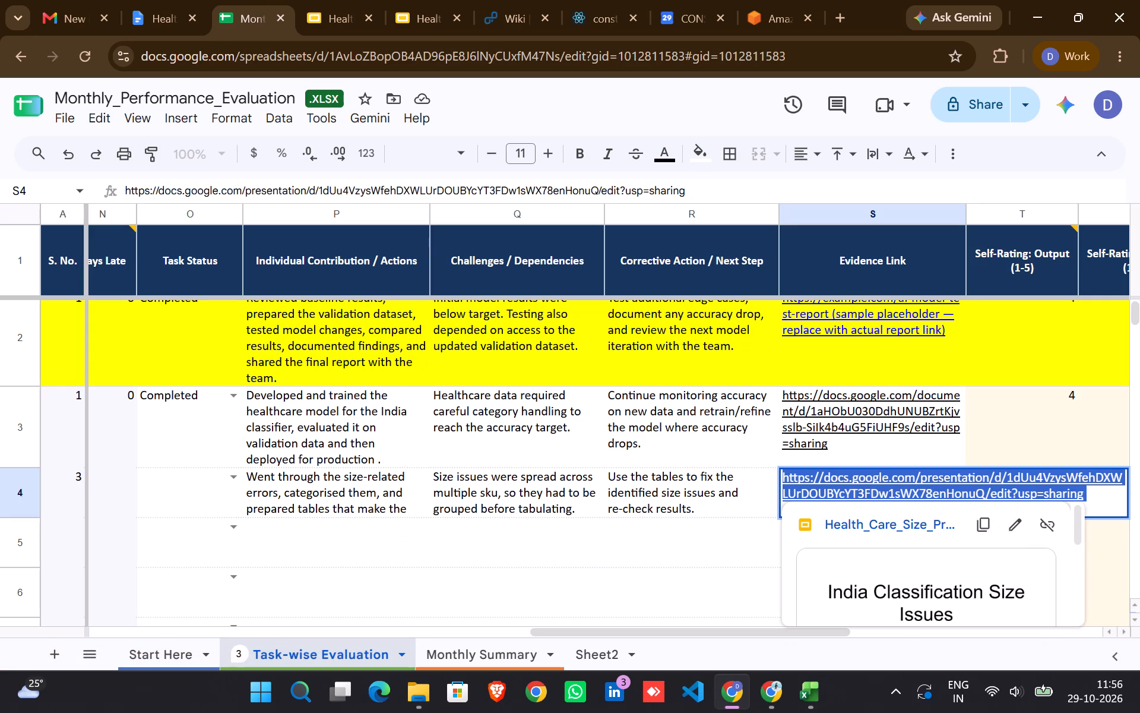
key(BackSpace)
key(ctrl+v)
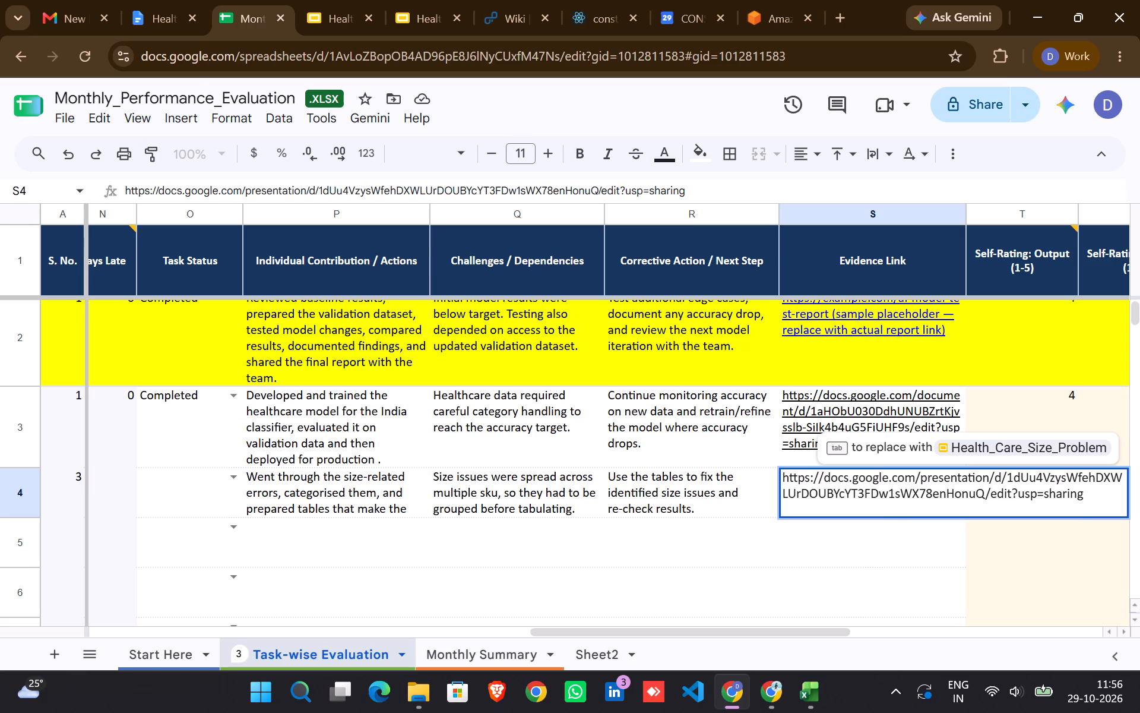
click(961, 440)
click(727, 611)
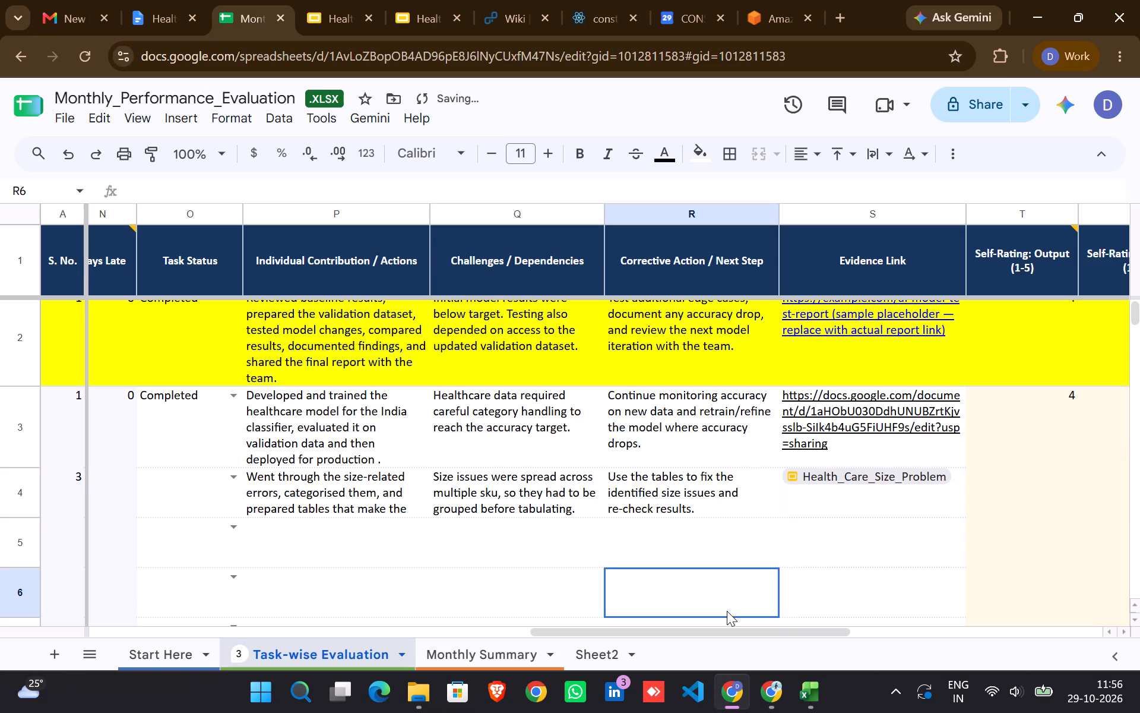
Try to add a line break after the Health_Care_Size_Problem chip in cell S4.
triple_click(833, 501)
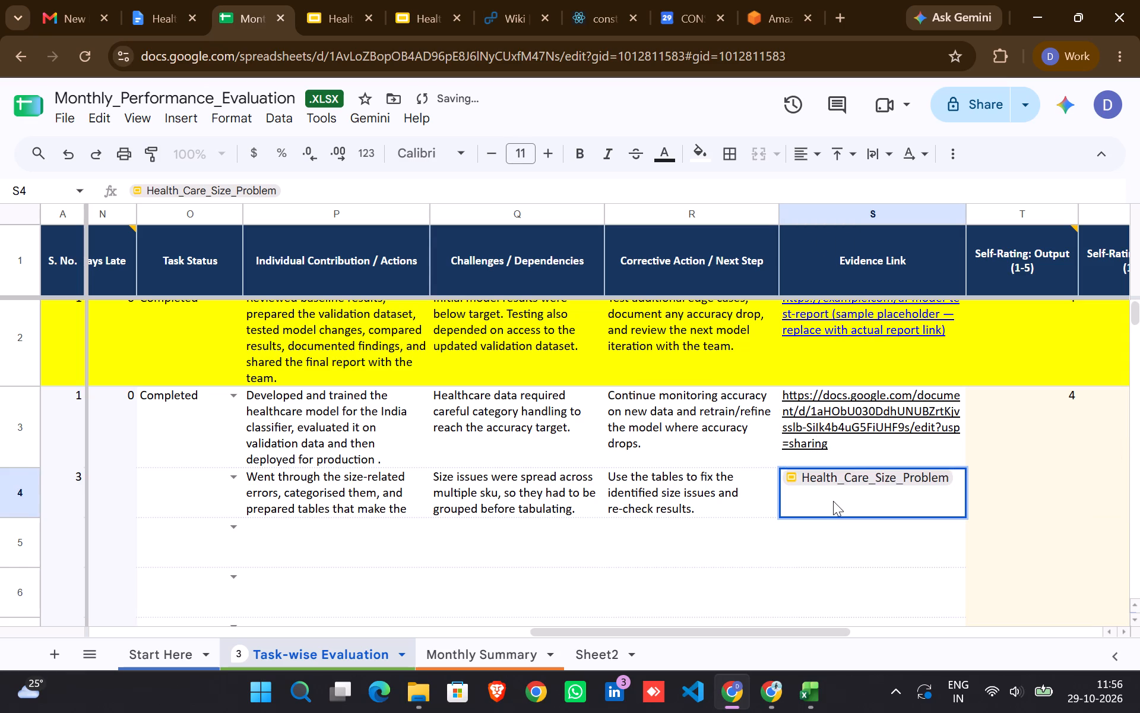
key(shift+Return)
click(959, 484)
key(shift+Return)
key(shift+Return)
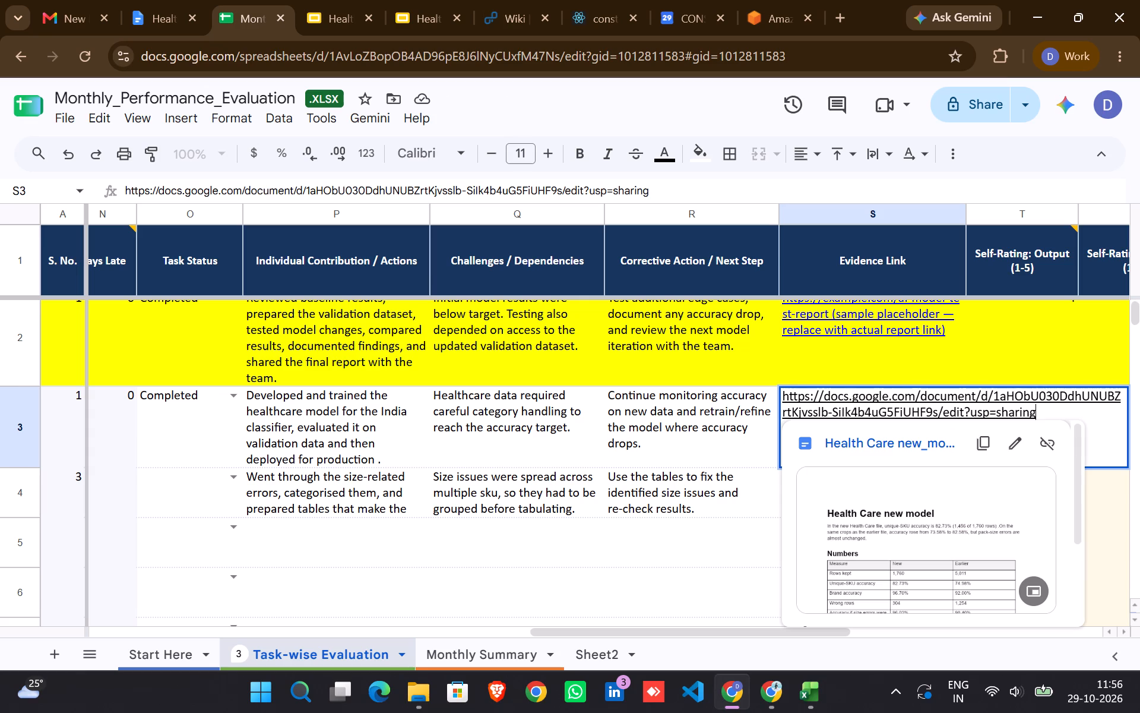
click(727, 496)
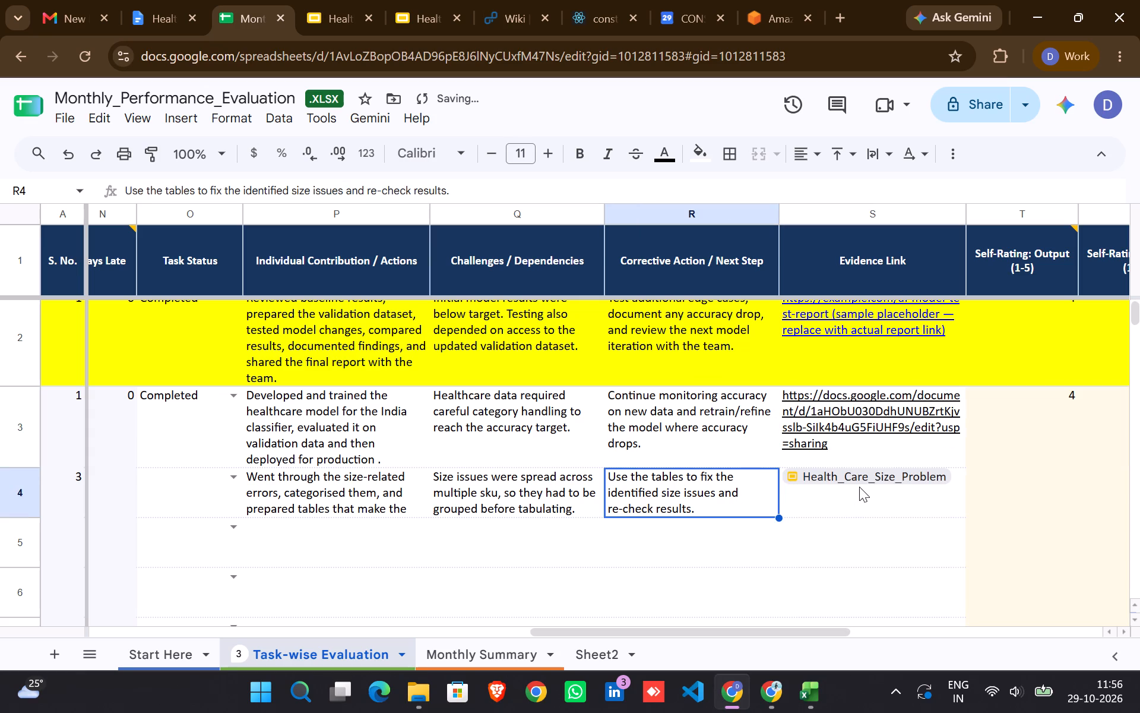
Cut and re-paste the link in Evidence Link cell S3, converting it to a Health Care new_model file chip.
double_click(851, 425)
key(ctrl+a)
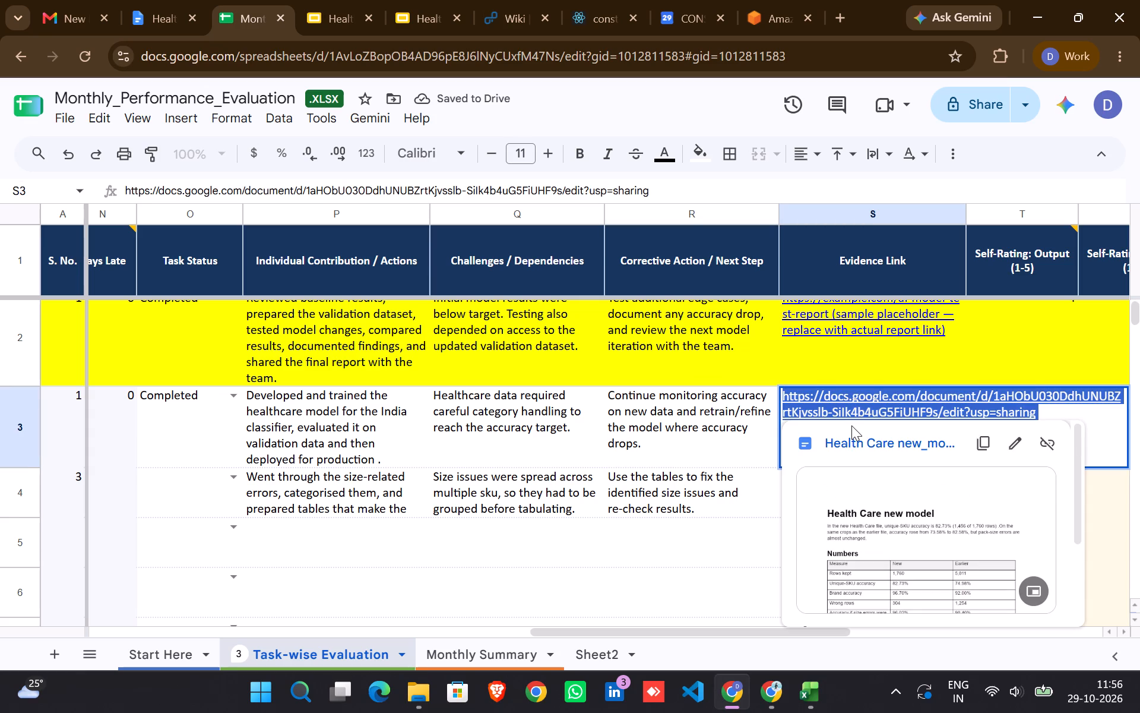
key(ctrl+x)
click(708, 552)
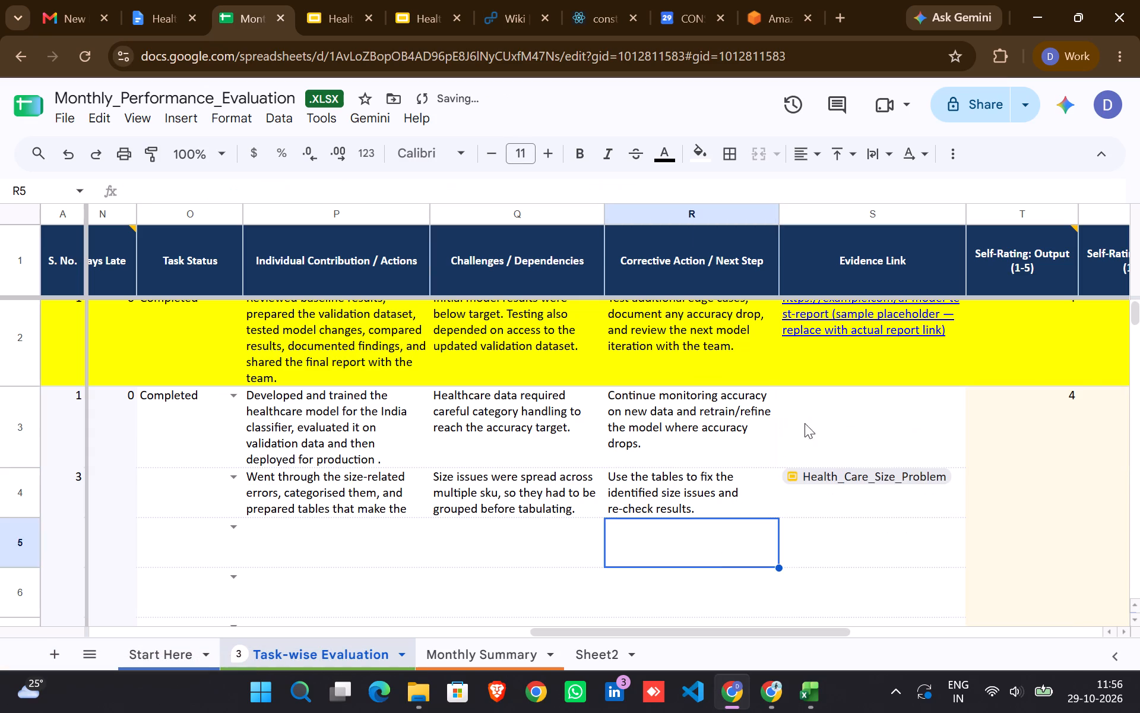
double_click(814, 405)
key(ctrl+v)
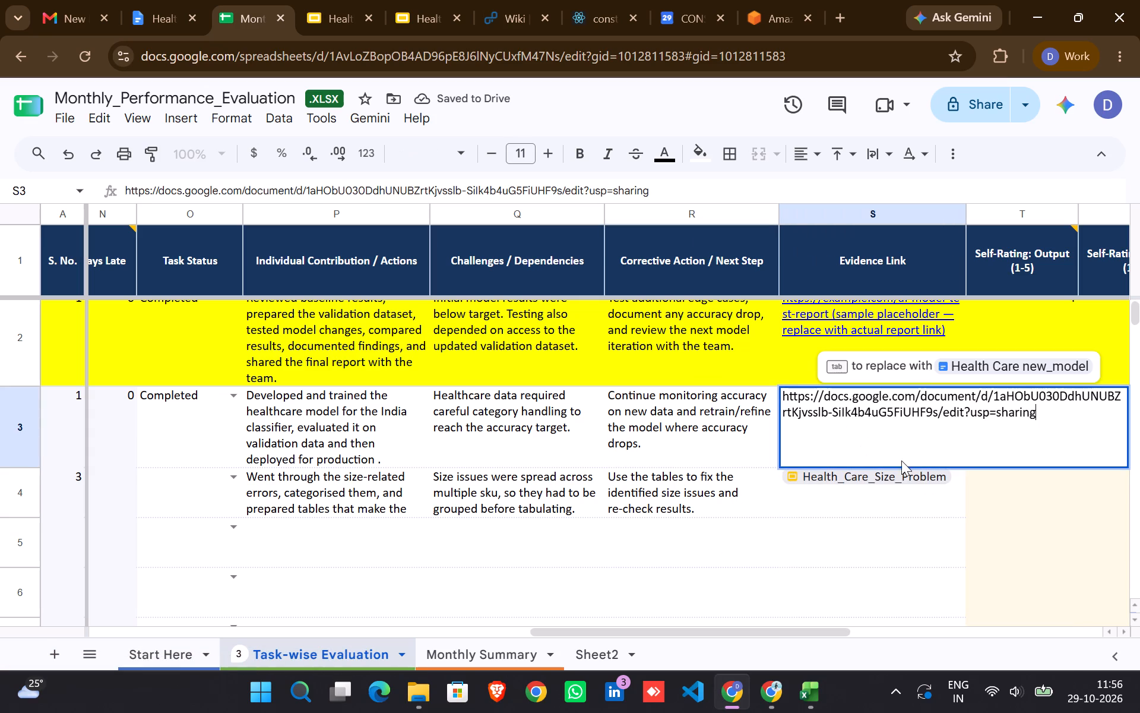
click(994, 362)
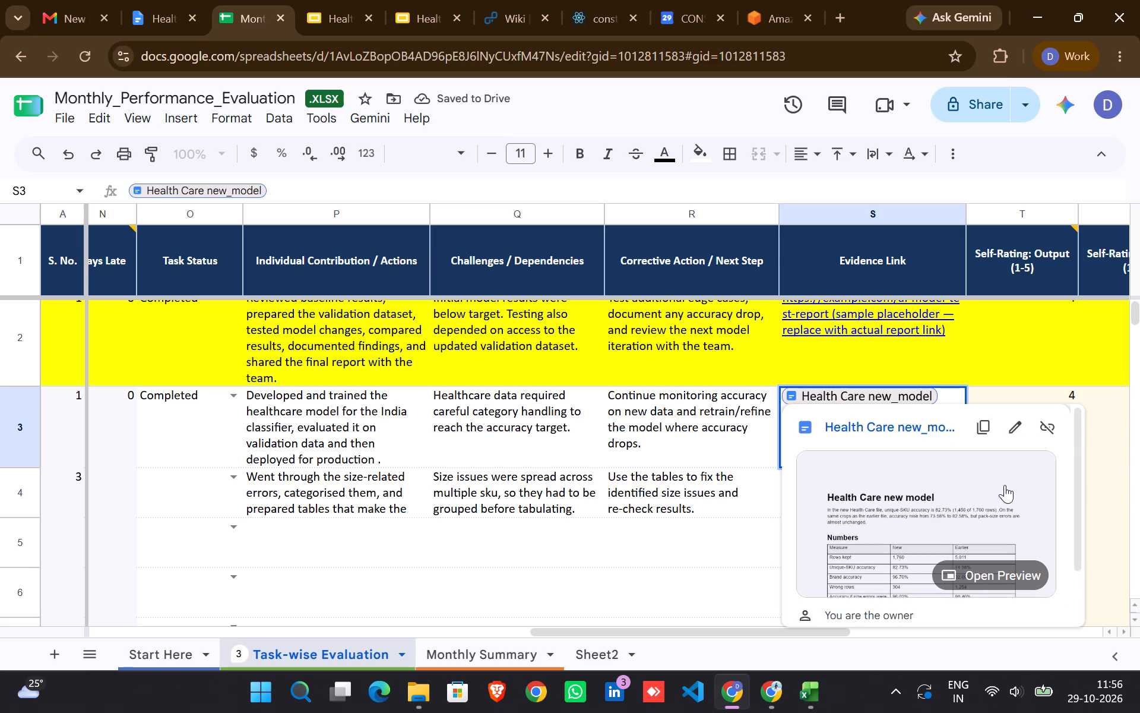
click(1103, 481)
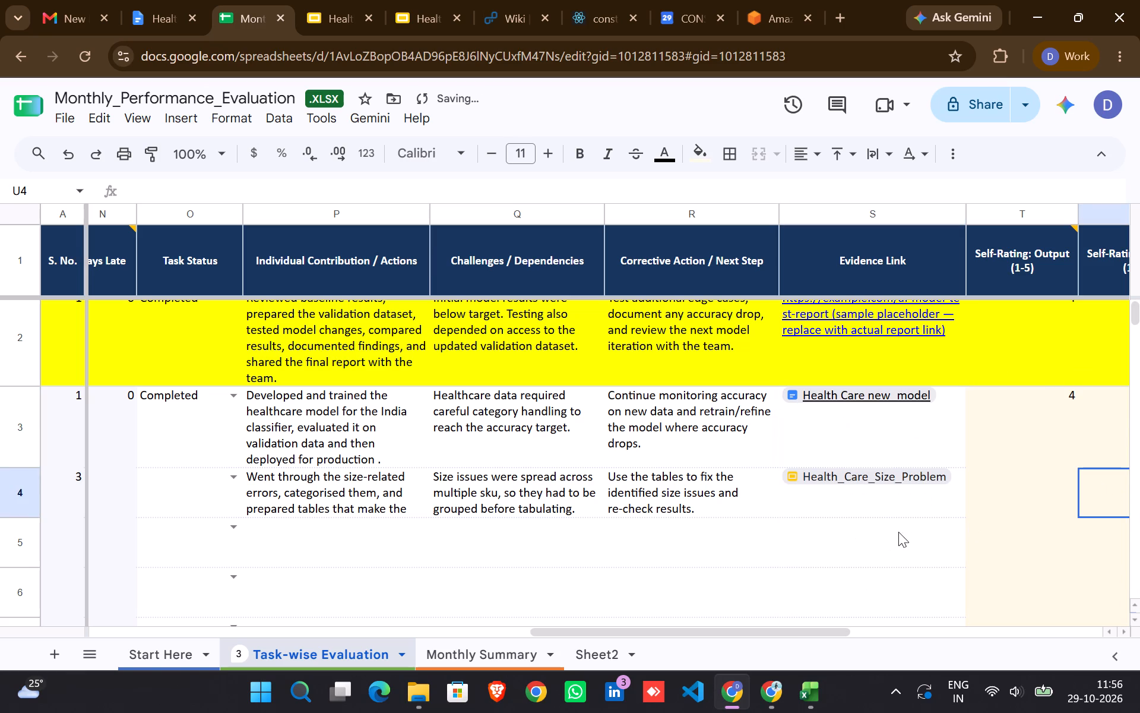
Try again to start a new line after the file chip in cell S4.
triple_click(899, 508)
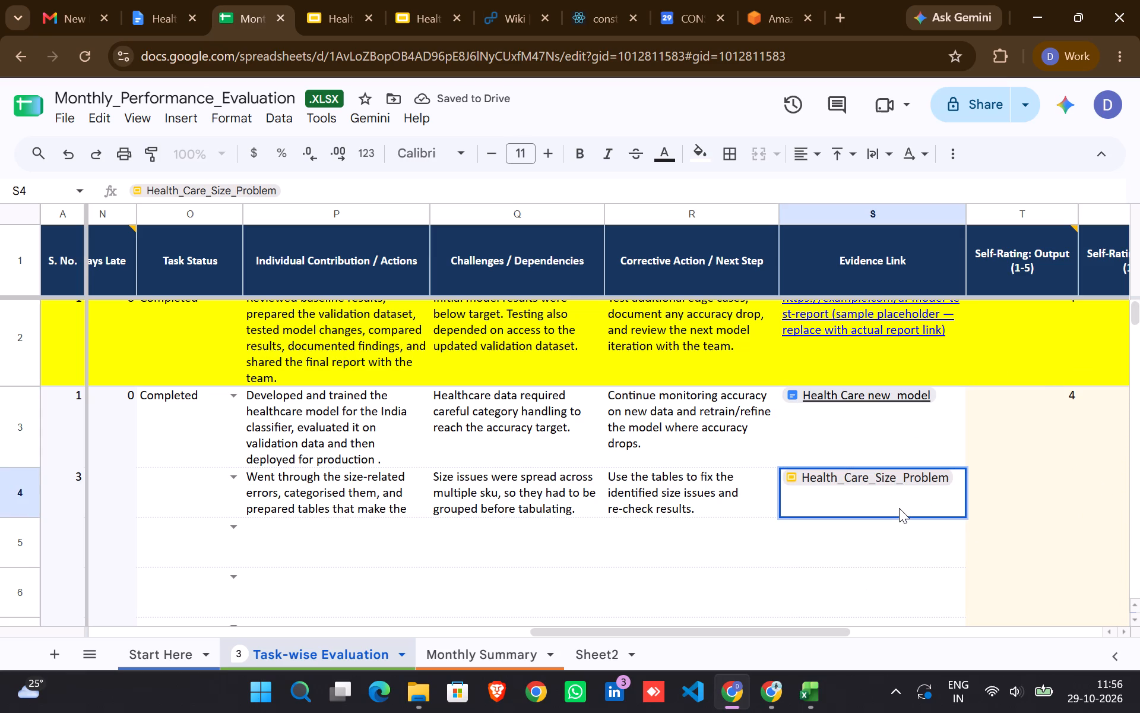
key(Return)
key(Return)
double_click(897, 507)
Close the Health_care_table sharing settings and look through the recent Google Docs for further evidence documents.
click(181, 0)
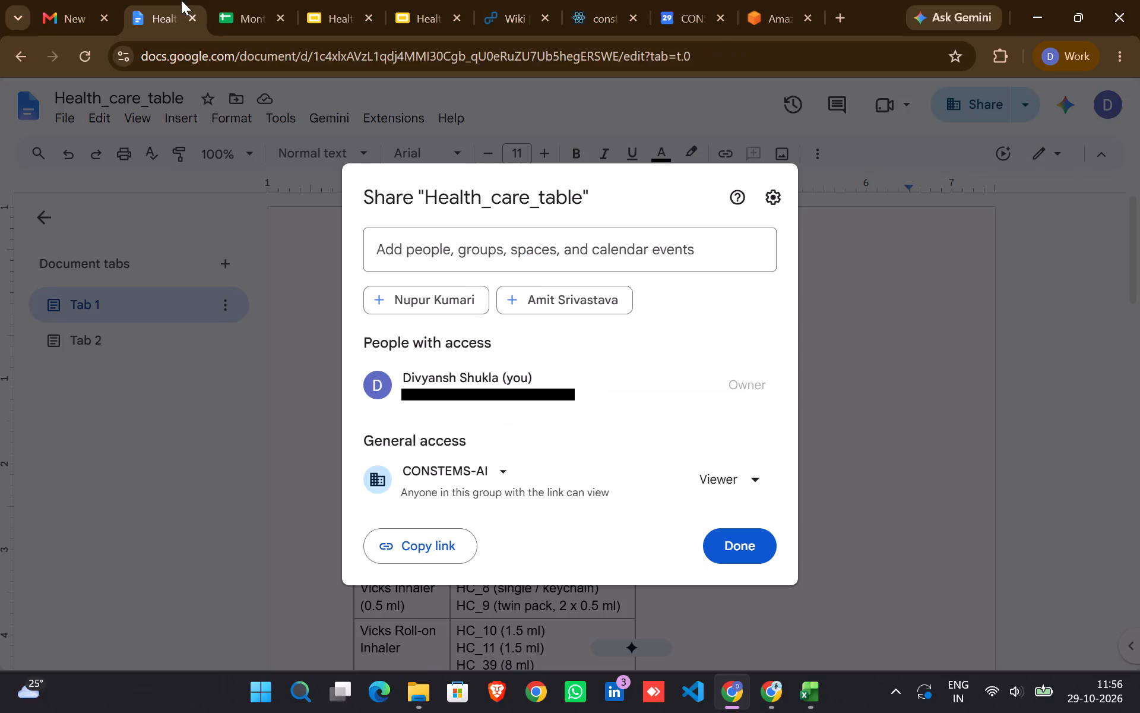
click(94, 125)
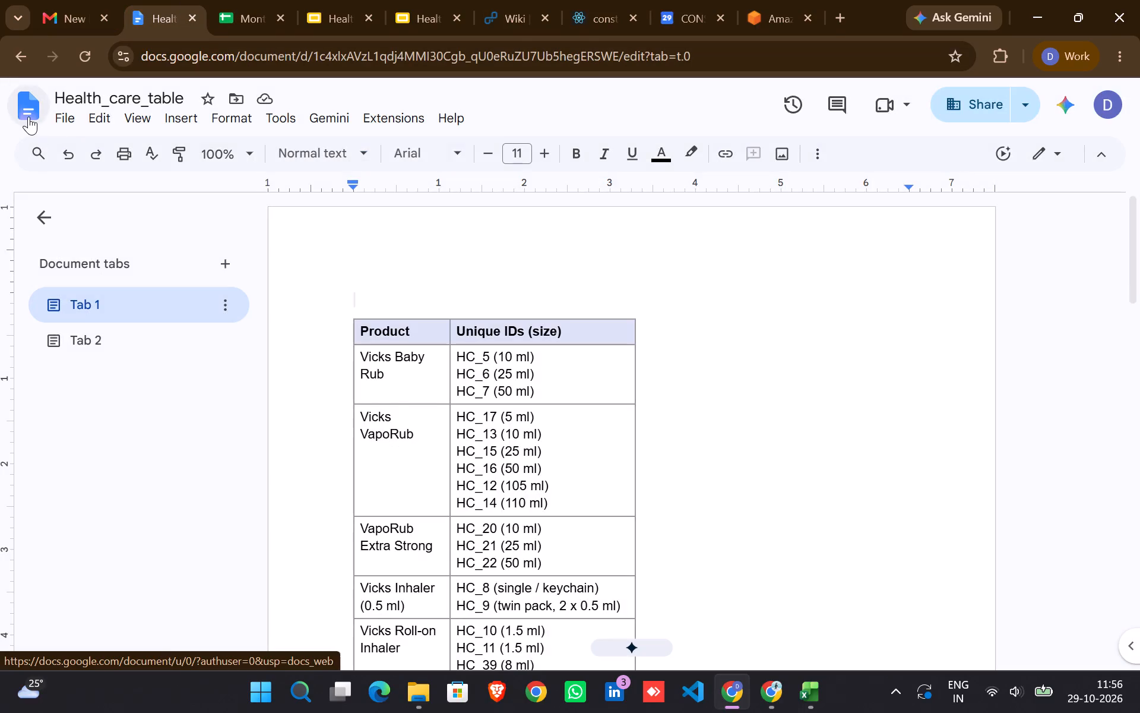
click(28, 116)
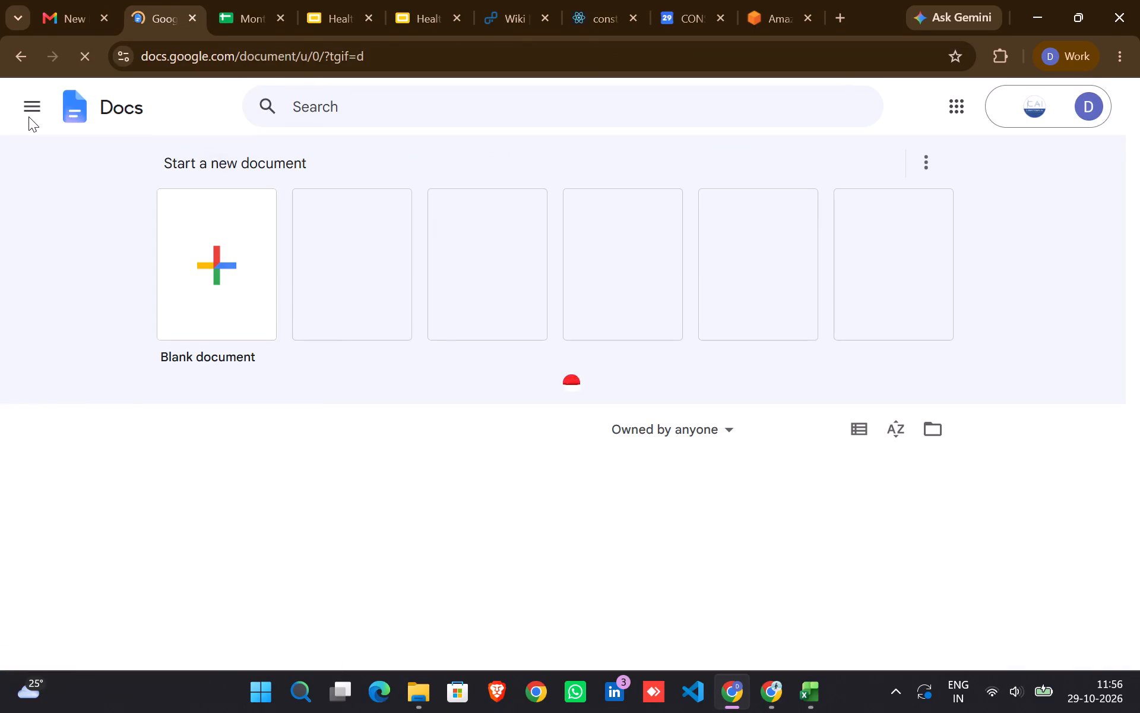
scroll(349, 352, down, 2)
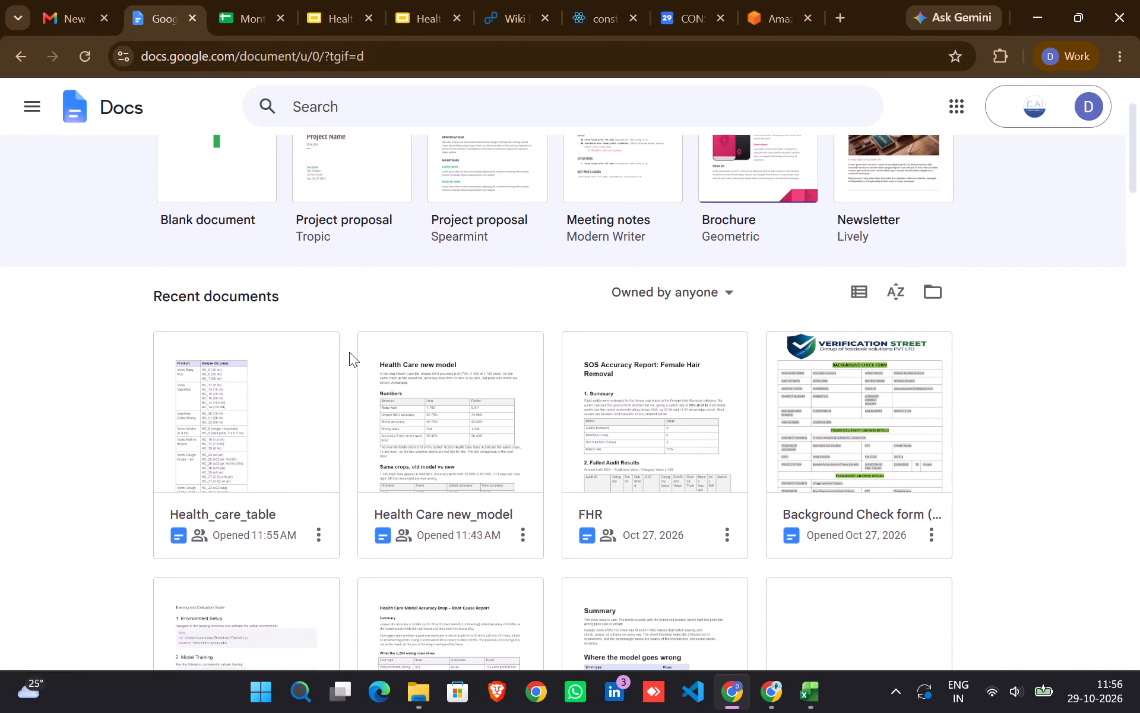
scroll(349, 352, down, 3)
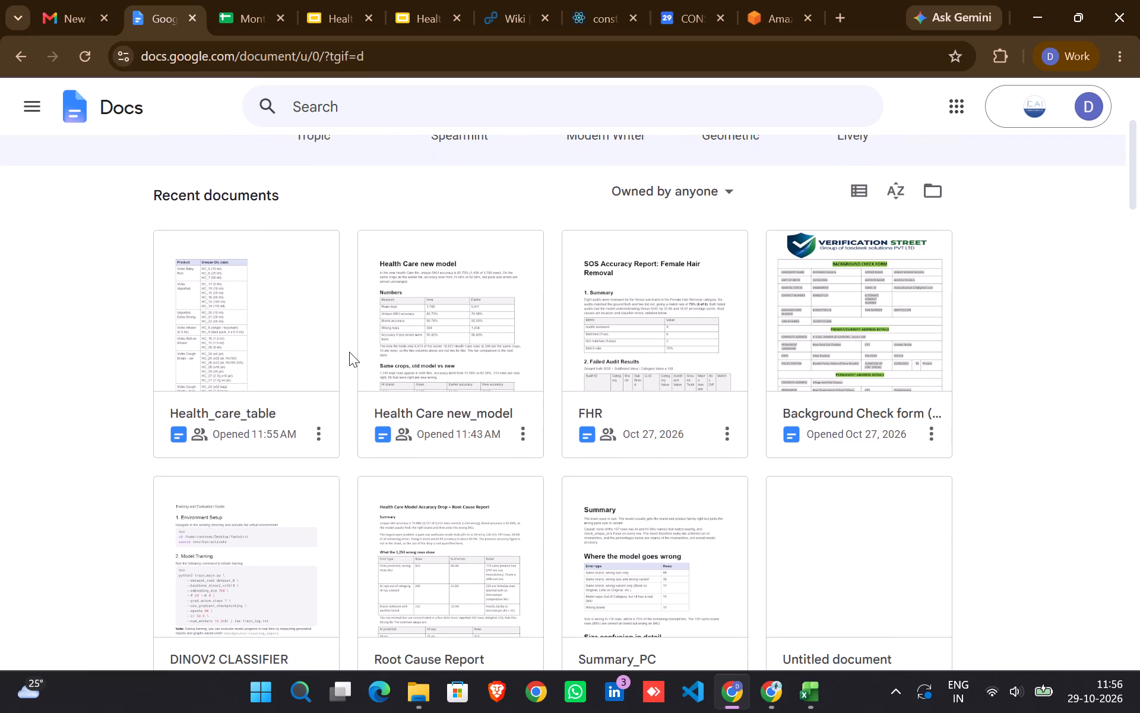
scroll(349, 352, down, 1)
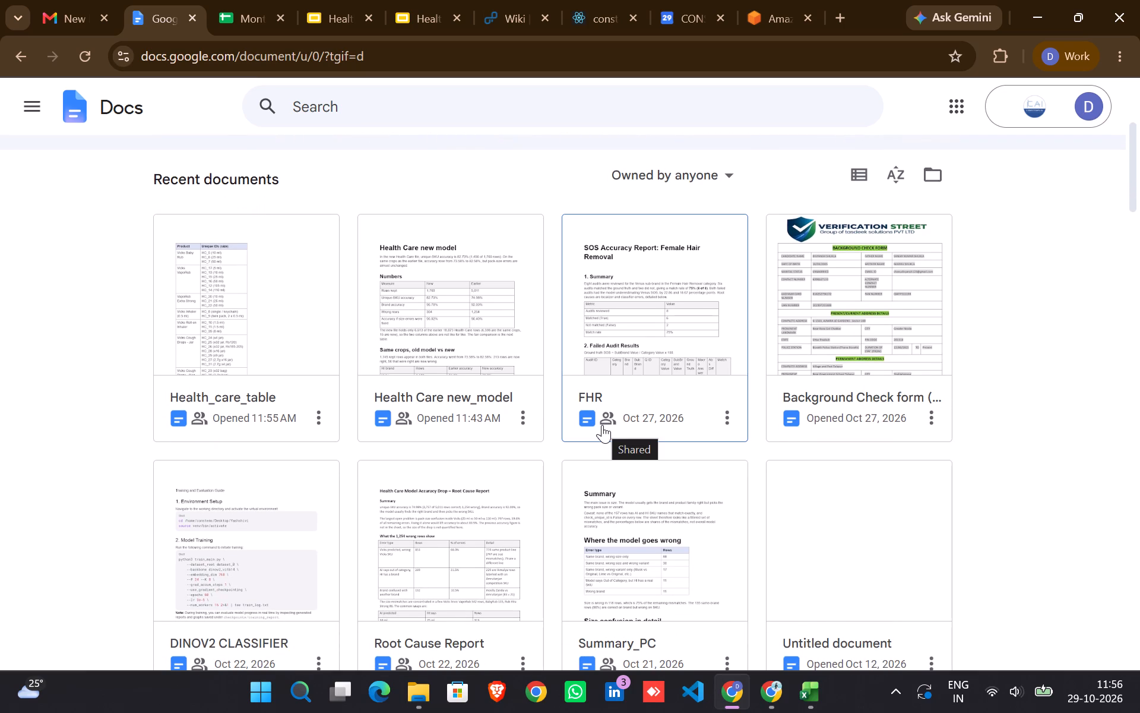
scroll(602, 425, down, 2)
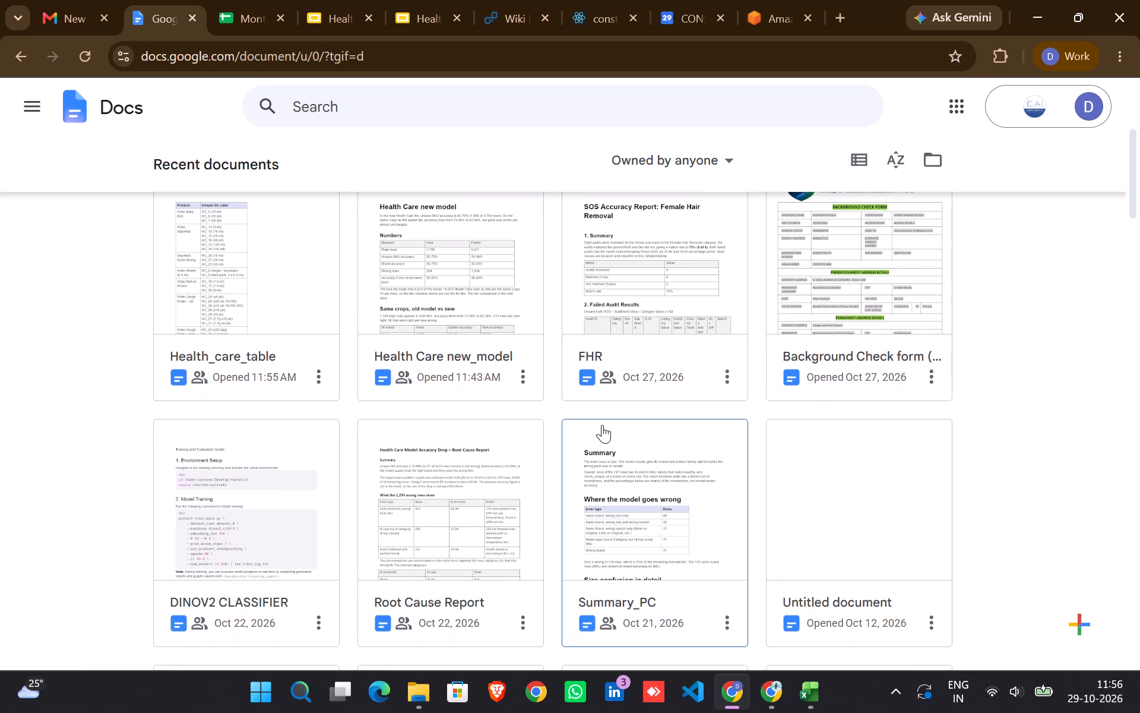
scroll(602, 425, down, 5)
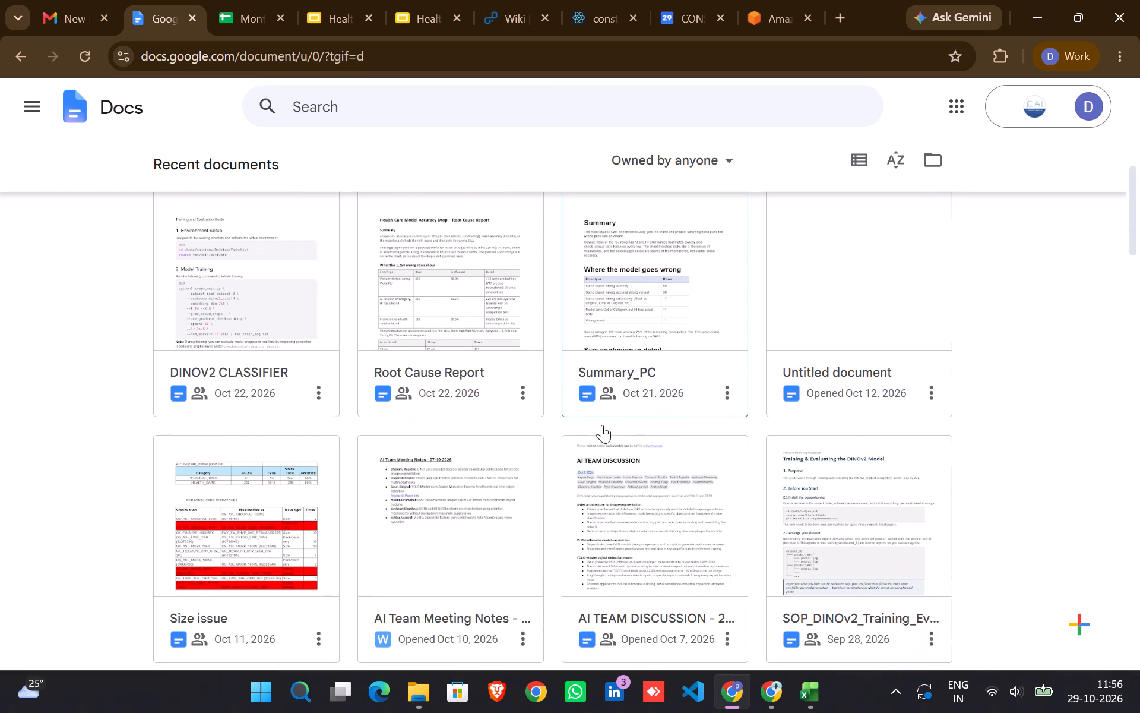
scroll(602, 425, down, 1)
scroll(267, 516, up, 2)
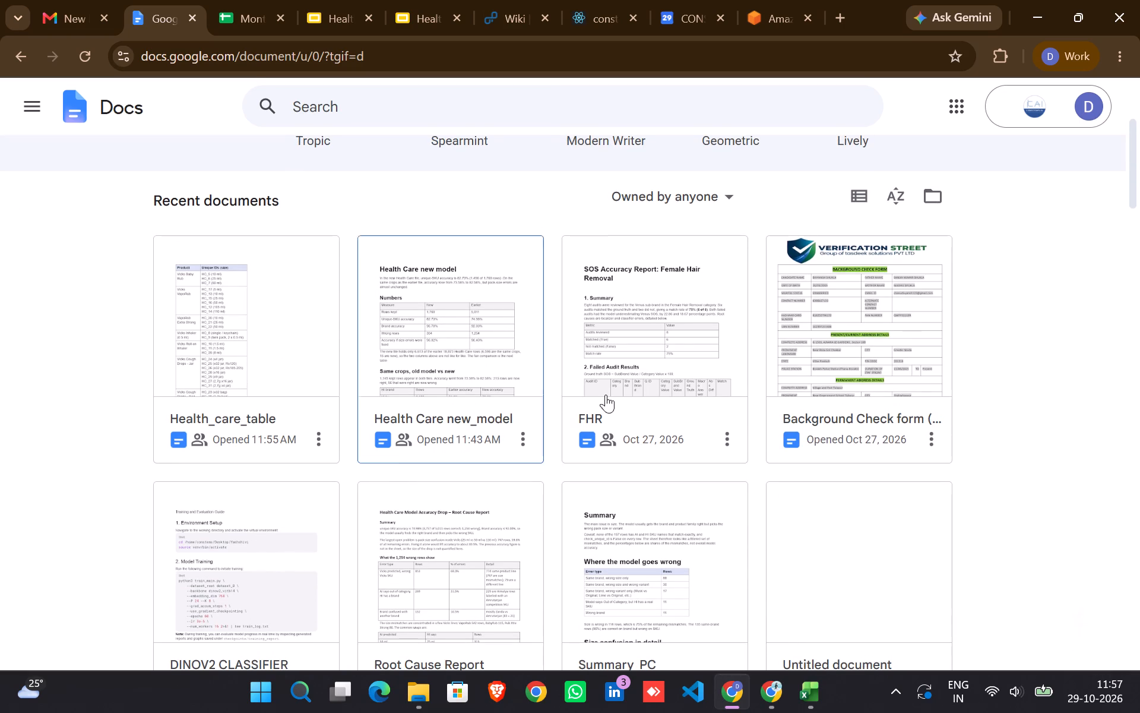
Open the FHR document and skim its SOS Accuracy Report for Female Hair Removal.
click(619, 389)
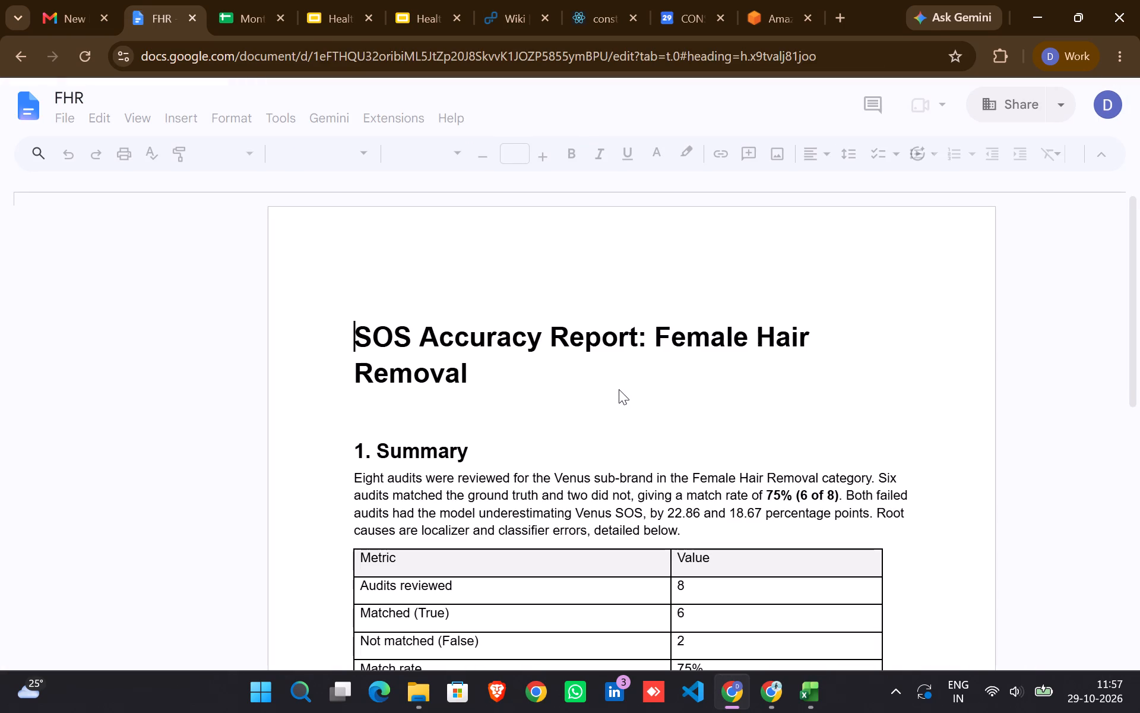
scroll(235, 198, down, 2)
scroll(398, 440, down, 1)
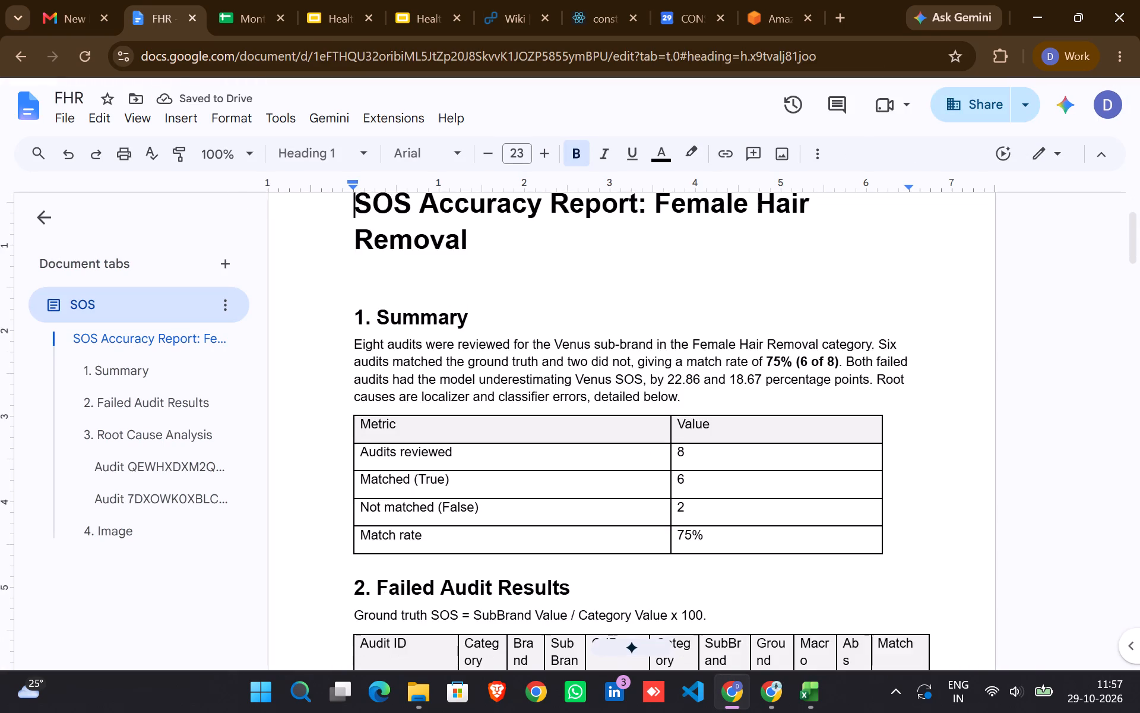
scroll(398, 440, down, 1)
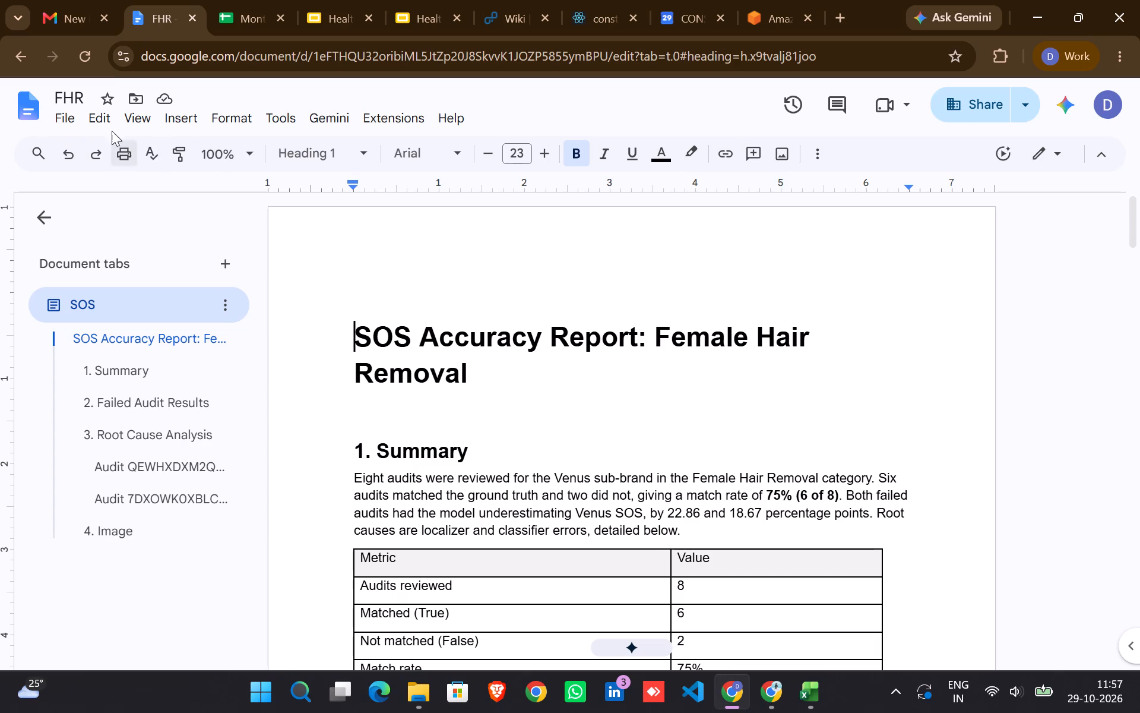
Close the duplicate browser tab of the Health_Care_Size_Problem presentation.
click(277, 0)
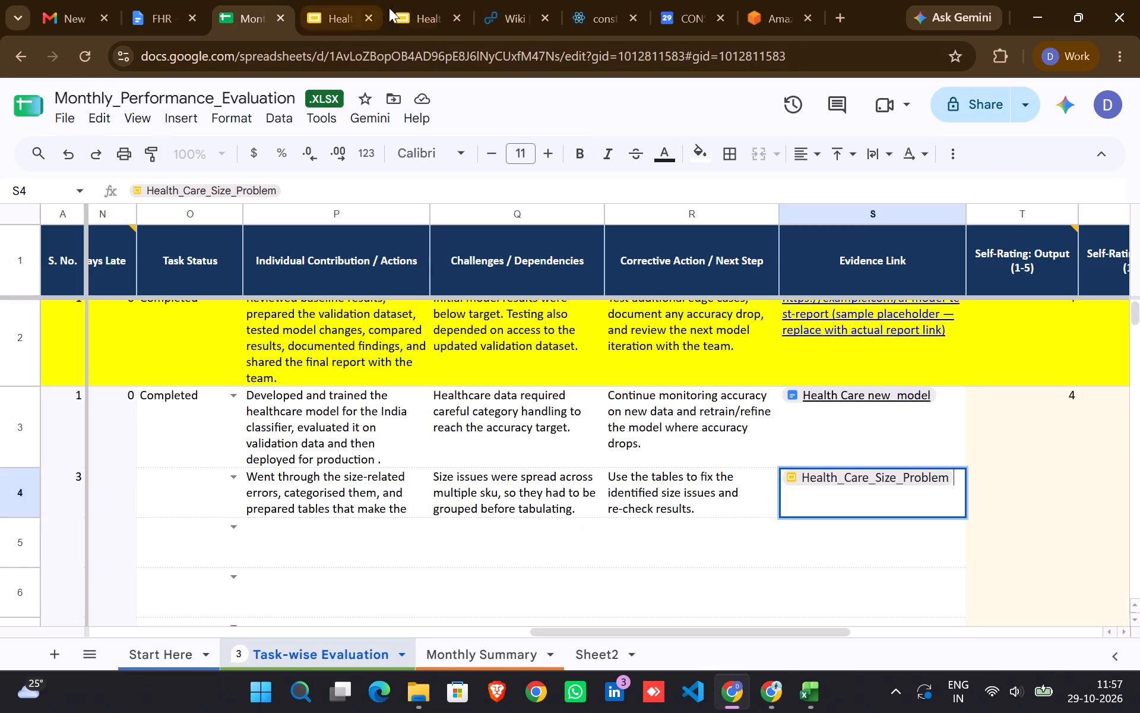
click(338, 0)
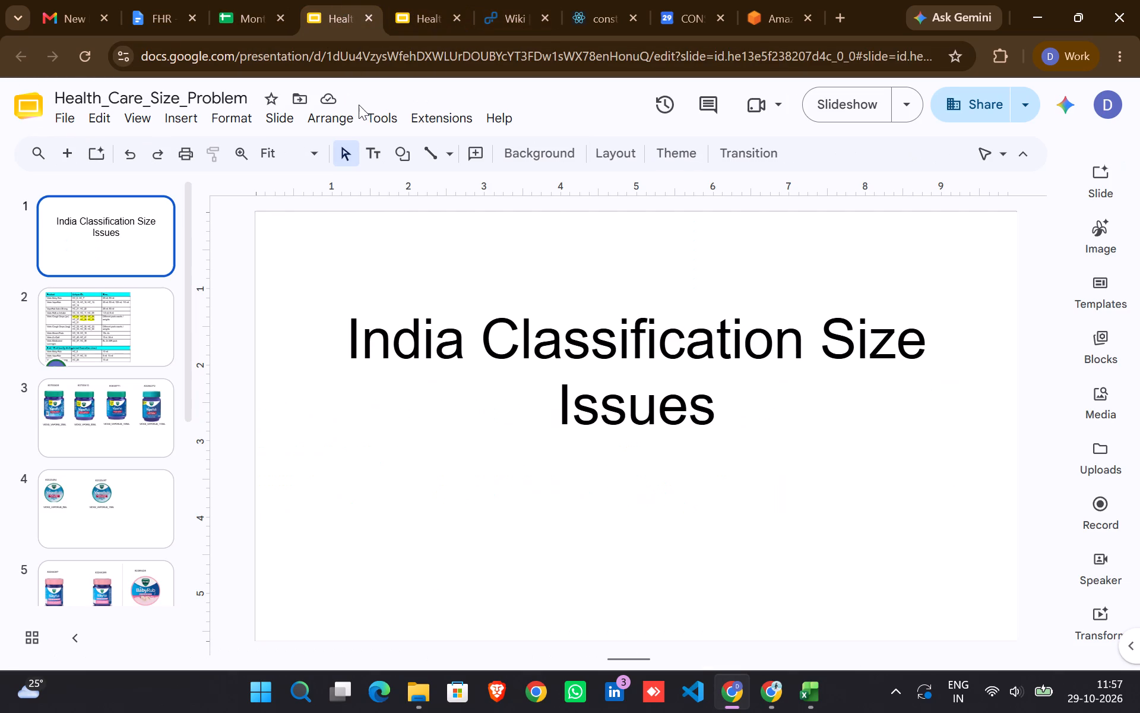
click(375, 21)
Open a new browser tab.
click(768, 4)
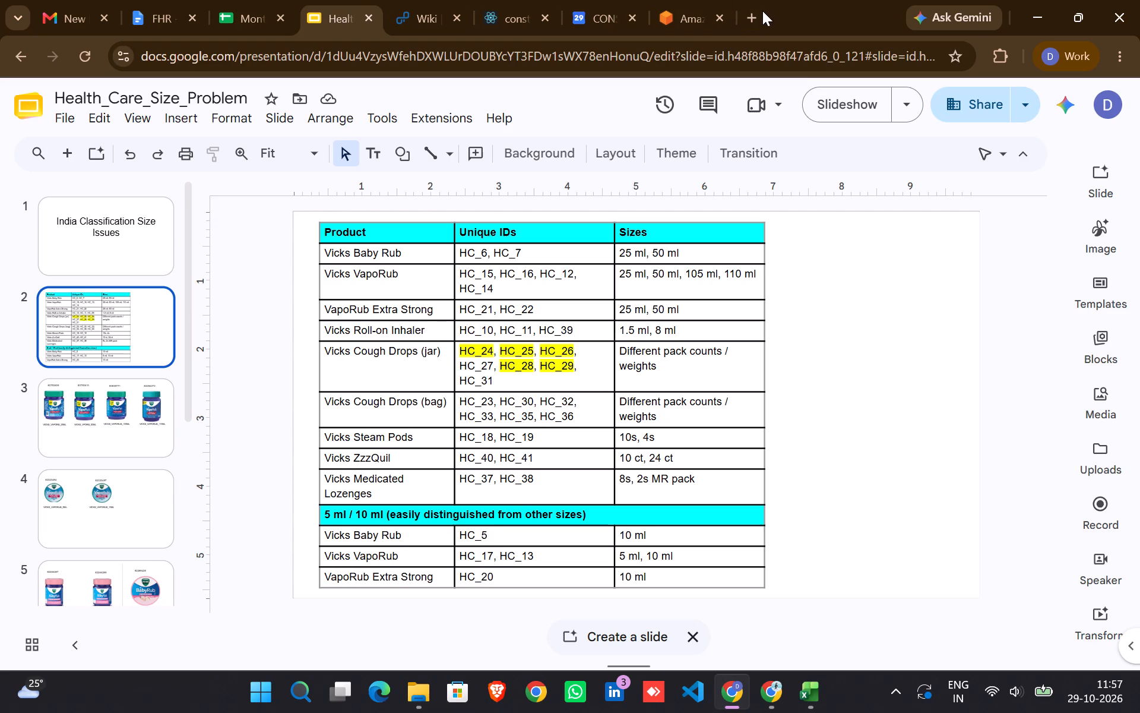
click(762, 11)
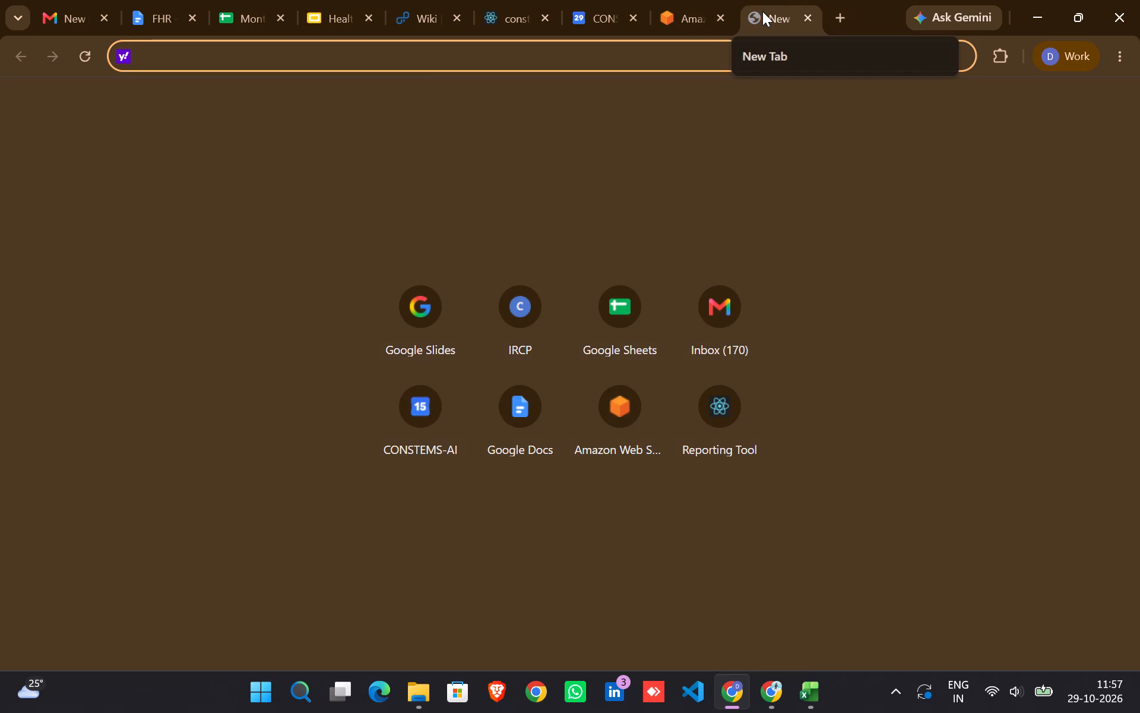
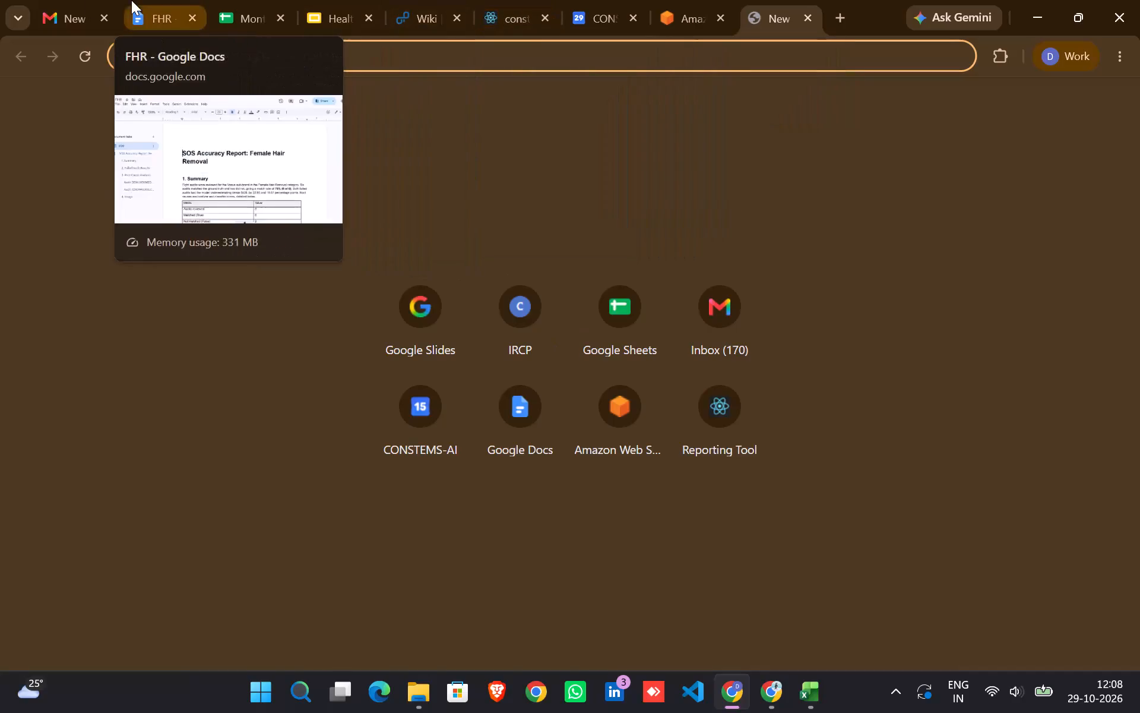
Revisit the HEALTH_CARE model deployment email thread and return to the FHR accuracy report document.
click(58, 0)
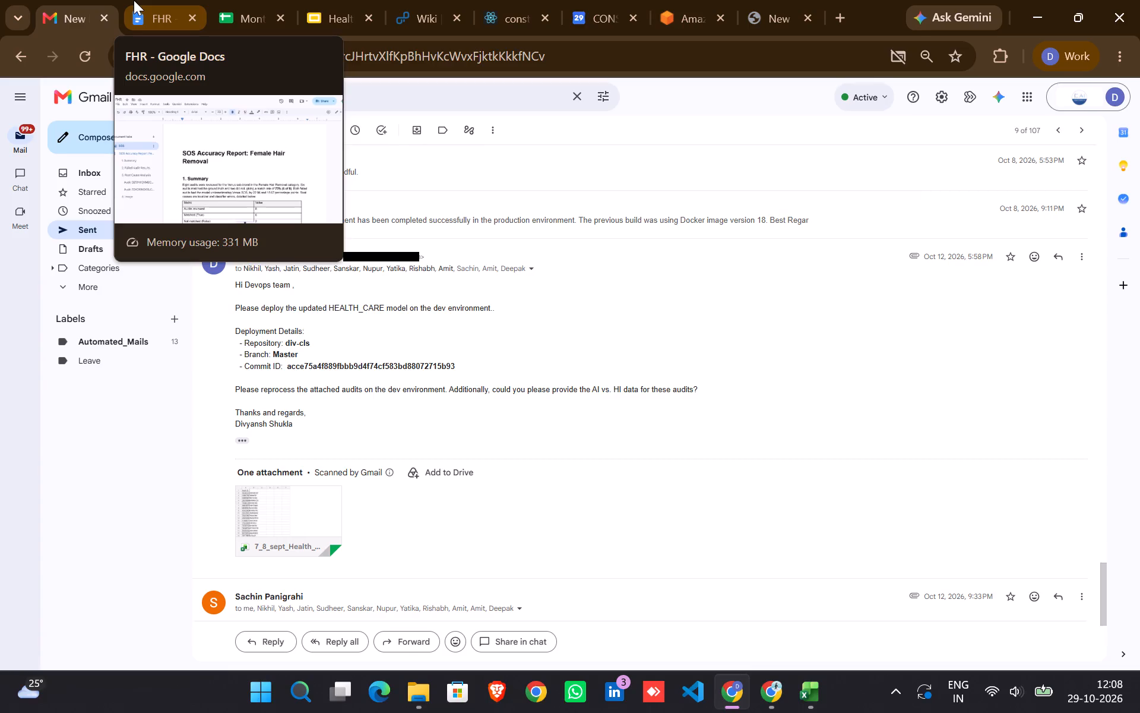
click(134, 0)
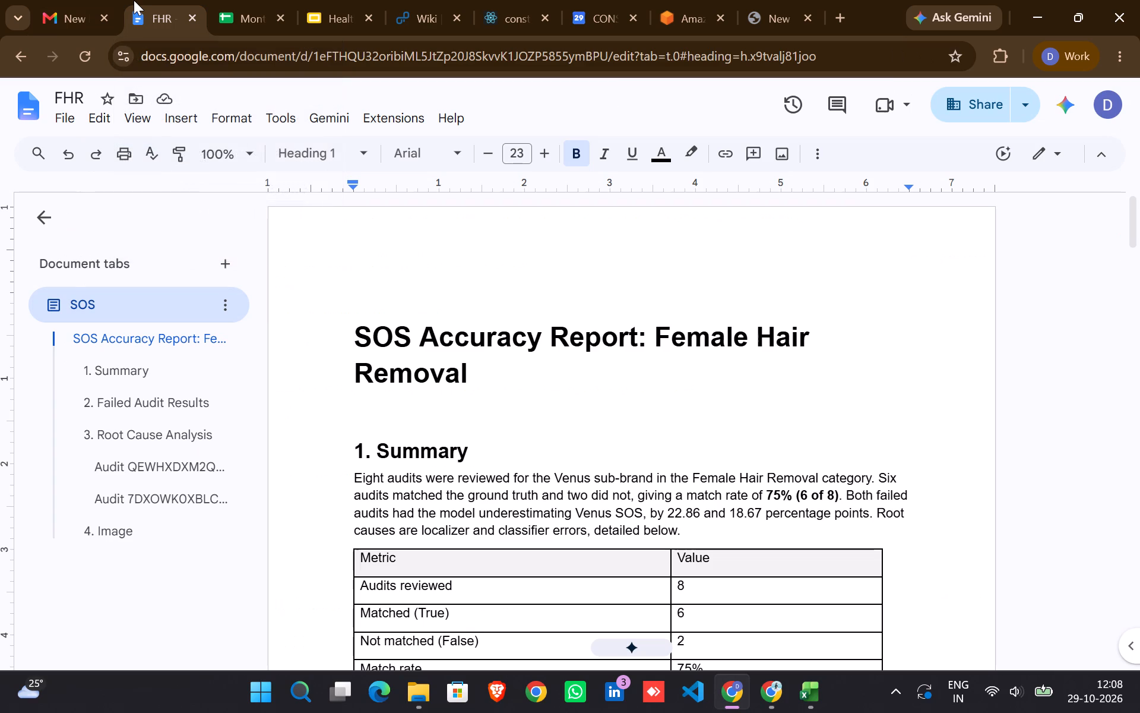
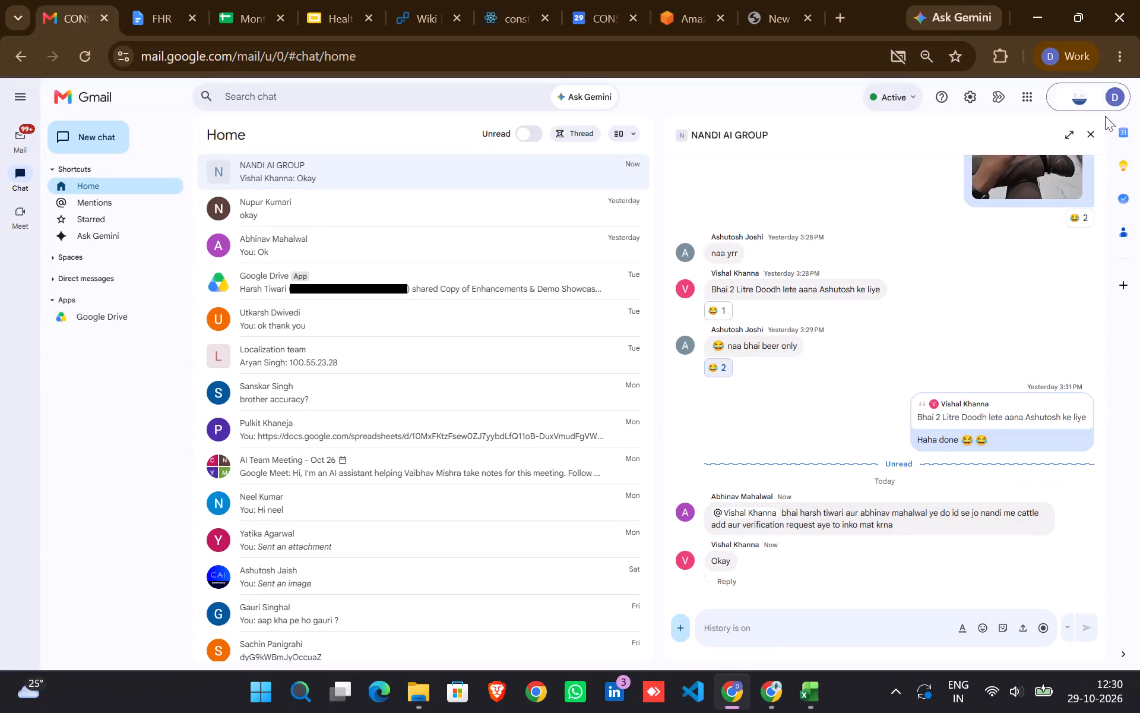
Close the open NANDI AI GROUP conversation in Gmail chat.
click(1097, 132)
In the Monthly_Performance_Evaluation sheet, set the Output self-rating of the size-issues task in row 4 to 4.
click(350, 0)
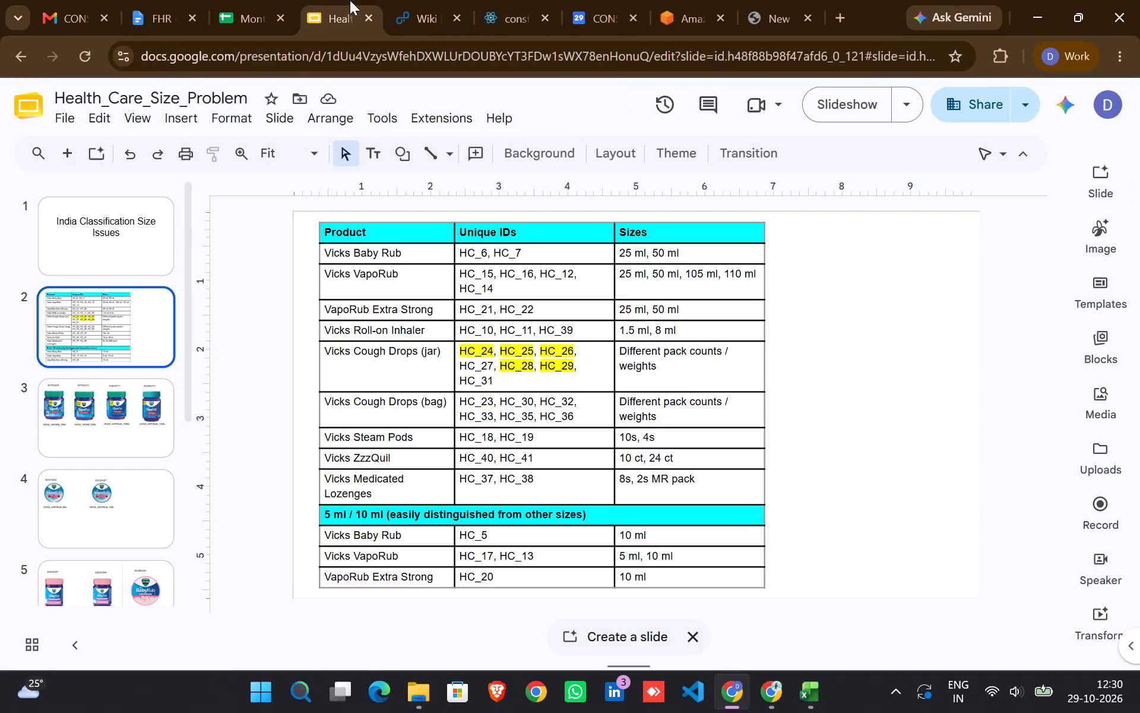
click(268, 0)
scroll(636, 433, left, 1)
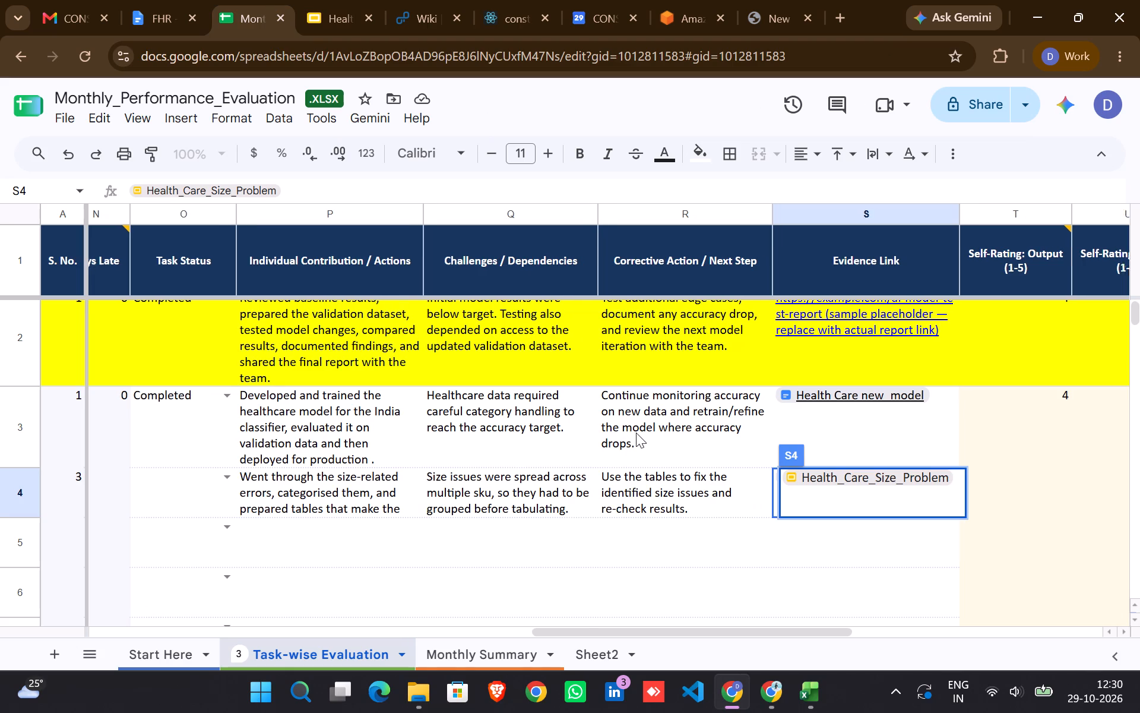
scroll(636, 433, left, 2)
click(670, 570)
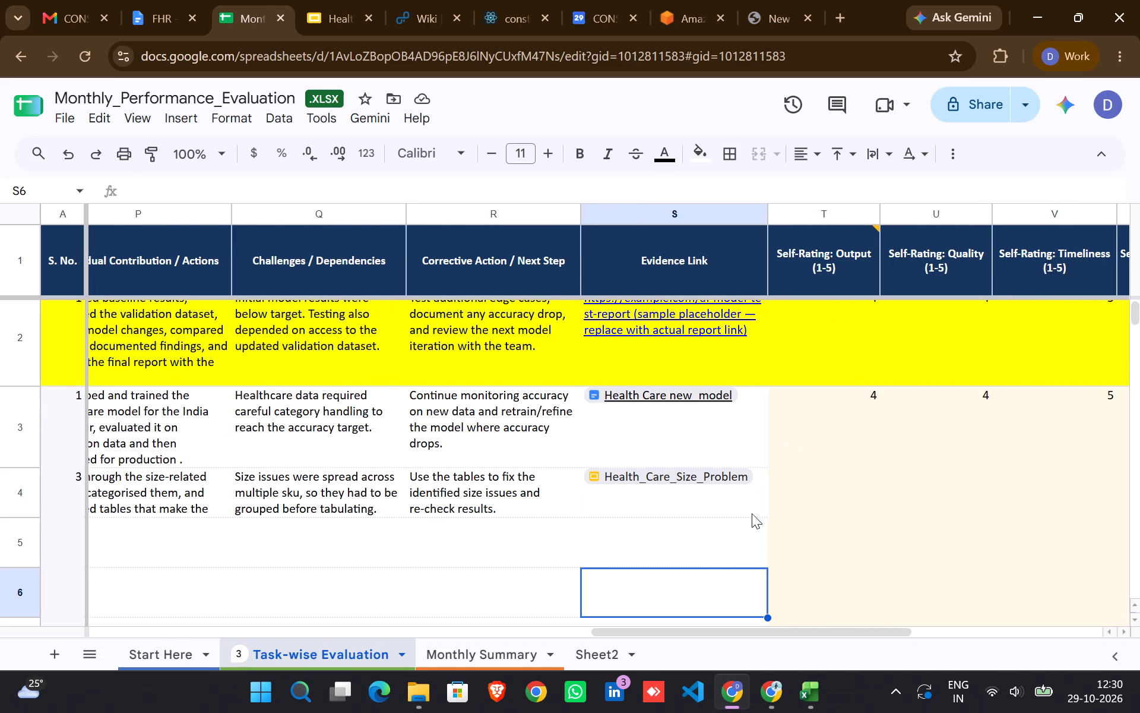
click(788, 471)
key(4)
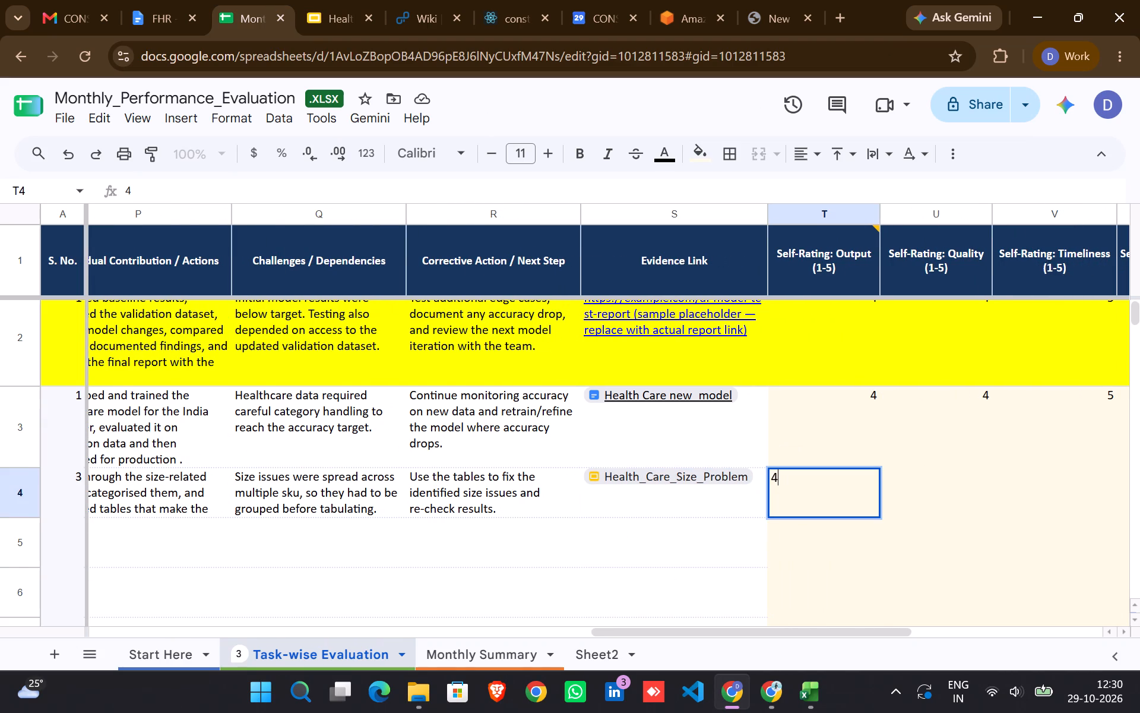
click(904, 513)
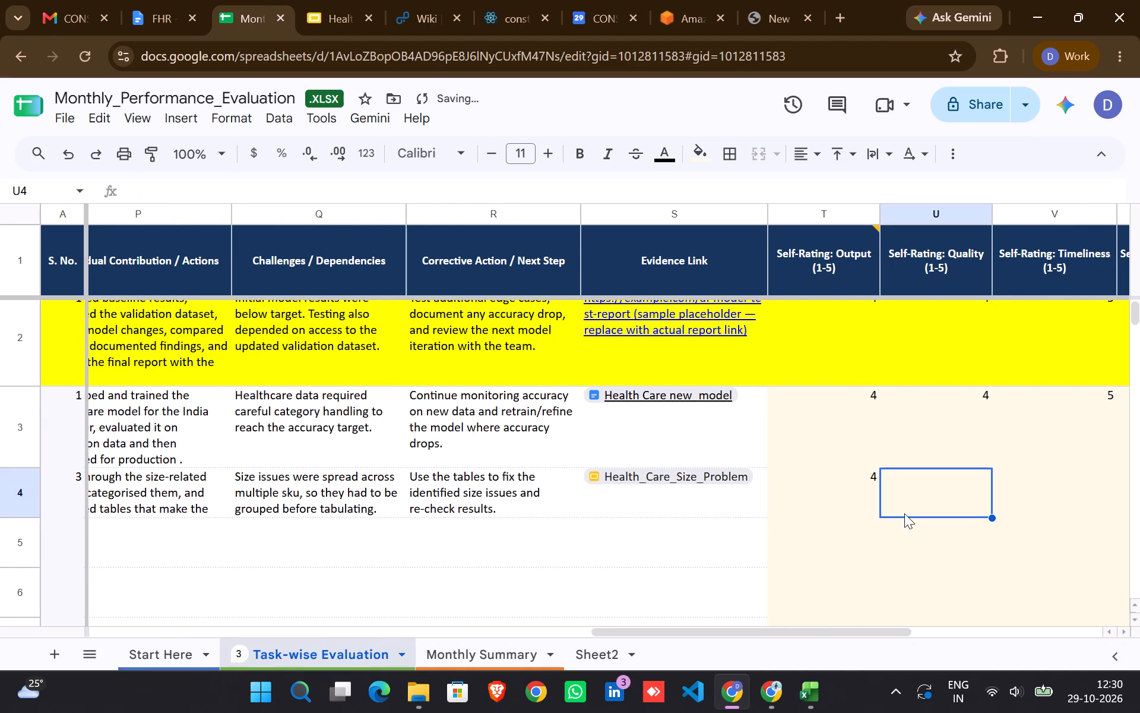
Rate the Size Issue Analysis task in row 4: Quality 5, Timeliness 4 and Ownership 4.
key(5)
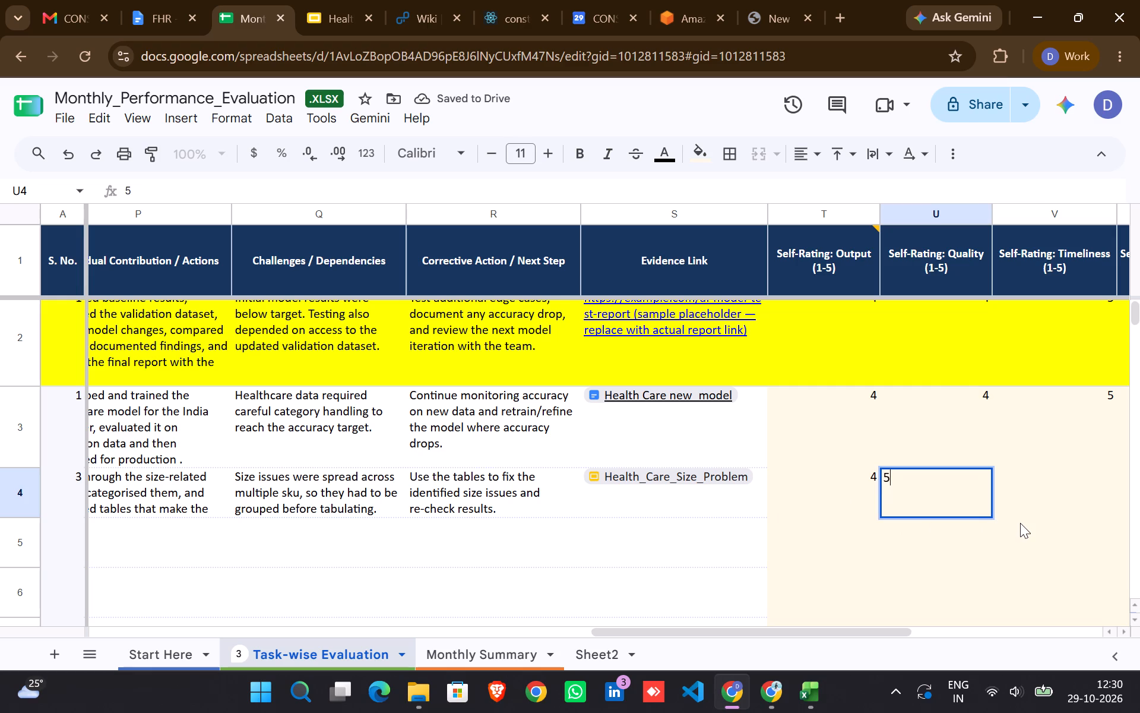
click(1020, 523)
click(1028, 495)
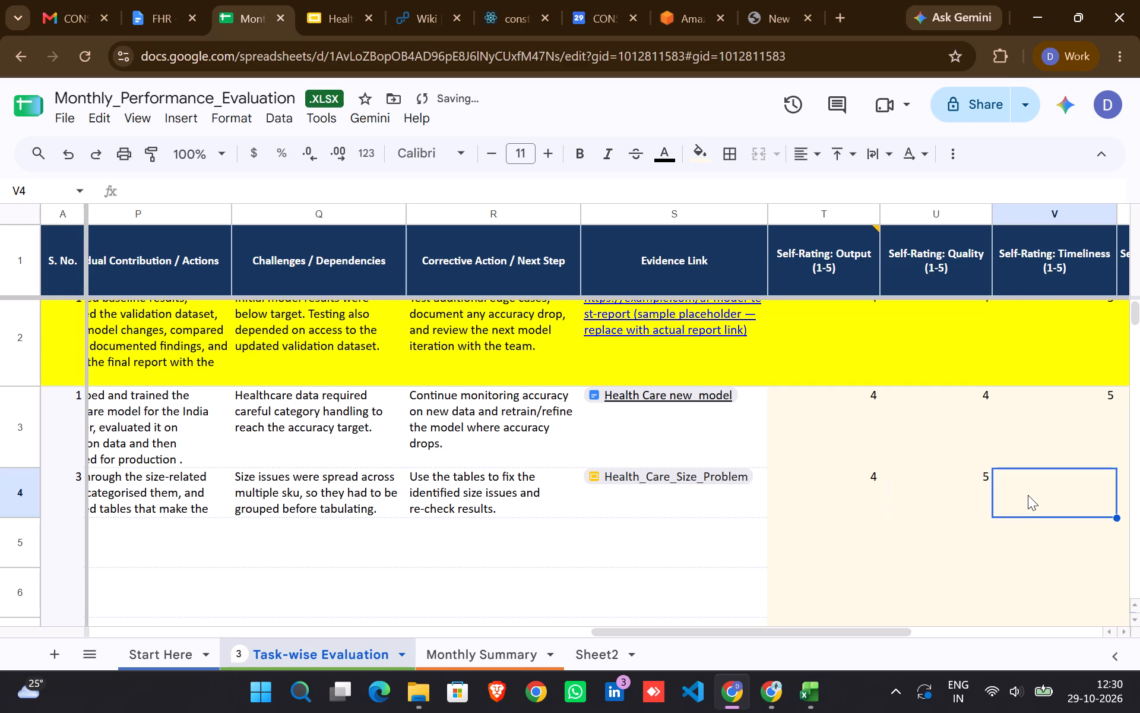
scroll(1028, 495, left, 1)
key(4)
scroll(1028, 495, left, 2)
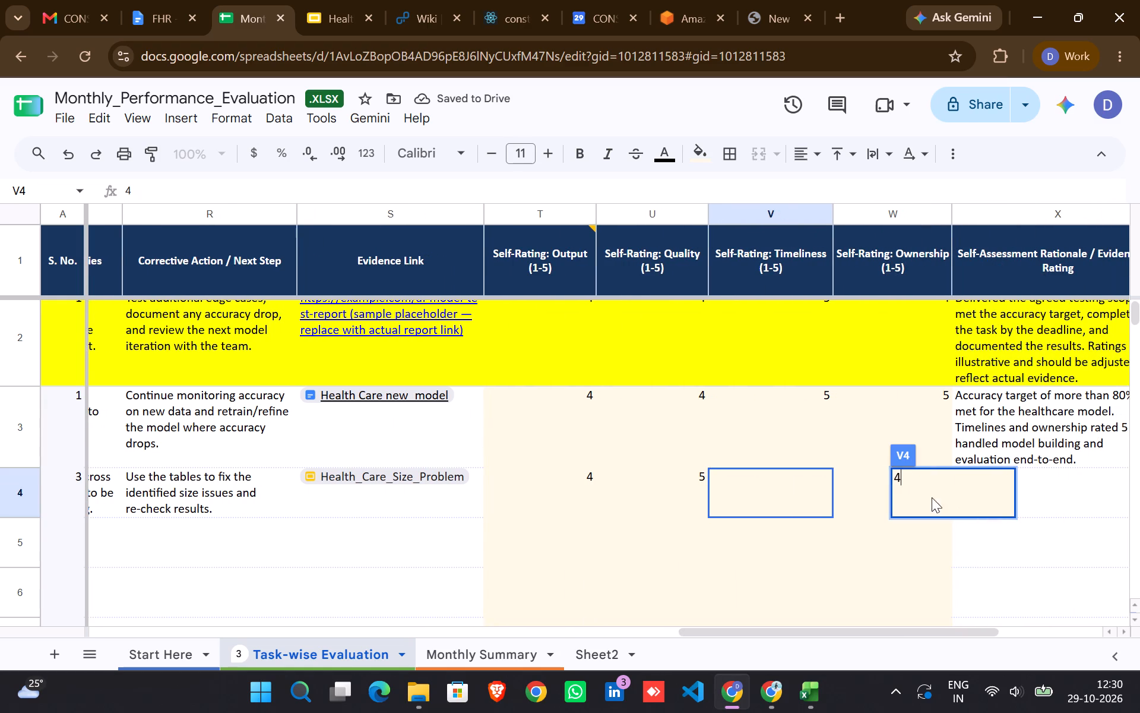
click(840, 484)
key(4)
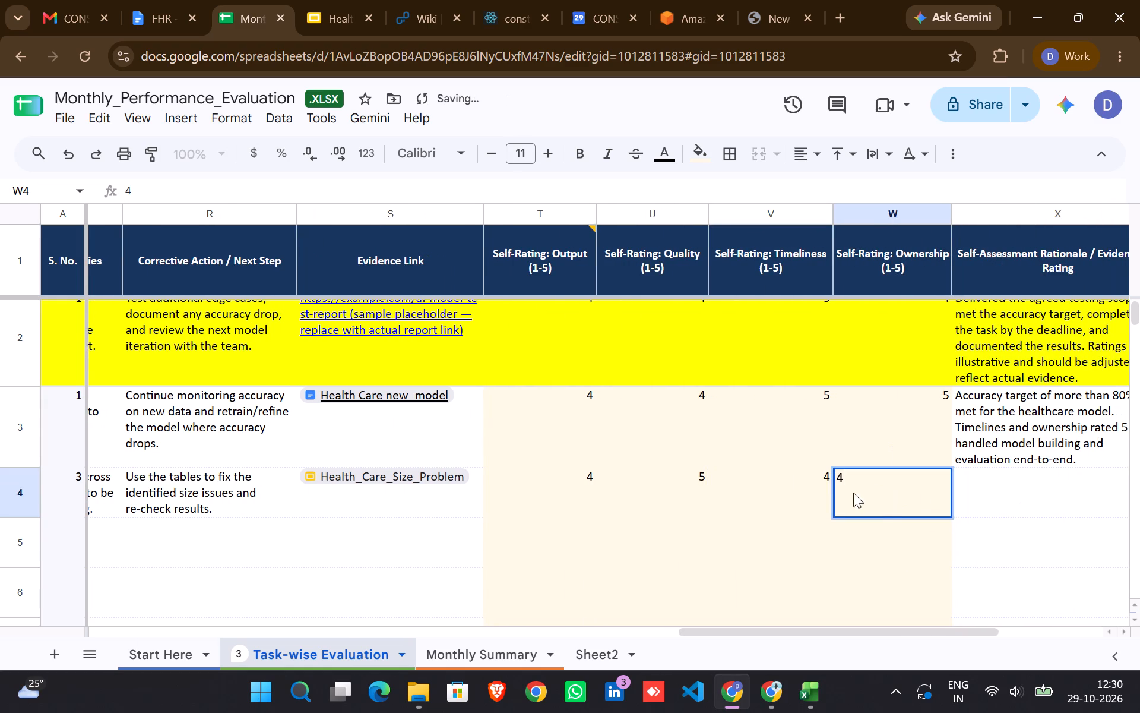
click(1078, 607)
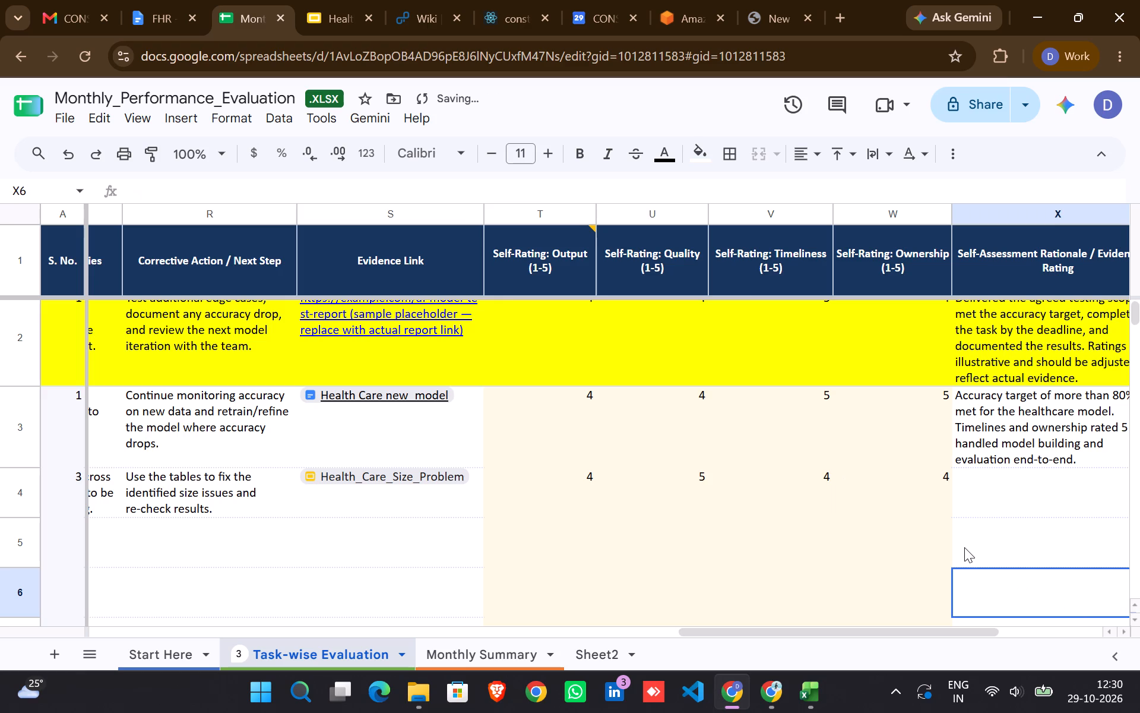
Copy the self-assessment rationale for the Size Issue Analysis task from the Excel draft into cell X4 of the Google Sheet.
scroll(964, 547, left, 2)
key(alt+Tab)
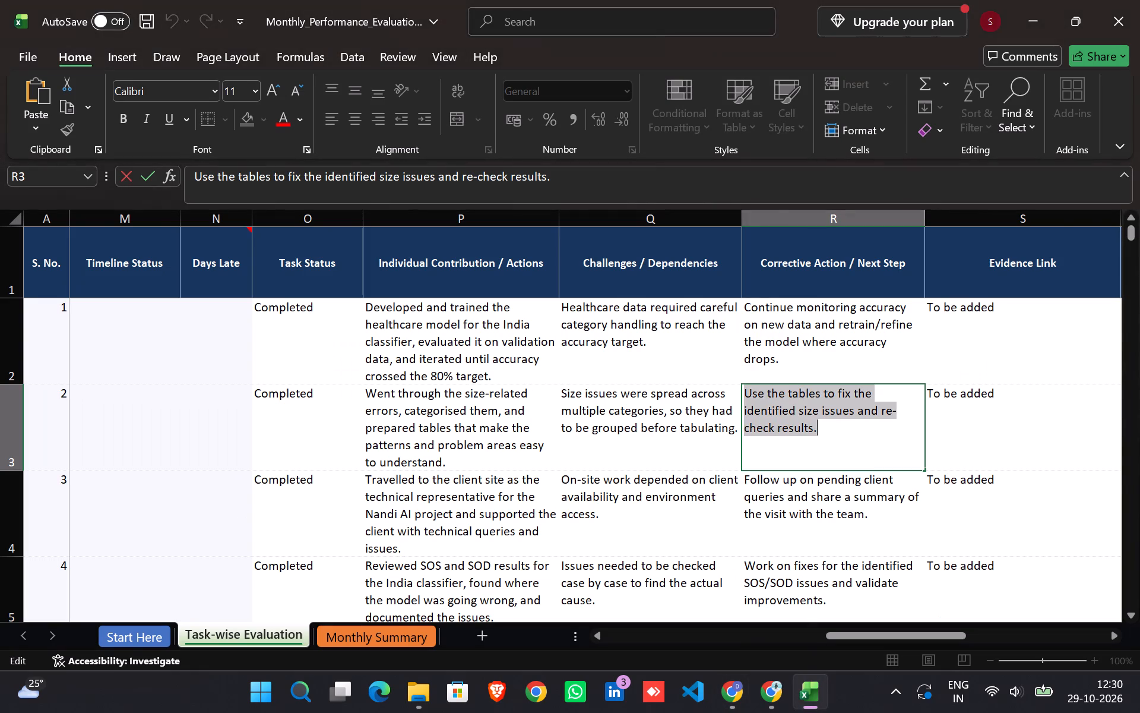
scroll(806, 498, left, 7)
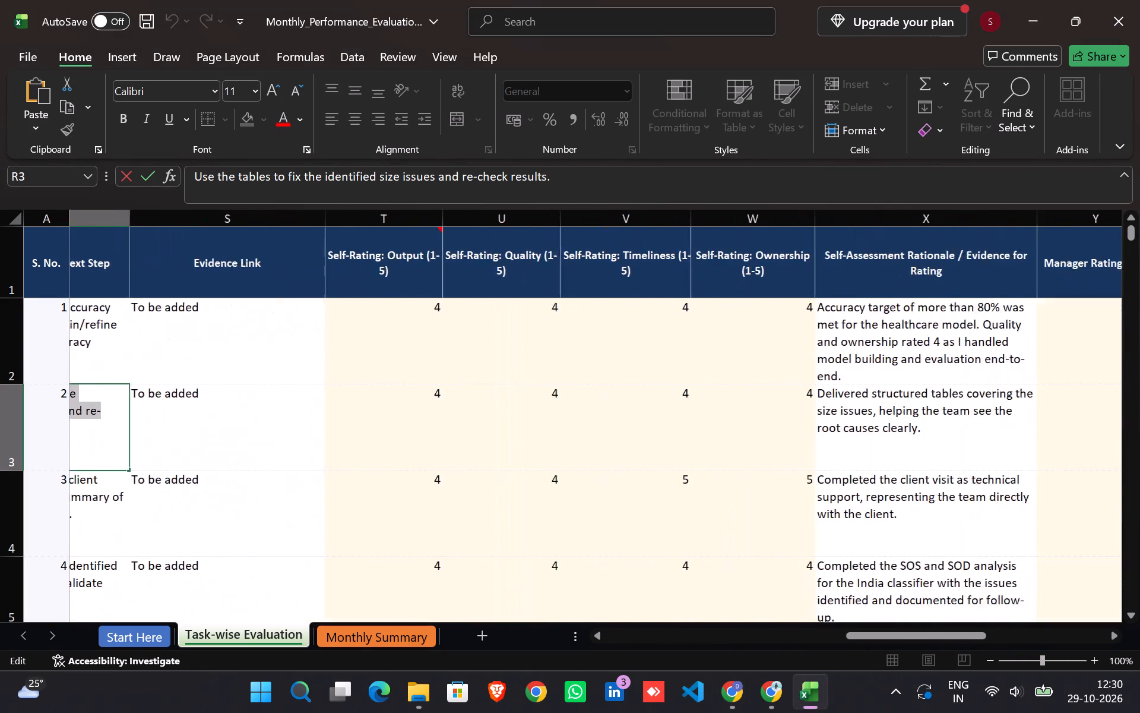
scroll(806, 498, left, 1)
double_click(677, 431)
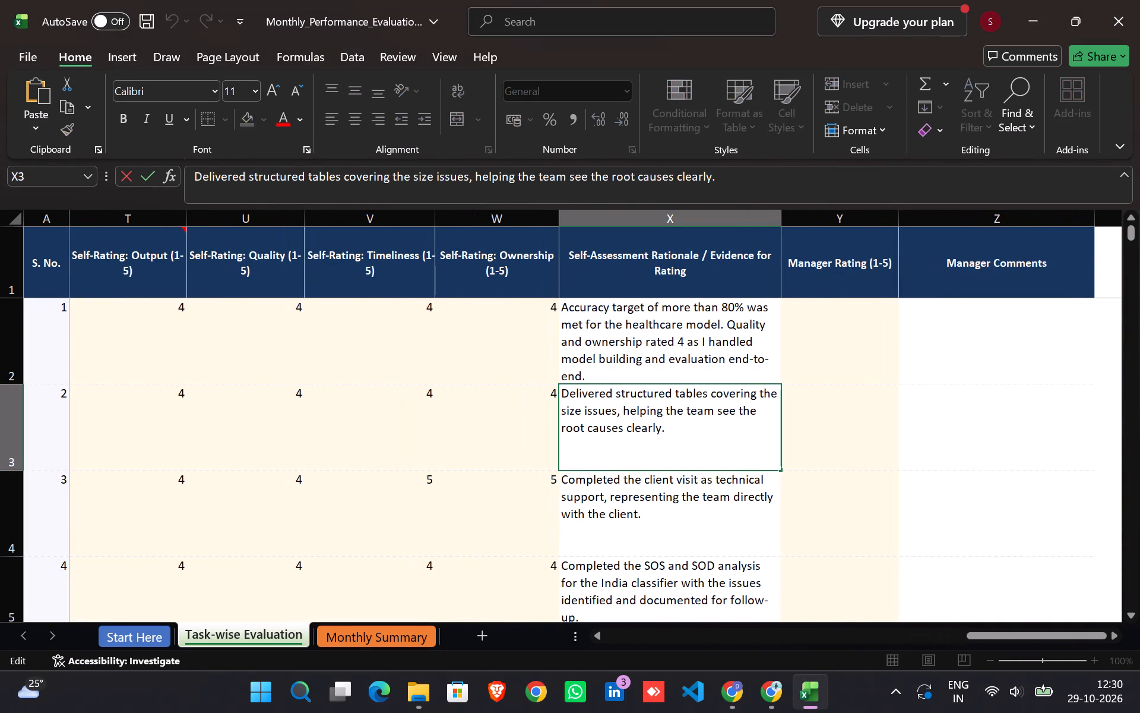
key(ctrl+a)
key(ctrl+c)
key(Tab)
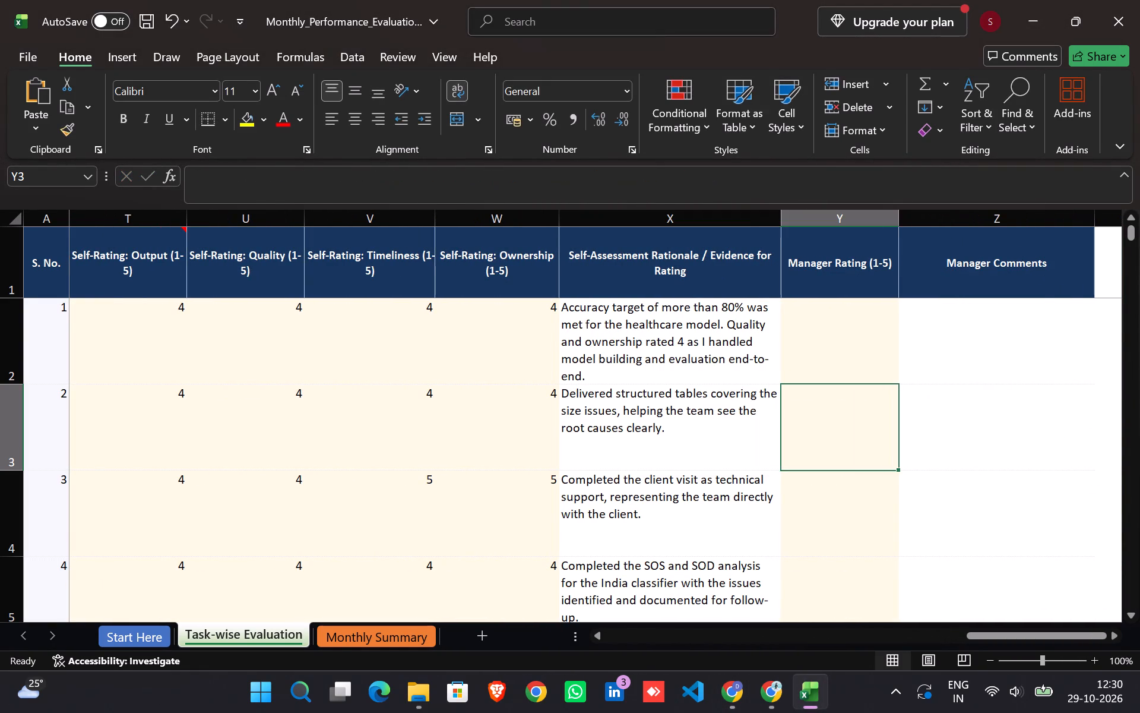
key(alt+Tab)
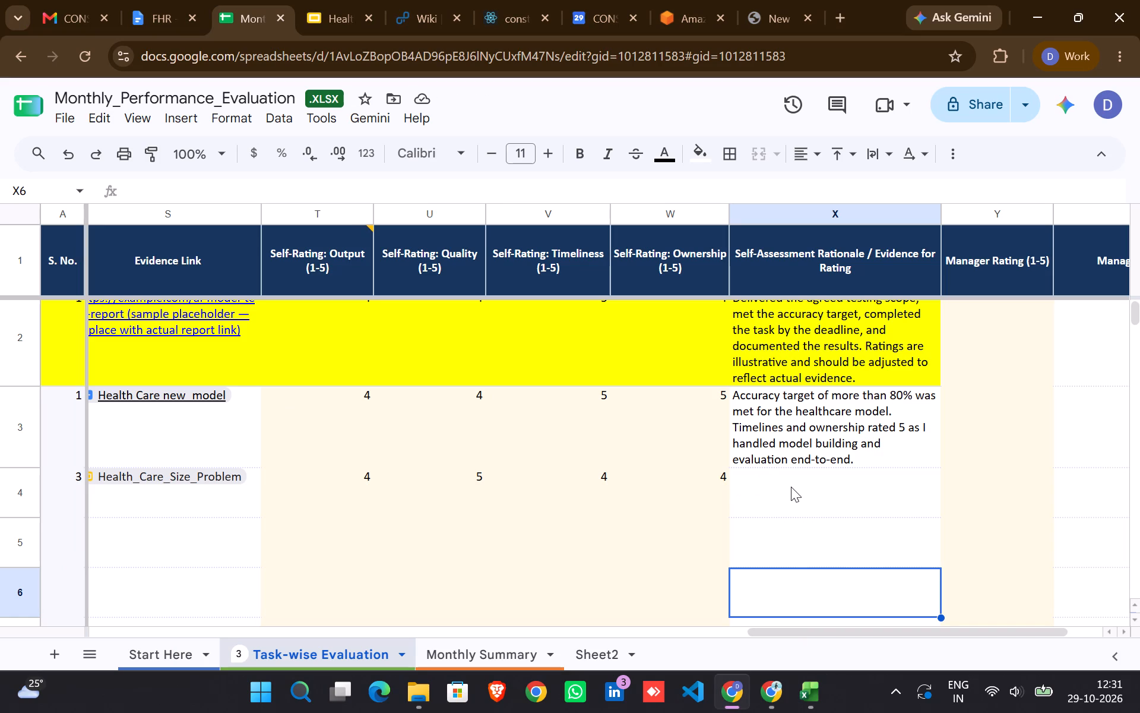
click(791, 487)
key(ctrl+v)
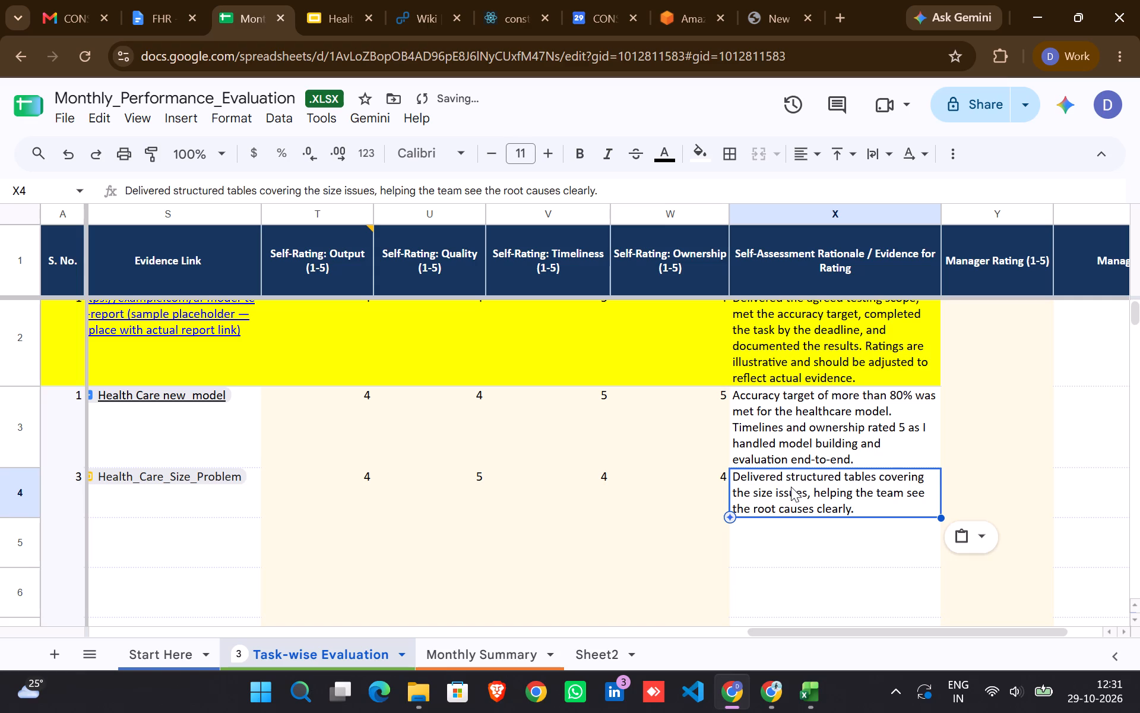
click(834, 525)
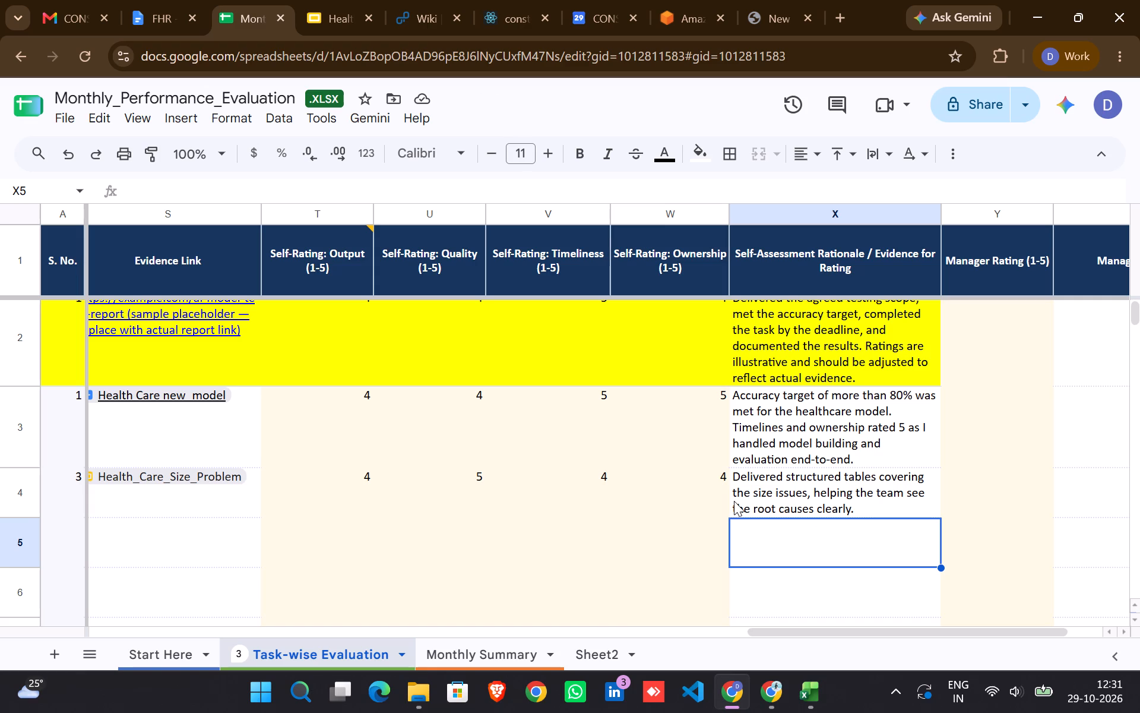
click(734, 501)
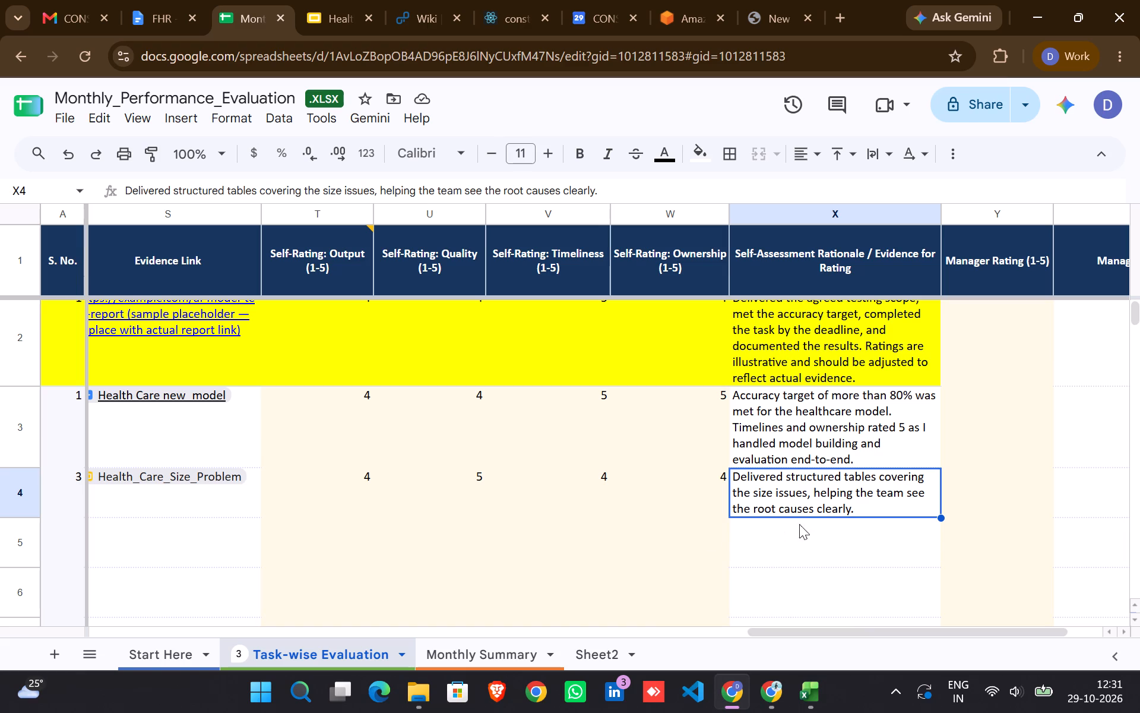
click(841, 535)
Copy the task name "SOS and SOD Issue Analysis – India Classifier" from the Excel draft into cell B5 of the Google Sheet.
scroll(841, 535, left, 1)
scroll(841, 535, right, 9)
scroll(471, 503, right, 3)
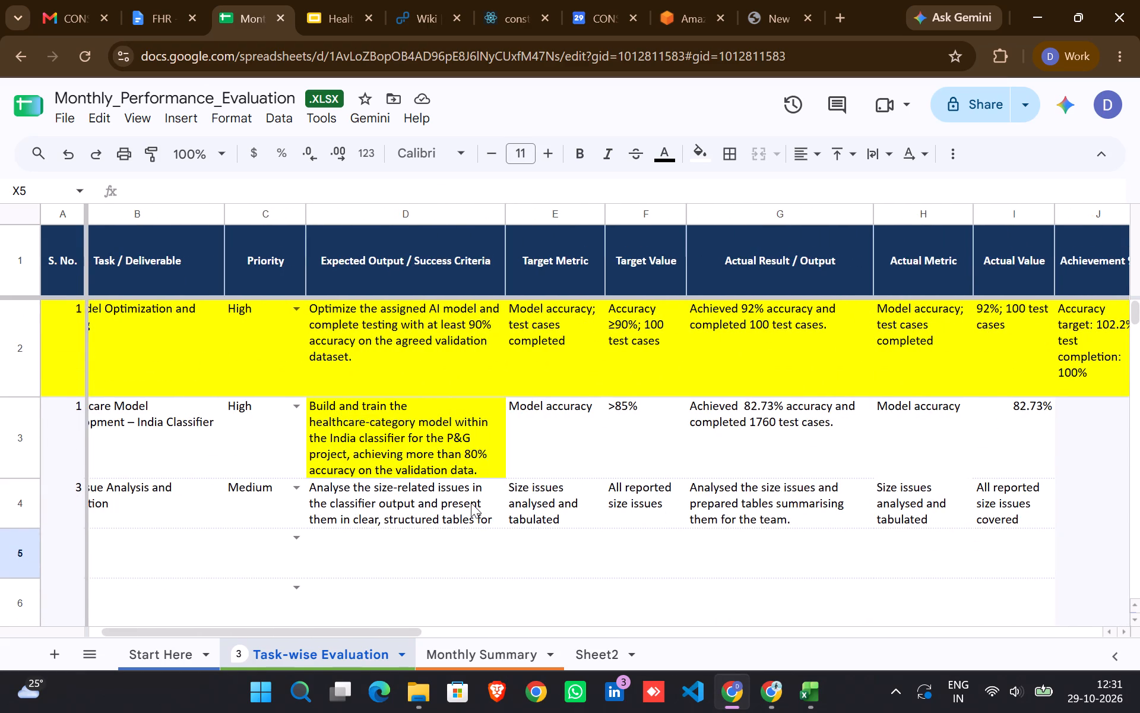
scroll(471, 503, down, 1)
key(alt+Tab)
scroll(321, 499, down, 1)
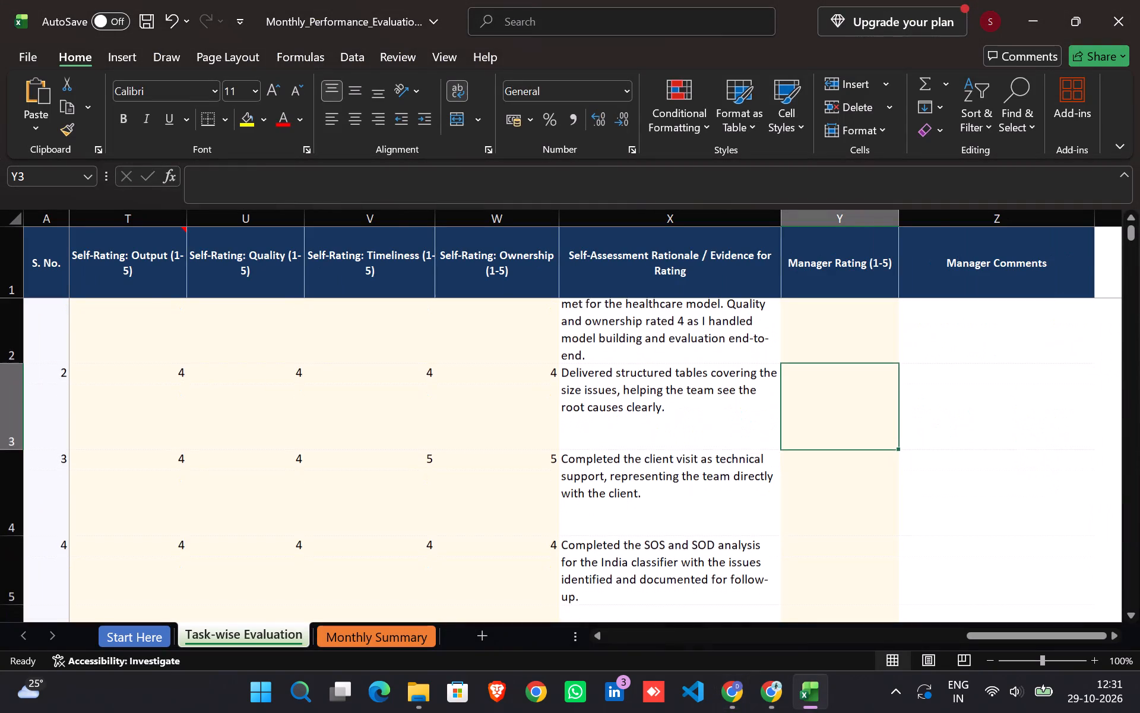
scroll(321, 499, down, 1)
scroll(321, 499, right, 5)
key(alt+Tab)
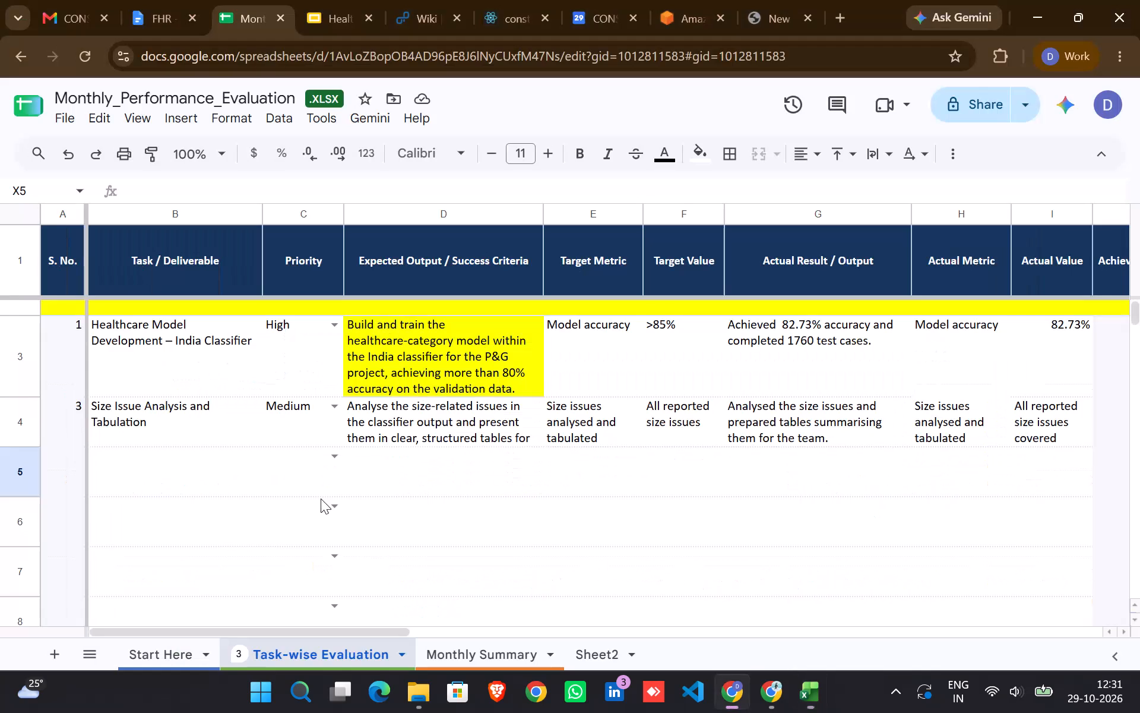
click(289, 0)
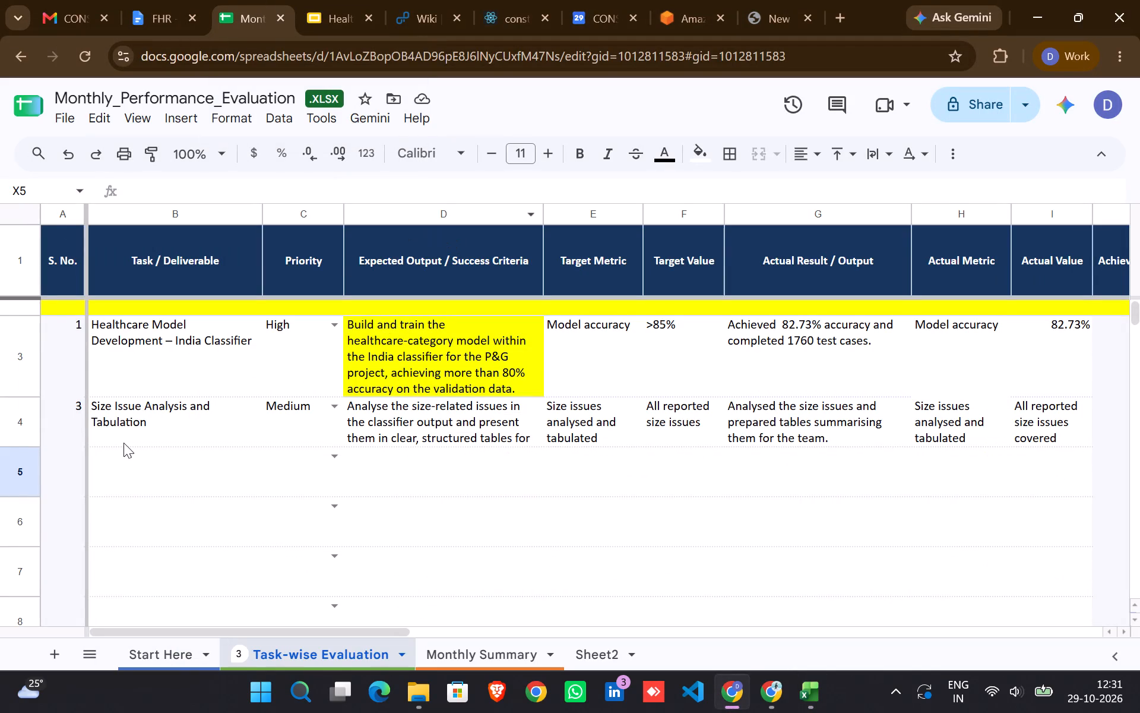
click(155, 479)
scroll(155, 479, right, 3)
key(alt+Tab)
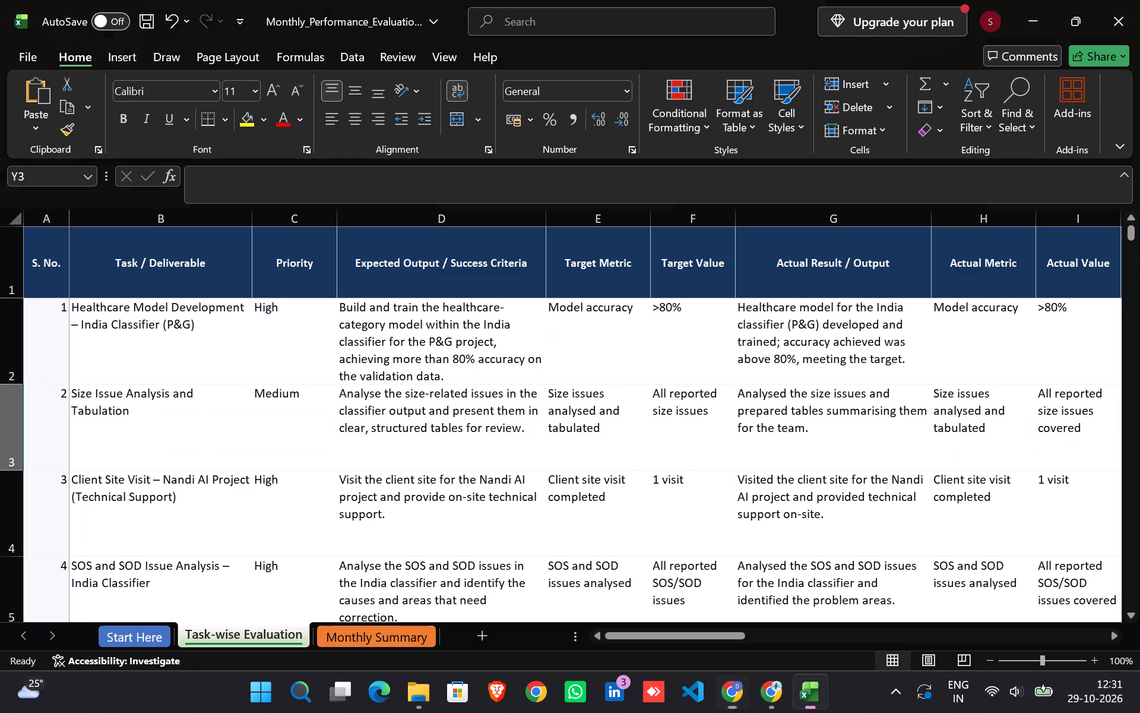
scroll(259, 537, down, 1)
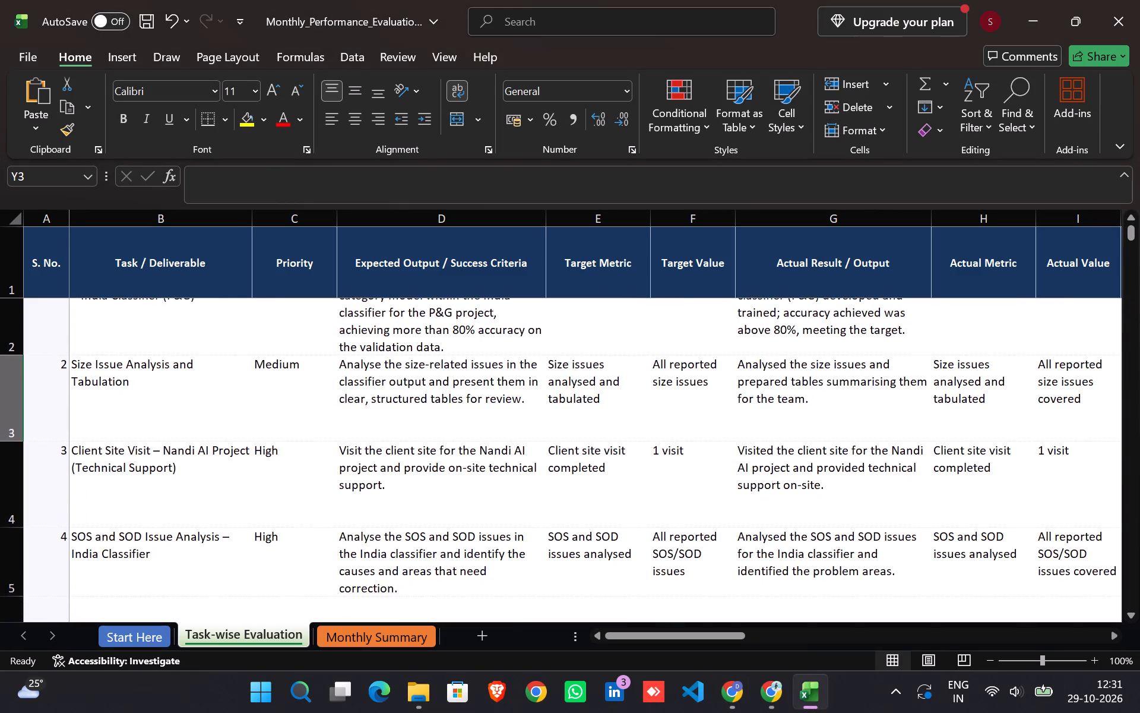
scroll(259, 537, down, 1)
click(259, 537)
click(161, 512)
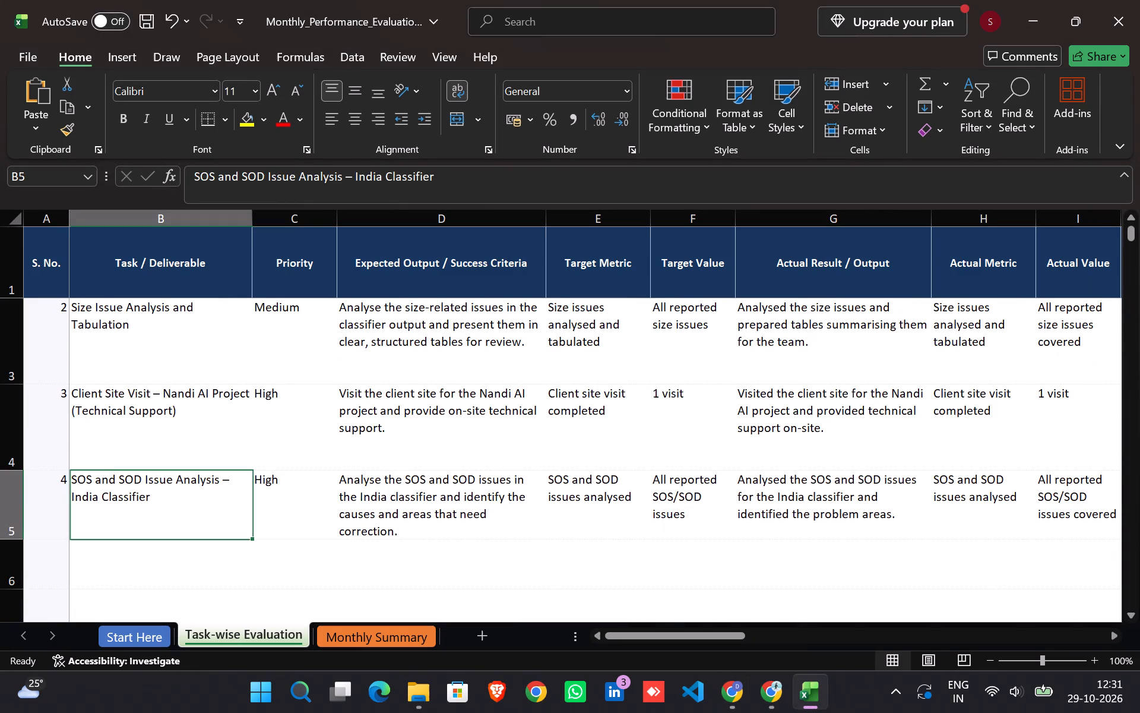
click(171, 507)
key(ctrl+c)
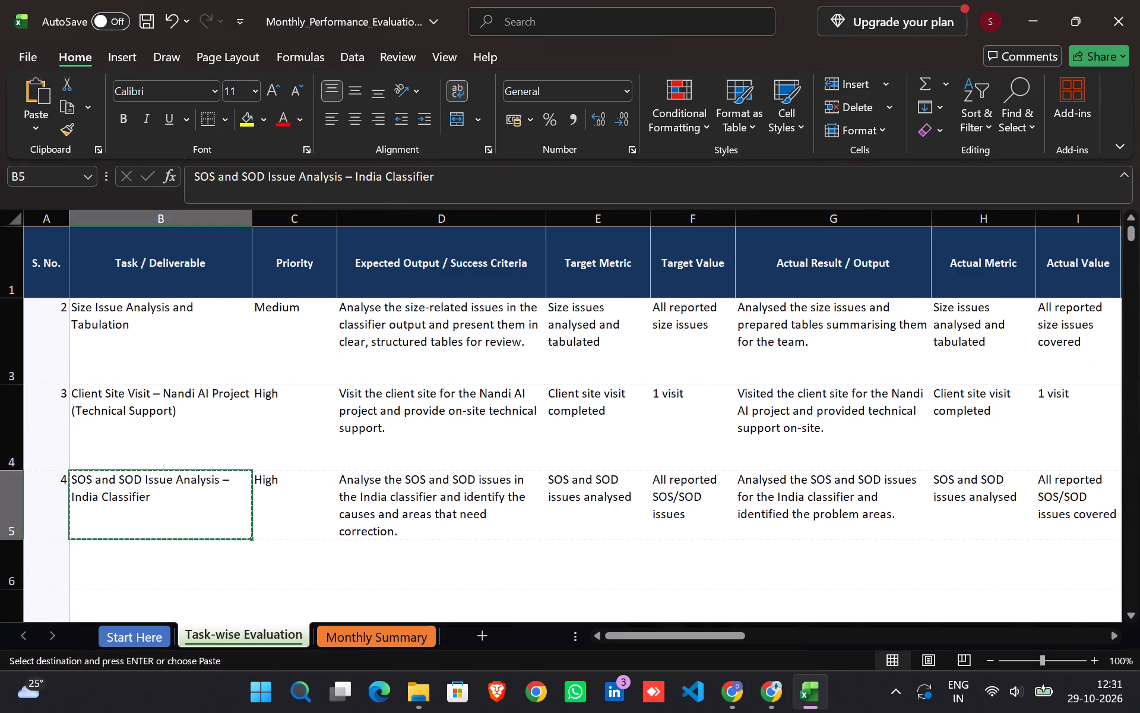
key(alt+Tab)
key(ctrl+v)
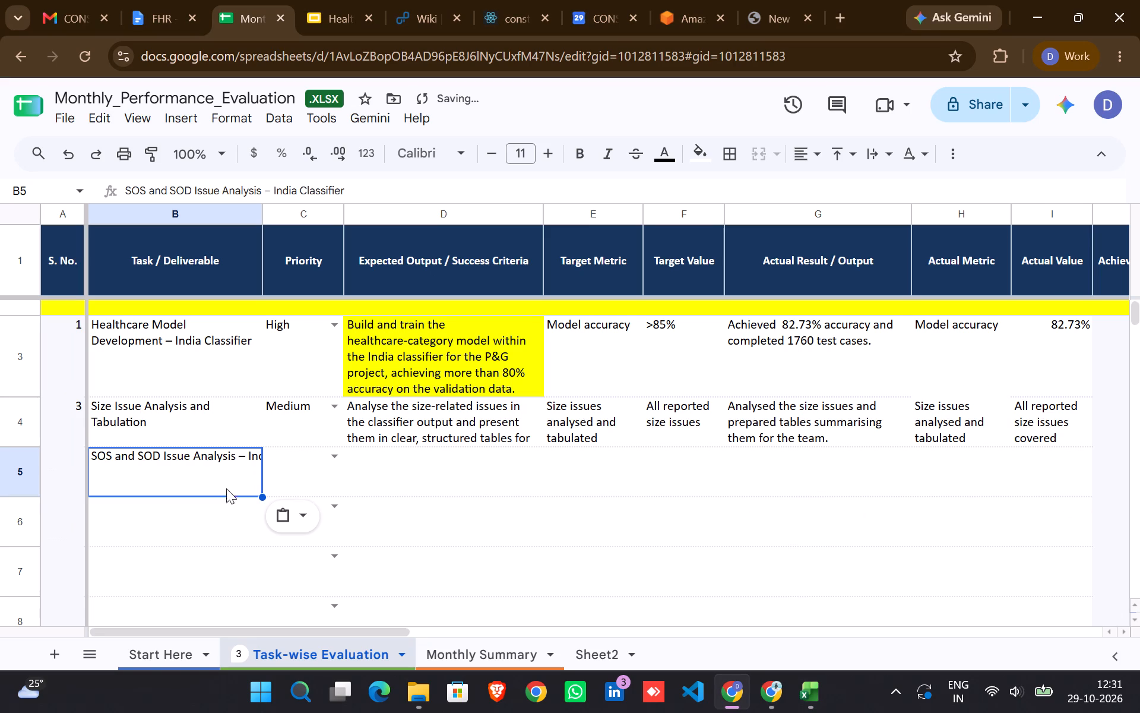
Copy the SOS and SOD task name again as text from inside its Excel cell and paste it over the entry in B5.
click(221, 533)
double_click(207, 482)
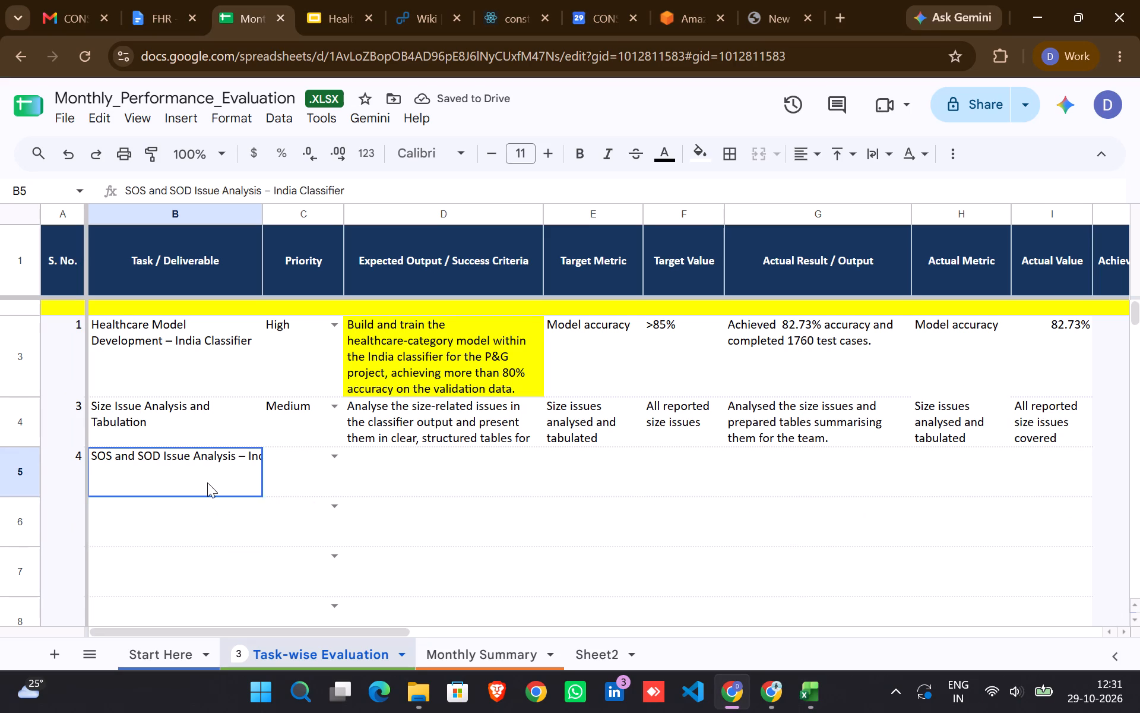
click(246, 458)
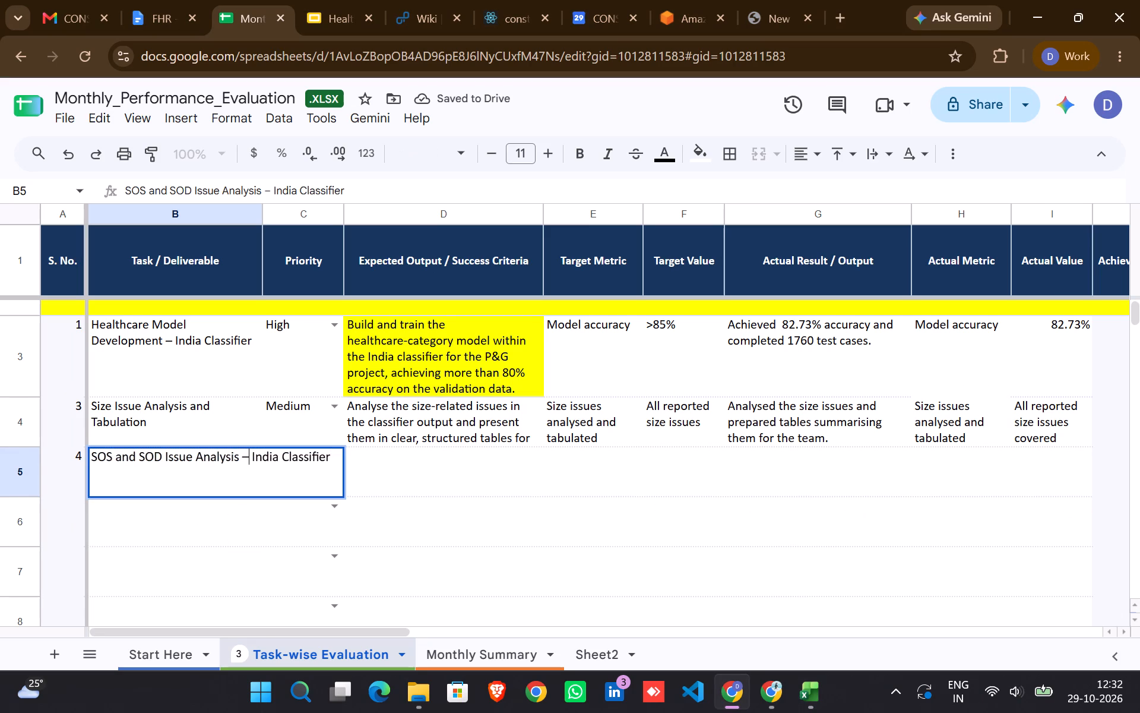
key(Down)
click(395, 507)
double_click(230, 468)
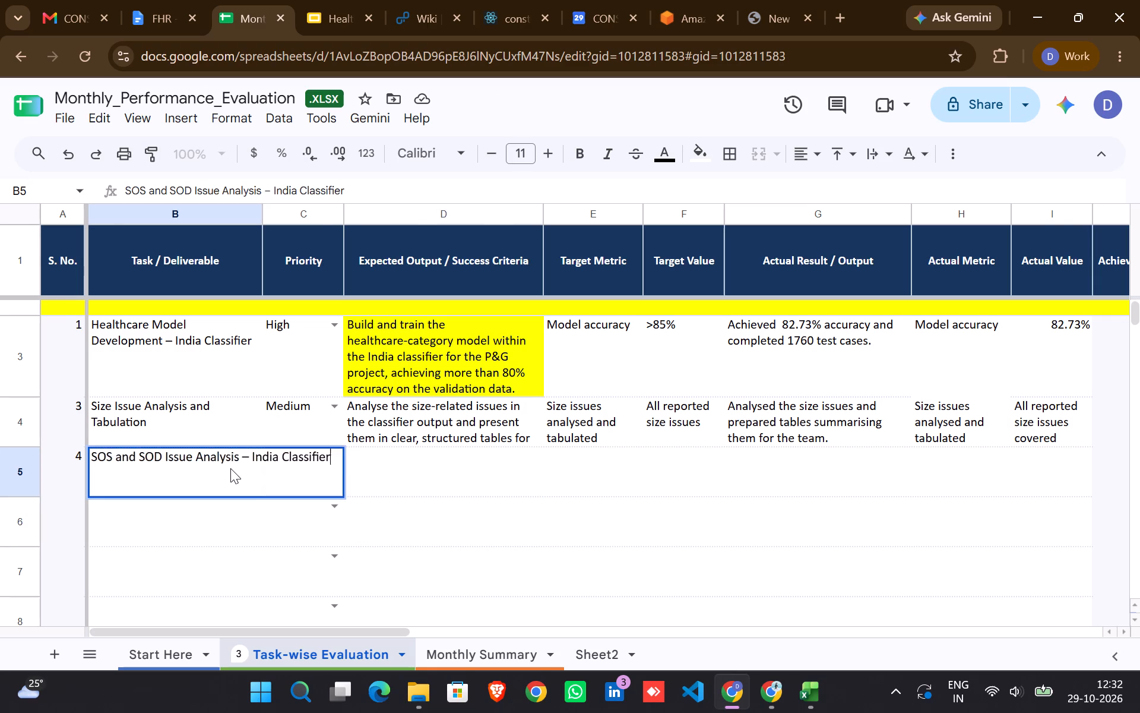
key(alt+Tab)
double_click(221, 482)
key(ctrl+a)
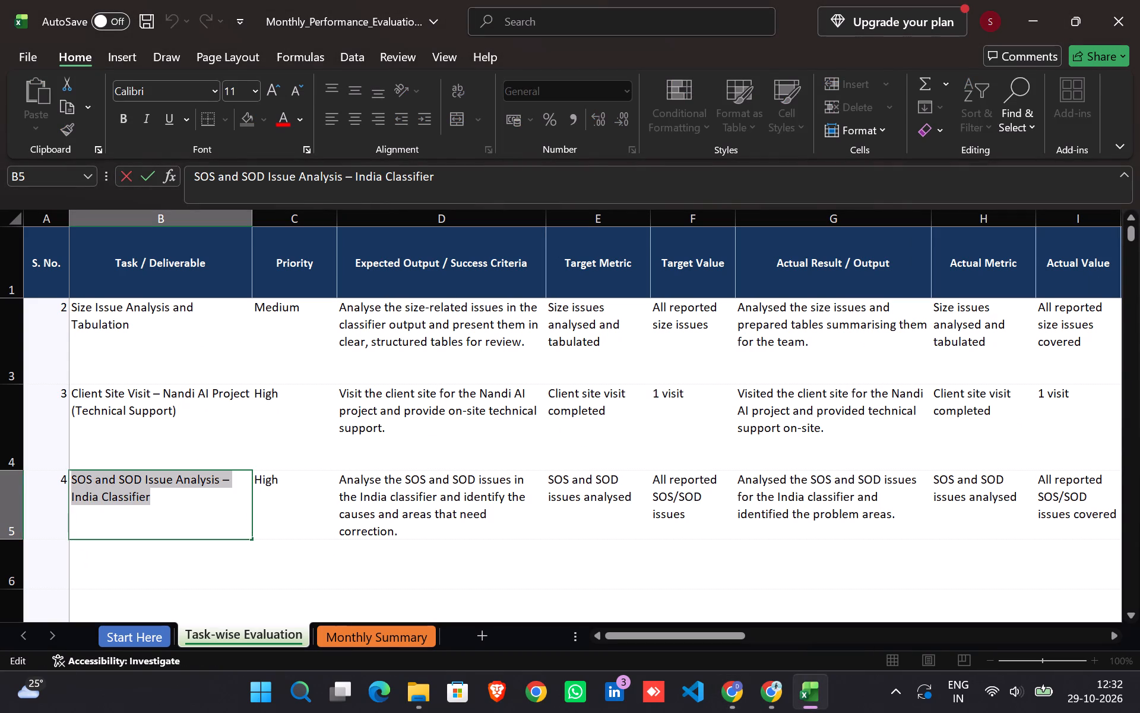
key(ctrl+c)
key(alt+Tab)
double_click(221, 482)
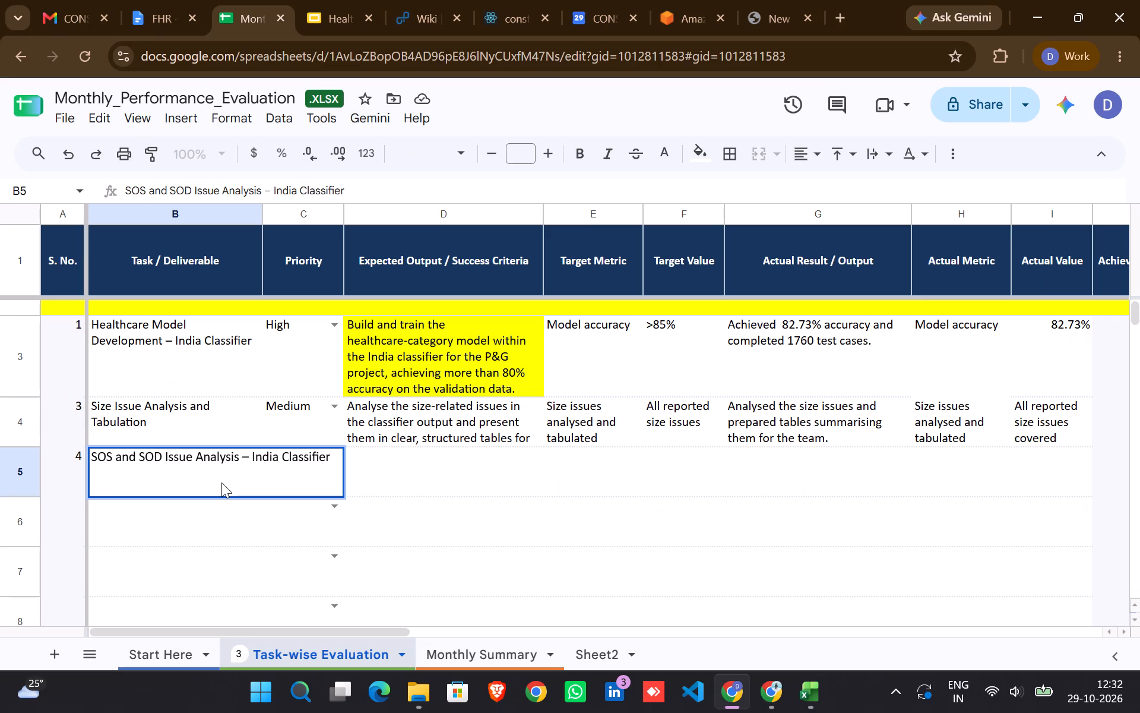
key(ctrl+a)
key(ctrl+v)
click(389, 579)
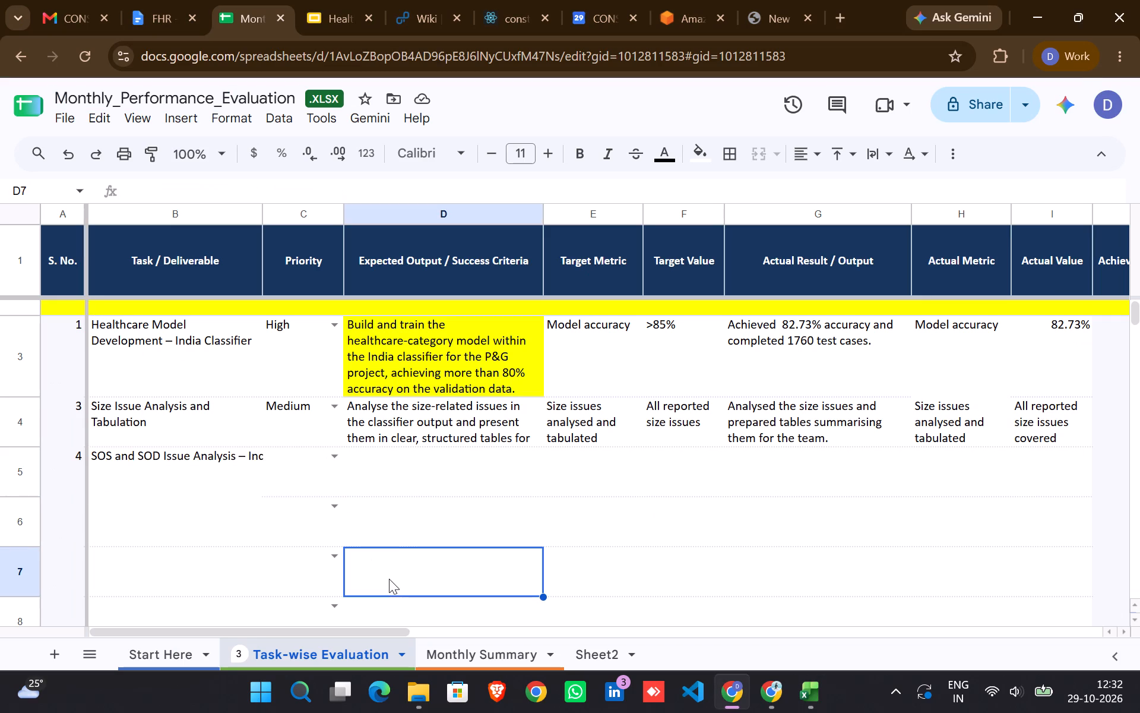
Shorten the task name in B5 to "SOS and SOD Issue Analysis" by removing "– India Classifier".
double_click(197, 467)
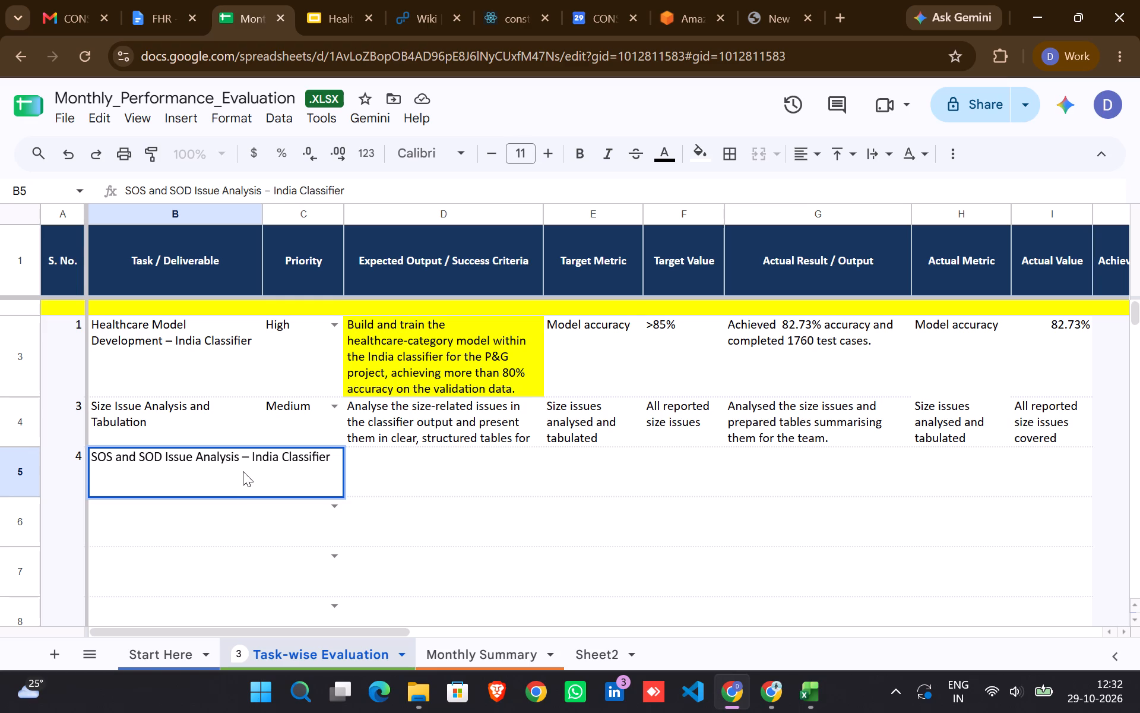
click(278, 555)
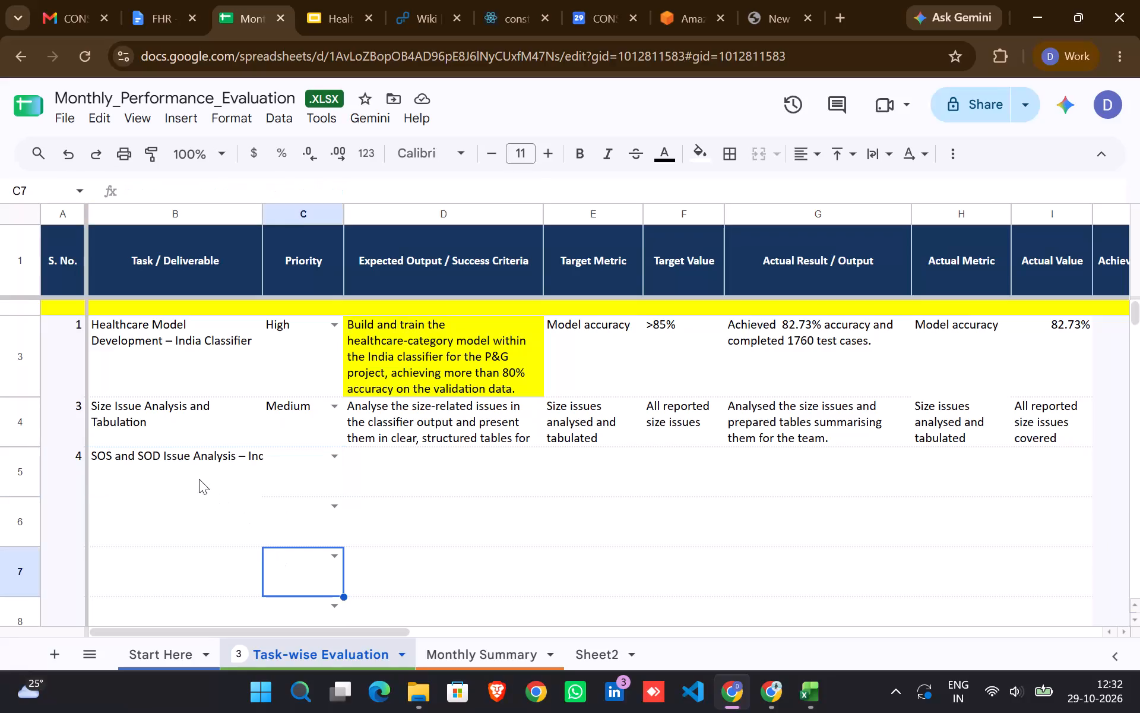
double_click(199, 479)
drag(331, 458, 242, 454)
key(BackSpace)
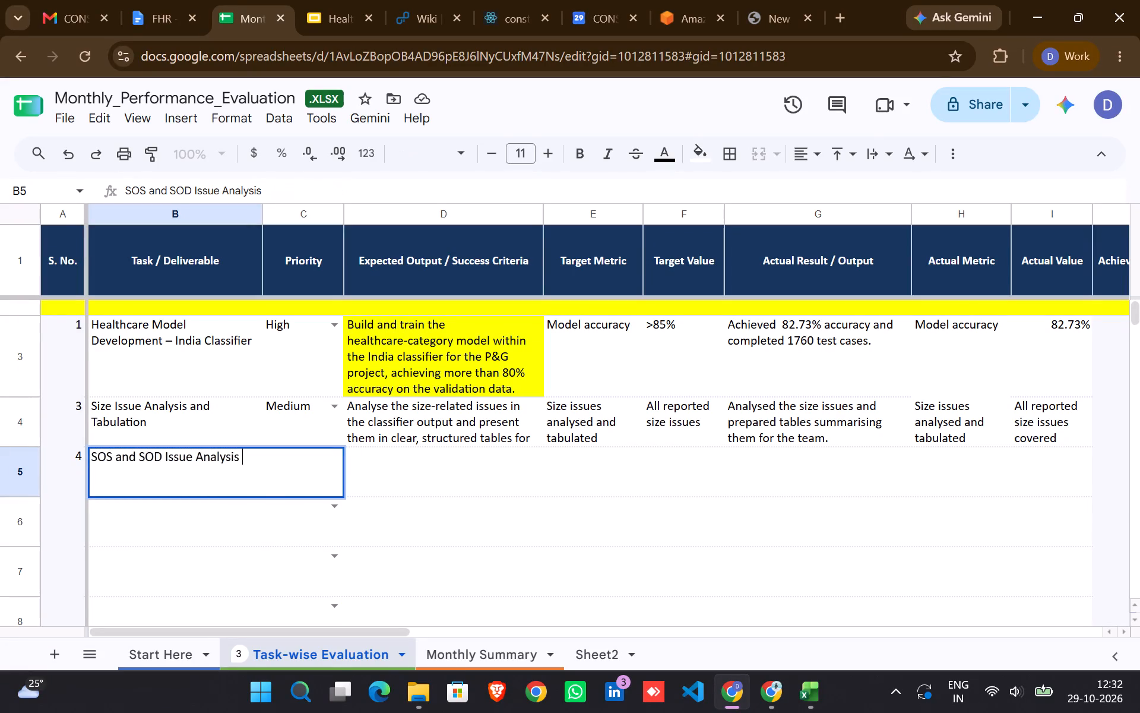
click(264, 538)
Set the priority of the SOS and SOD Issue Analysis task in C5 to High.
click(338, 455)
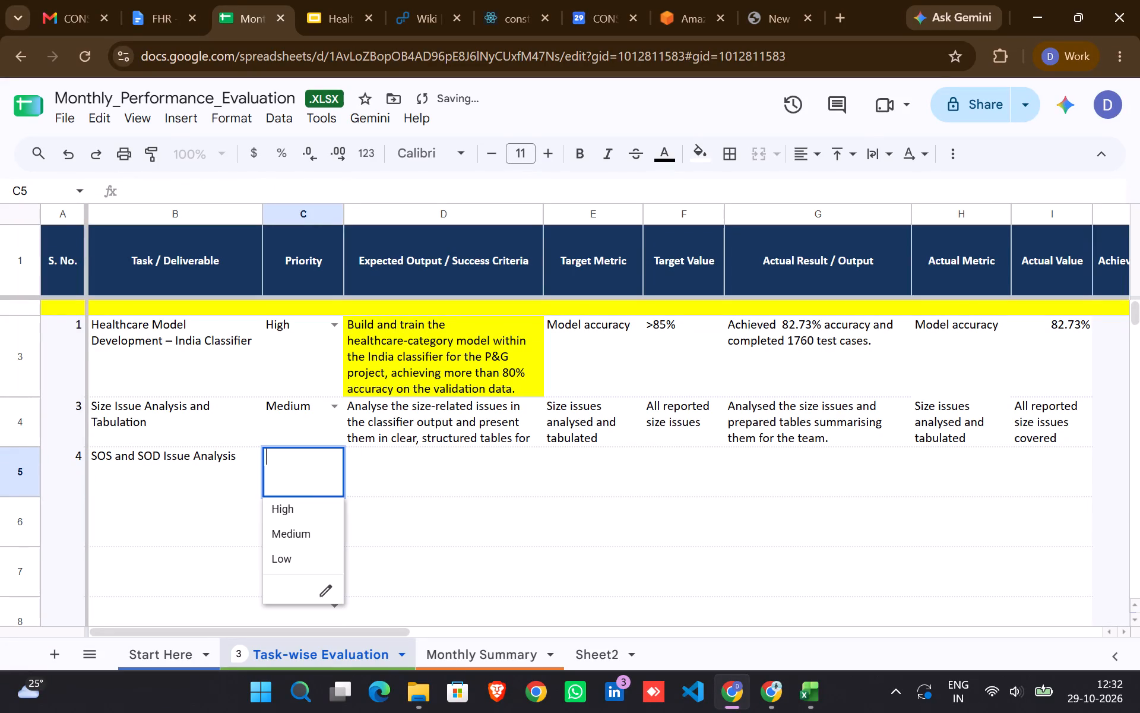
click(296, 510)
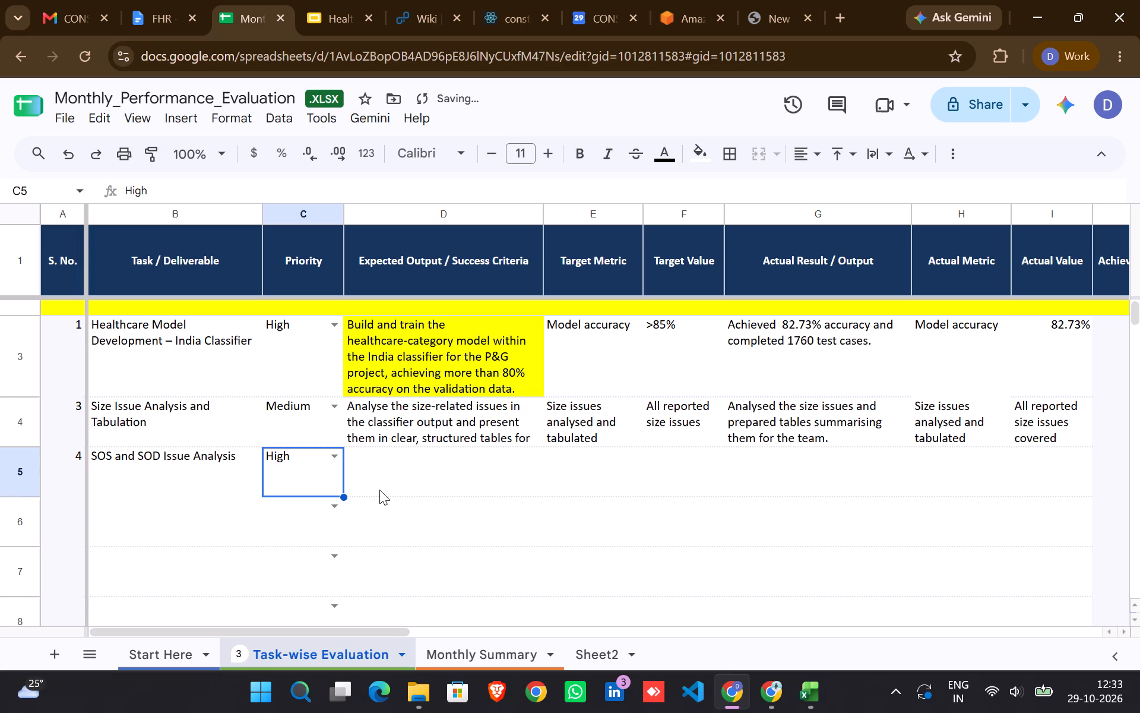
Copy the SOS and SOD task's expected output text from the Excel draft into cell D5 of the Google Sheet.
click(422, 478)
key(alt+Tab)
triple_click(425, 518)
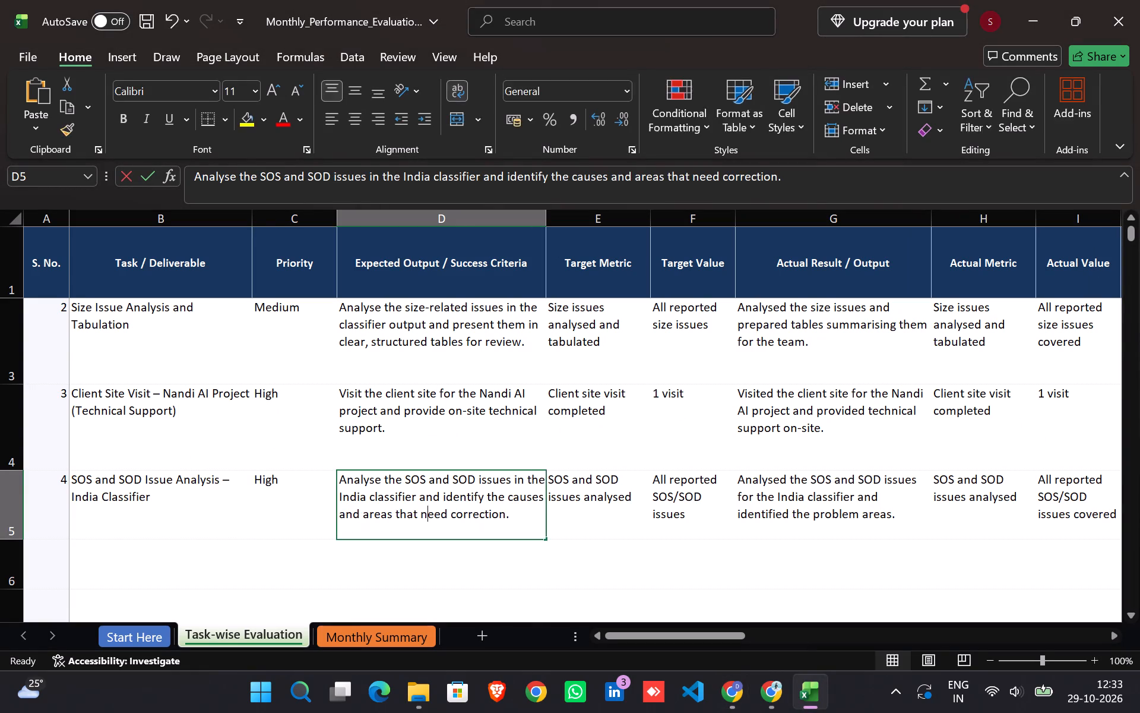
key(ctrl+a)
key(ctrl+c)
key(alt+Tab)
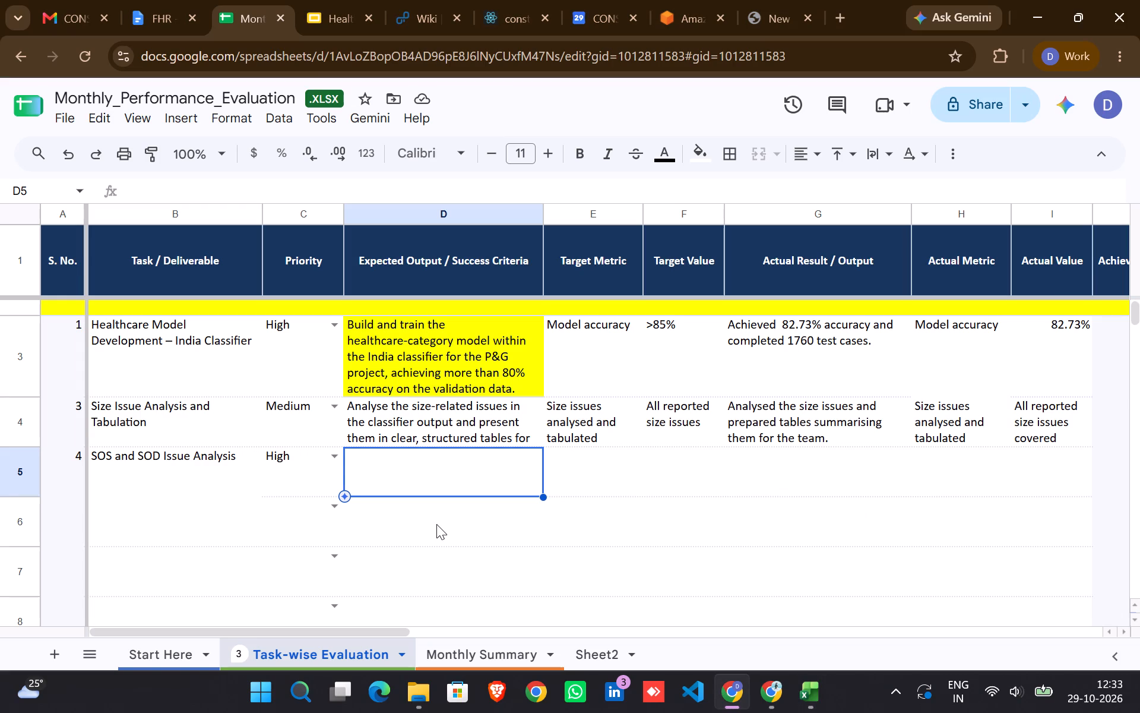
key(ctrl+v)
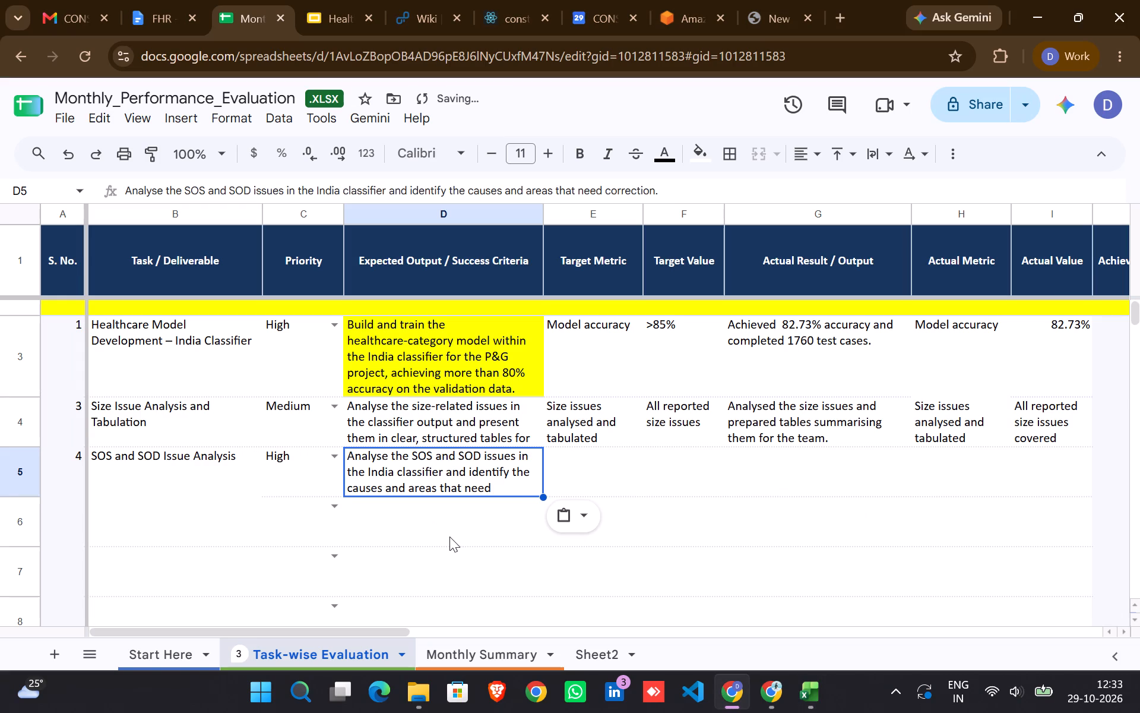
Copy the target metric "SOS and SOD issues analysed" from the Excel draft into cell E5 of the Google Sheet.
click(560, 475)
key(alt+Tab)
double_click(589, 506)
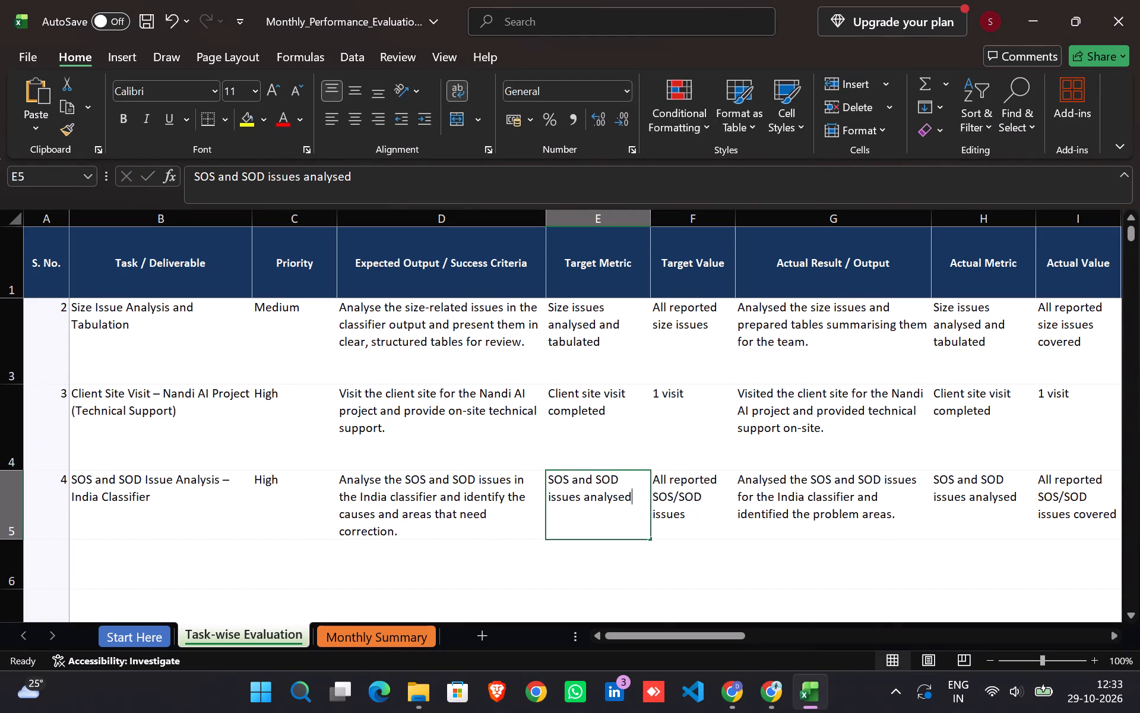
key(ctrl+a)
key(ctrl+c)
key(alt+Tab)
double_click(589, 506)
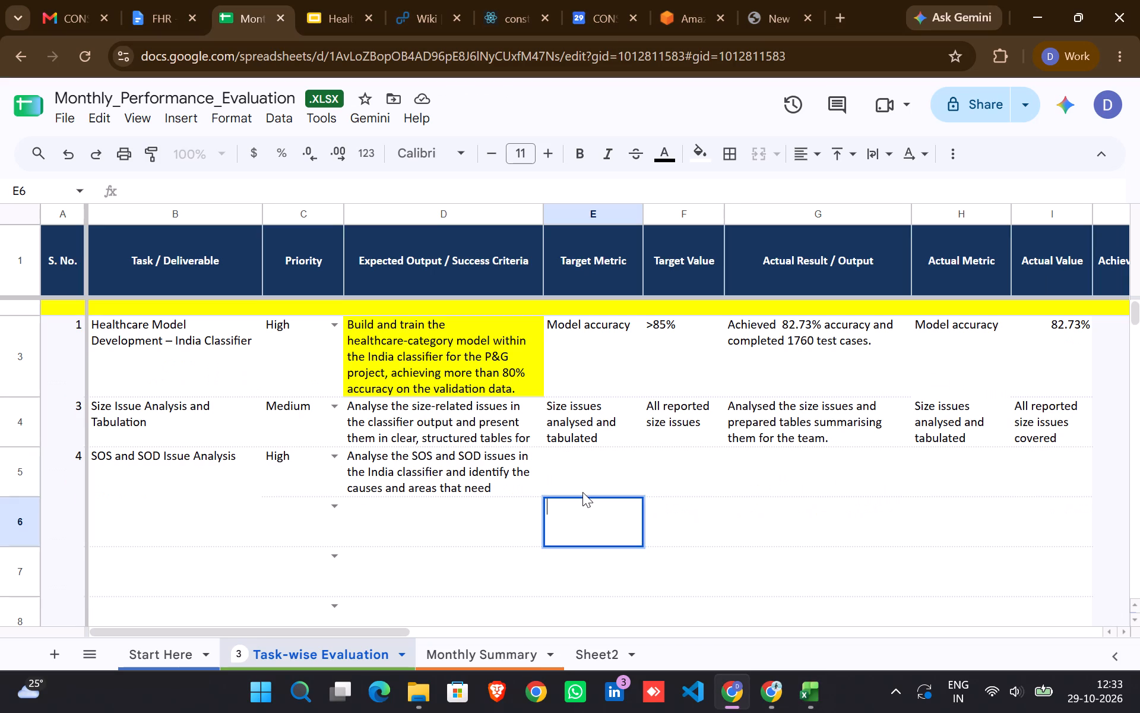
drag(582, 492, 580, 464)
double_click(580, 464)
key(ctrl+v)
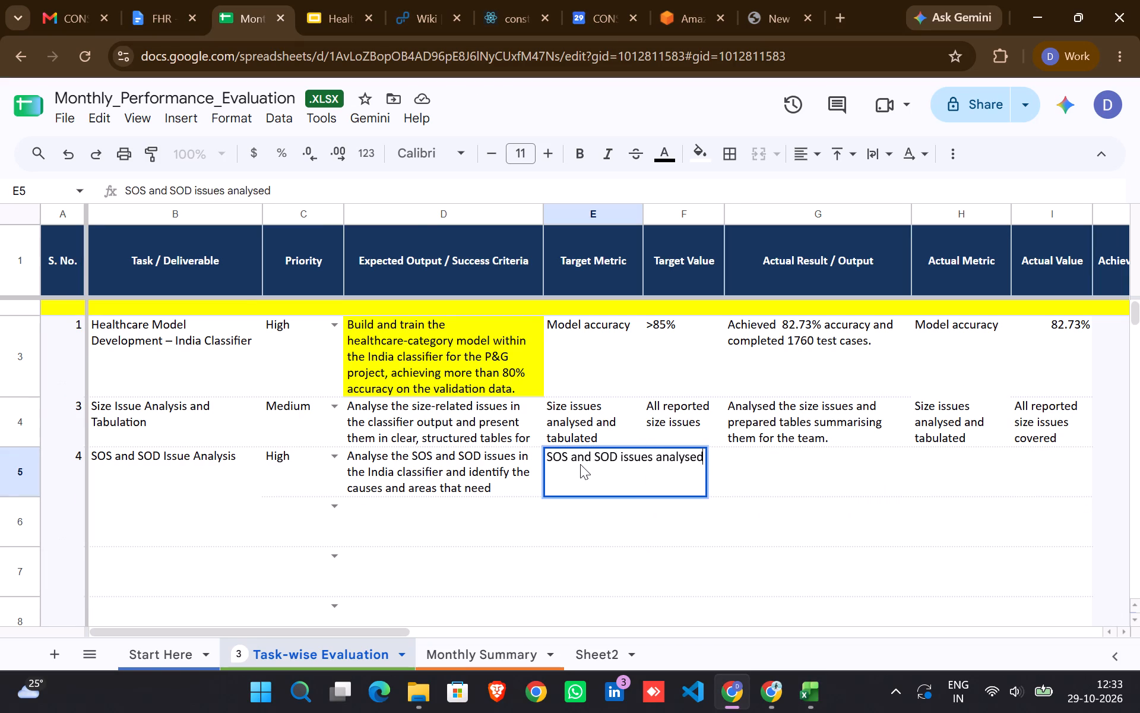
Copy the target value "All reported SOS/SOD issues" from the Excel draft into cell F5 of the Google Sheet.
key(alt+Tab)
double_click(682, 537)
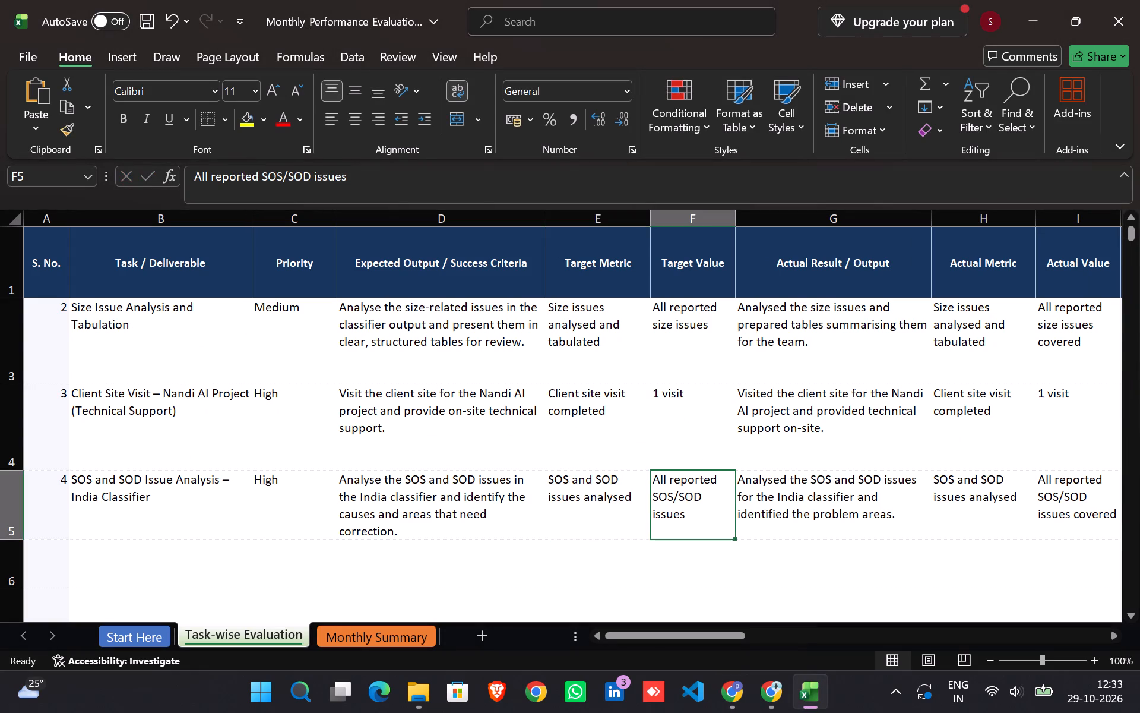
double_click(695, 502)
key(ctrl+a)
key(ctrl+c)
key(alt+Tab)
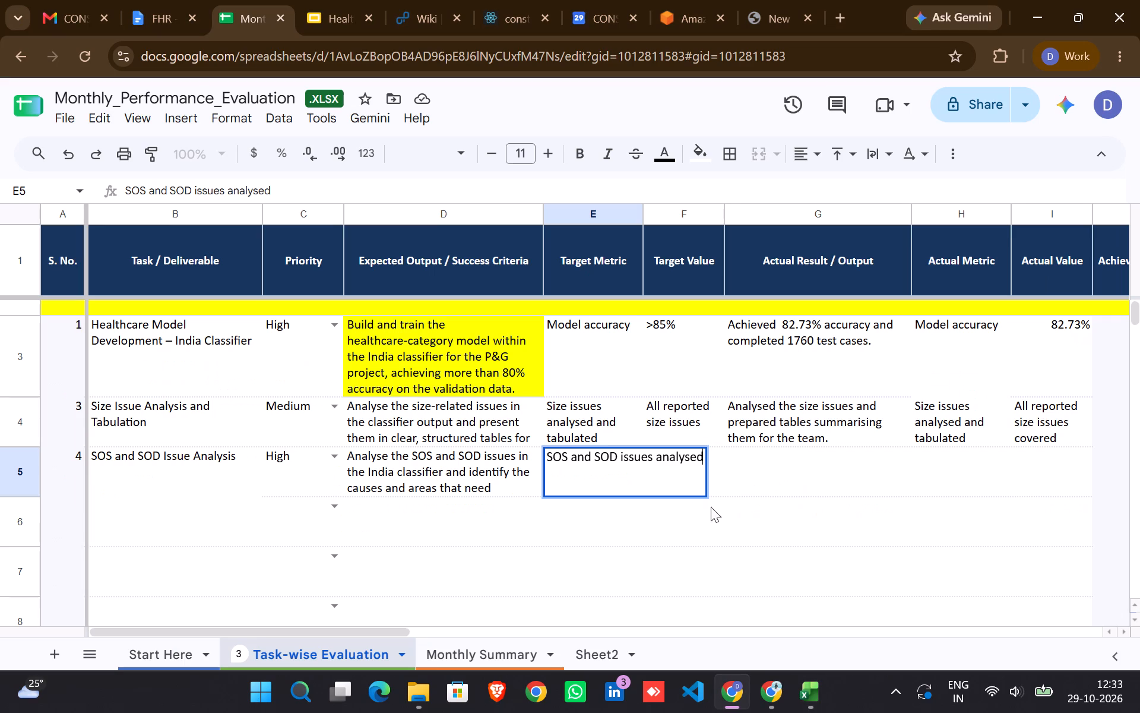
click(742, 486)
double_click(666, 461)
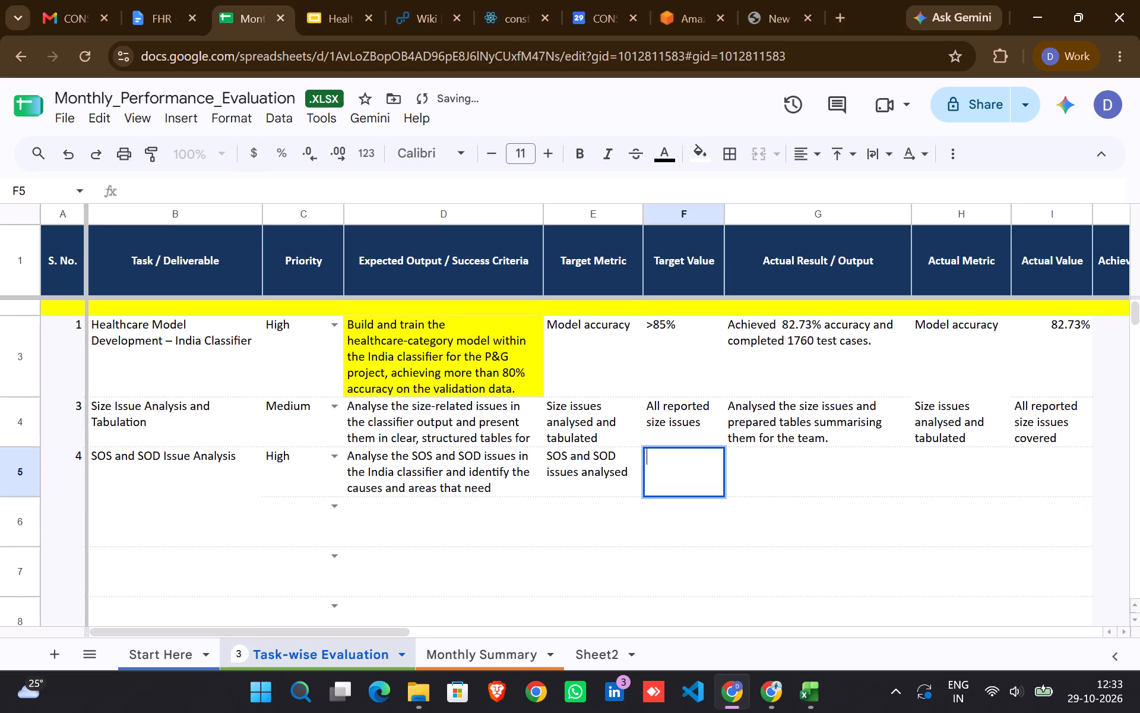
key(ctrl+v)
double_click(724, 551)
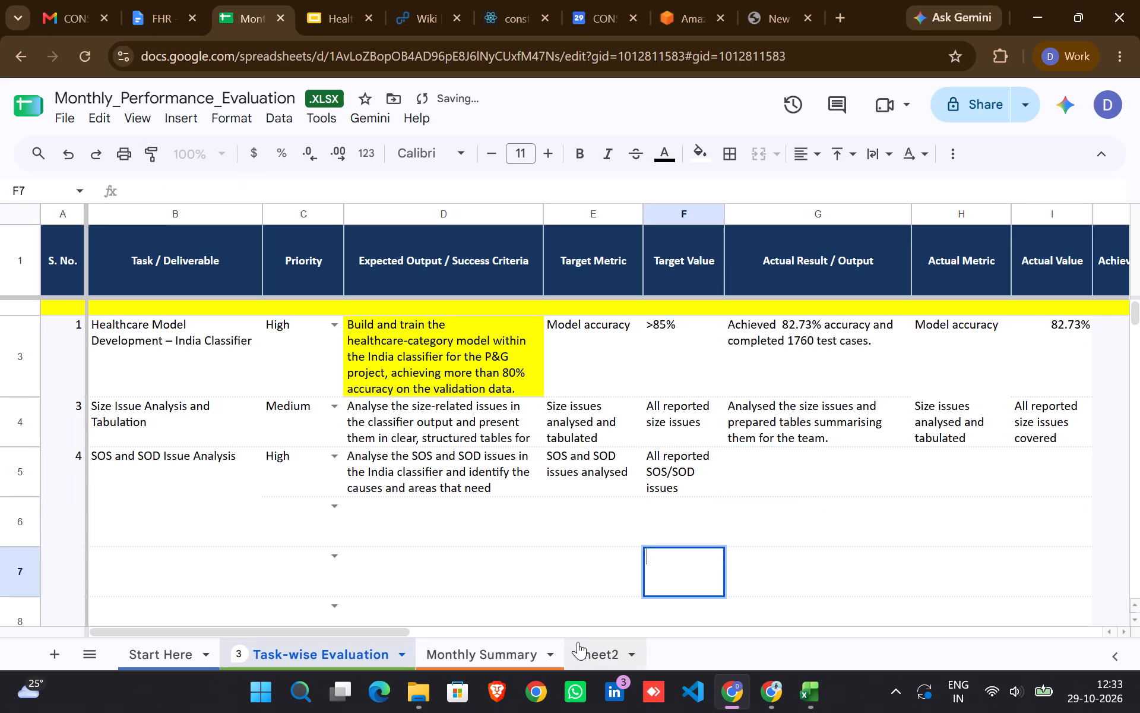
Review the metrics on the Monthly Summary sheet, then return to the Task-wise Evaluation sheet.
click(502, 647)
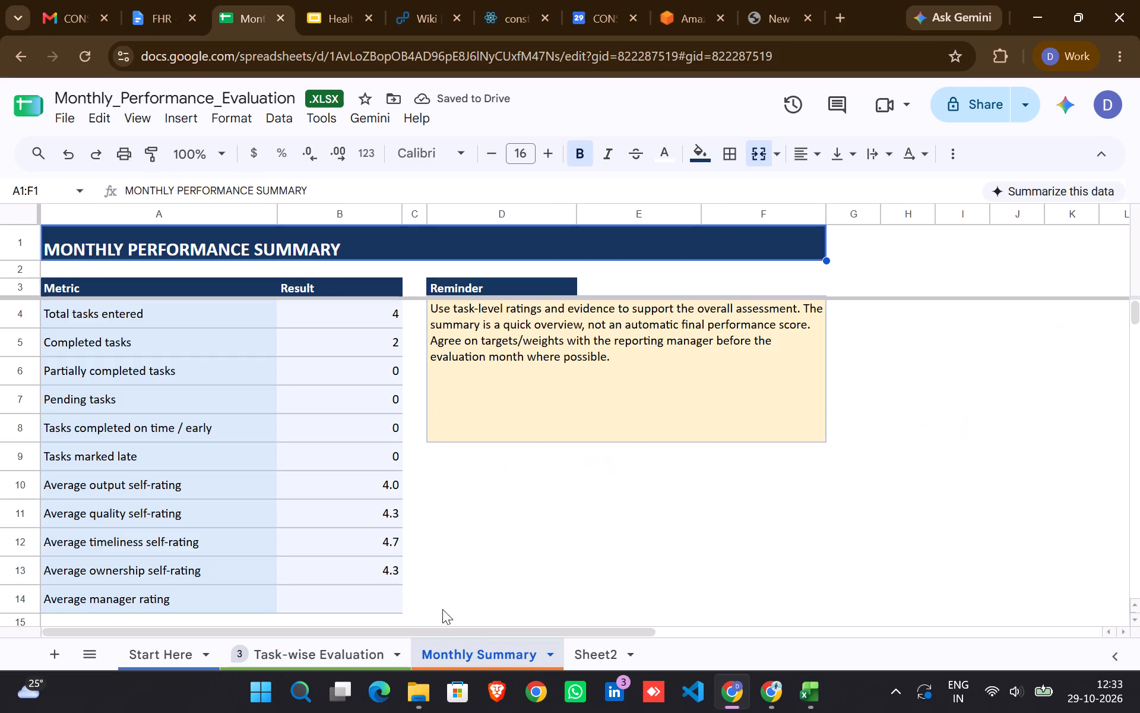
scroll(422, 552, up, 2)
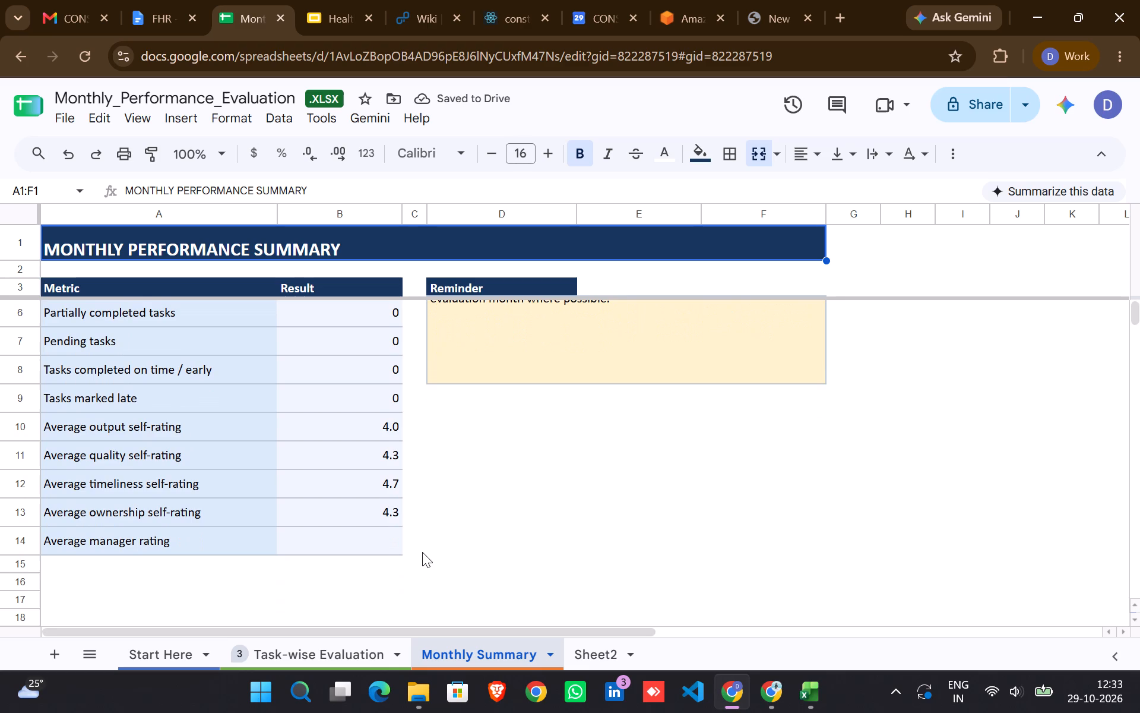
scroll(422, 552, up, 1)
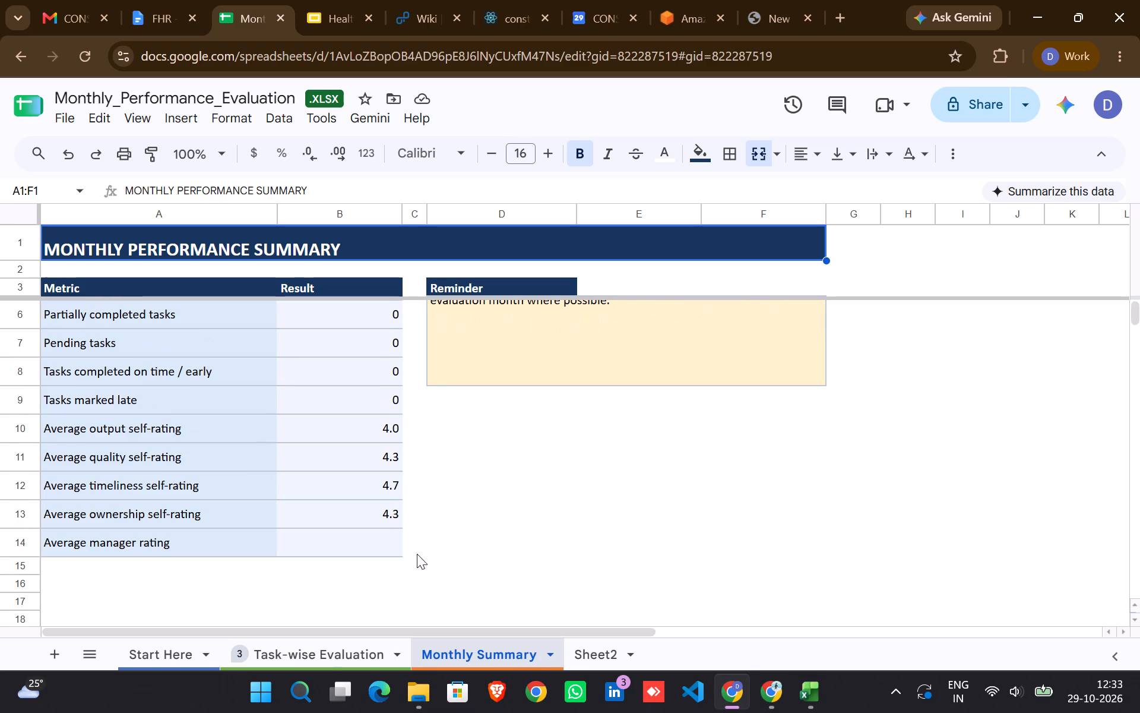
click(324, 659)
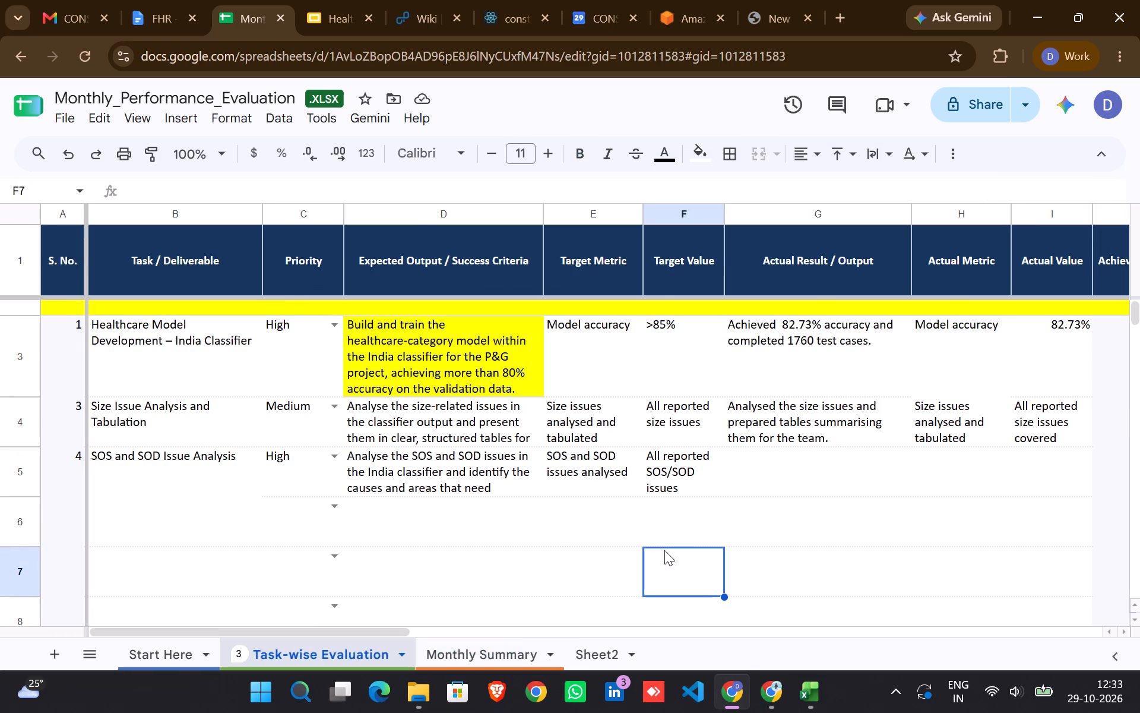
Copy the actual result "Analysed the SOS and SOD issues for the India classifier and identified the problem areas." from Excel into G5 of the Google Sheet.
key(alt+Tab)
double_click(785, 502)
key(ctrl+a)
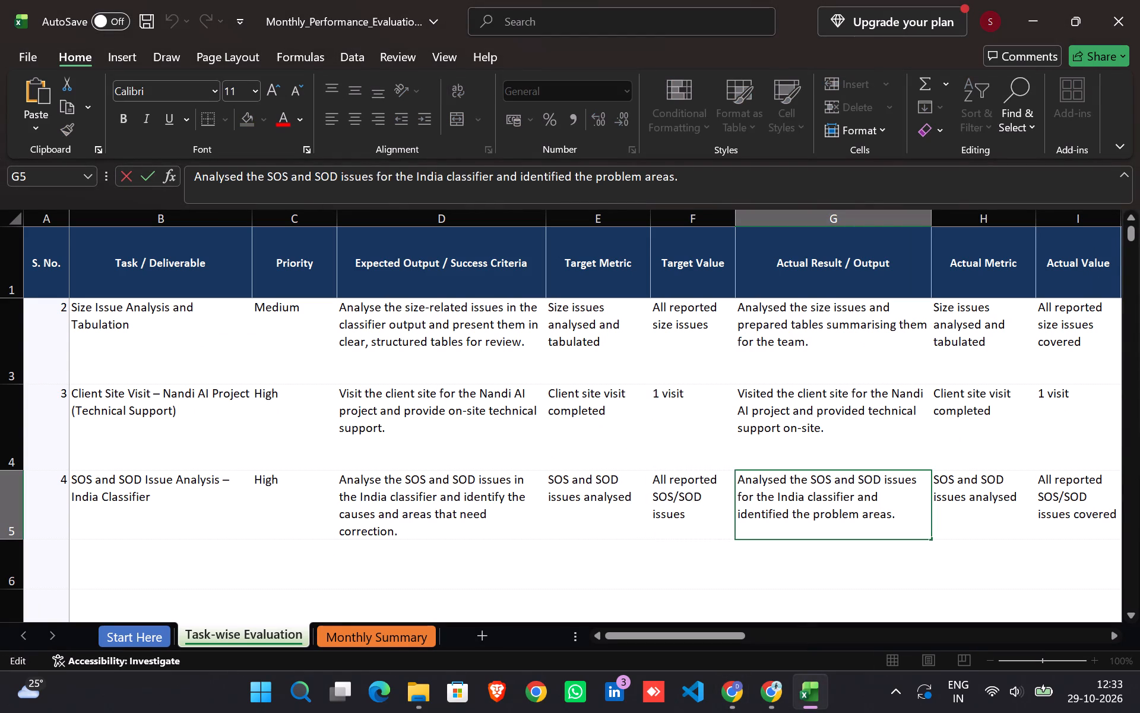
key(ctrl+c)
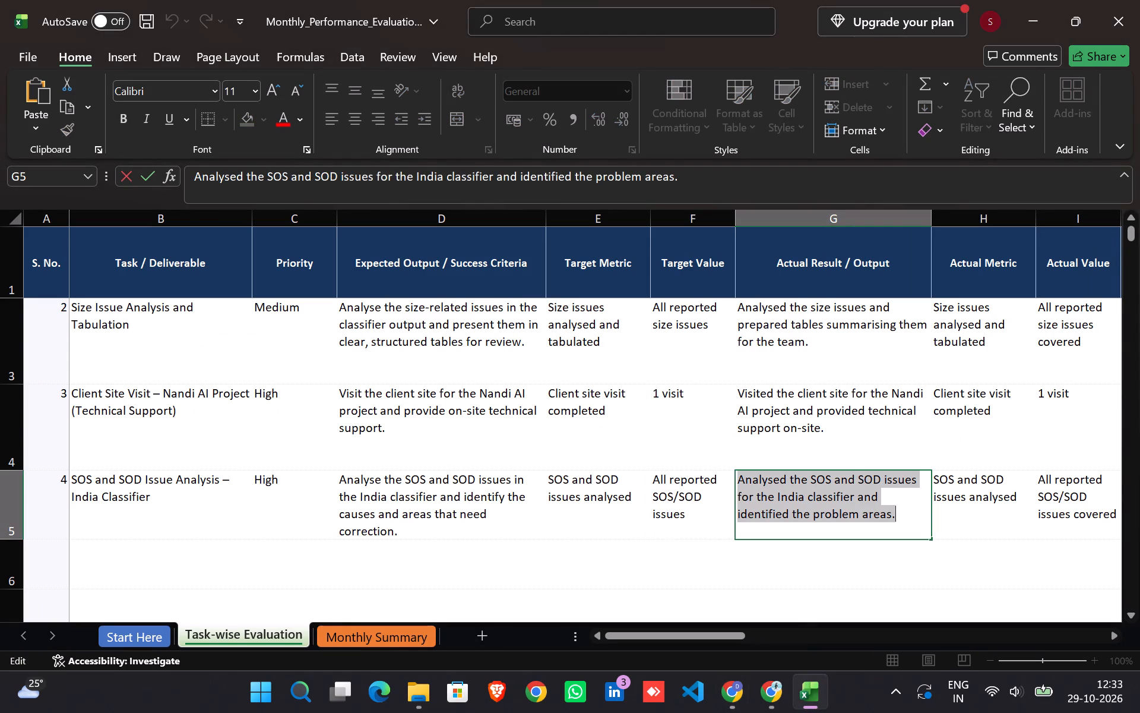
key(alt+Tab)
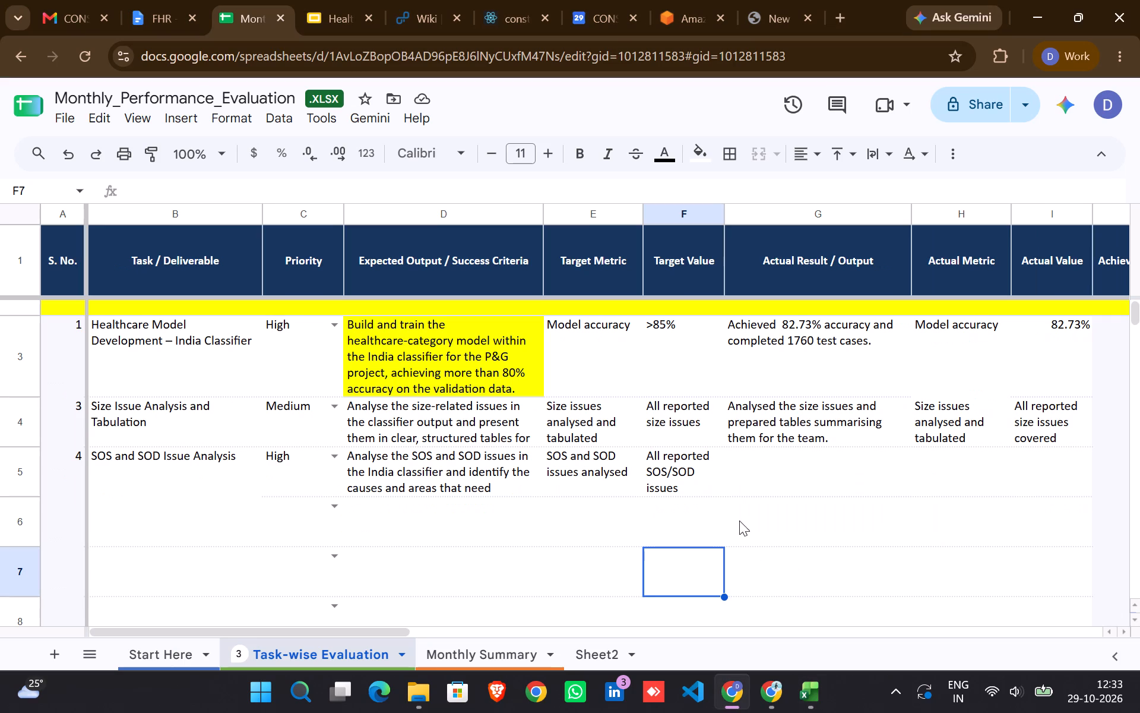
double_click(780, 485)
key(ctrl+v)
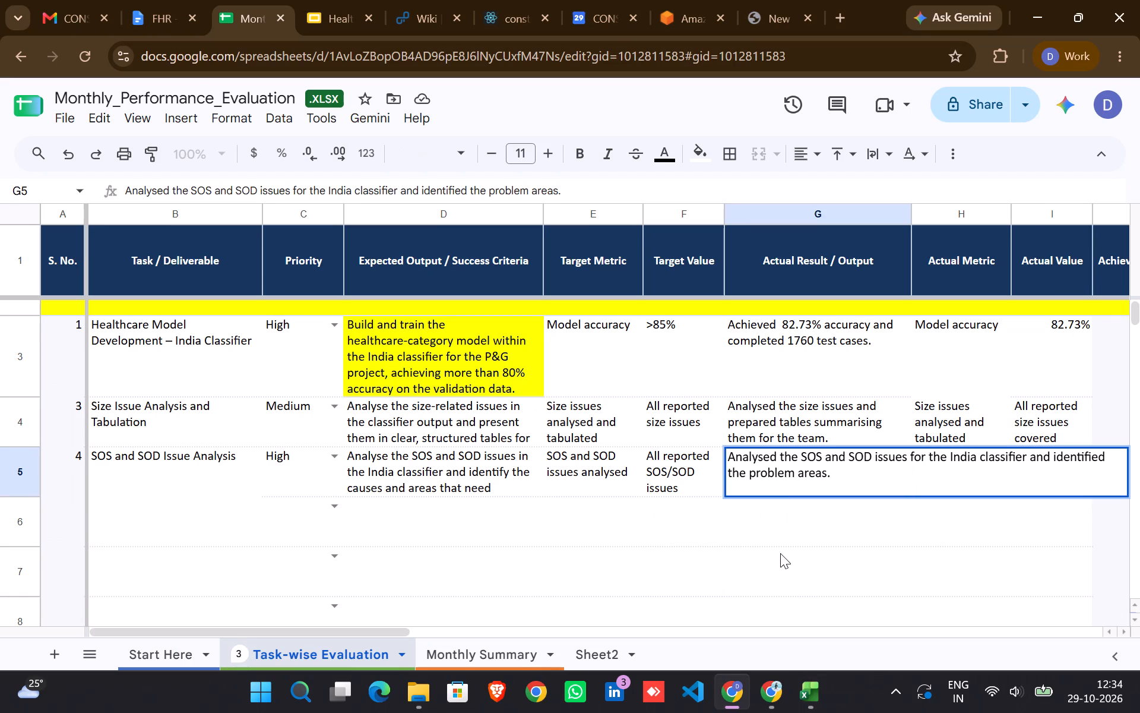
click(773, 567)
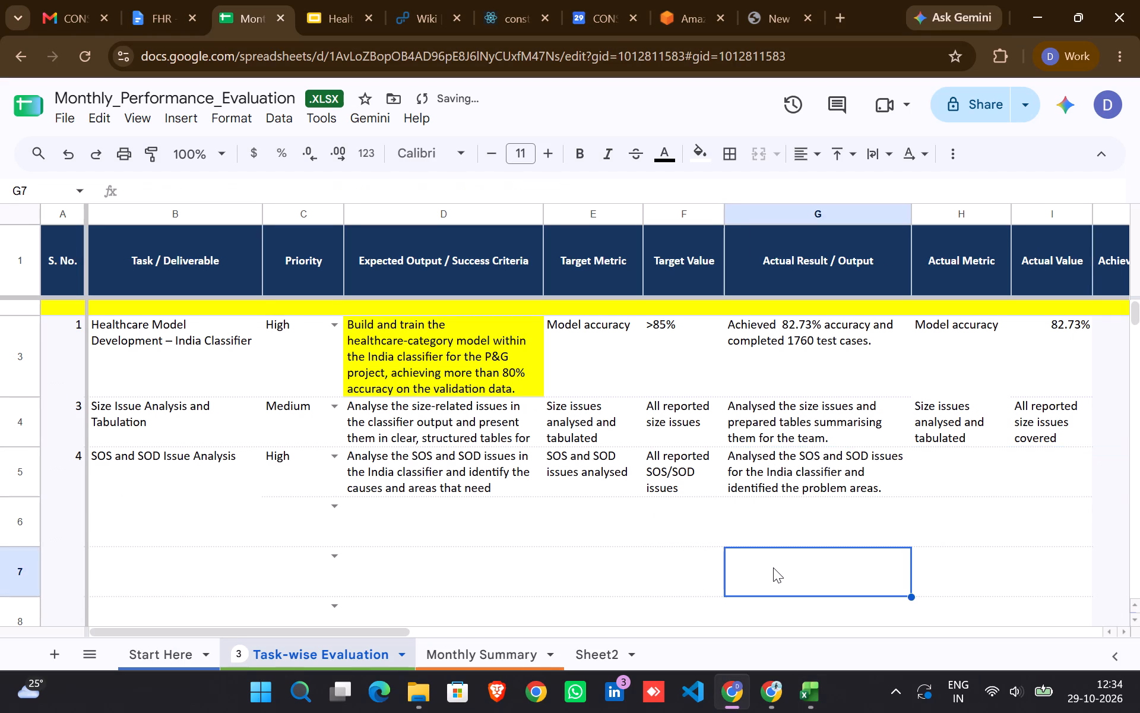
Copy the actual metric "SOS and SOD issues analysed" from the Excel draft into cell H5 of the Google Sheet.
scroll(773, 567, left, 2)
key(alt+Tab)
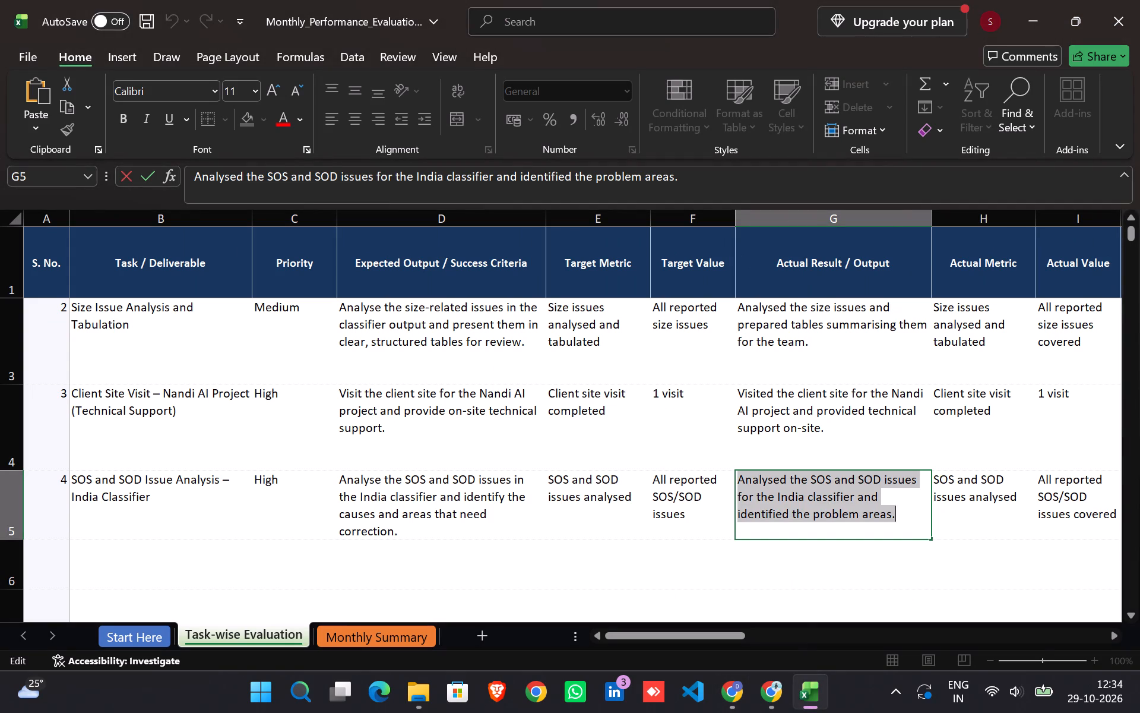
double_click(940, 516)
key(ctrl+a)
key(ctrl+c)
key(alt+Tab)
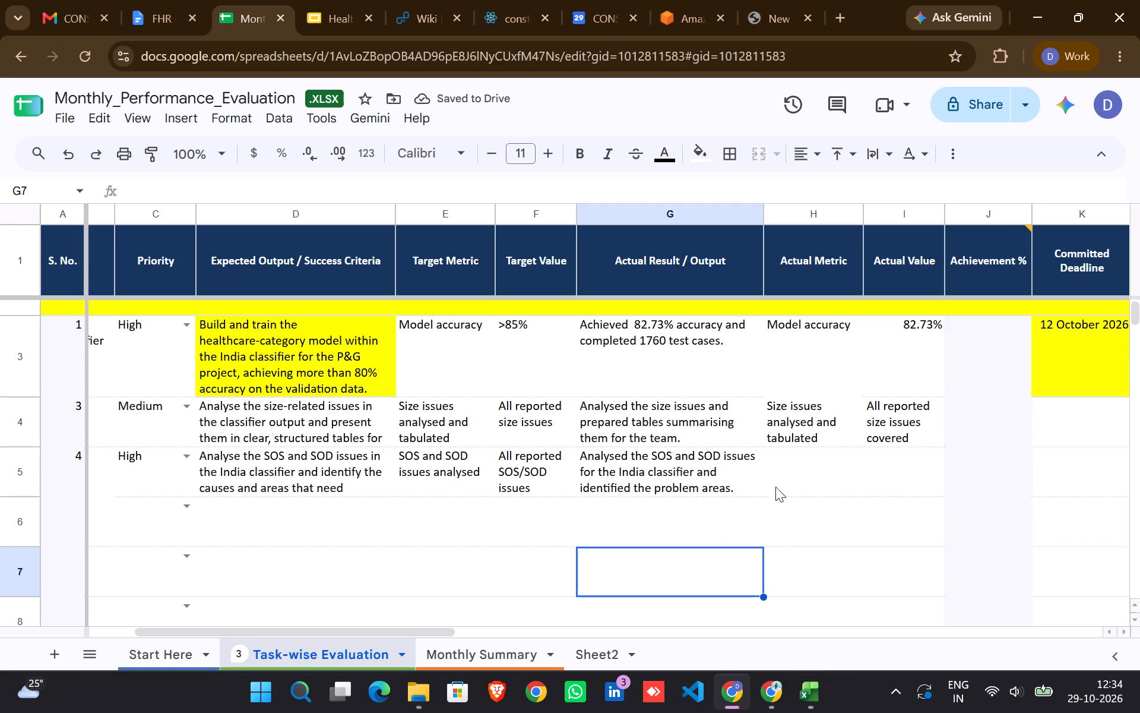
click(781, 490)
key(ctrl+v)
click(784, 554)
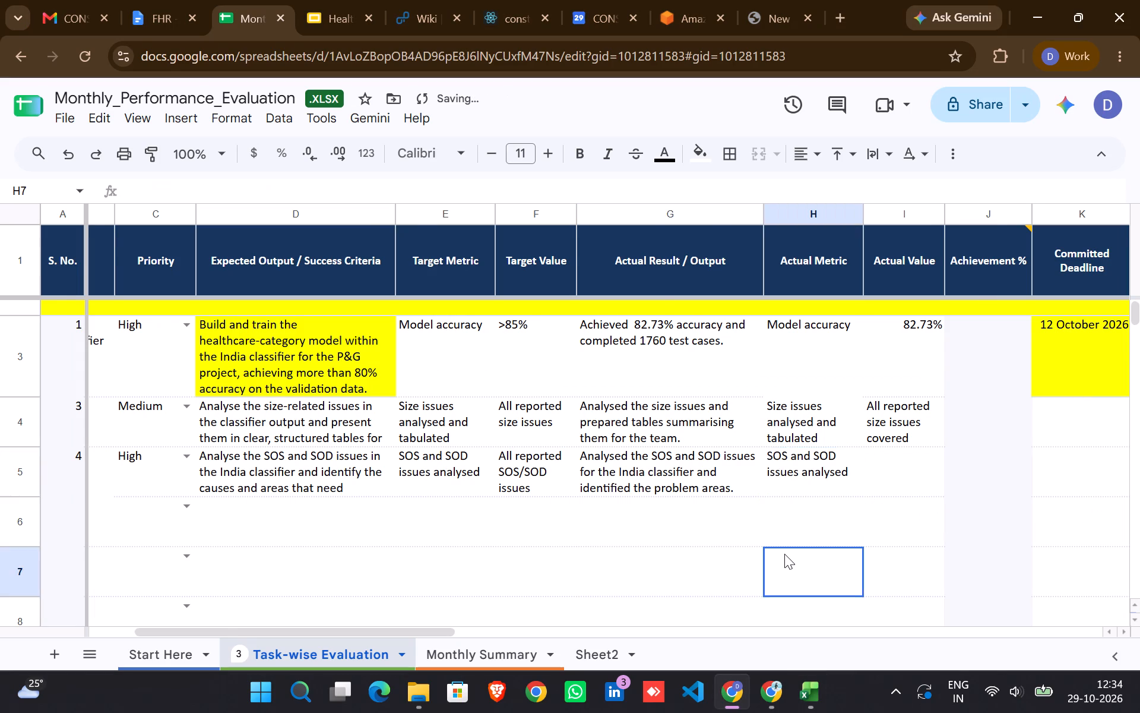
Copy the actual value "All reported SOS/SOD issues covered" from the Excel draft into cell I5 of the Google Sheet.
key(alt+Tab)
double_click(1068, 515)
key(ctrl+a)
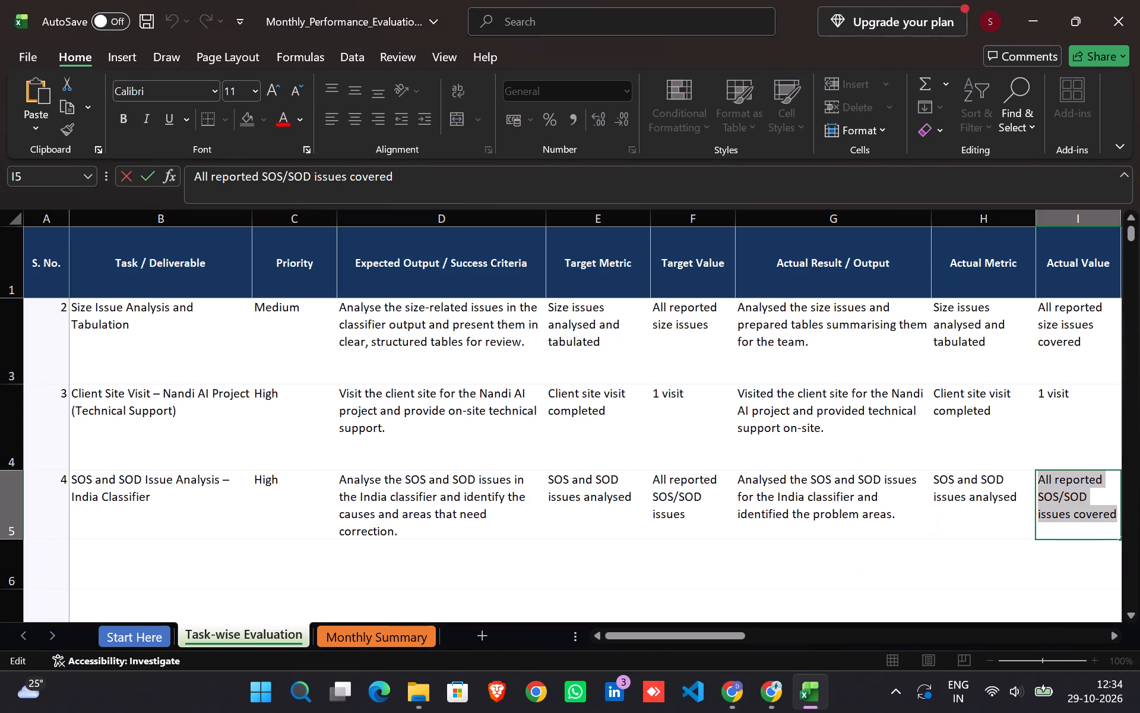
key(ctrl+c)
key(alt+Tab)
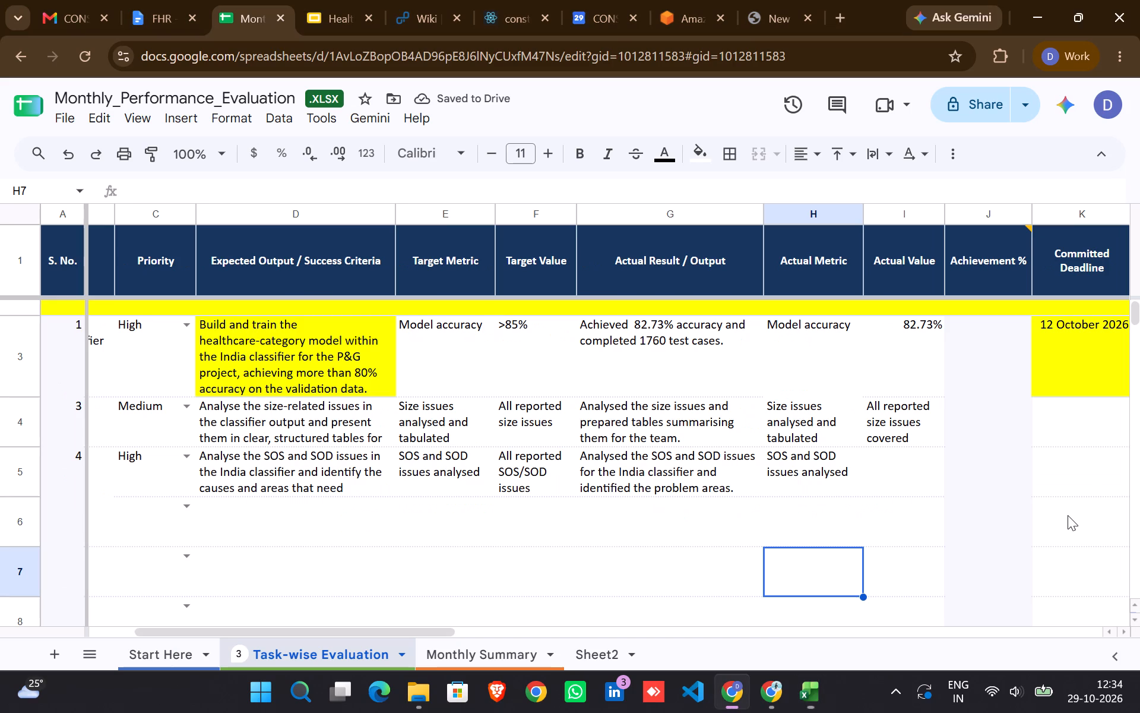
click(902, 459)
key(ctrl+v)
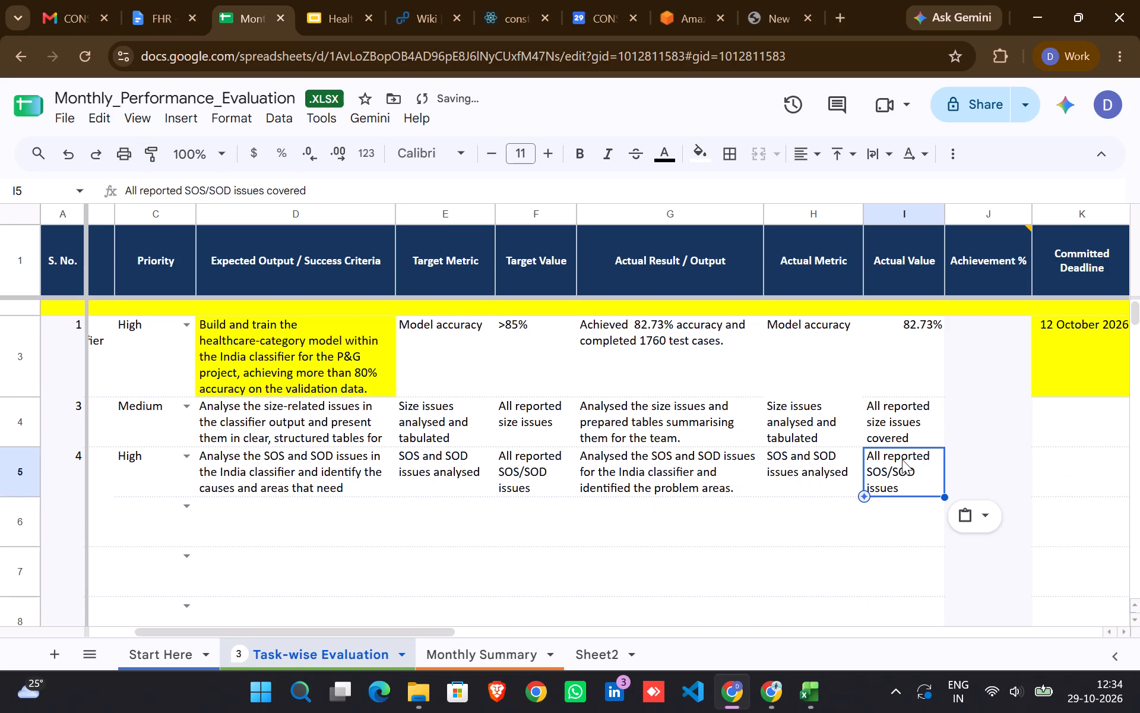
click(784, 545)
scroll(784, 545, left, 2)
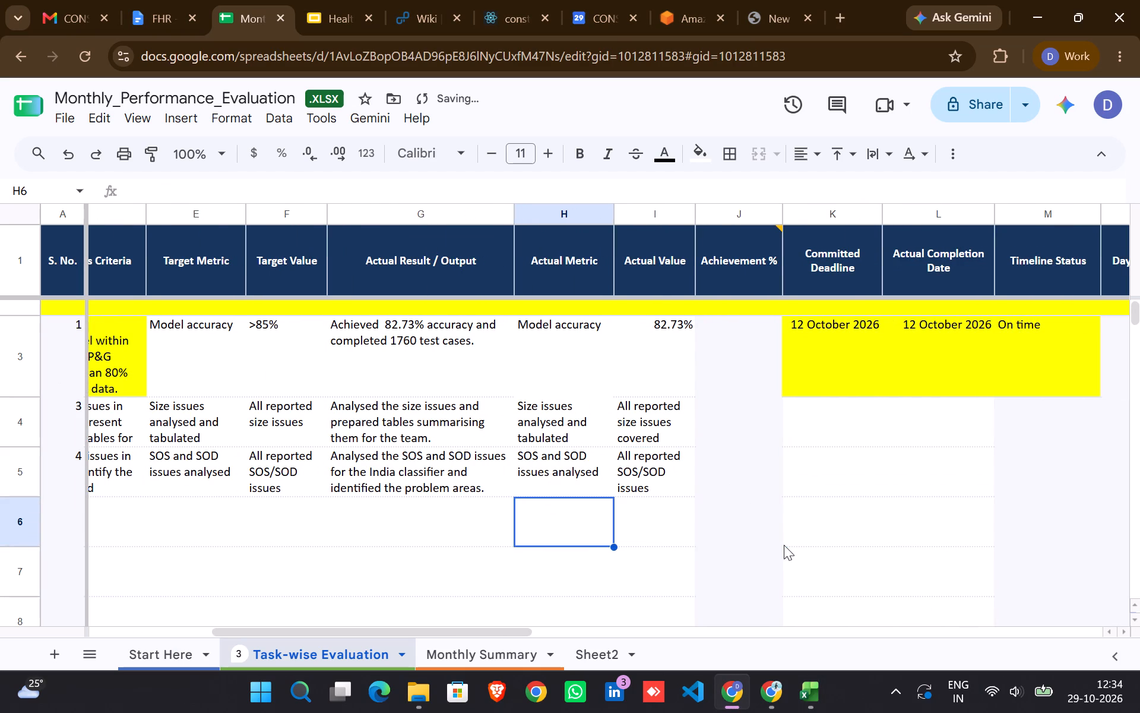
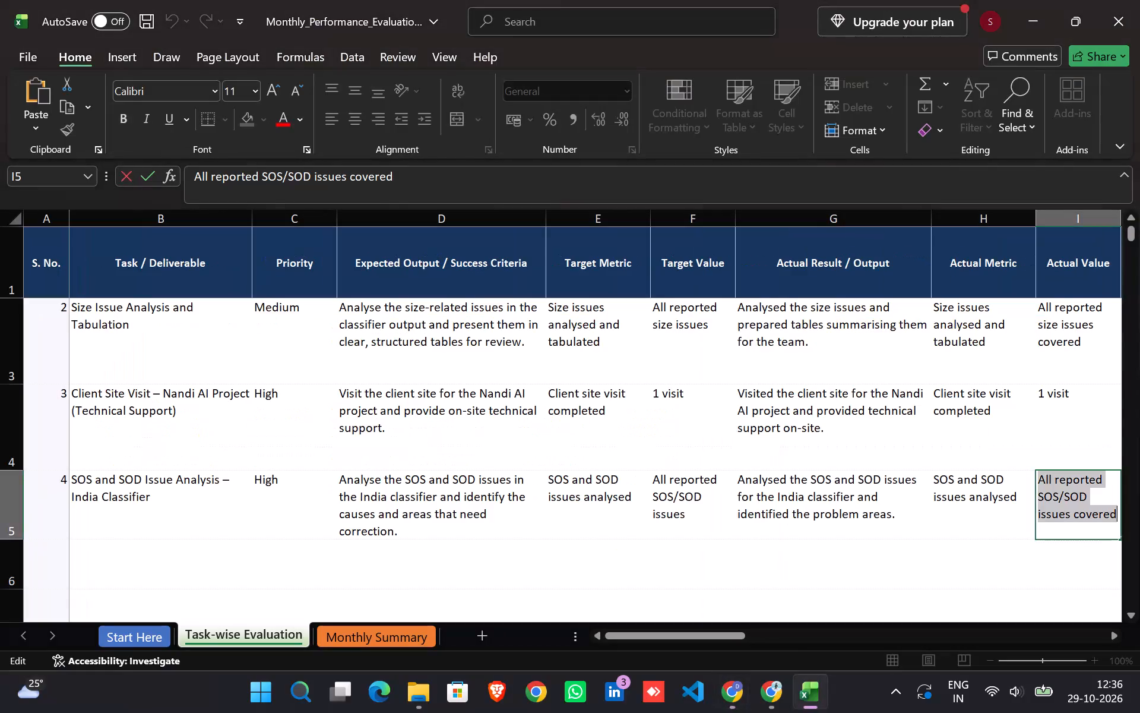
Copy the individual contribution text about reviewing SOS and SOD results for the India classifier from the Excel draft into P5 of the Google Sheet.
scroll(785, 503, left, 2)
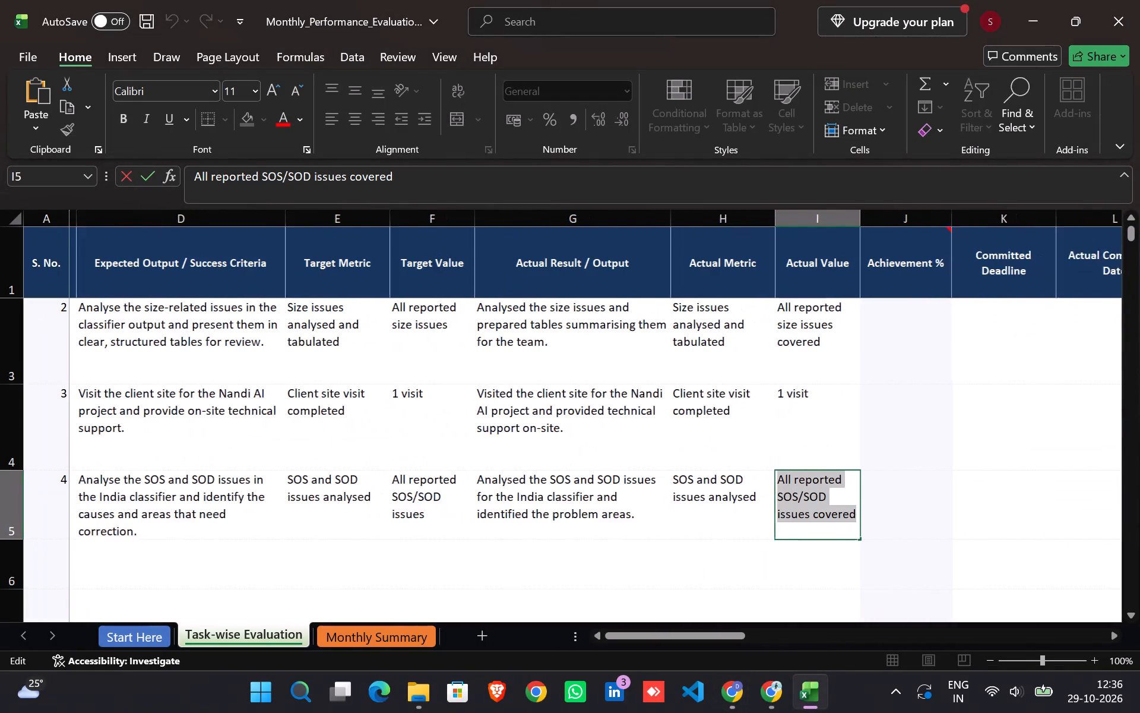
scroll(785, 503, left, 2)
scroll(660, 504, left, 3)
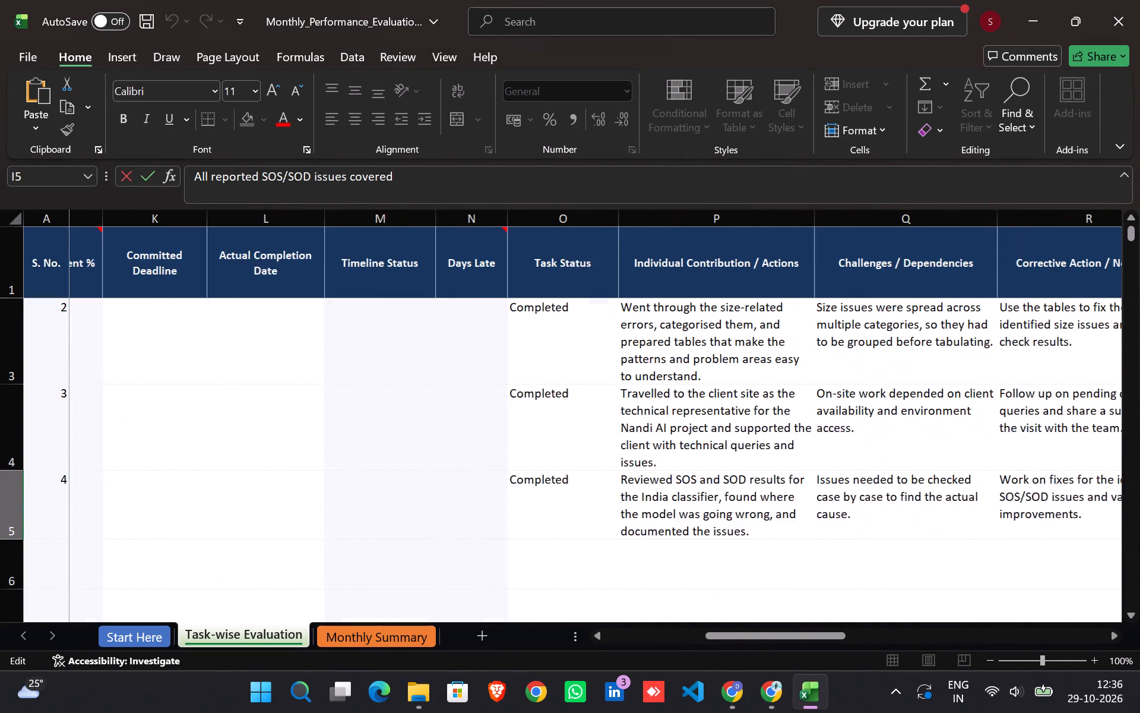
scroll(660, 504, left, 1)
double_click(633, 503)
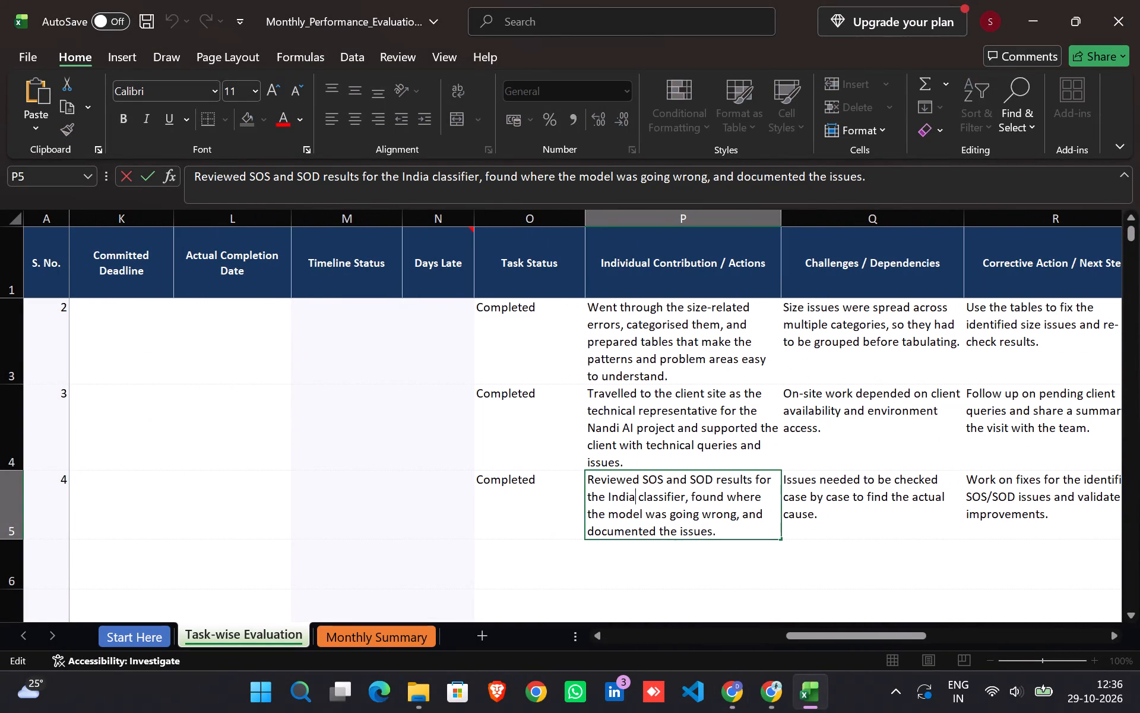
key(ctrl+a)
key(ctrl+c)
key(alt+Tab)
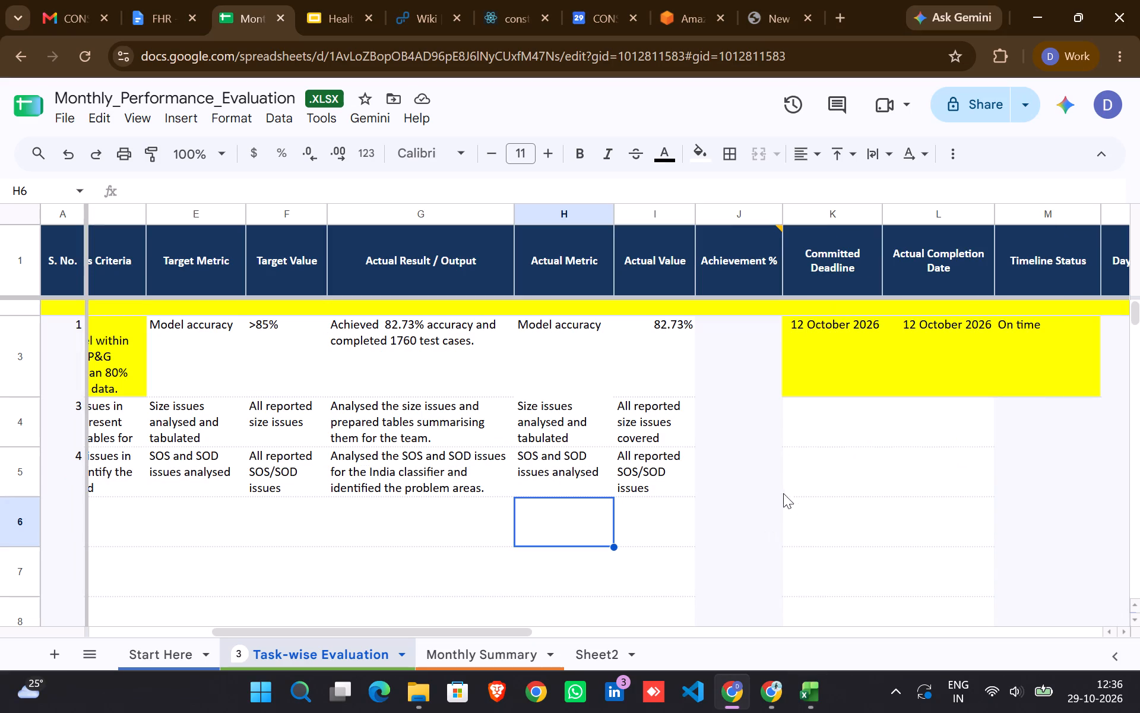
scroll(828, 534, left, 1)
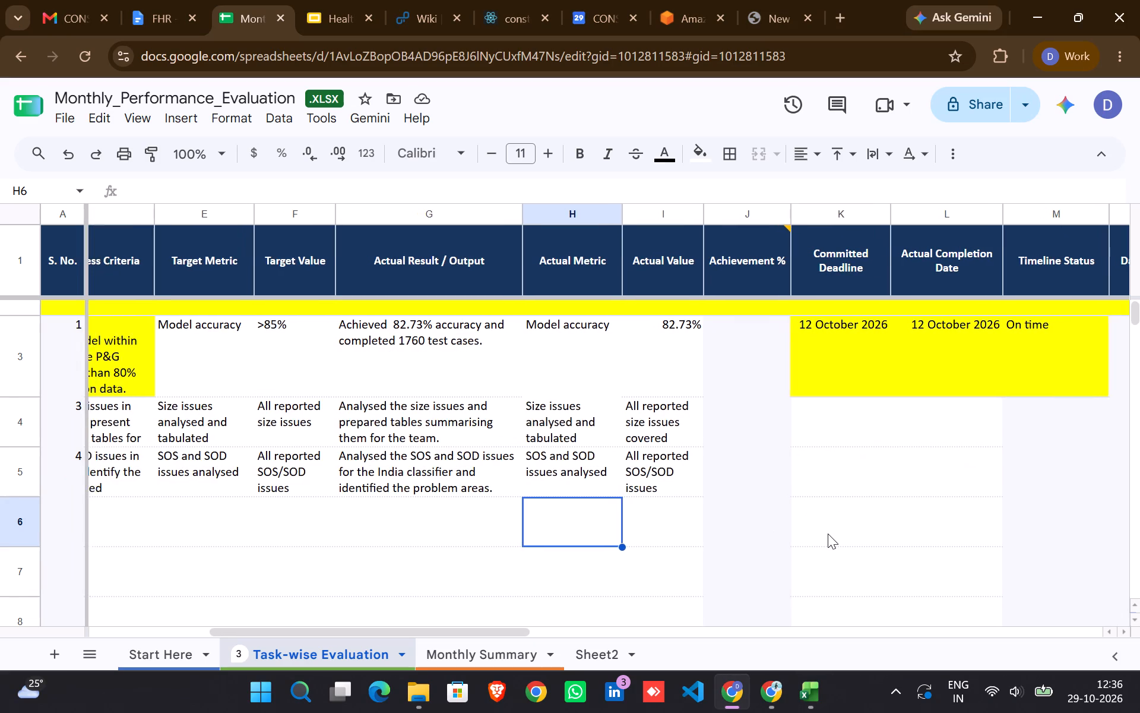
scroll(828, 534, left, 2)
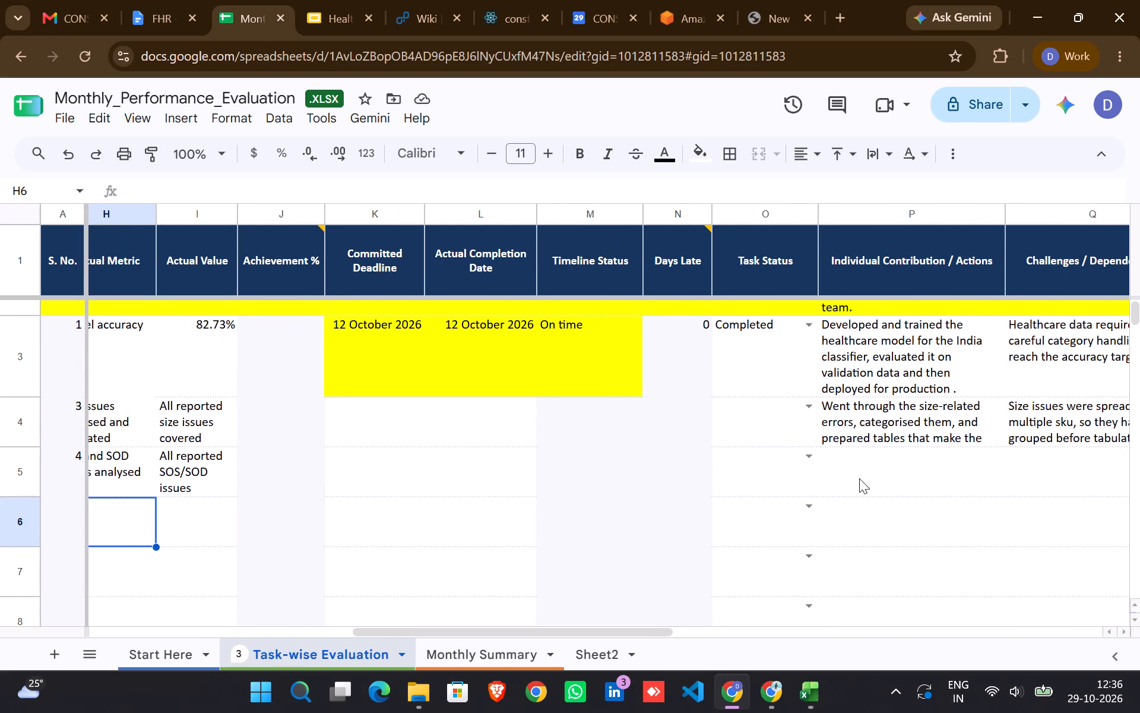
click(859, 478)
scroll(859, 478, right, 7)
scroll(859, 478, left, 2)
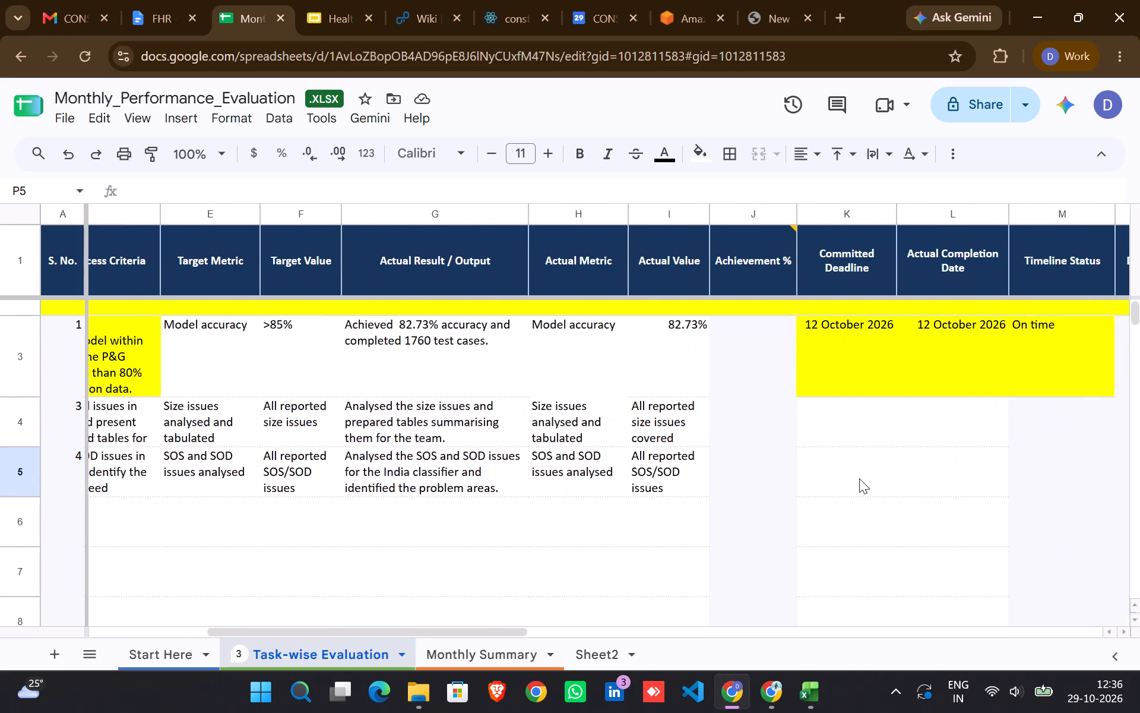
scroll(859, 478, left, 5)
double_click(729, 429)
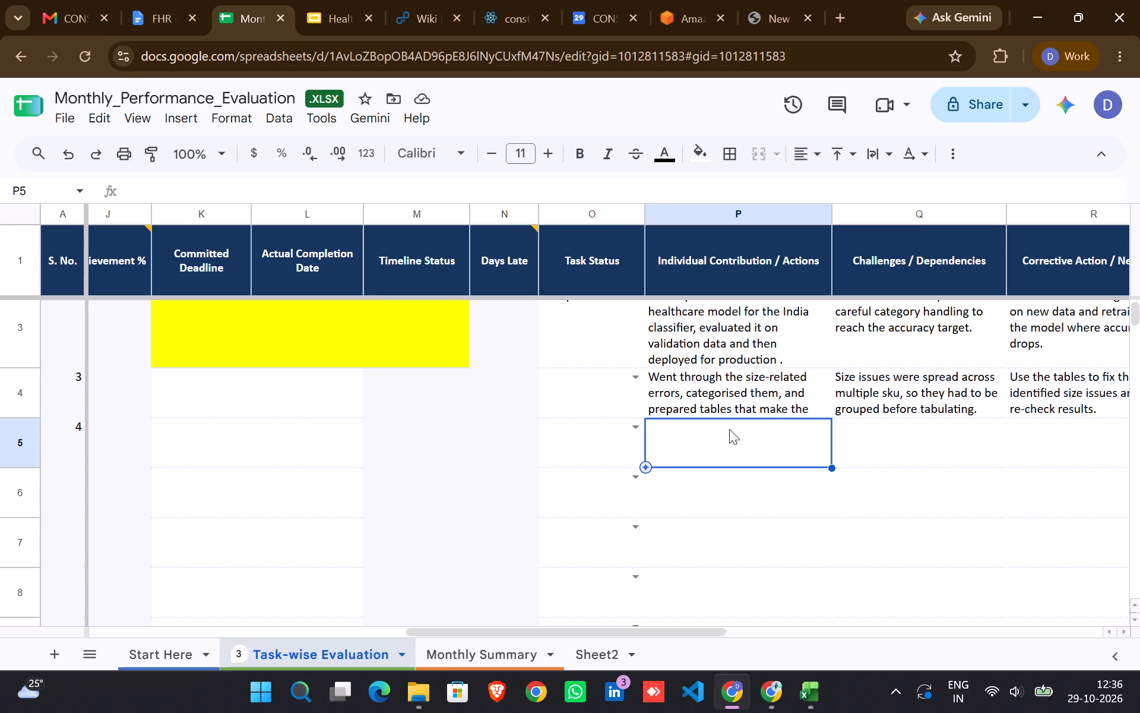
key(ctrl+v)
click(739, 515)
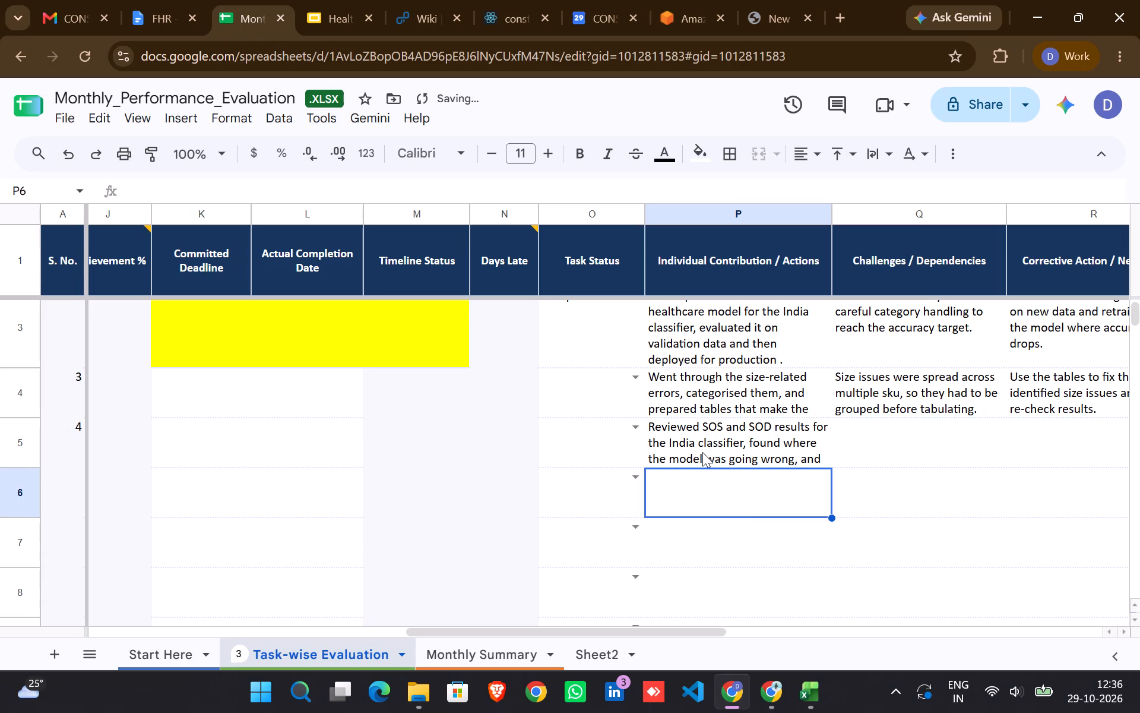
Insert the word "classifier" before "model" in the individual contribution text in P5.
double_click(674, 435)
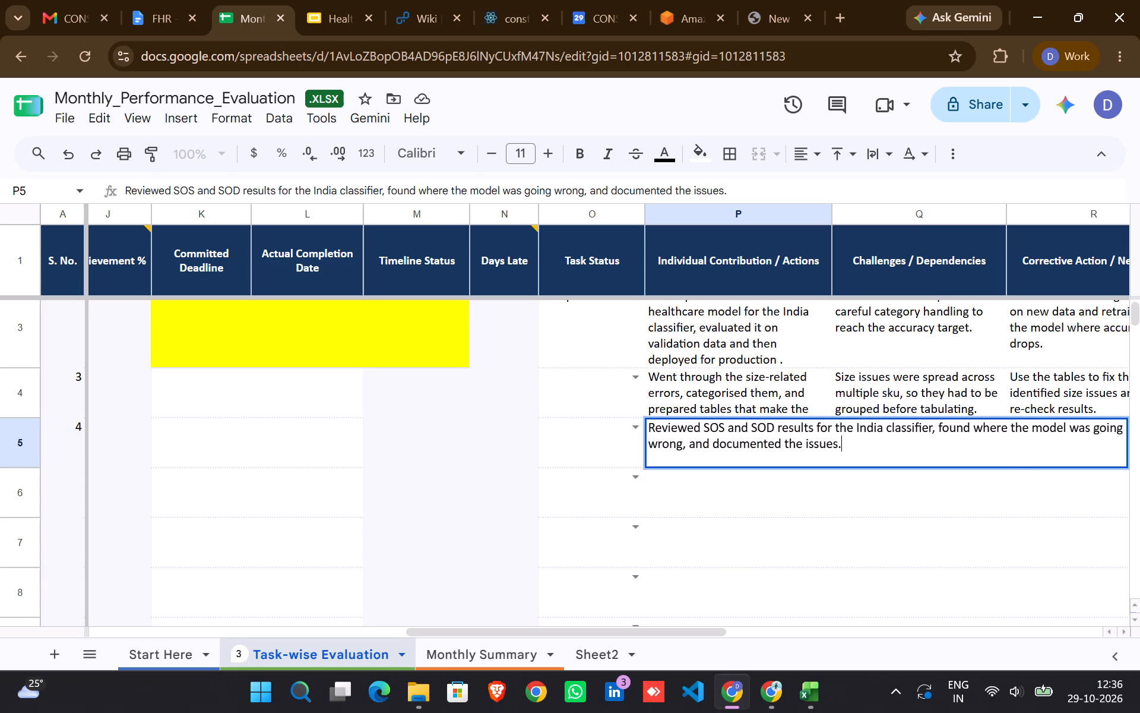
click(1028, 426)
key(space)
text(classifier)
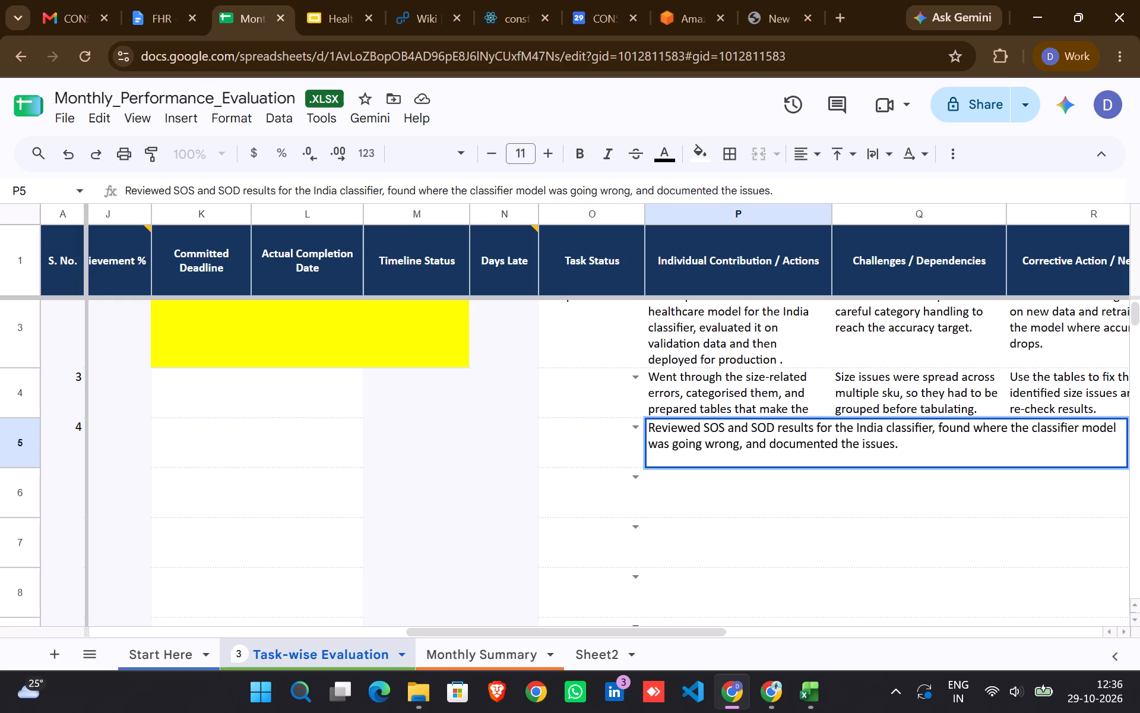
click(851, 554)
Copy the challenge "Issues needed to be checked case by case to find the actual cause." from the Excel draft into Q5 of the Google Sheet.
click(871, 449)
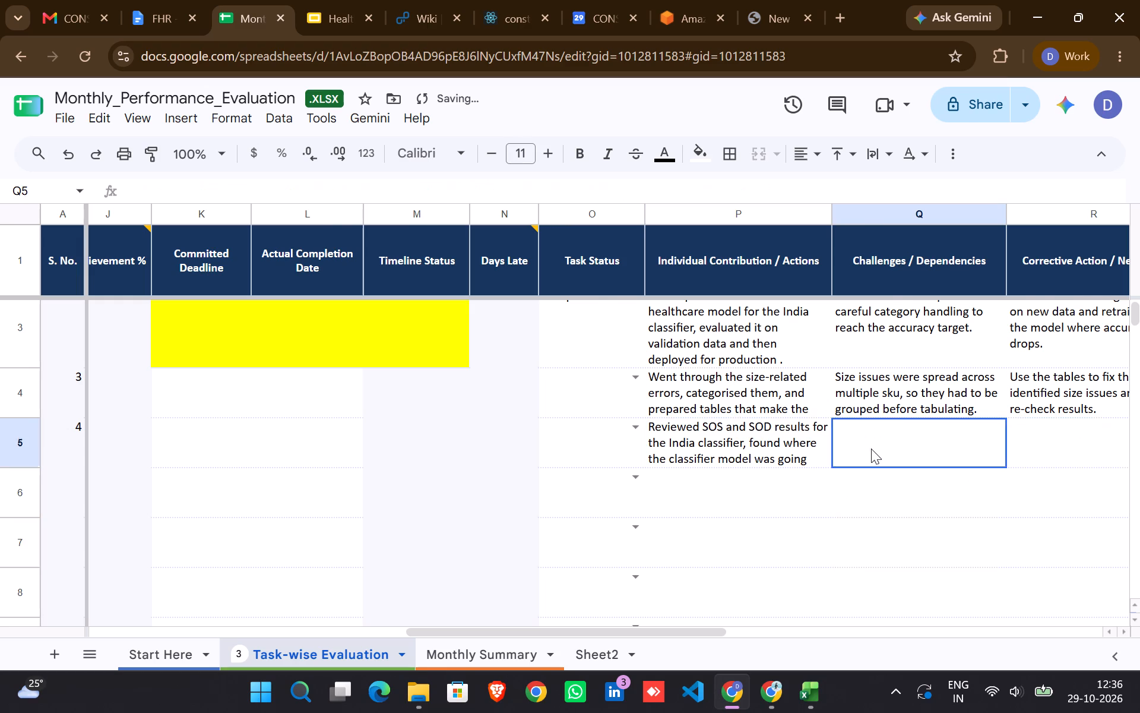
key(alt+Tab)
double_click(825, 507)
key(ctrl+a)
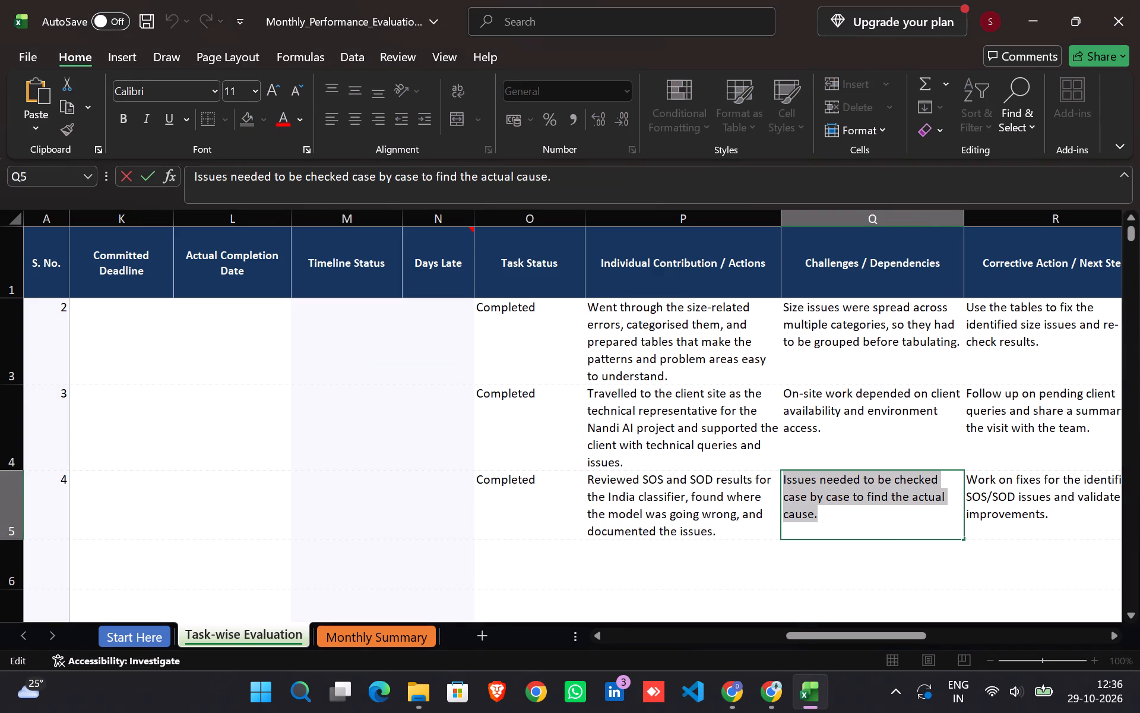
key(ctrl+c)
key(alt+Tab)
key(ctrl+v)
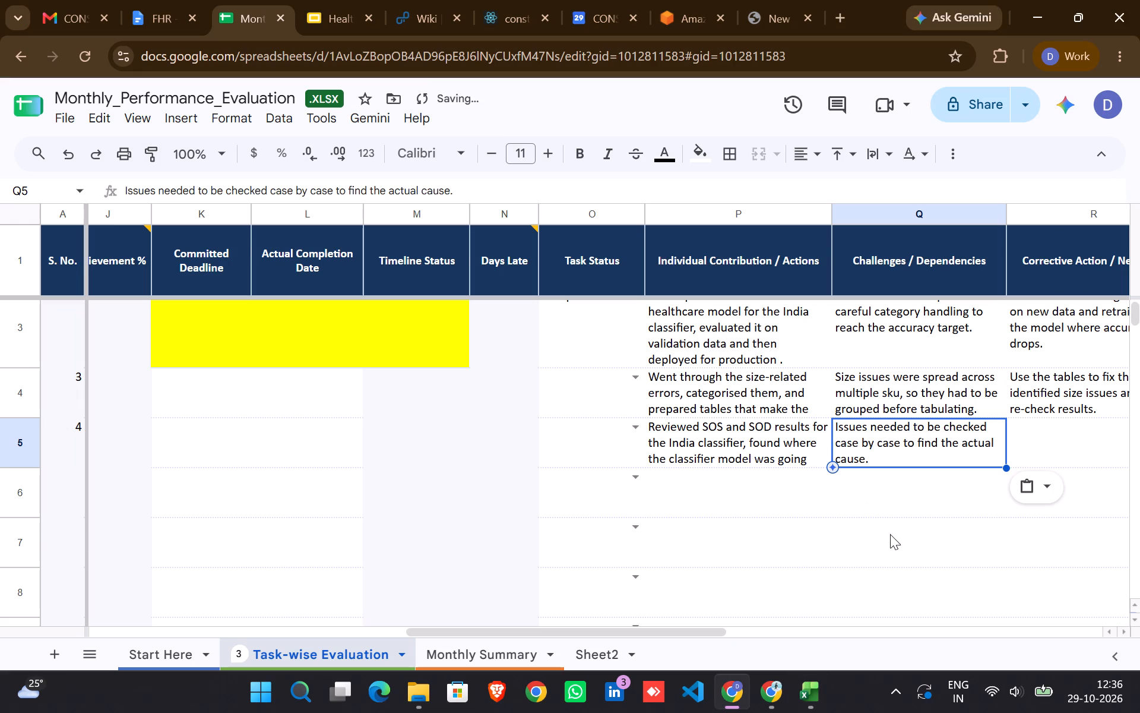
Copy the next step "Work on fixes for the identified SOS/SOD issues and validate improvements." from the Excel draft into R5 of the Google Sheet.
scroll(890, 534, left, 2)
click(920, 517)
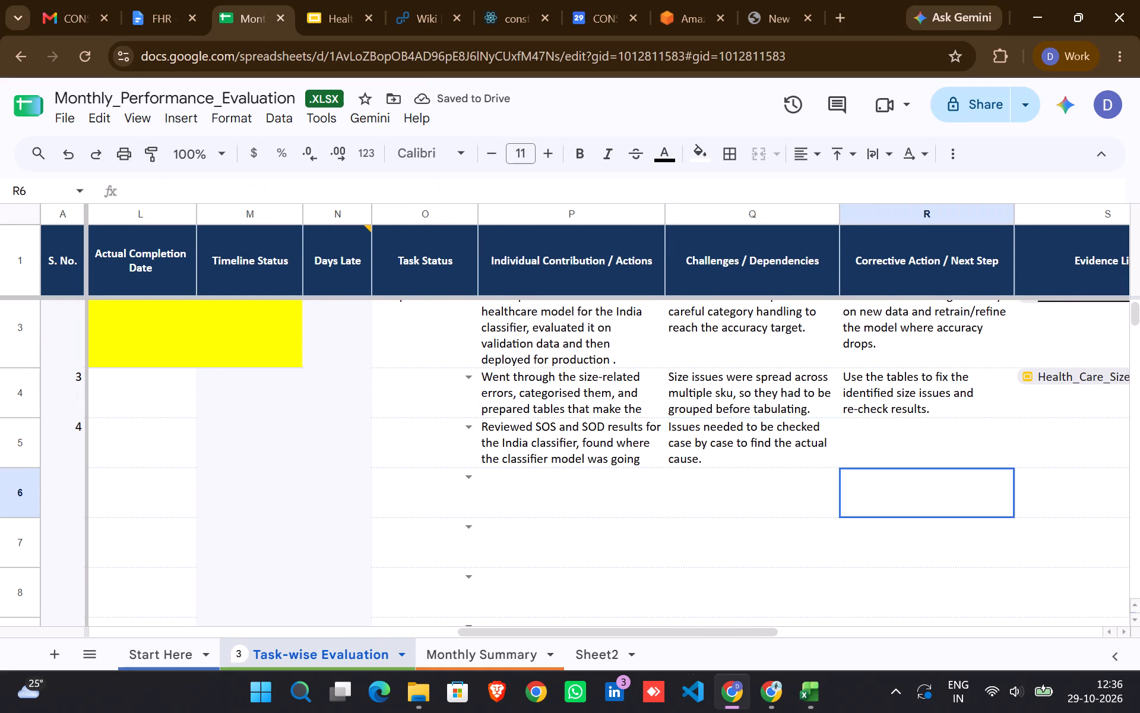
key(alt+Tab)
double_click(1030, 513)
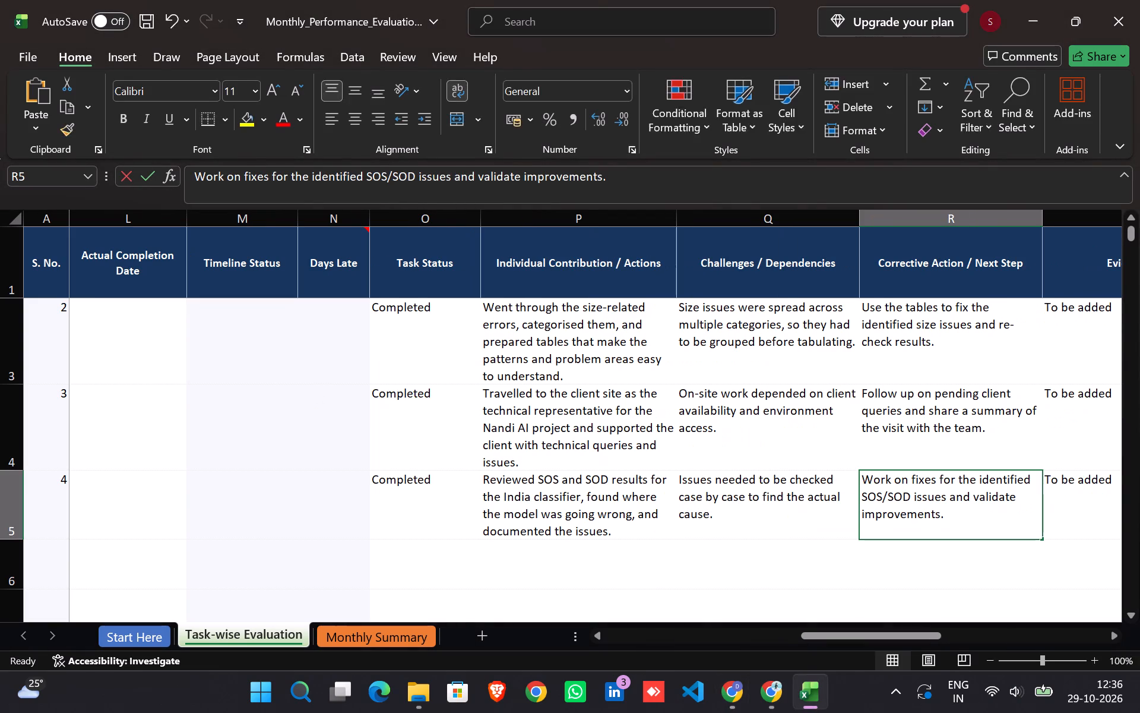
key(ctrl+a)
key(ctrl+c)
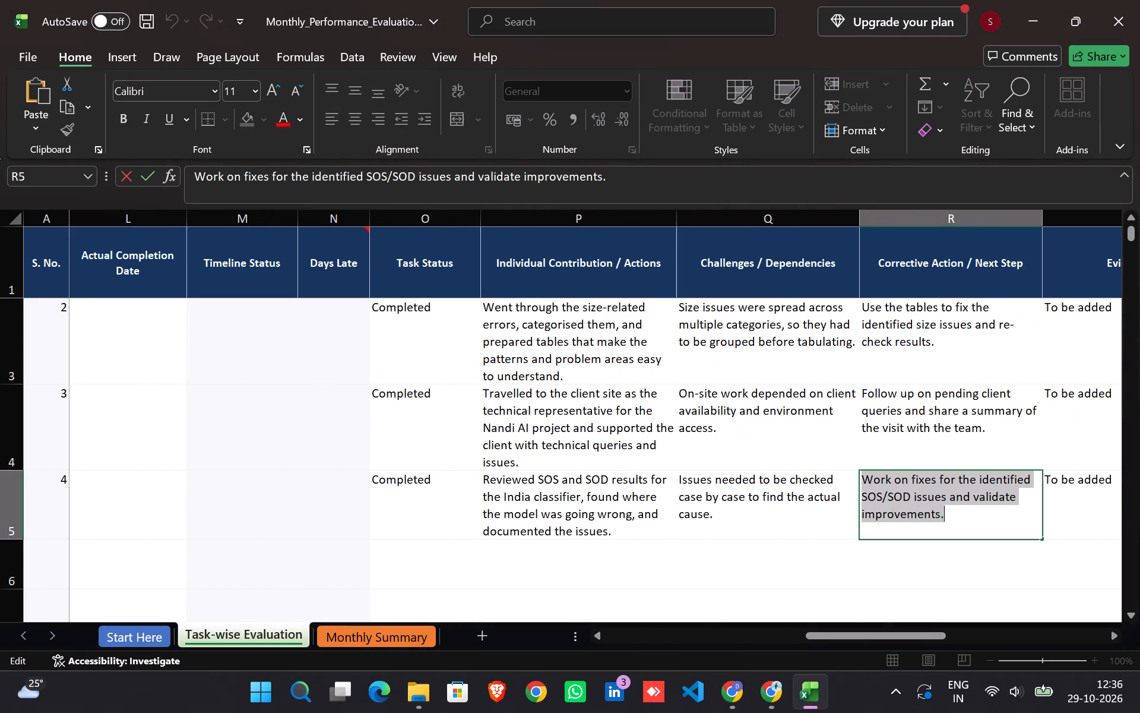
key(alt+Tab)
double_click(908, 436)
key(ctrl+v)
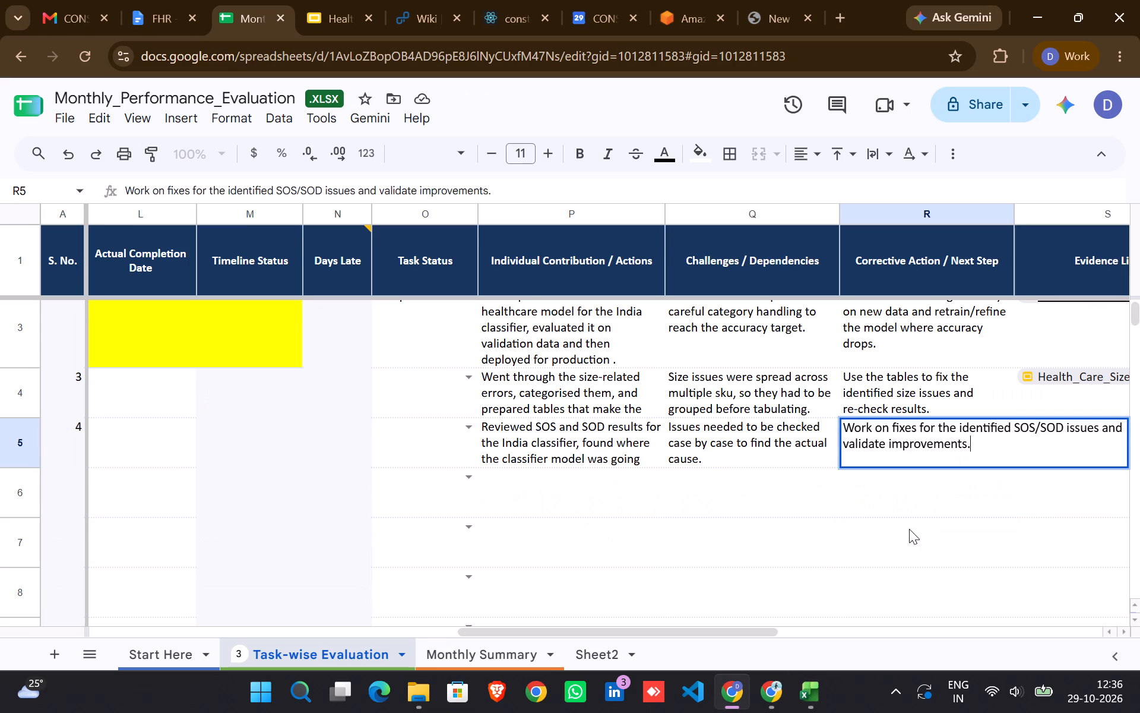
click(909, 529)
Copy the self-assessment rationale for the SOS and SOD analysis from X5 of the Excel draft into X5 of the Google Sheet.
scroll(909, 529, left, 3)
key(alt+Tab)
scroll(926, 529, left, 3)
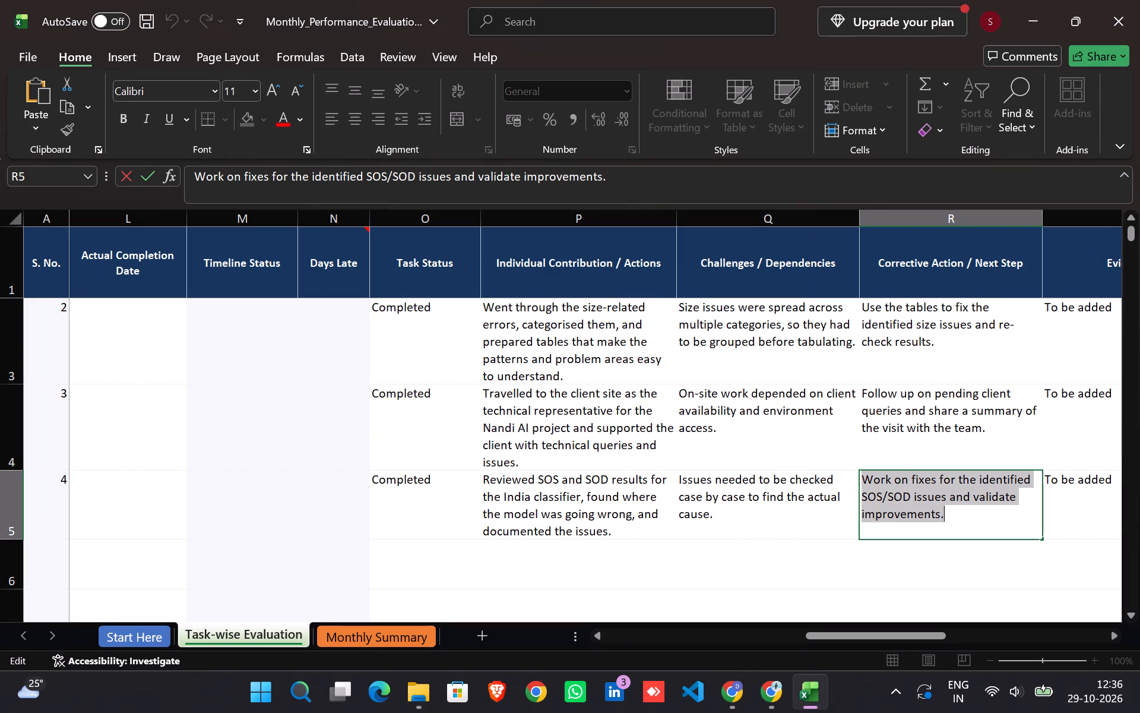
click(938, 585)
scroll(938, 585, left, 6)
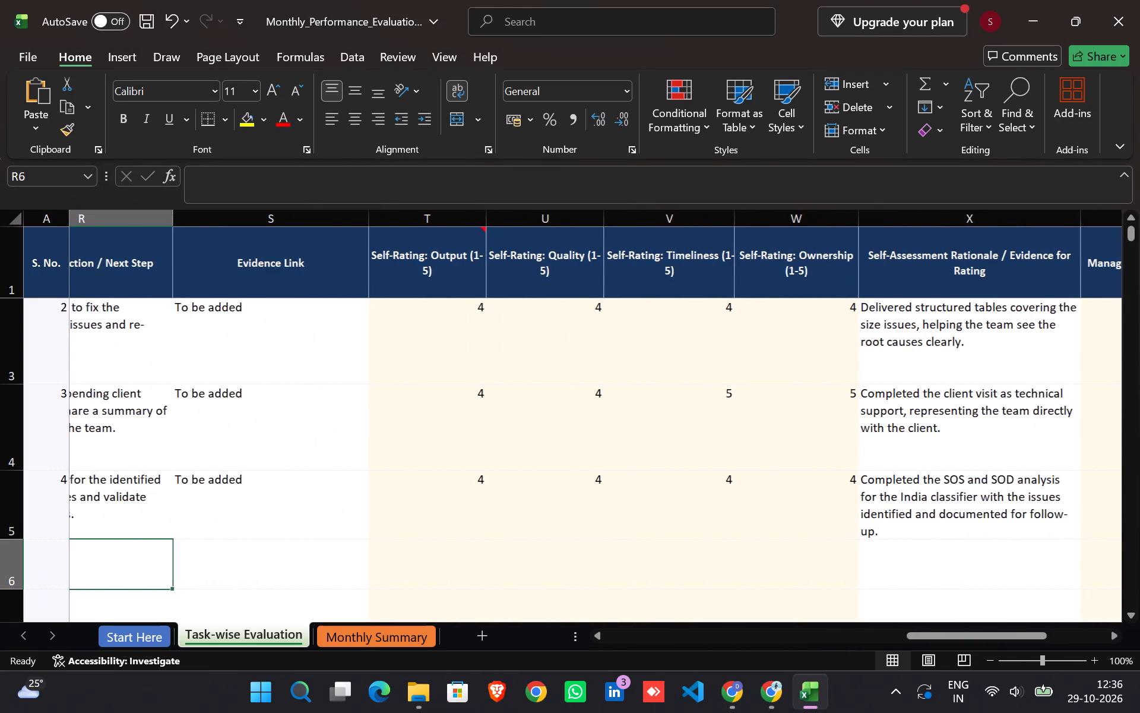
scroll(938, 585, left, 2)
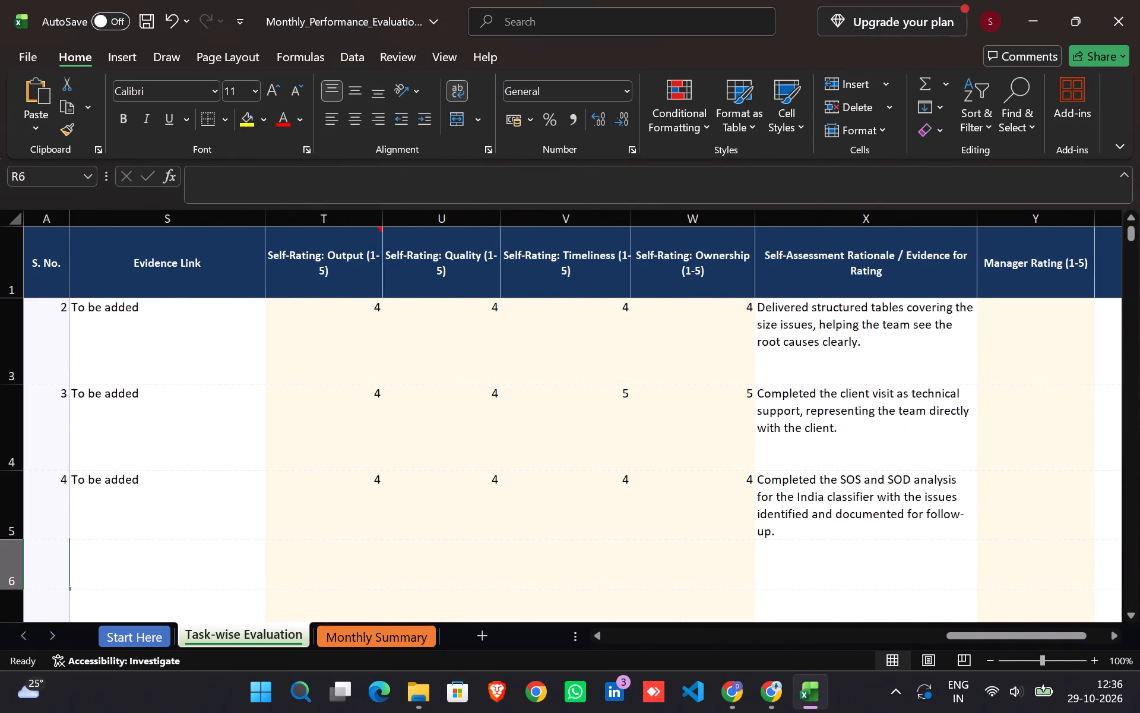
double_click(860, 504)
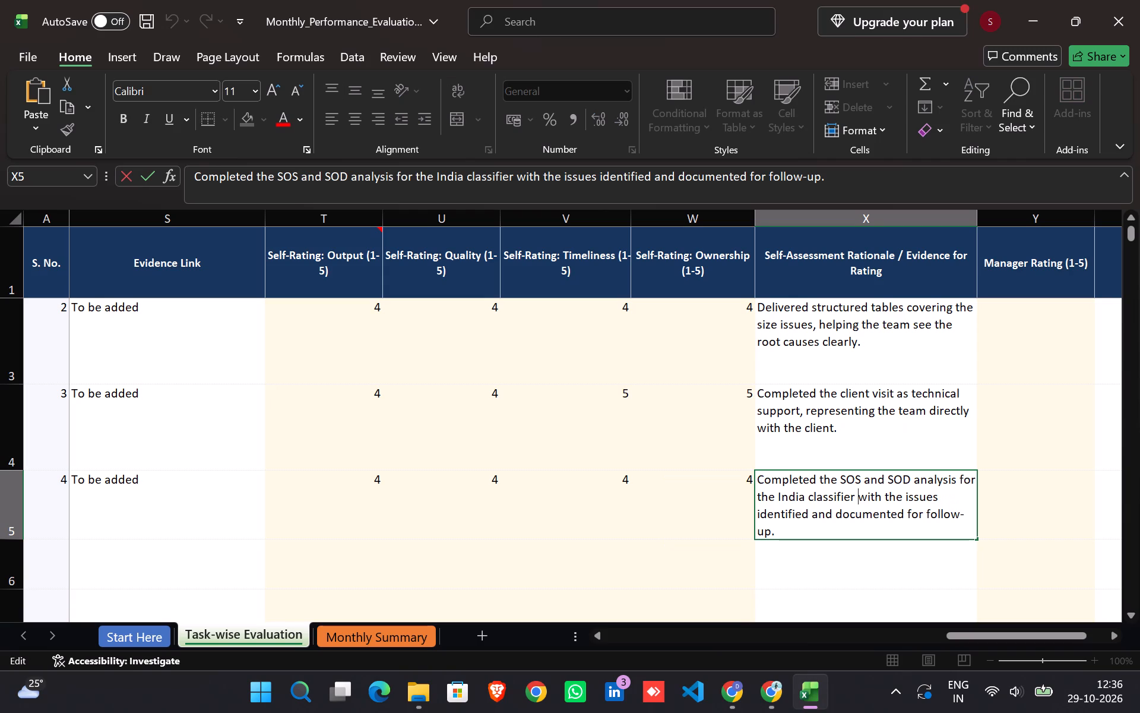
key(ctrl+a)
key(ctrl+c)
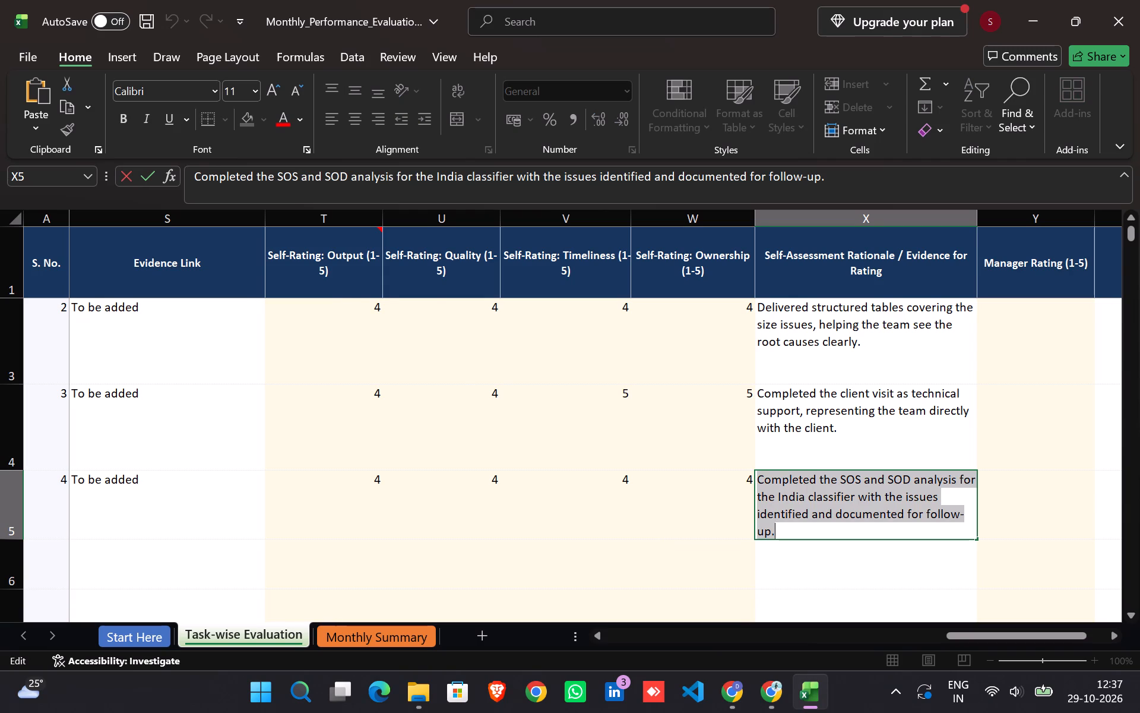
key(alt+Tab)
scroll(756, 518, left, 1)
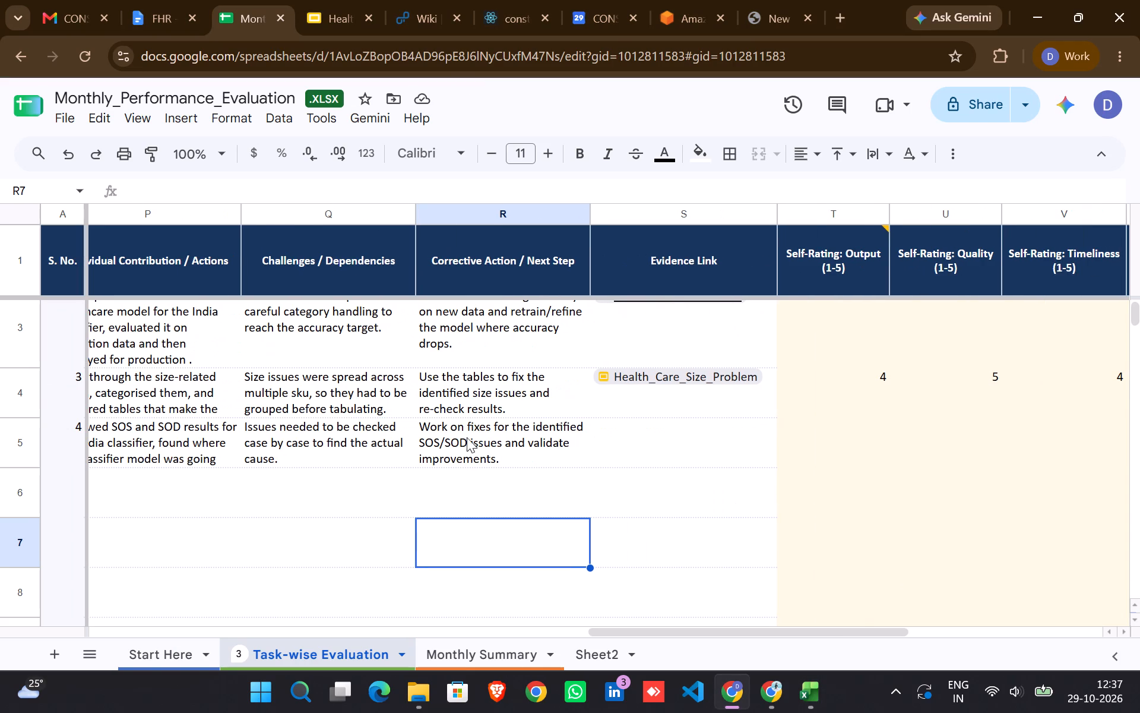
click(25, 437)
scroll(357, 452, left, 4)
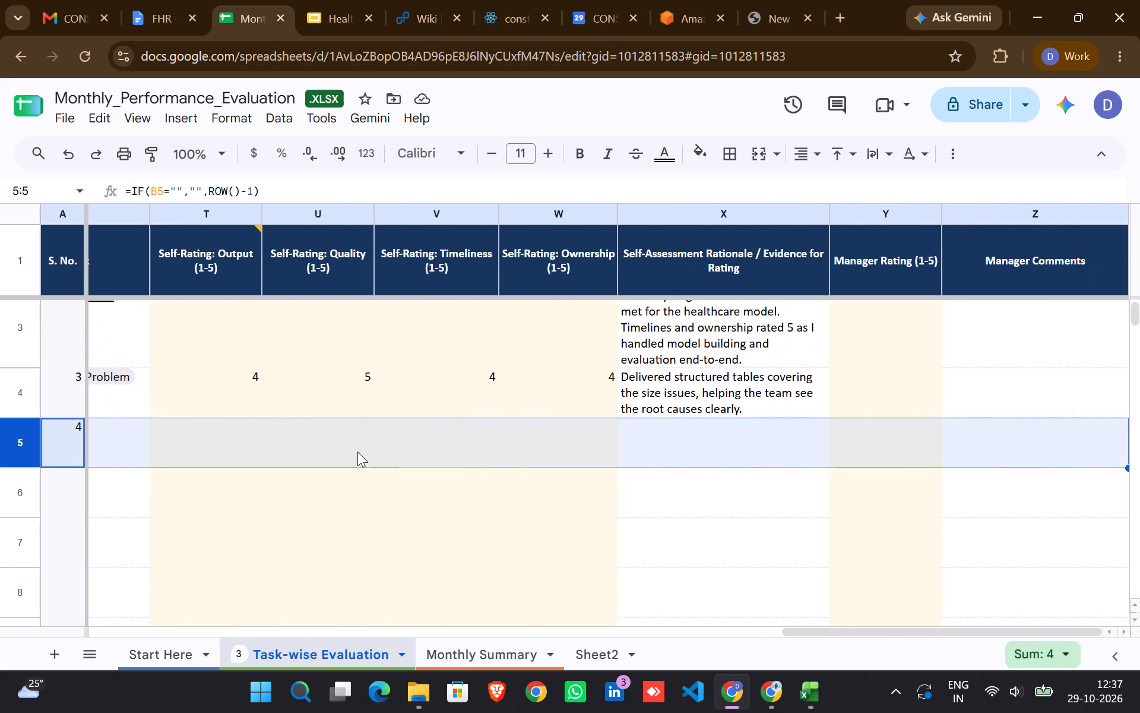
scroll(357, 452, left, 1)
double_click(714, 444)
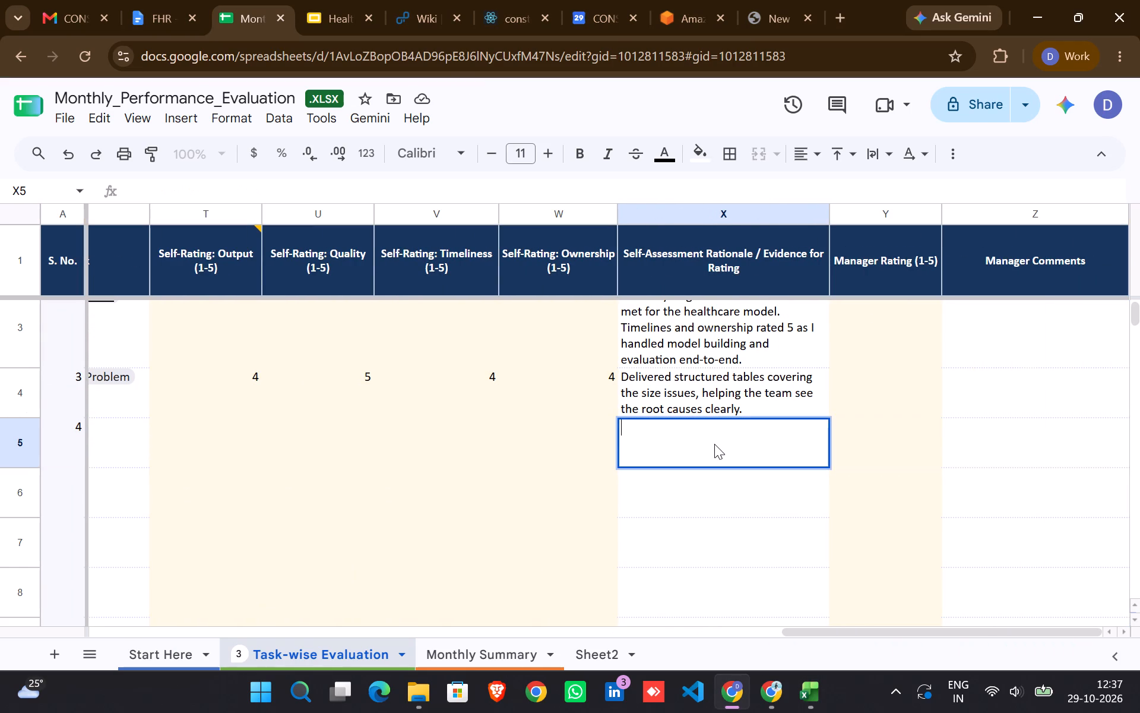
key(ctrl+v)
click(710, 512)
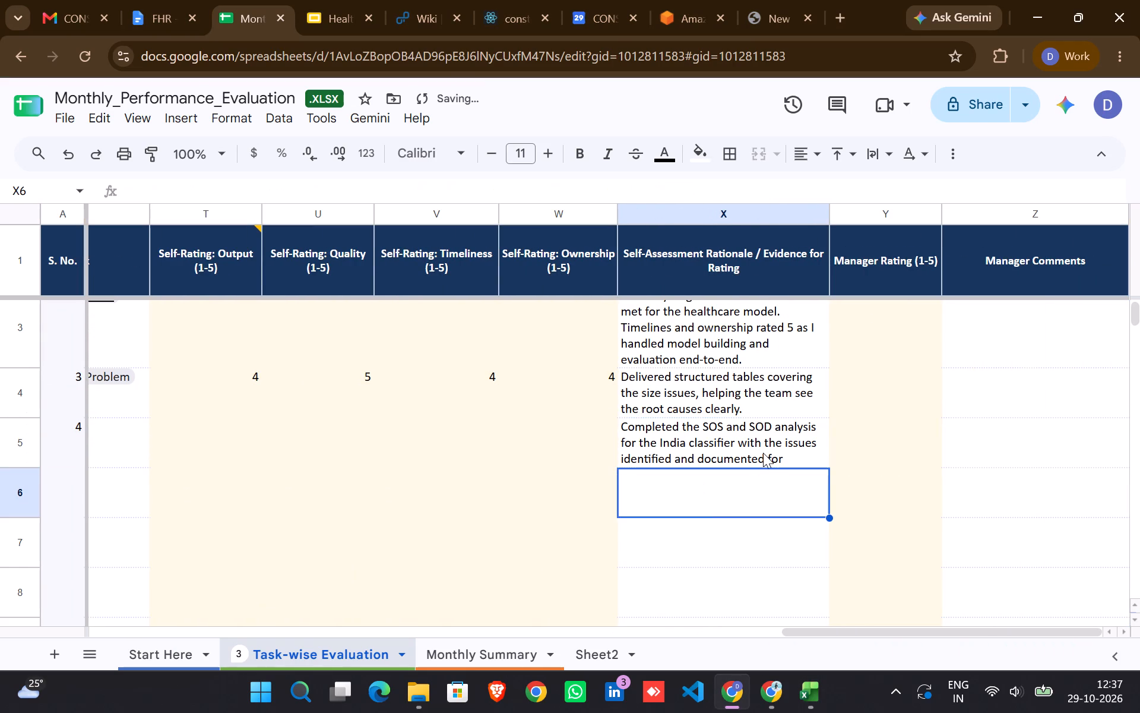
Replace the opening word "Completed" with "Ongoing" in the self-assessment rationale in X5.
double_click(763, 453)
drag(683, 430, 619, 415)
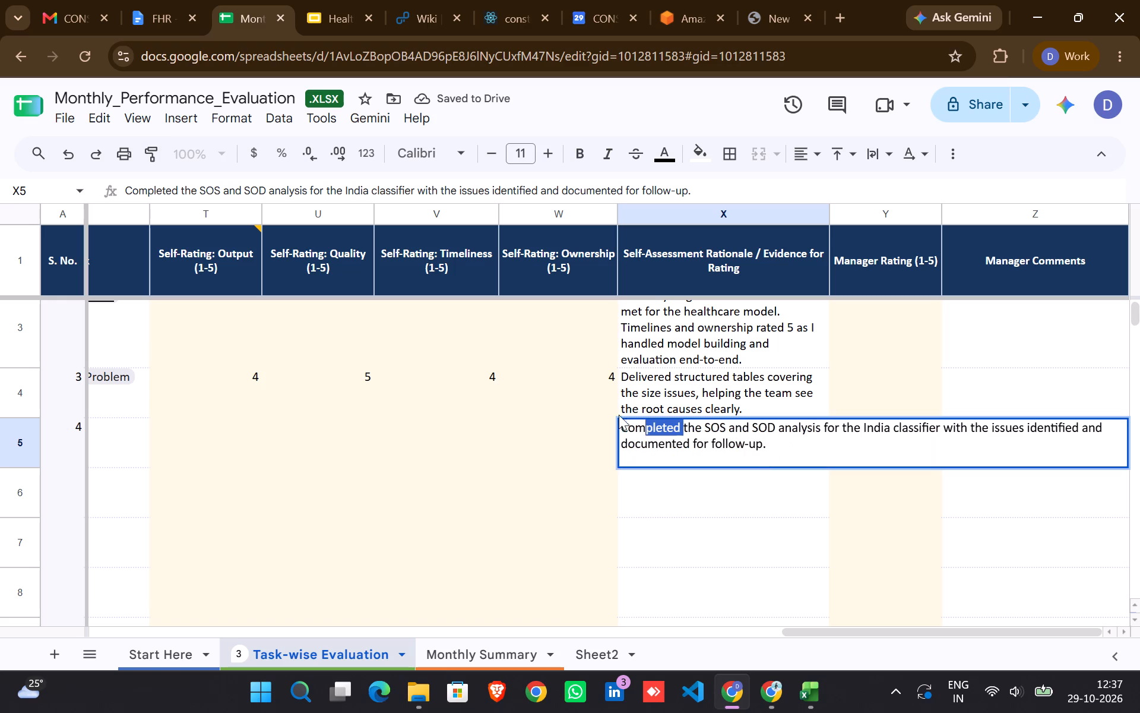
drag(619, 415, 603, 416)
key(BackSpace)
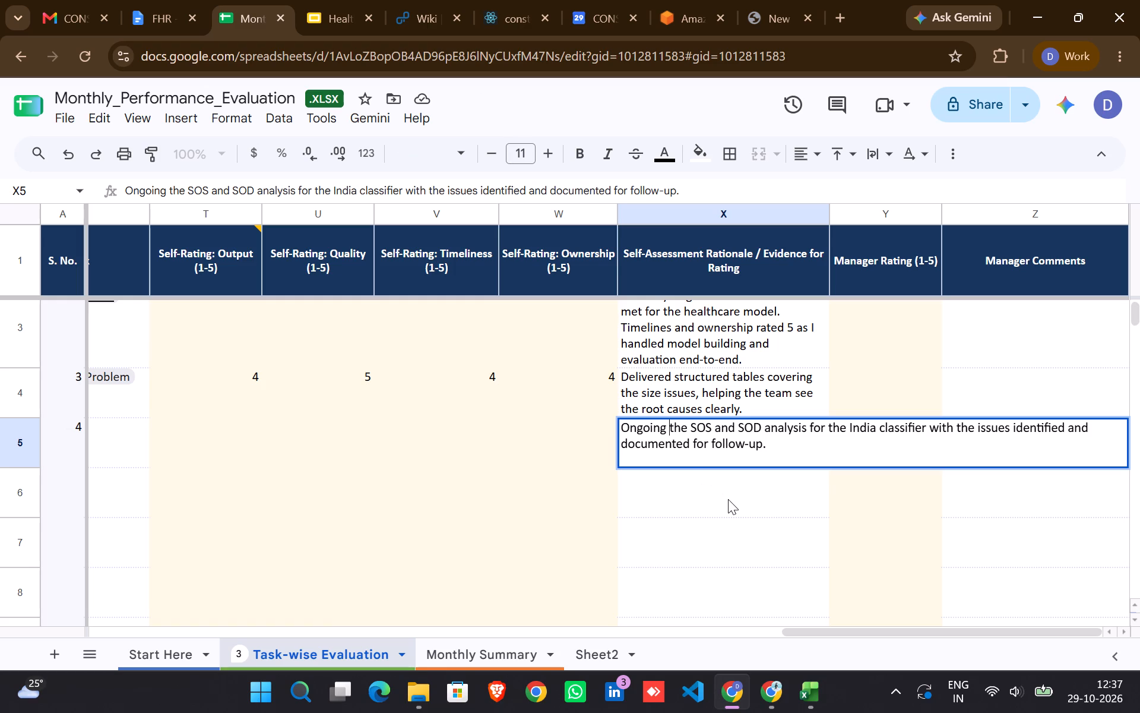
click(718, 515)
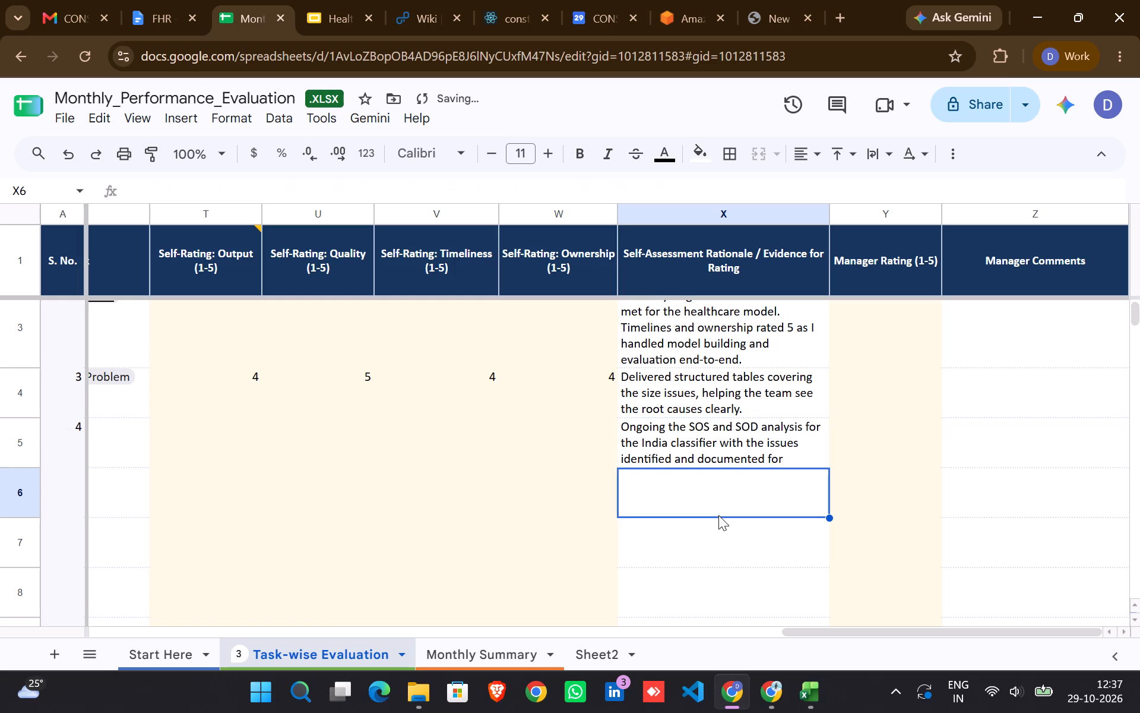
Delete the ending "and documented for follow-up." from the self-assessment rationale in X5.
double_click(724, 455)
drag(768, 441, 703, 443)
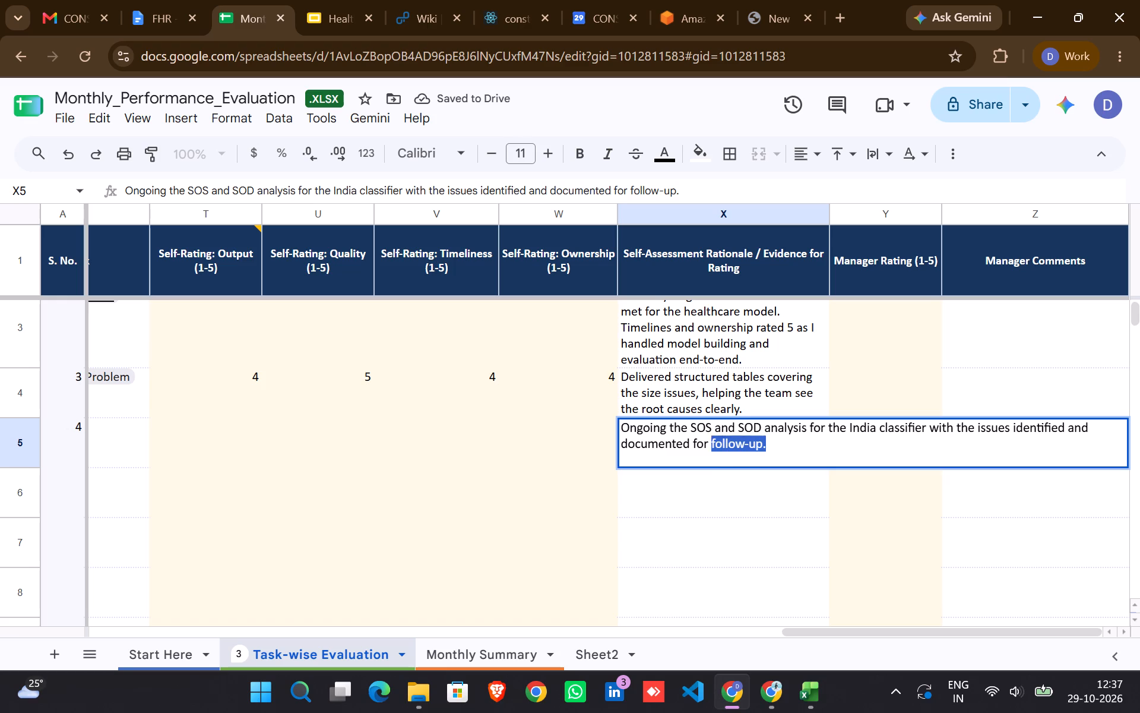
drag(703, 443, 1060, 443)
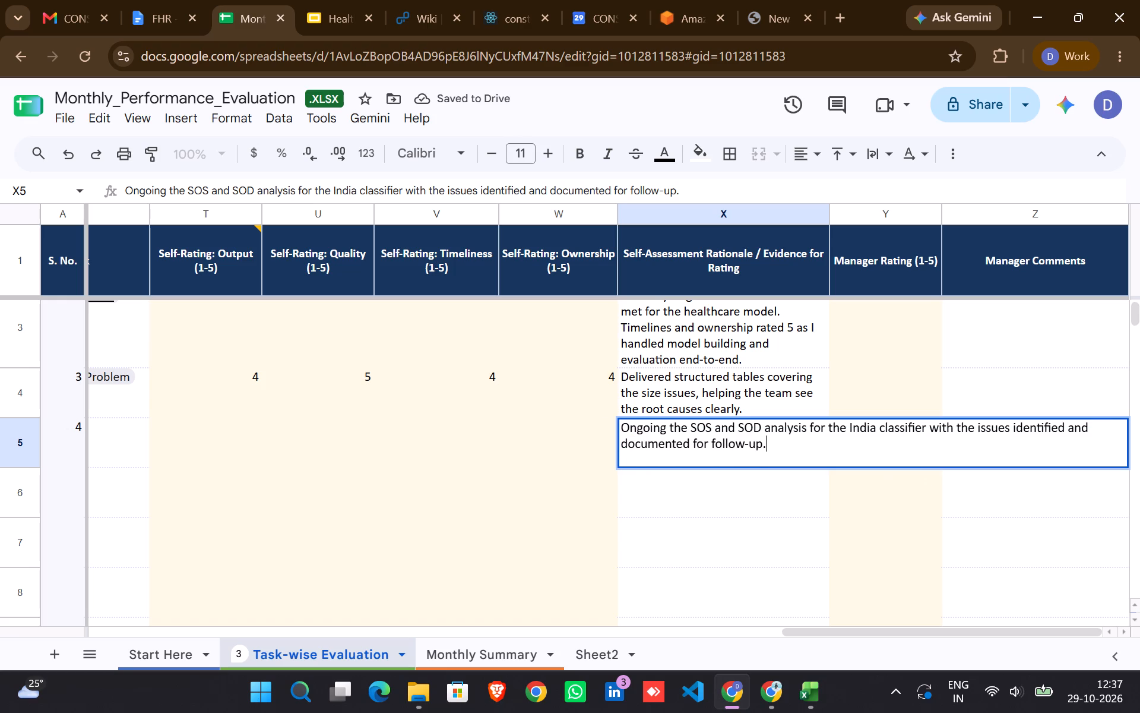
drag(1060, 443, 1066, 428)
key(BackSpace)
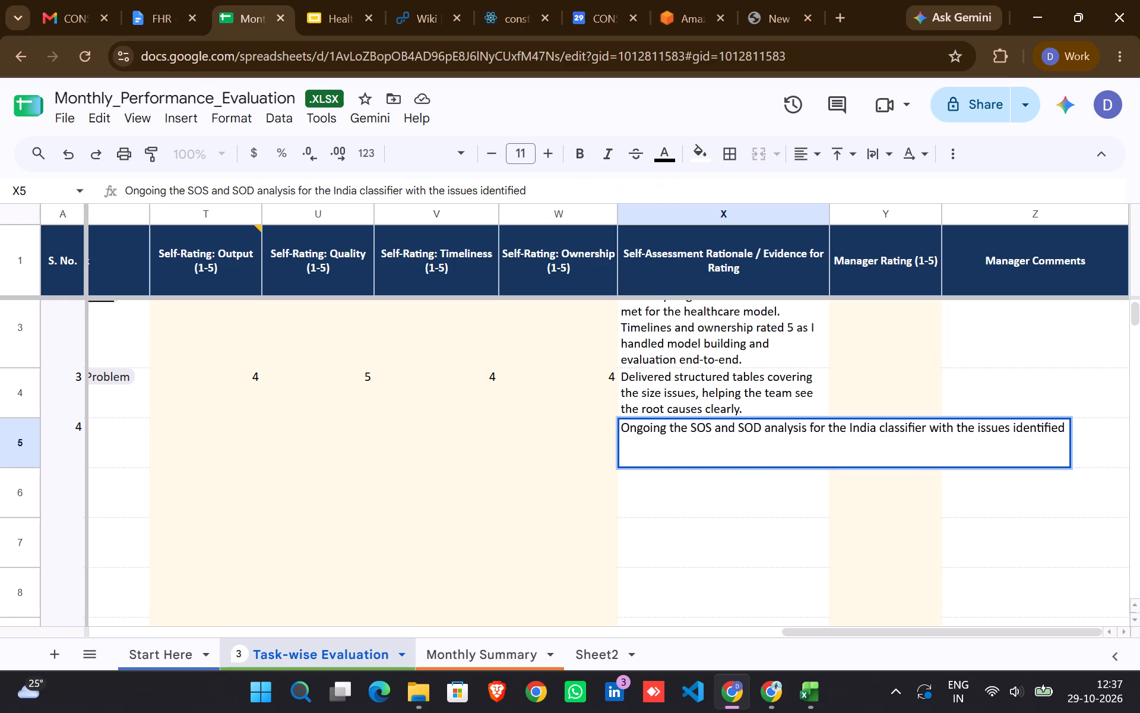
click(840, 560)
Enter the row 5 self-ratings: Ownership 5, Timeliness 5, Quality 5 and Output 4.
click(515, 444)
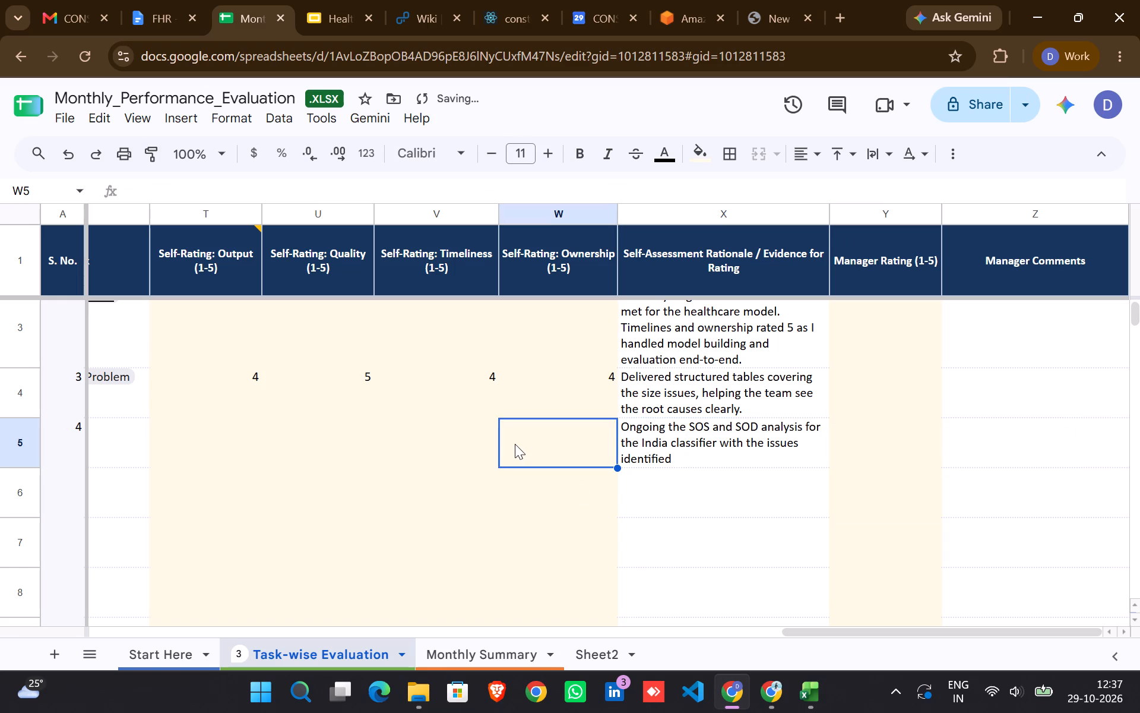
key(4)
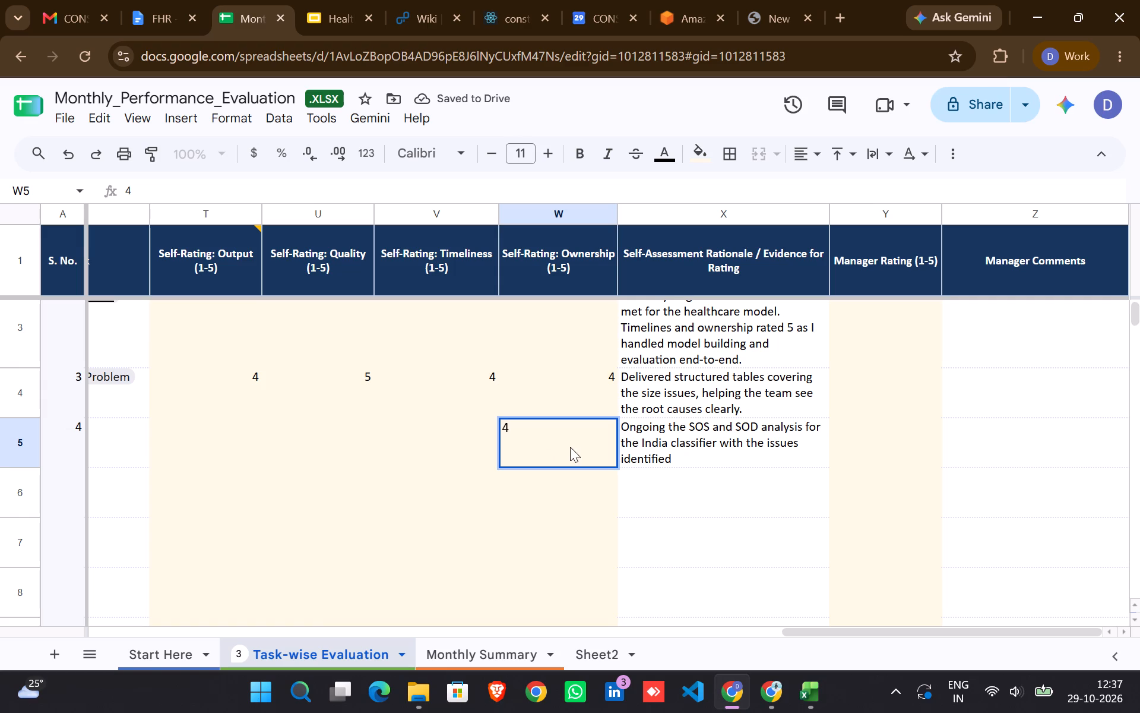
key(BackSpace)
key(5)
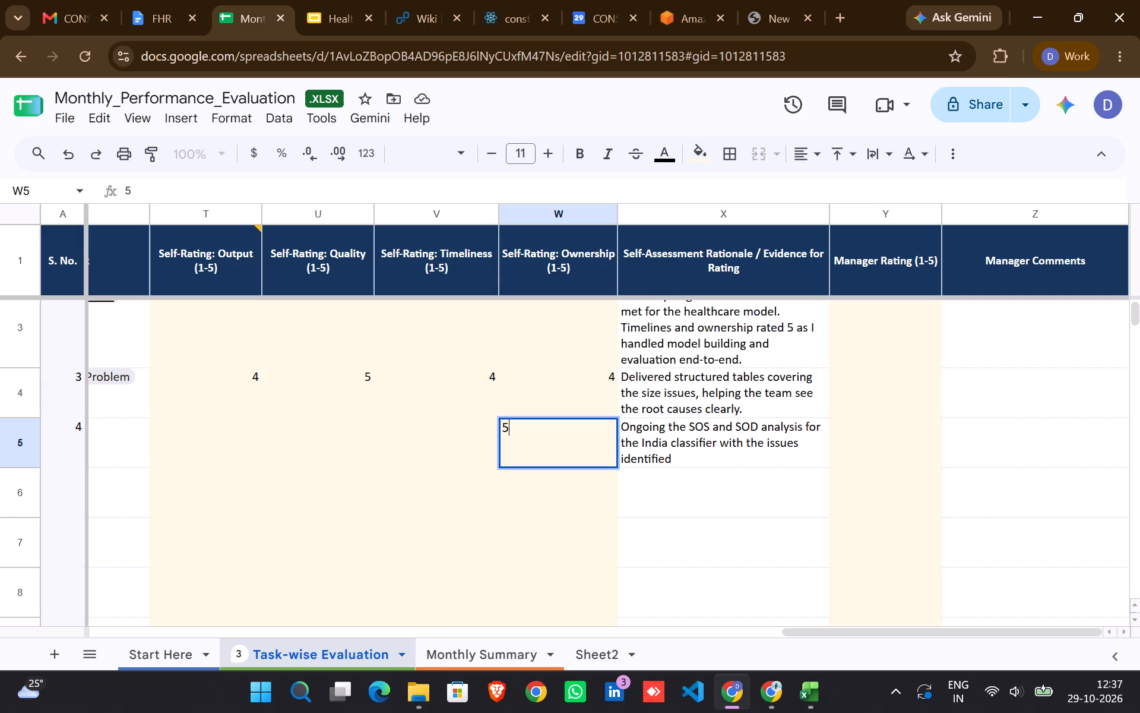
click(443, 416)
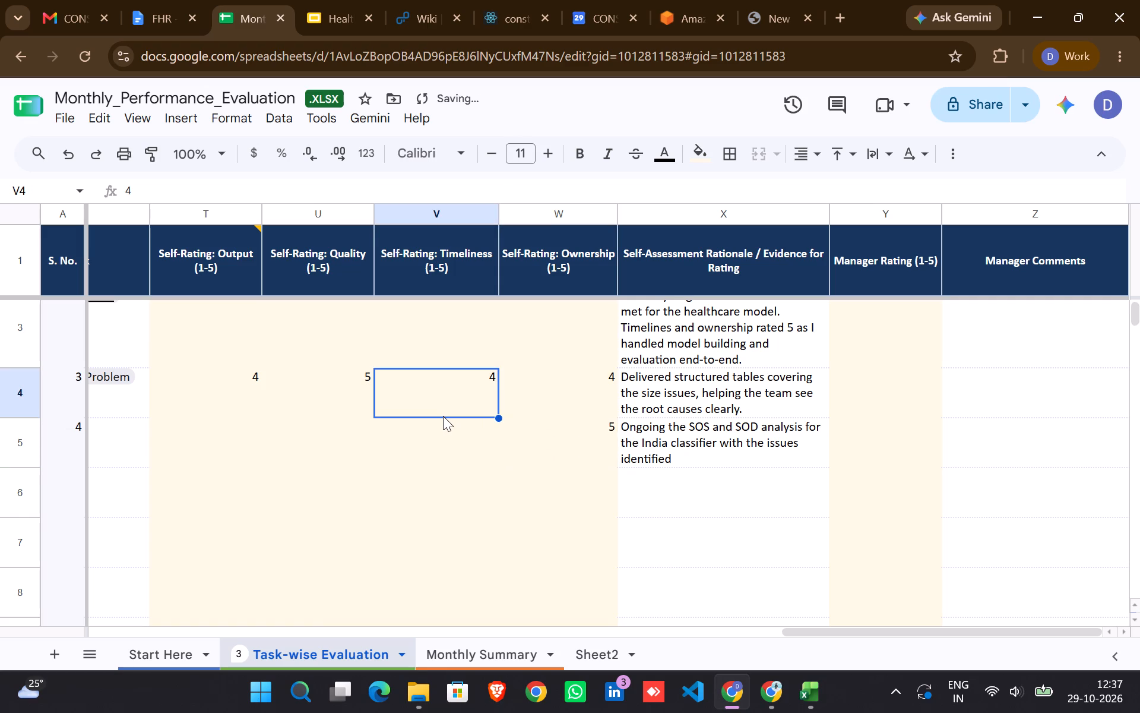
click(447, 429)
key(5)
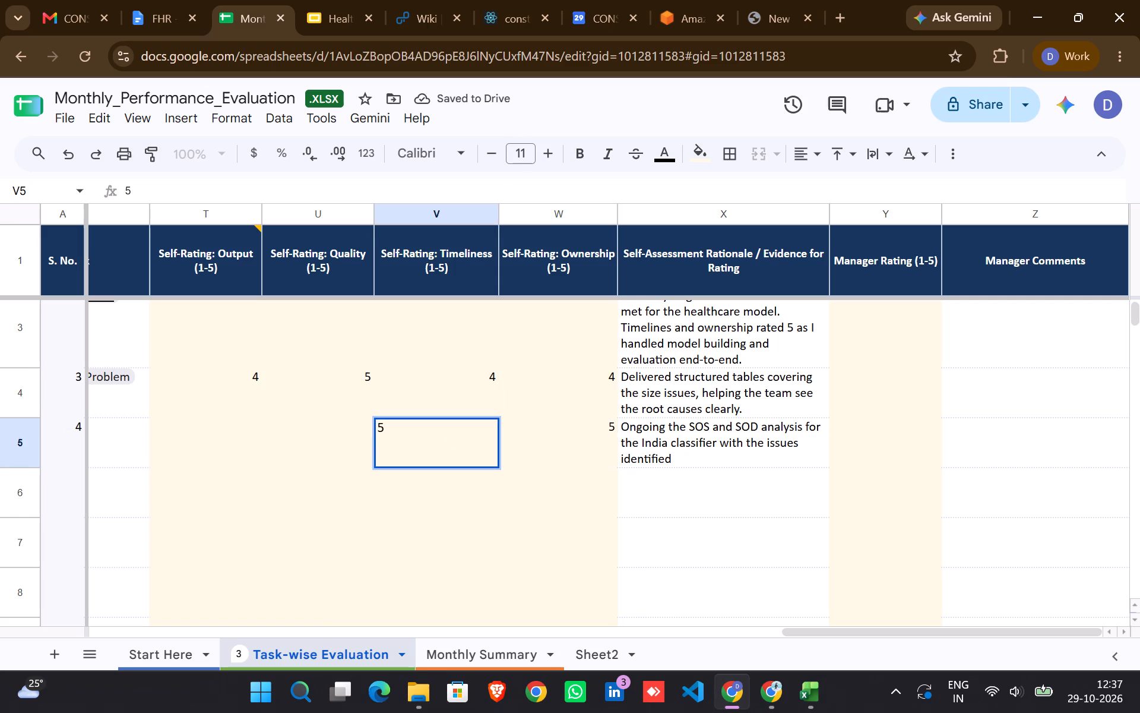
click(317, 439)
key(5)
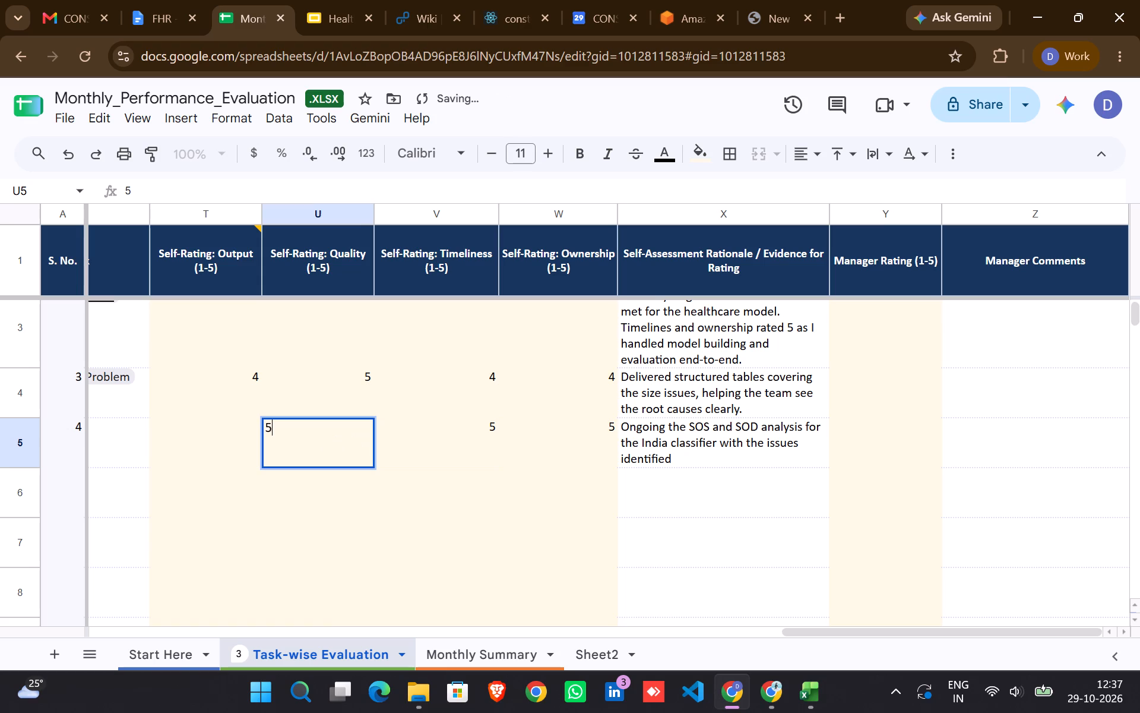
click(228, 447)
key(5)
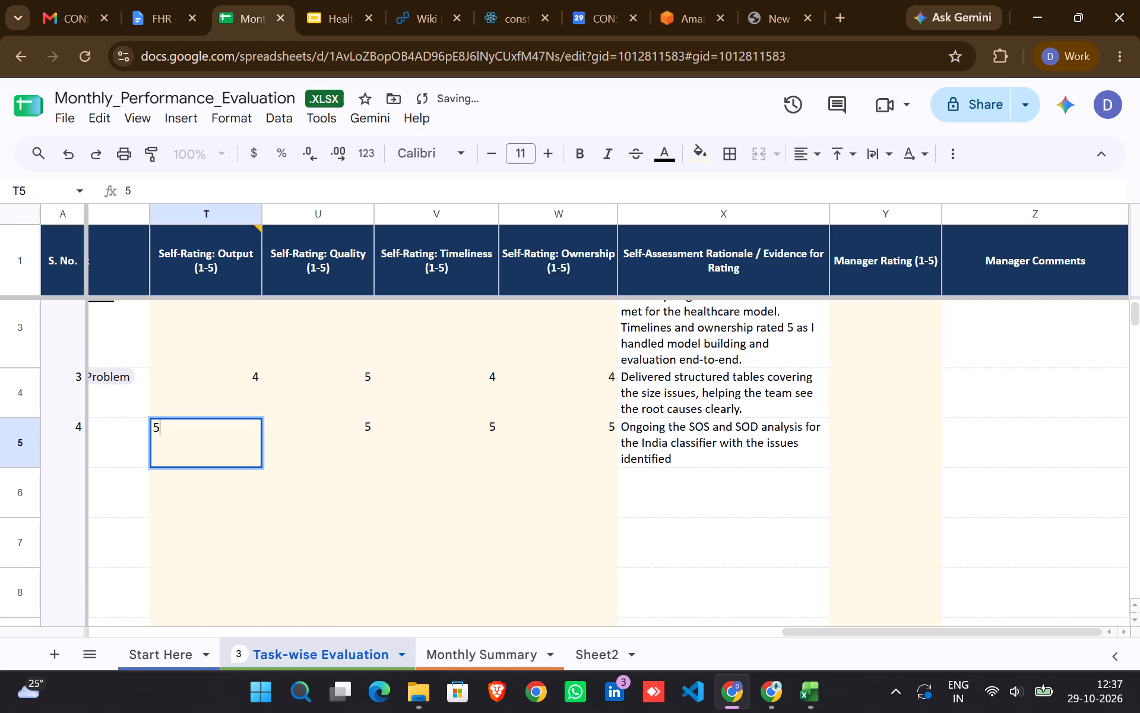
key(BackSpace)
key(4)
Change the Quality rating in U5 and the Timeliness rating in V5 to 4.
click(340, 449)
double_click(340, 449)
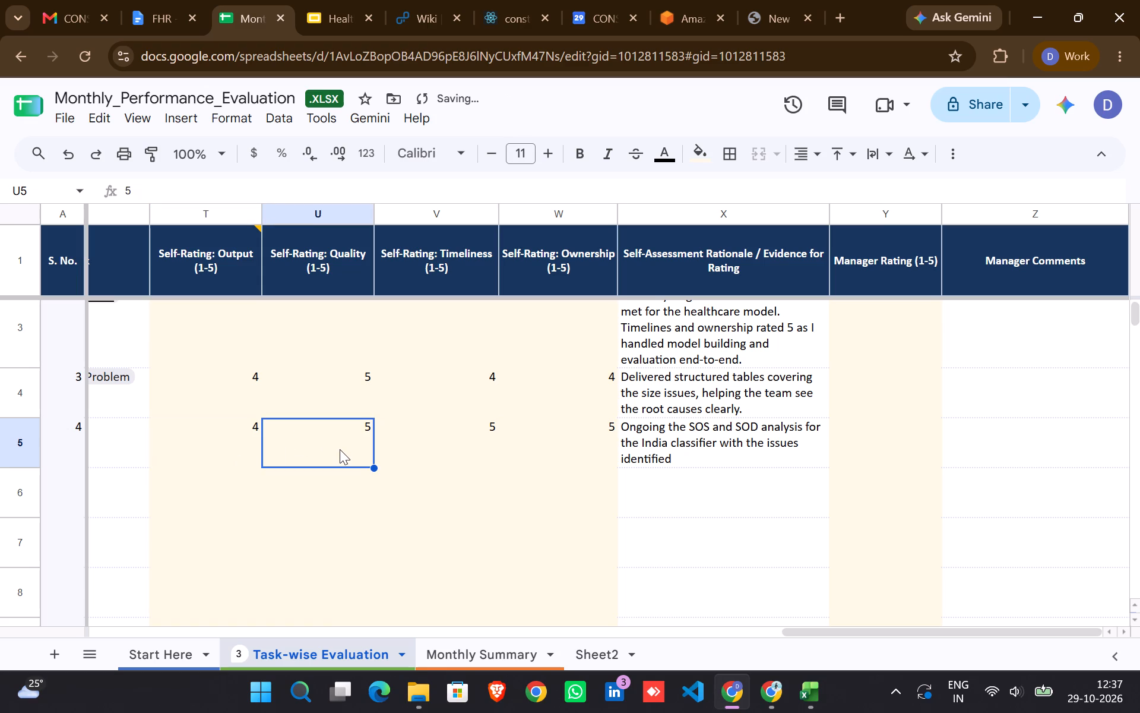
key(BackSpace)
key(4)
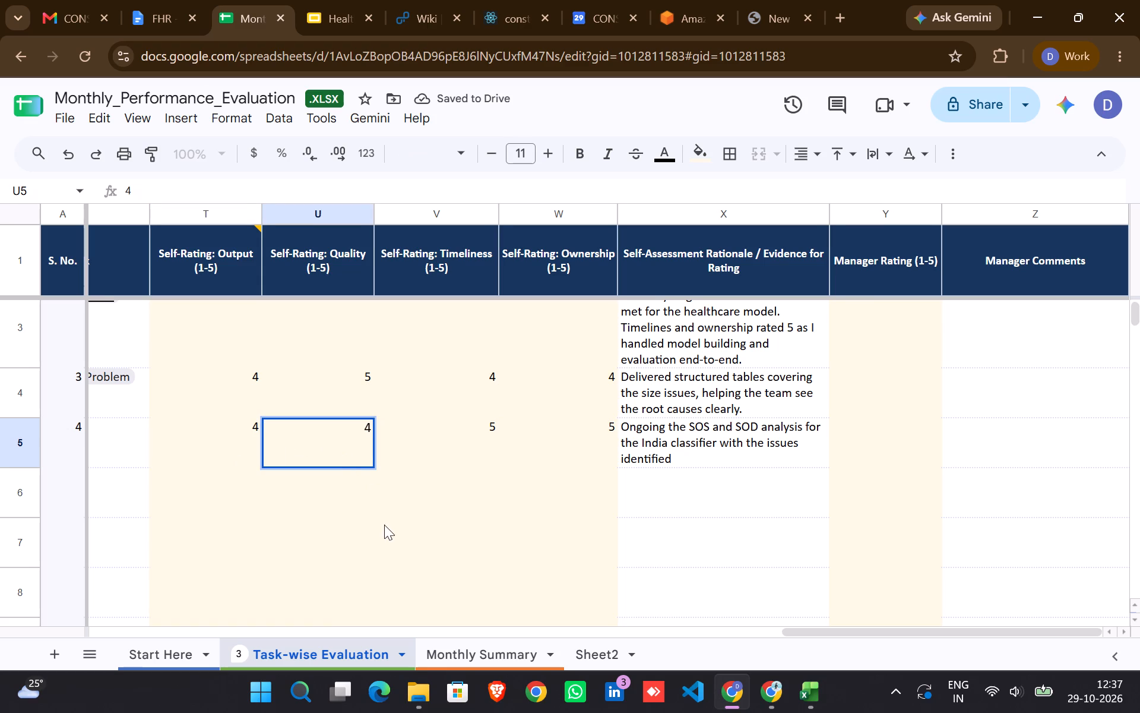
scroll(384, 525, right, 2)
click(229, 555)
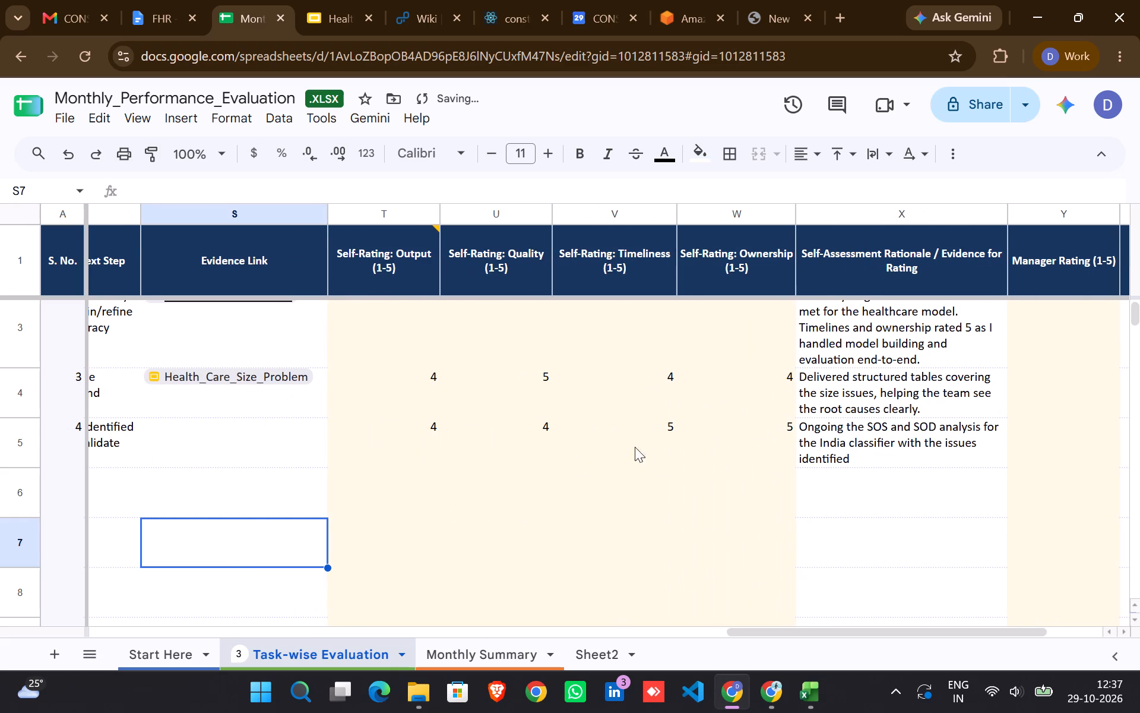
double_click(674, 440)
key(BackSpace)
key(4)
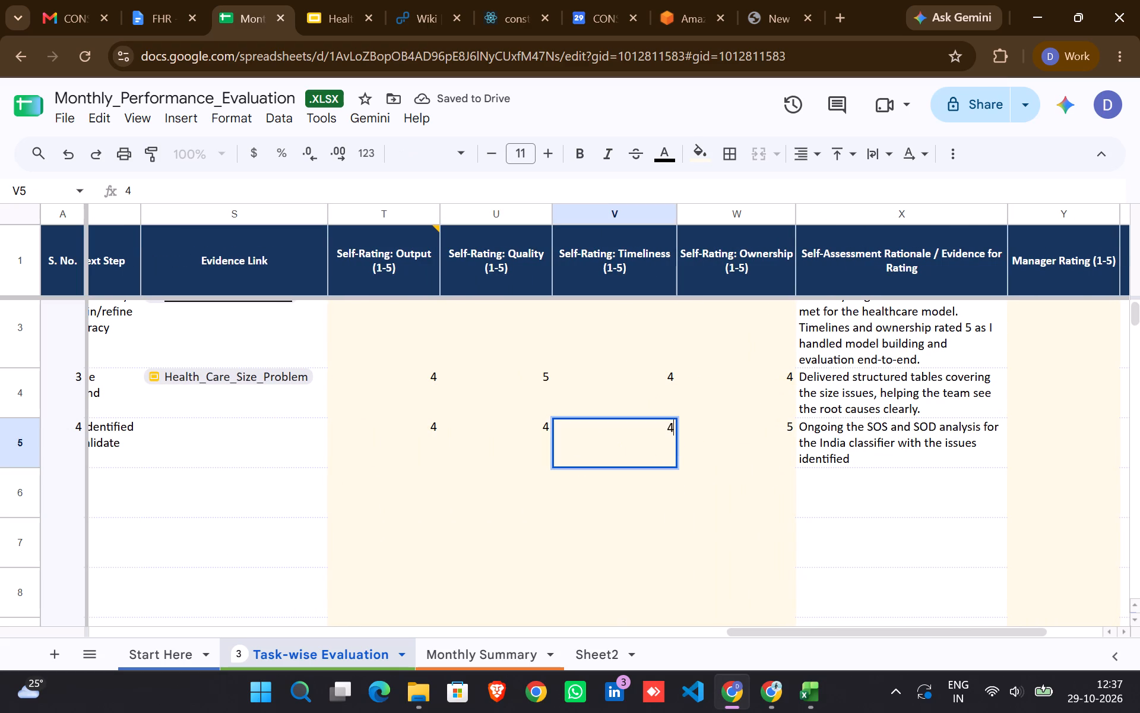
click(464, 560)
Copy the share link of the FHR document and insert it as a file chip in the Evidence Link cell S5.
scroll(464, 560, right, 3)
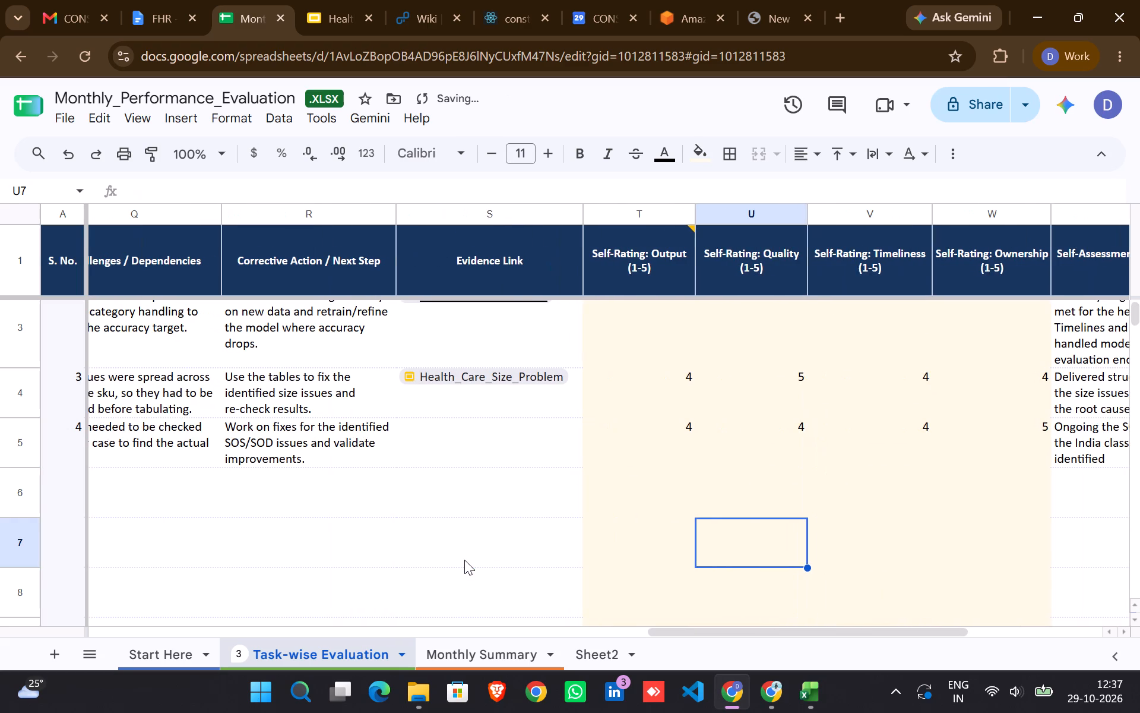
scroll(464, 560, right, 1)
click(325, 0)
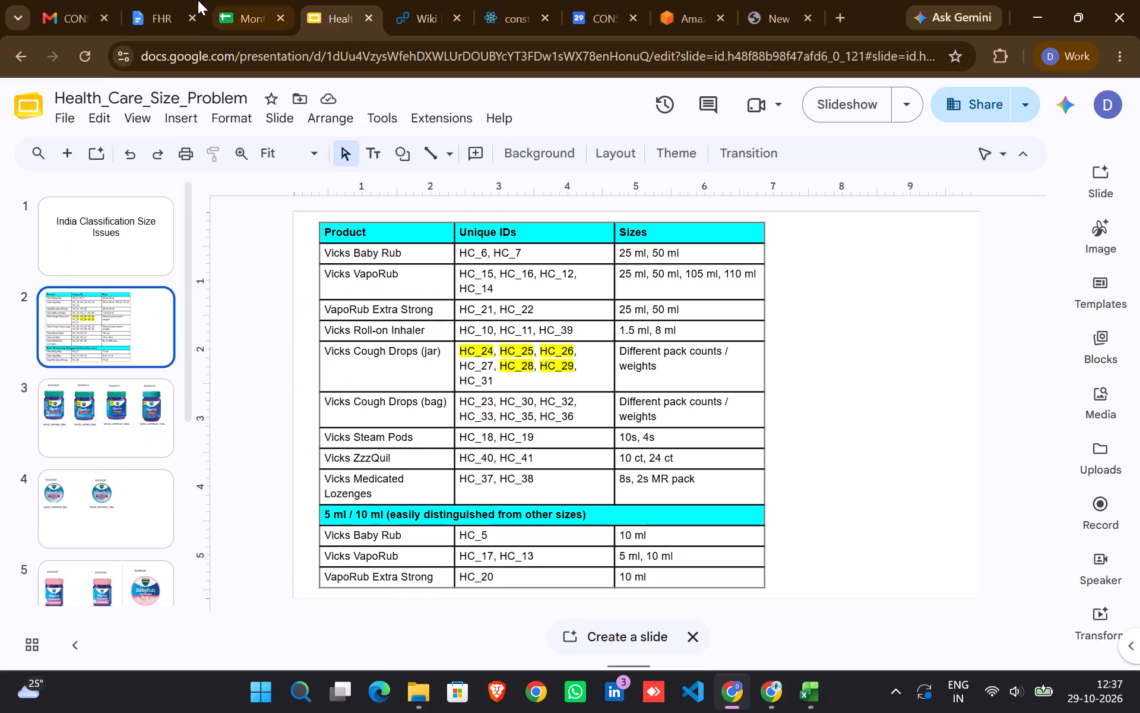
click(194, 0)
click(959, 97)
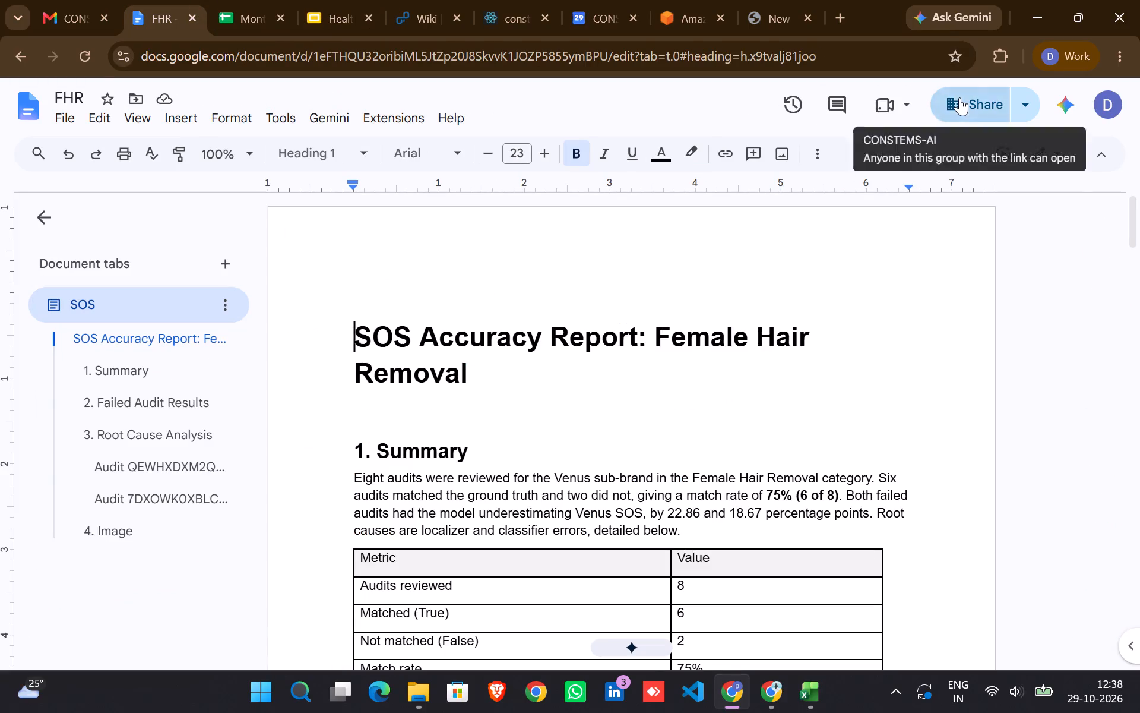
click(428, 504)
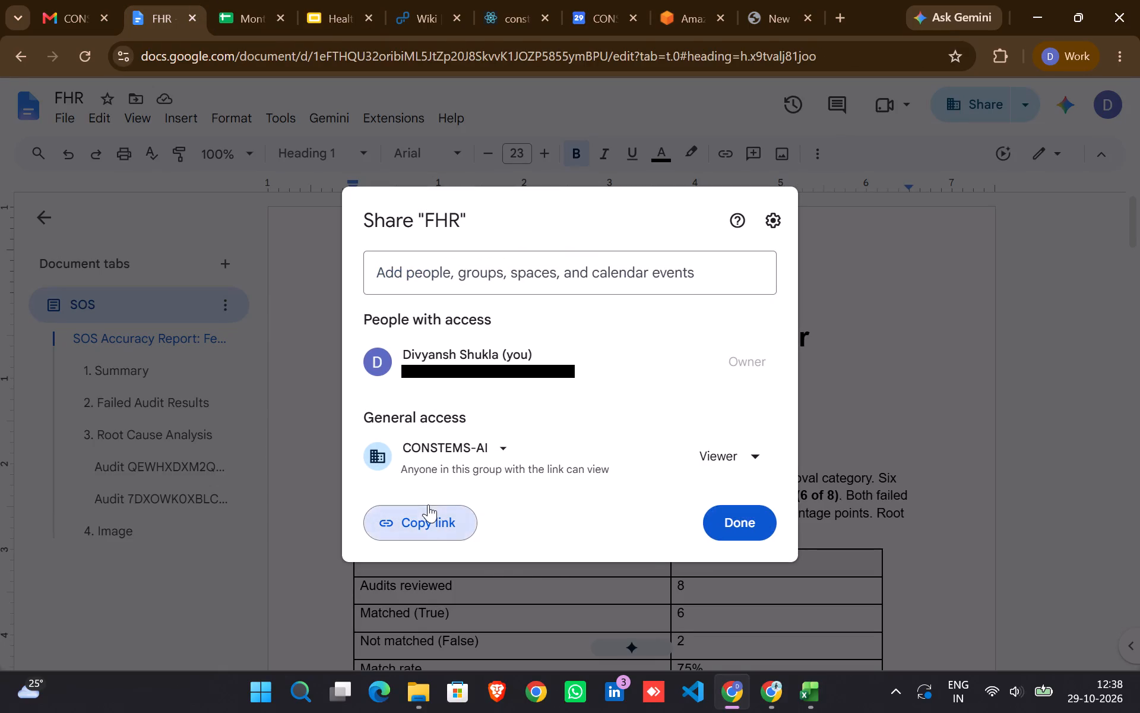
click(294, 0)
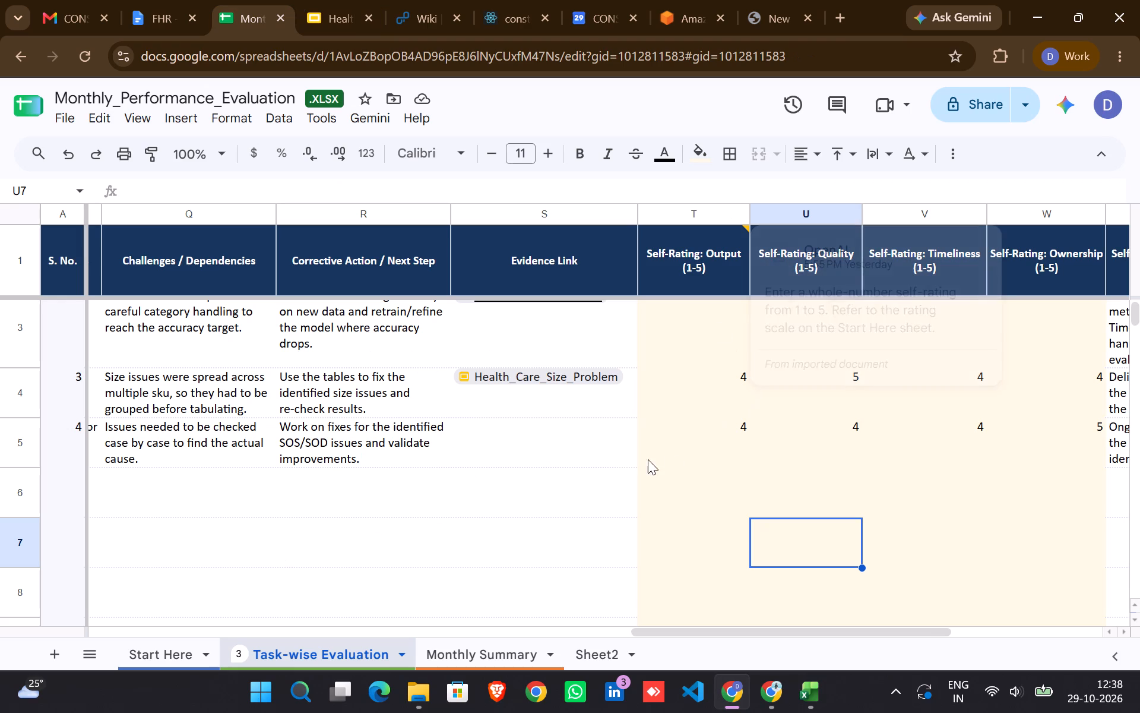
double_click(536, 446)
key(ctrl+v)
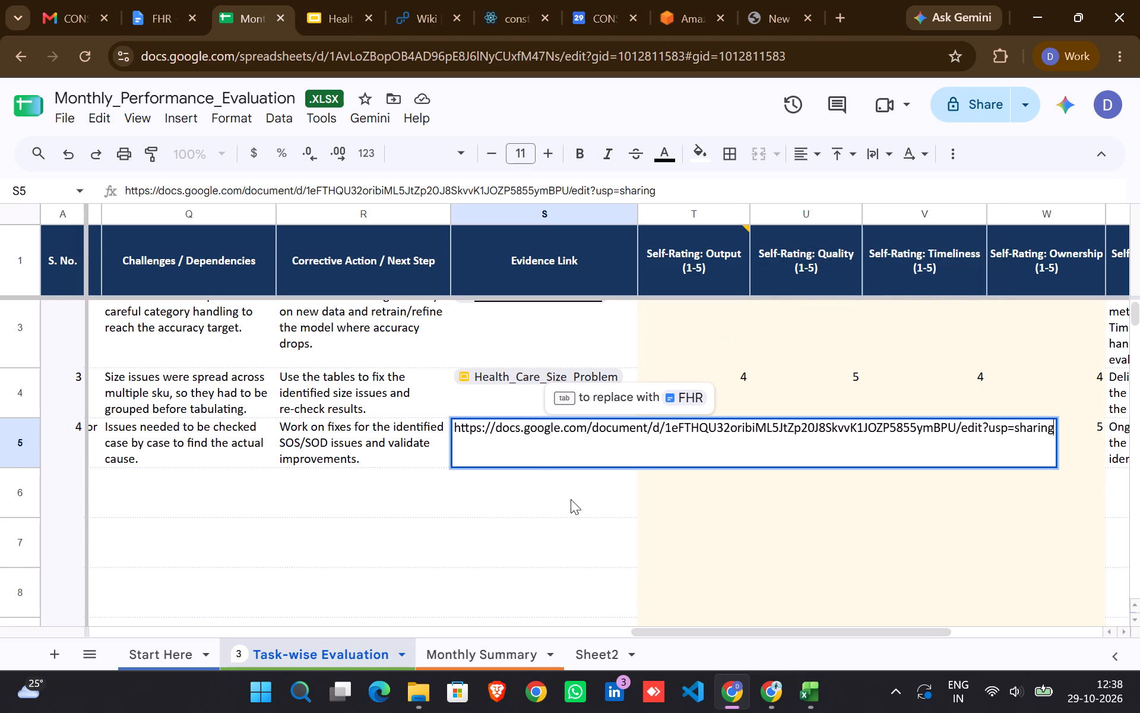
click(685, 392)
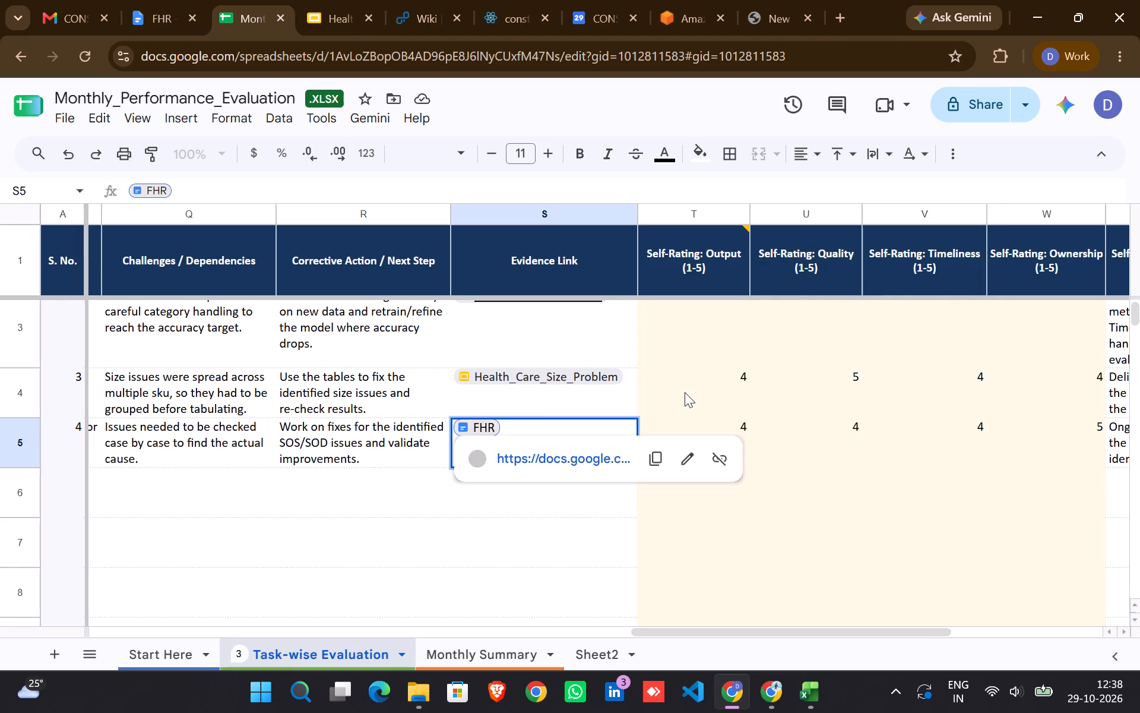
click(512, 550)
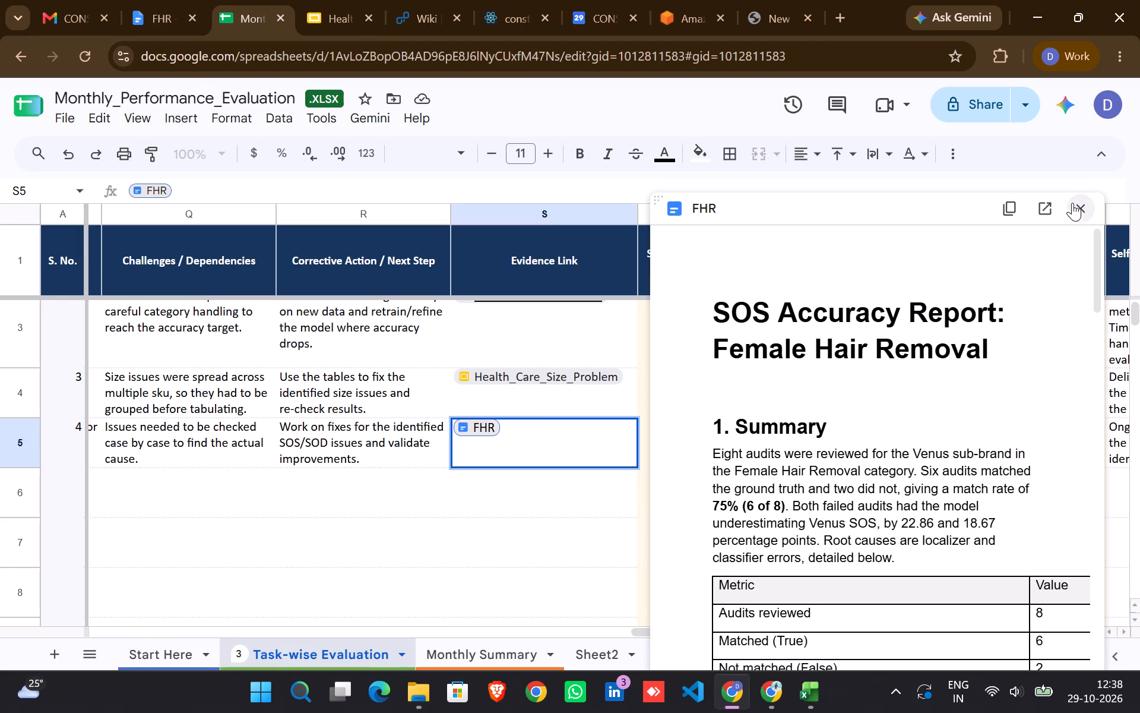
click(1076, 206)
scroll(605, 626, right, 4)
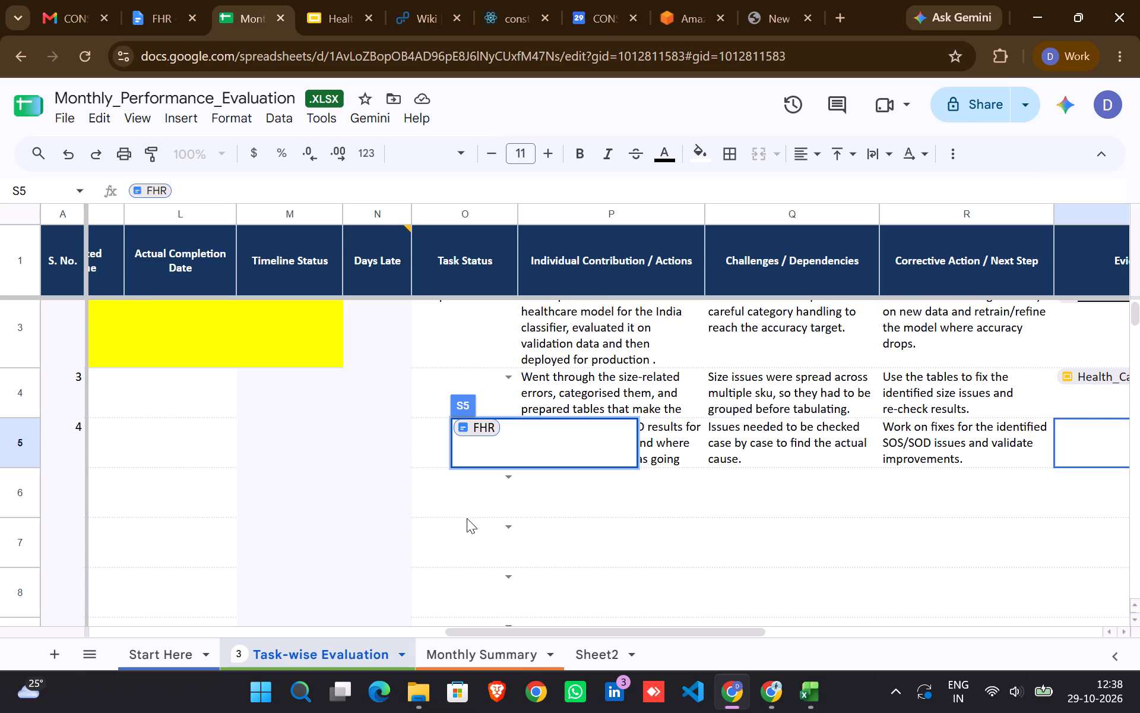
click(467, 518)
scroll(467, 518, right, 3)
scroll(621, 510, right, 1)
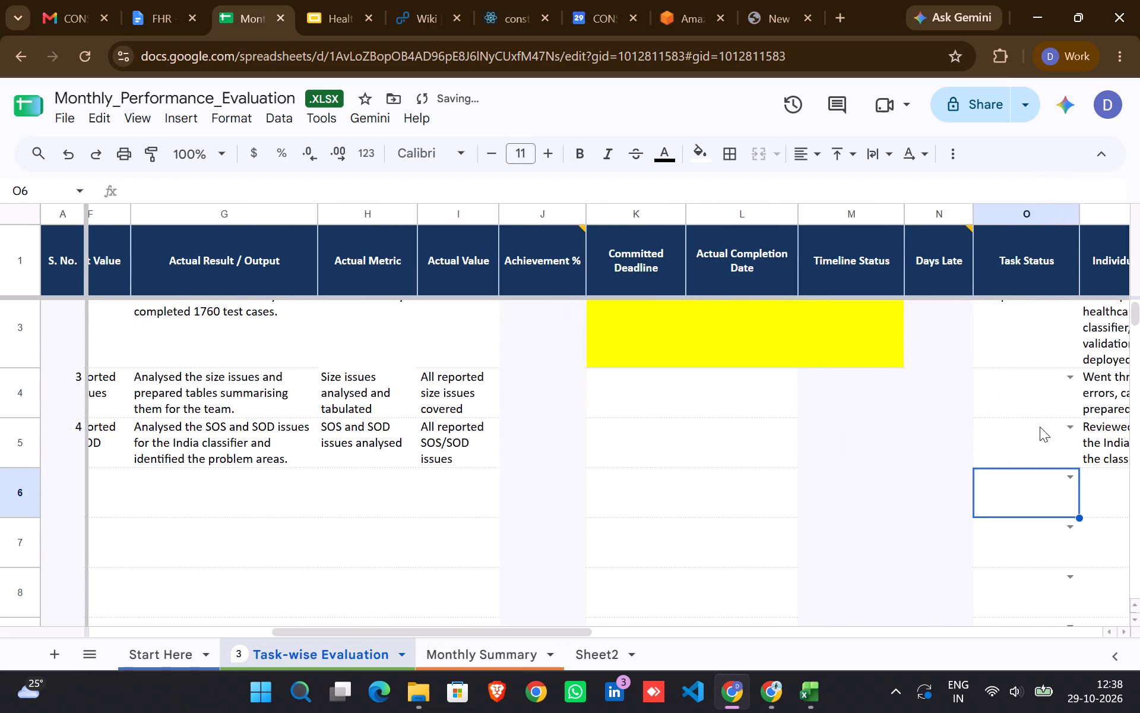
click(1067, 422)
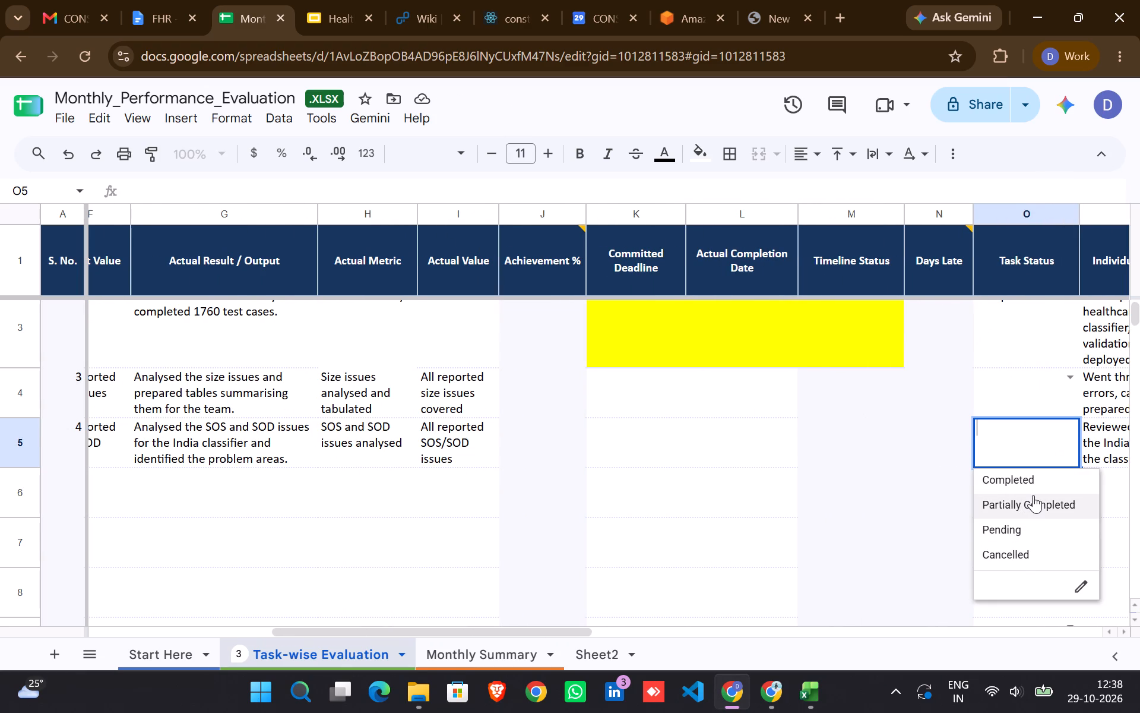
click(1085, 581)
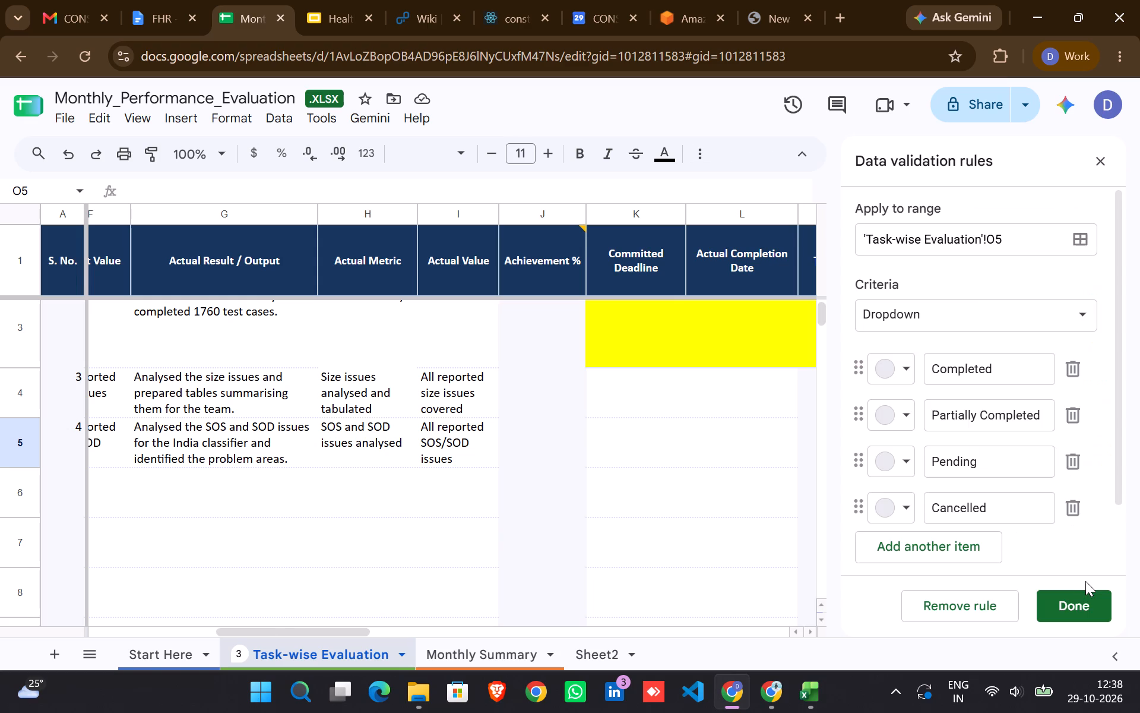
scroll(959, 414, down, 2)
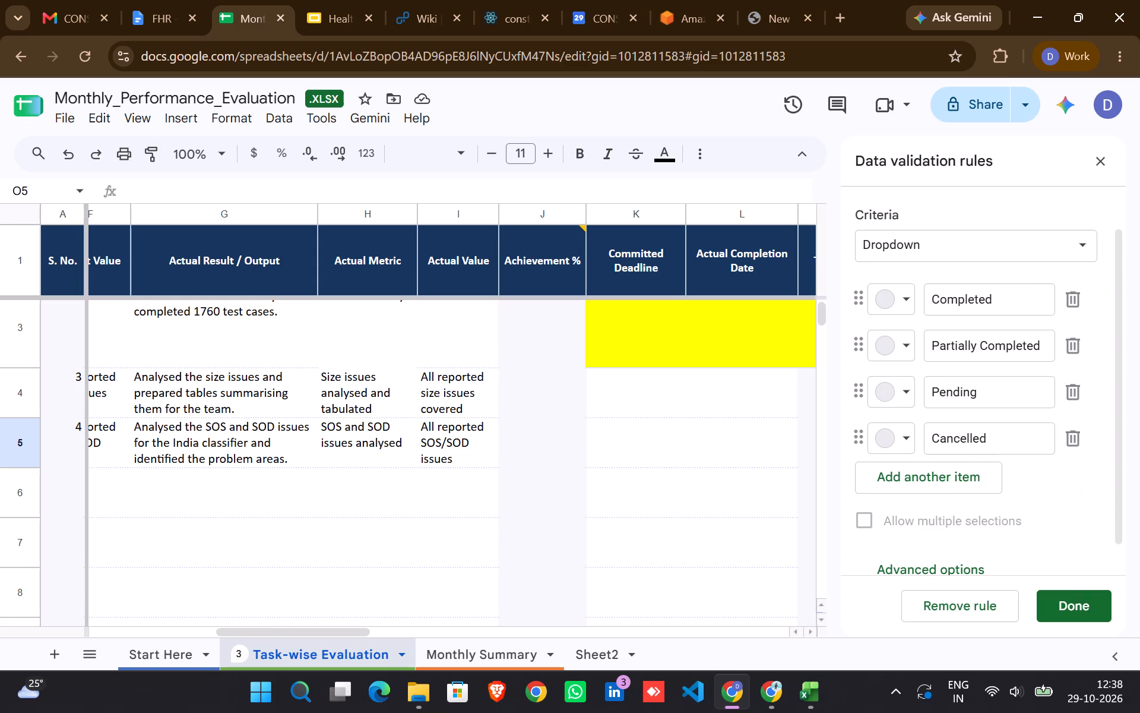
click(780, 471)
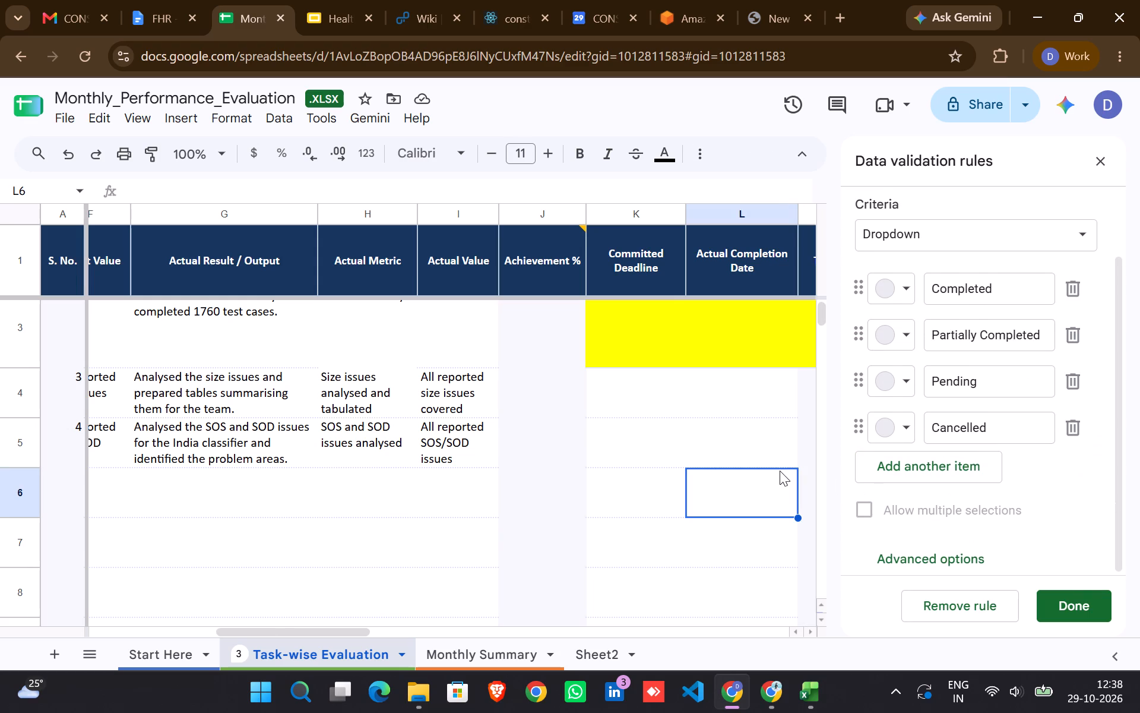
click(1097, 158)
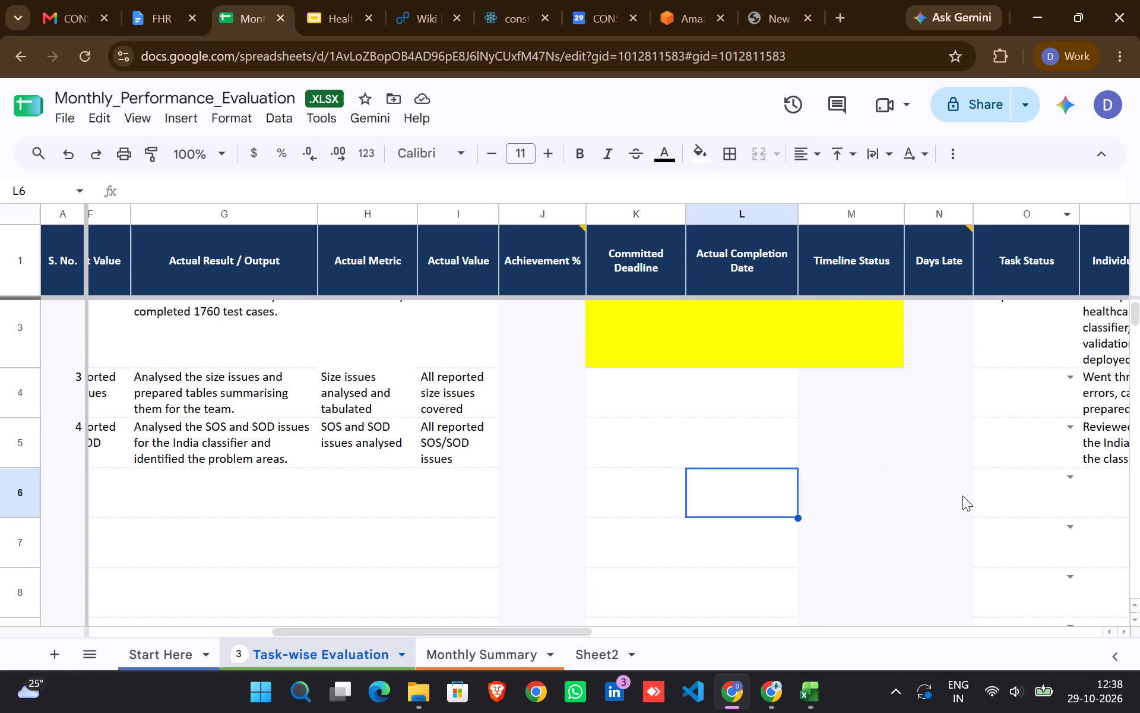
Copy the "On time" timeline status from M3 into M4 and M5.
scroll(962, 496, left, 1)
scroll(894, 360, up, 2)
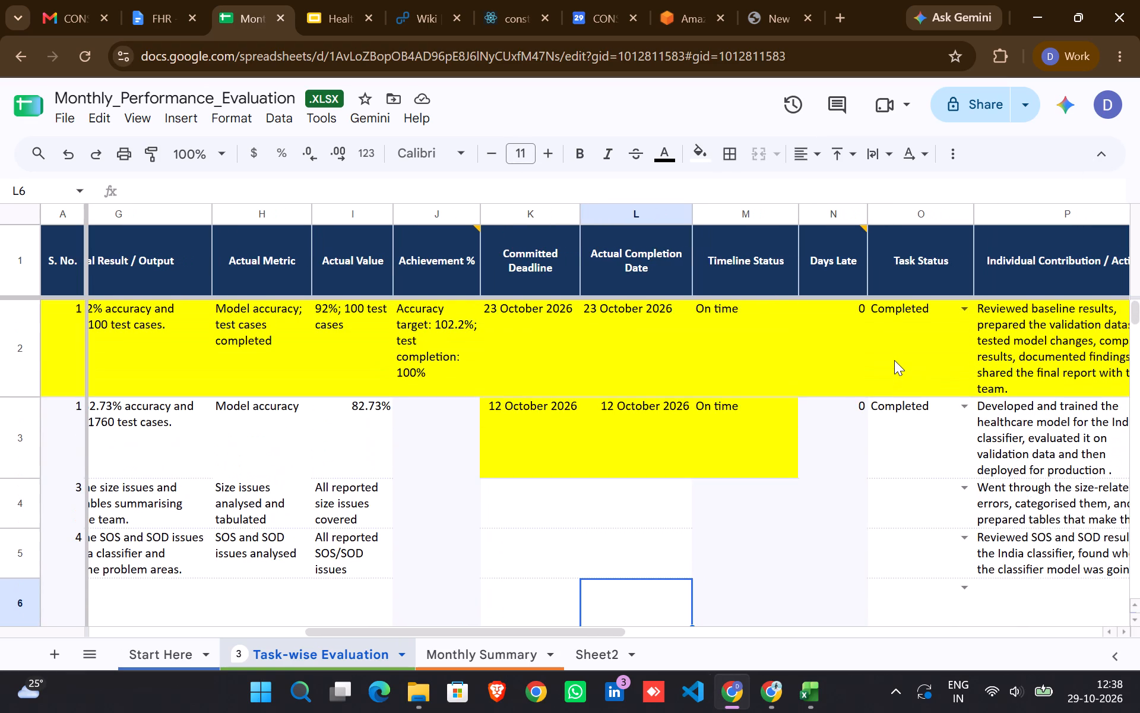
scroll(894, 360, up, 1)
scroll(894, 360, down, 1)
click(742, 423)
scroll(742, 423, down, 1)
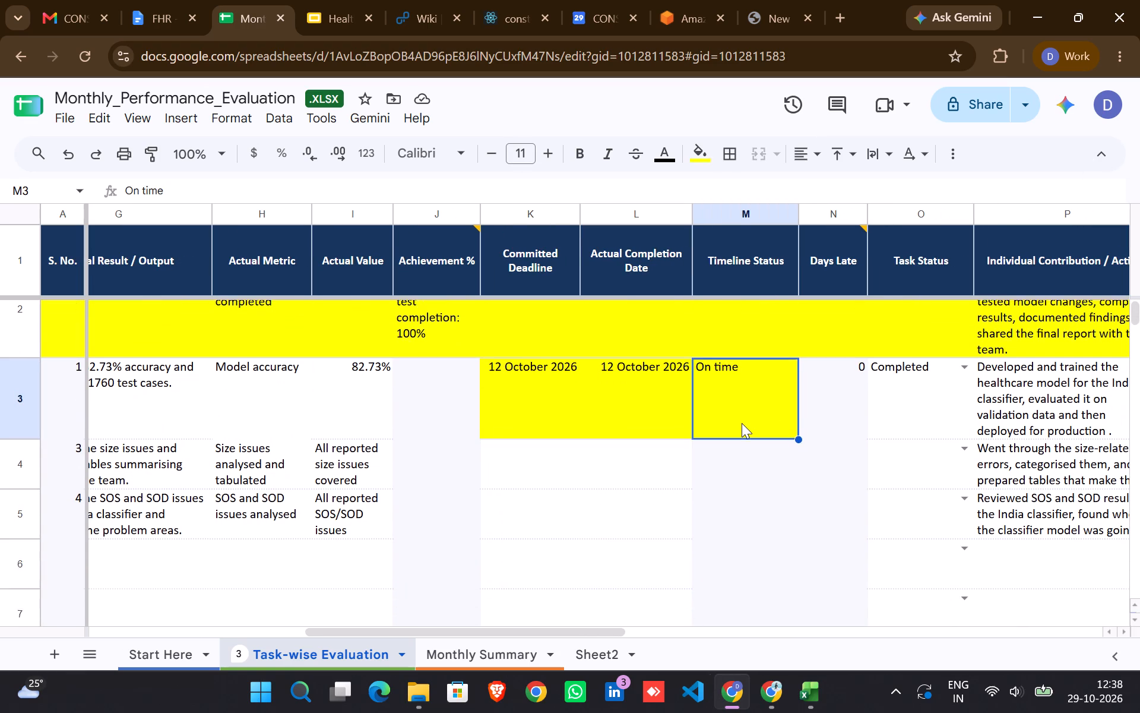
scroll(742, 423, down, 1)
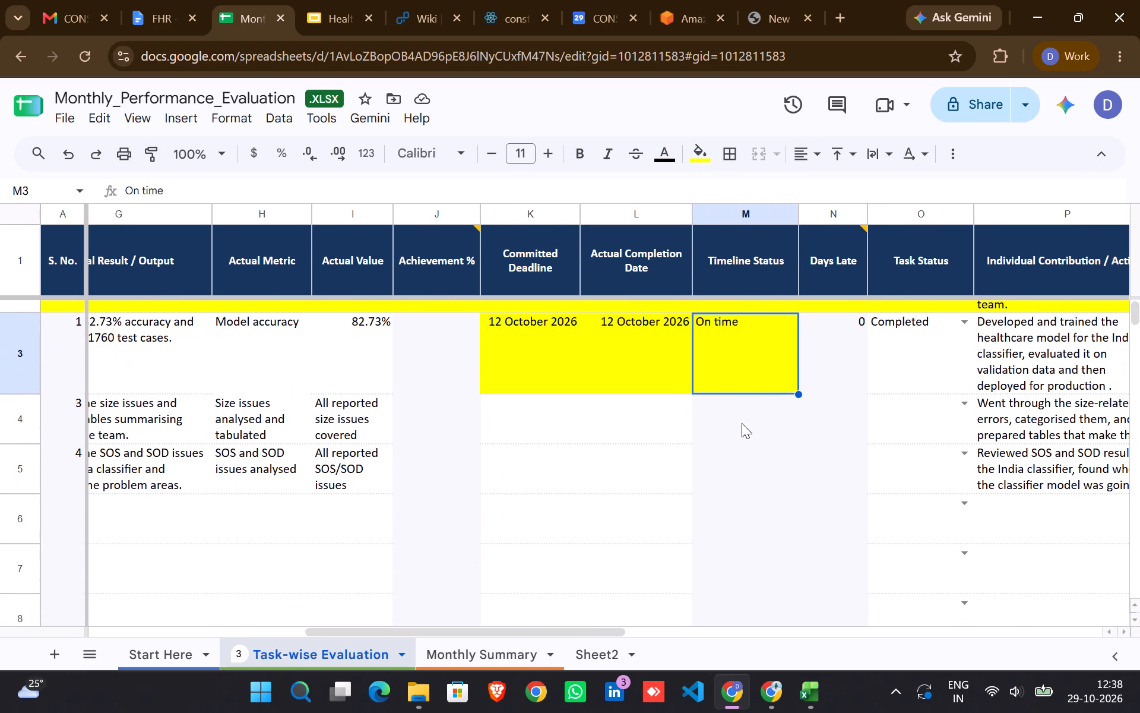
key(ctrl+c)
click(736, 436)
key(ctrl+v)
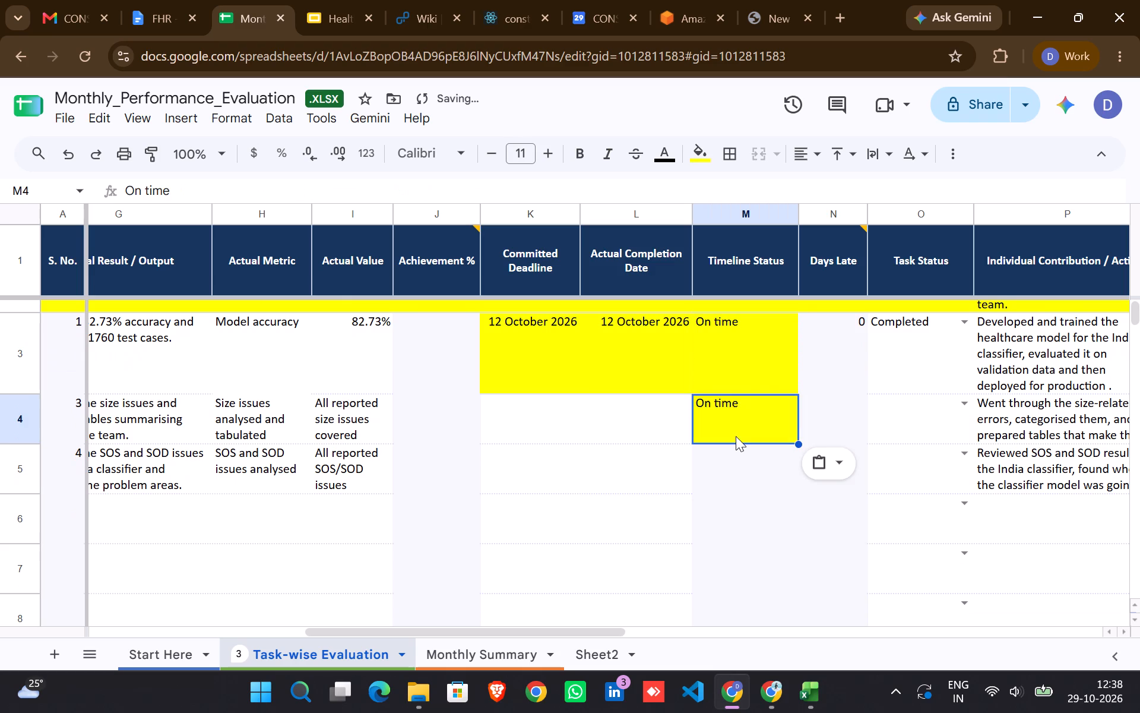
click(731, 465)
key(ctrl+v)
Set the Task Status in O4 for the size issue analysis task to Completed.
scroll(733, 480, up, 4)
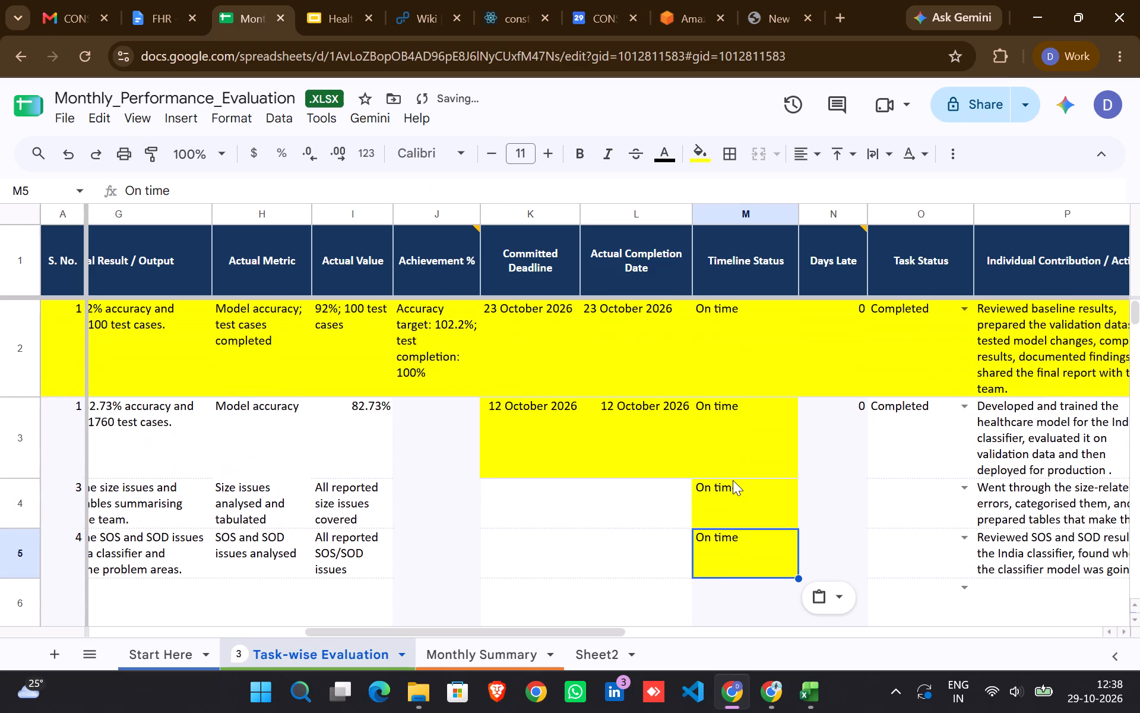
scroll(743, 507, down, 1)
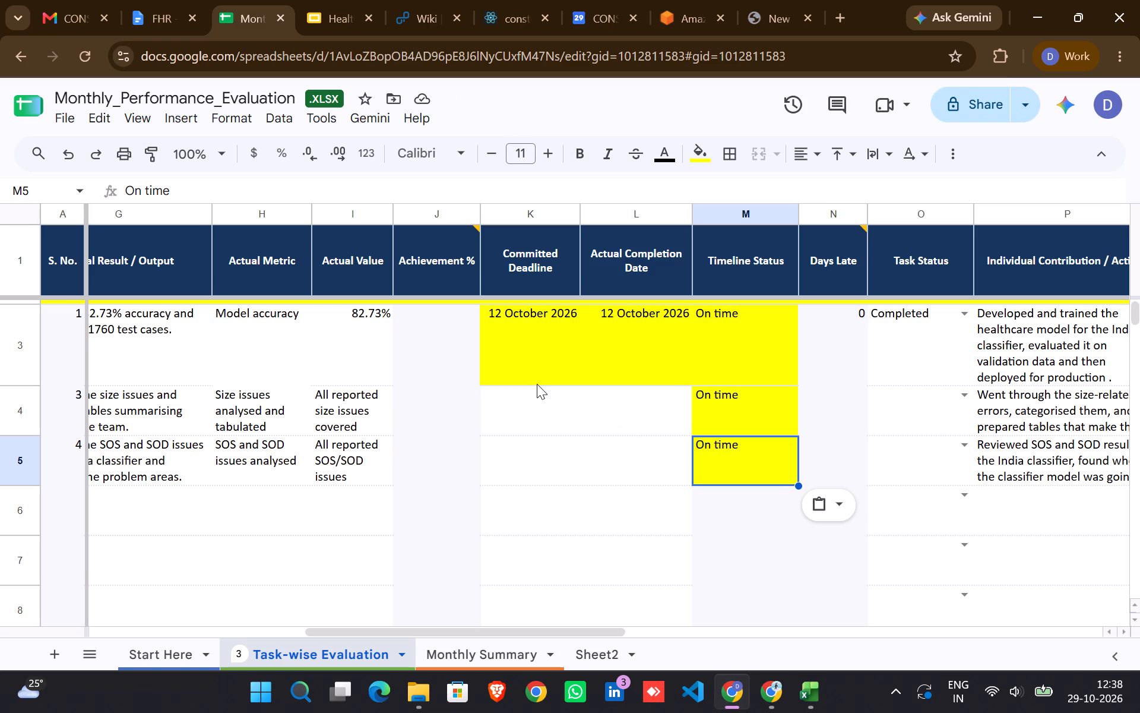
scroll(536, 415, up, 1)
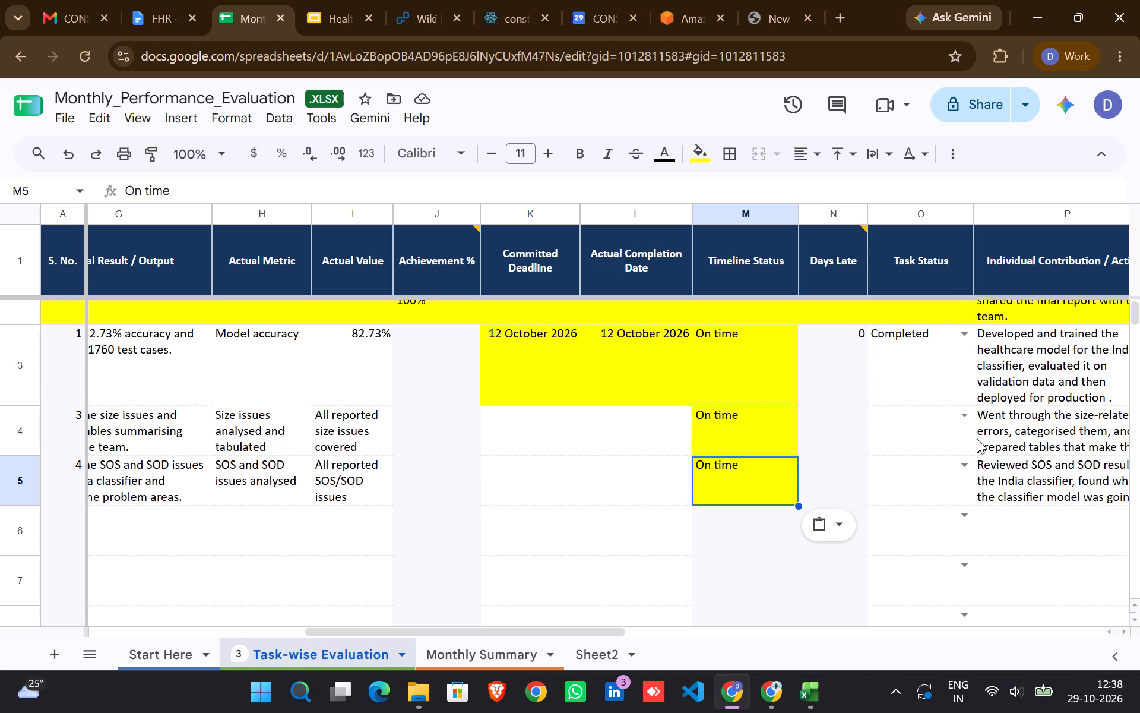
click(973, 419)
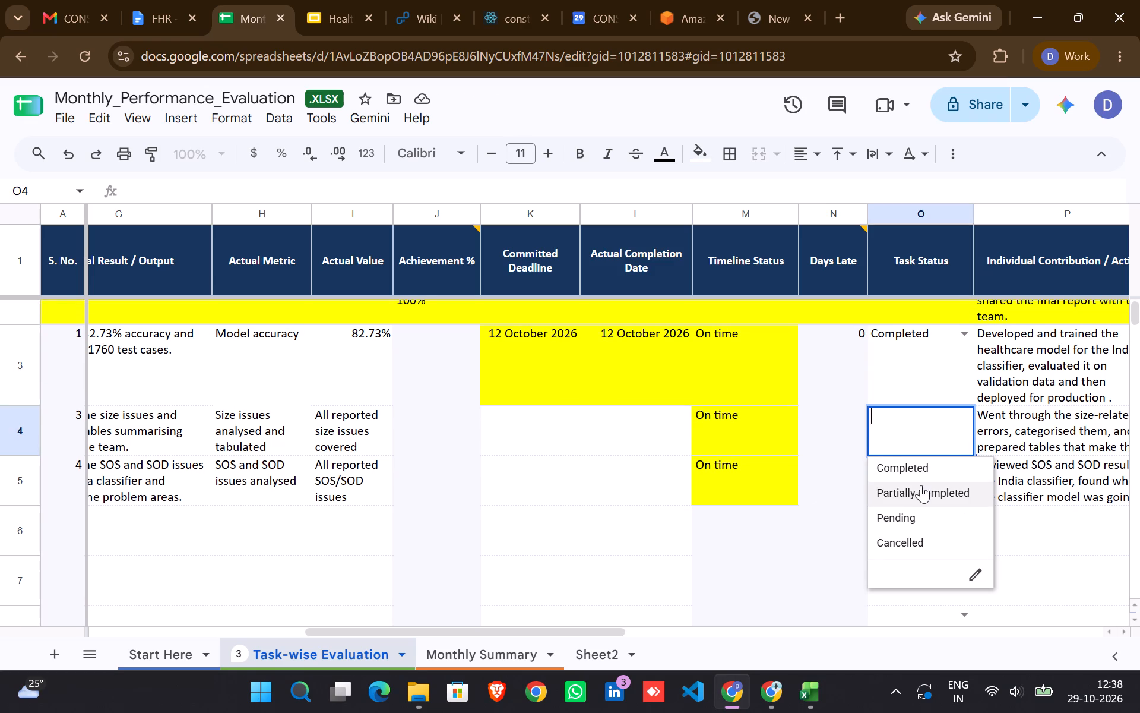
click(923, 481)
Open the version history of the Health_Care_Size_Problem presentation and look through its dated edits for the size issue task's dates.
scroll(617, 551, right, 4)
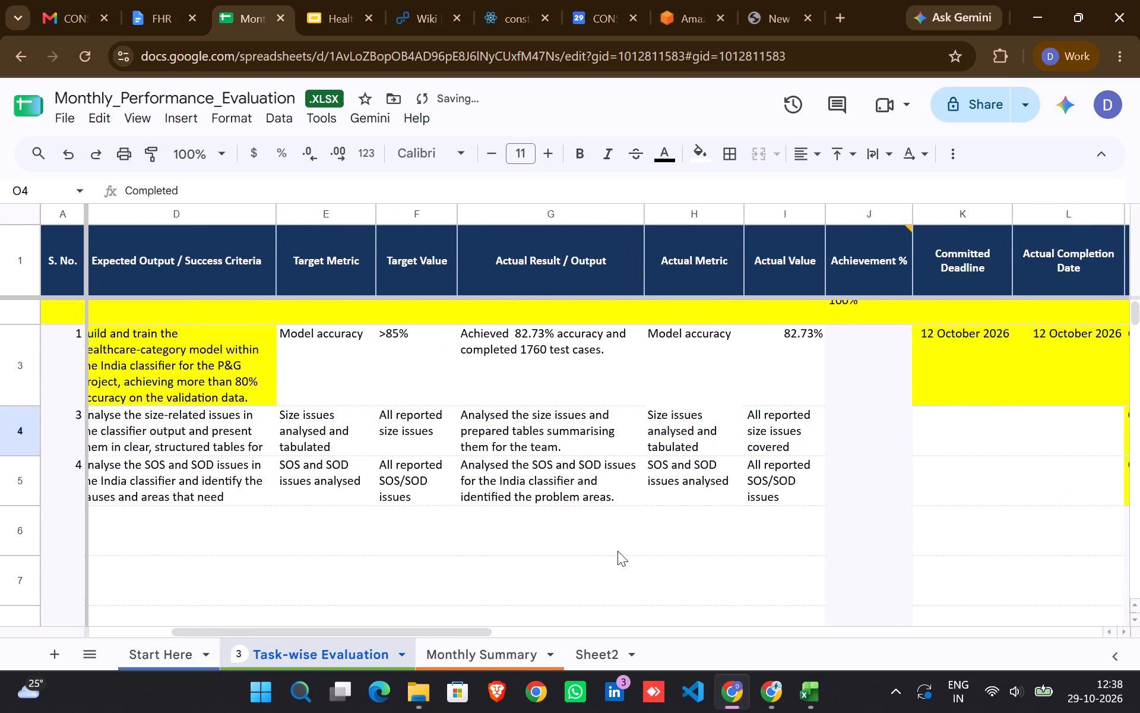
scroll(617, 551, right, 3)
scroll(617, 551, left, 6)
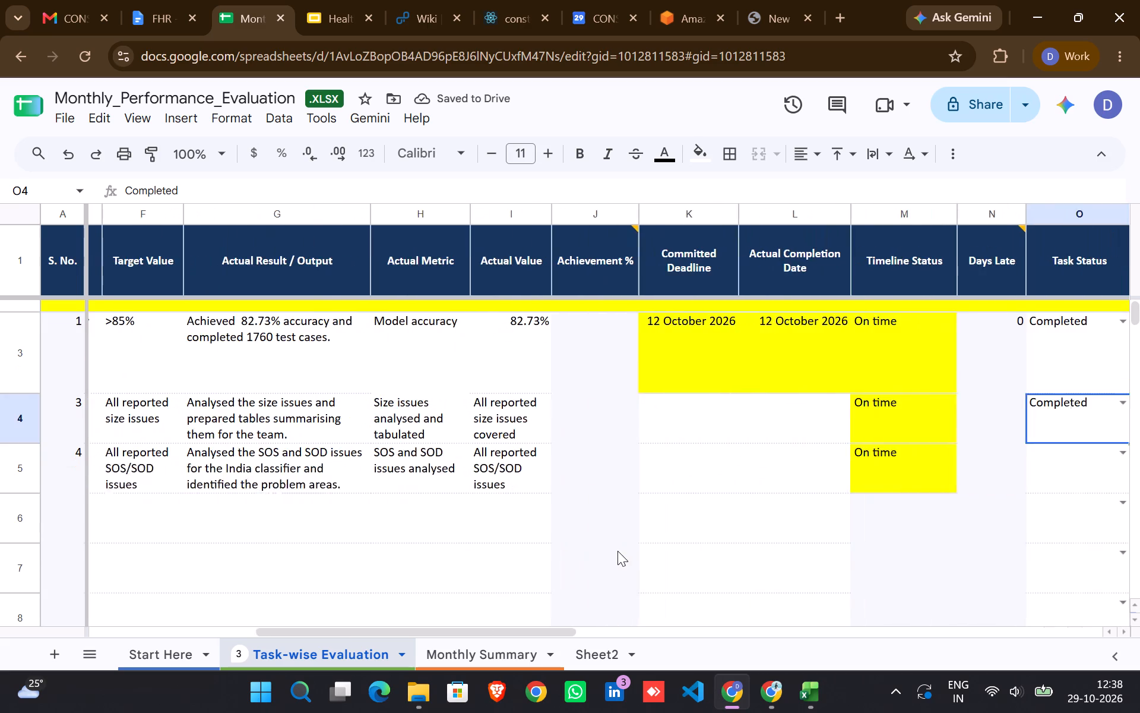
scroll(617, 551, left, 2)
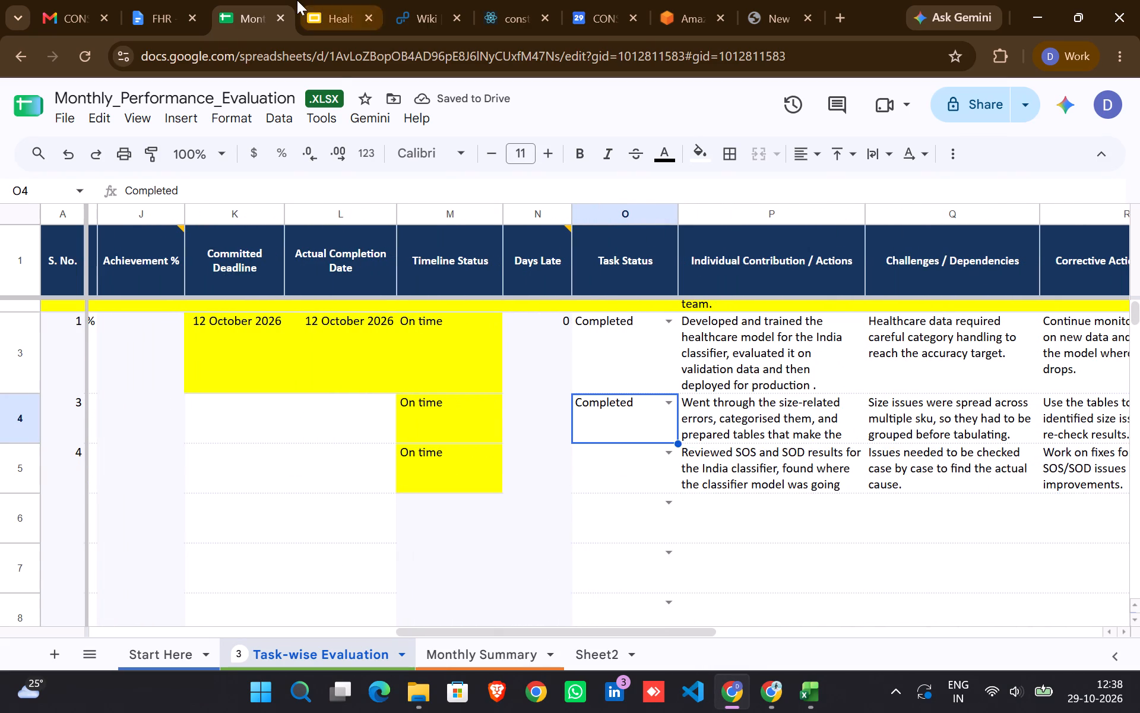
click(297, 0)
click(319, 0)
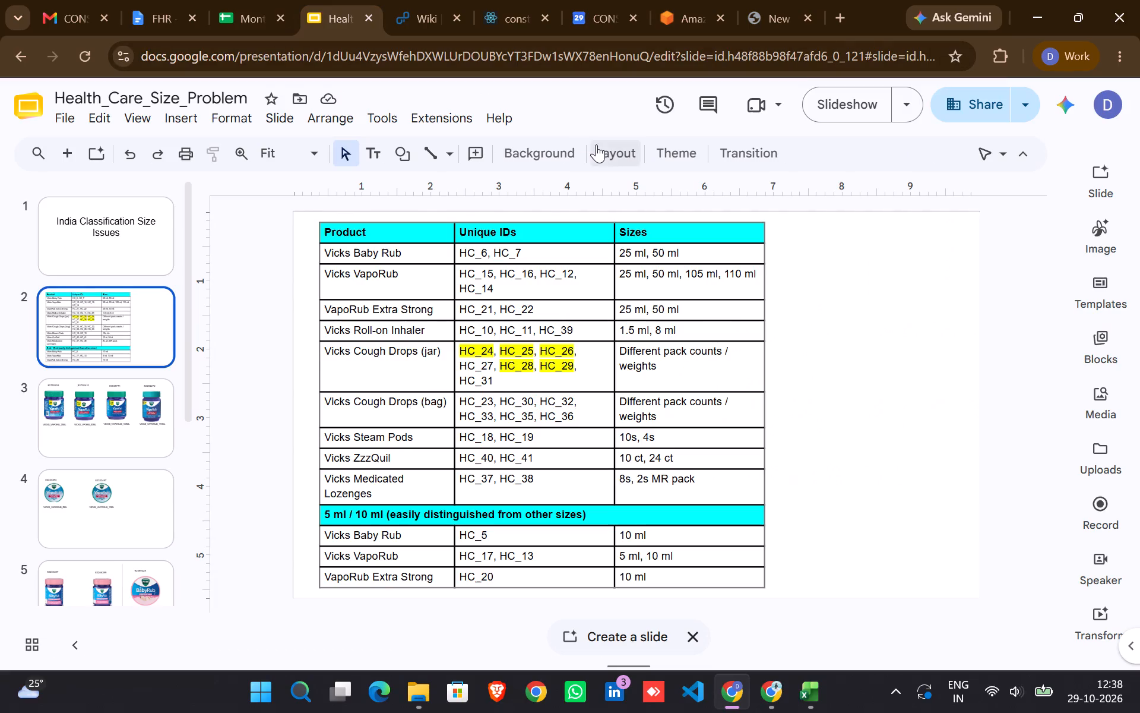
click(948, 108)
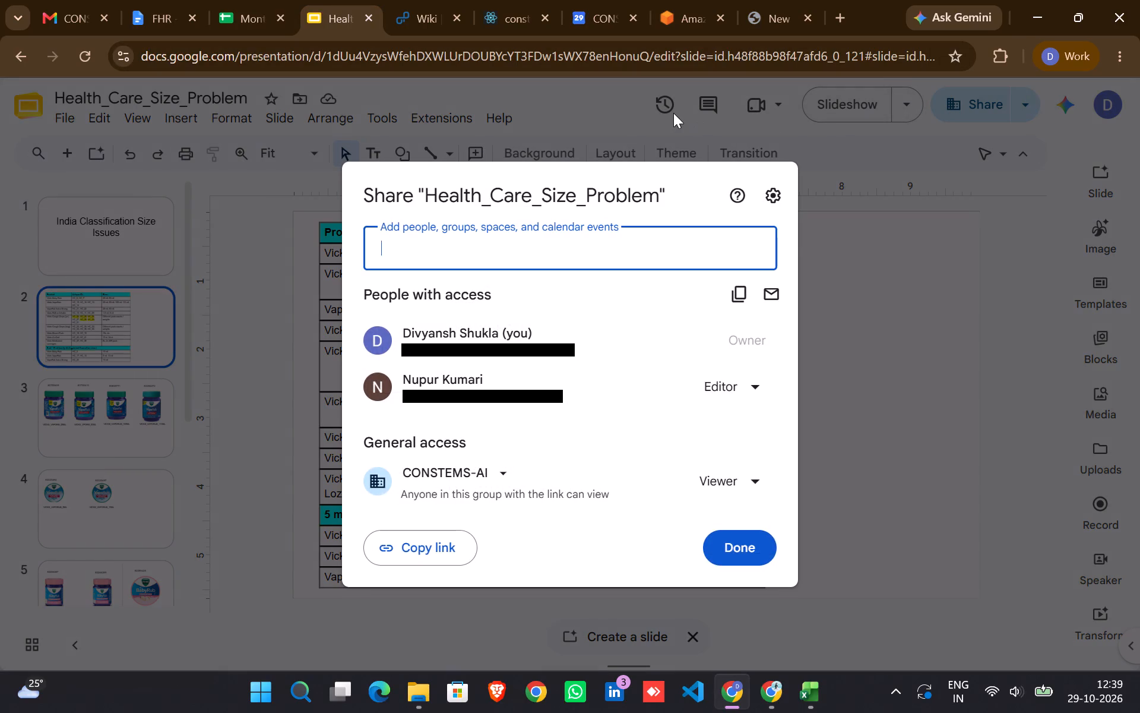
click(845, 175)
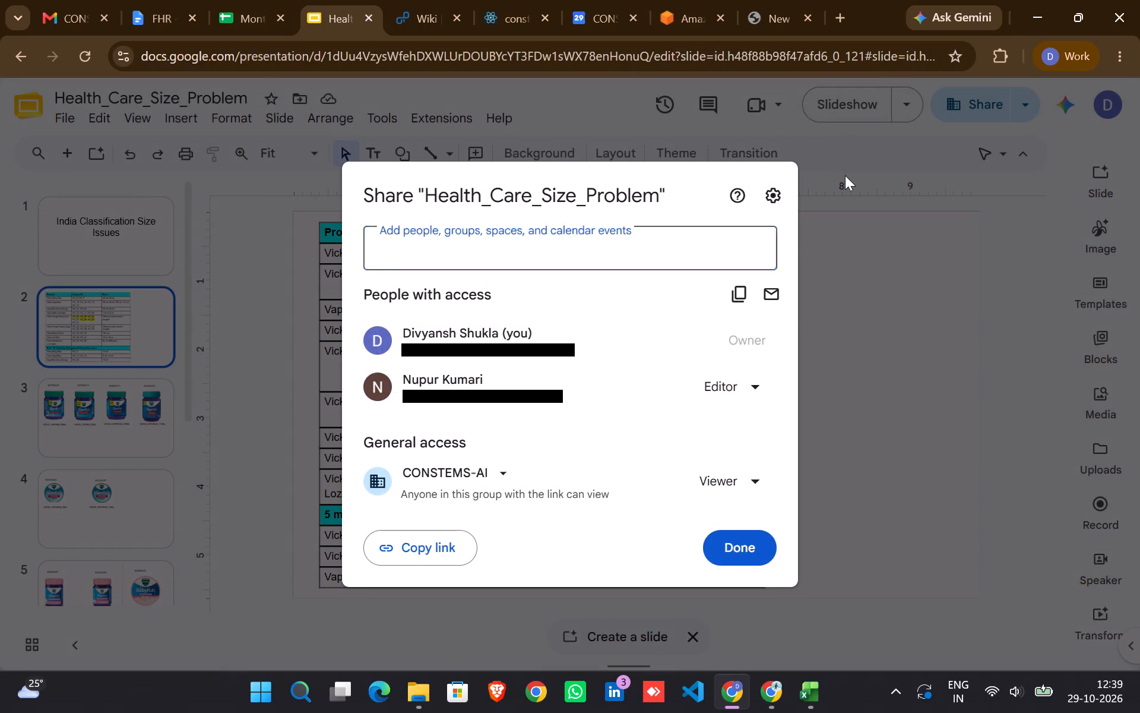
click(657, 98)
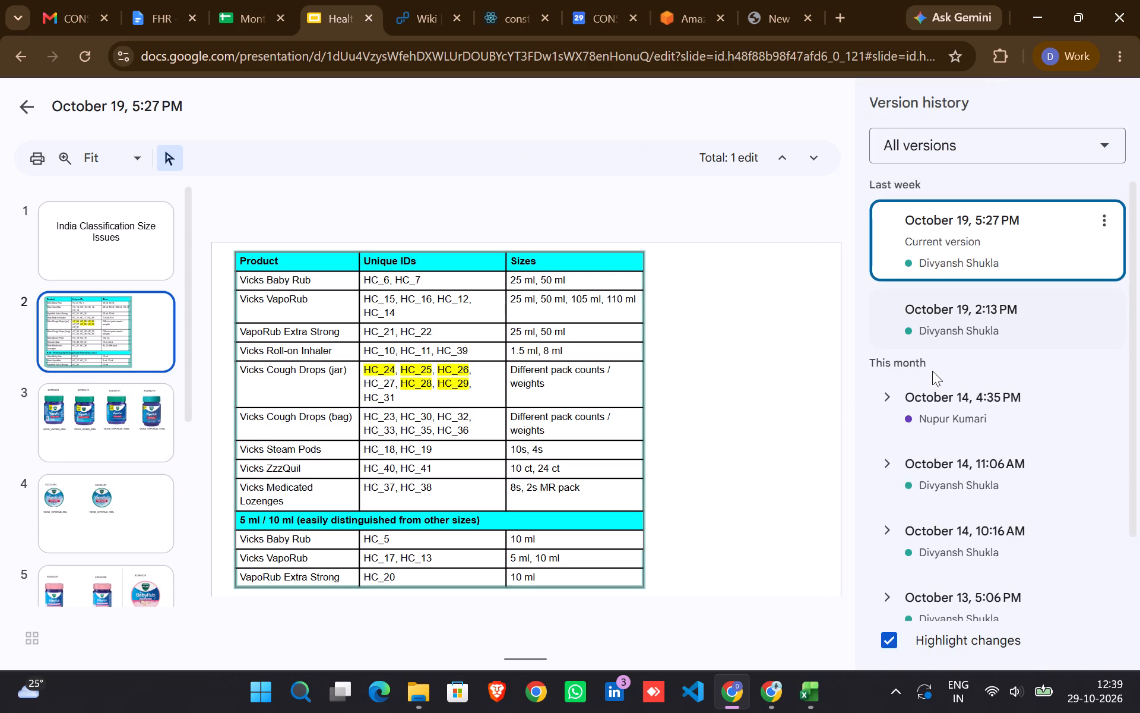
scroll(932, 371, down, 1)
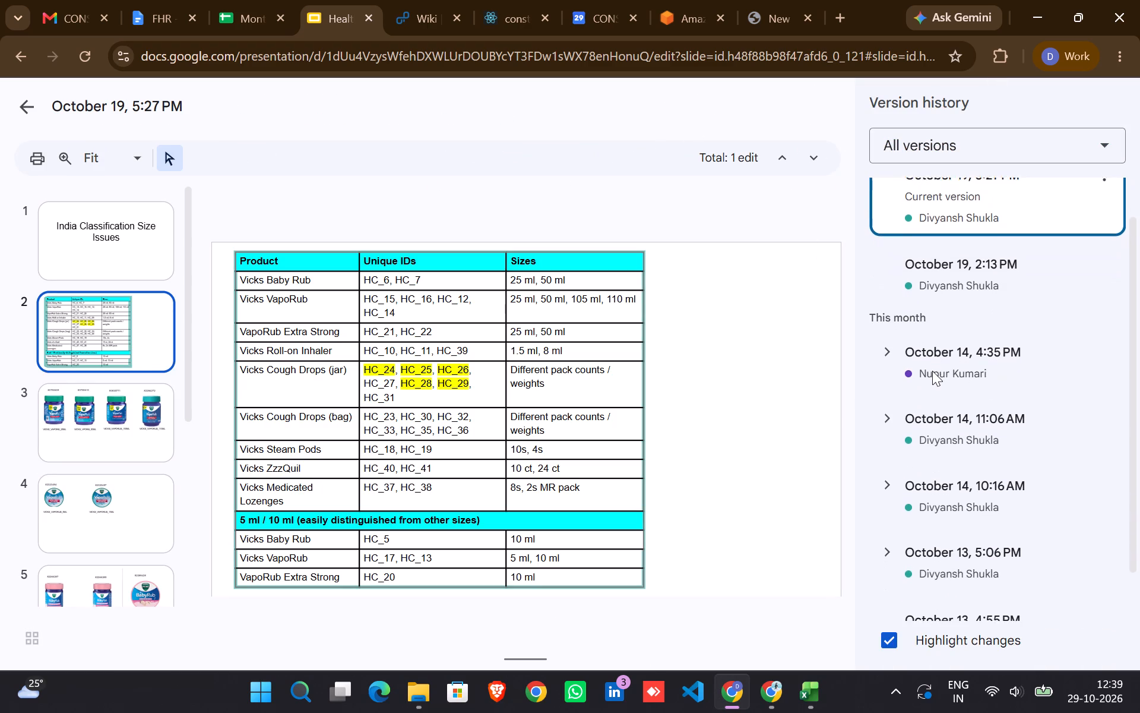
scroll(932, 371, down, 2)
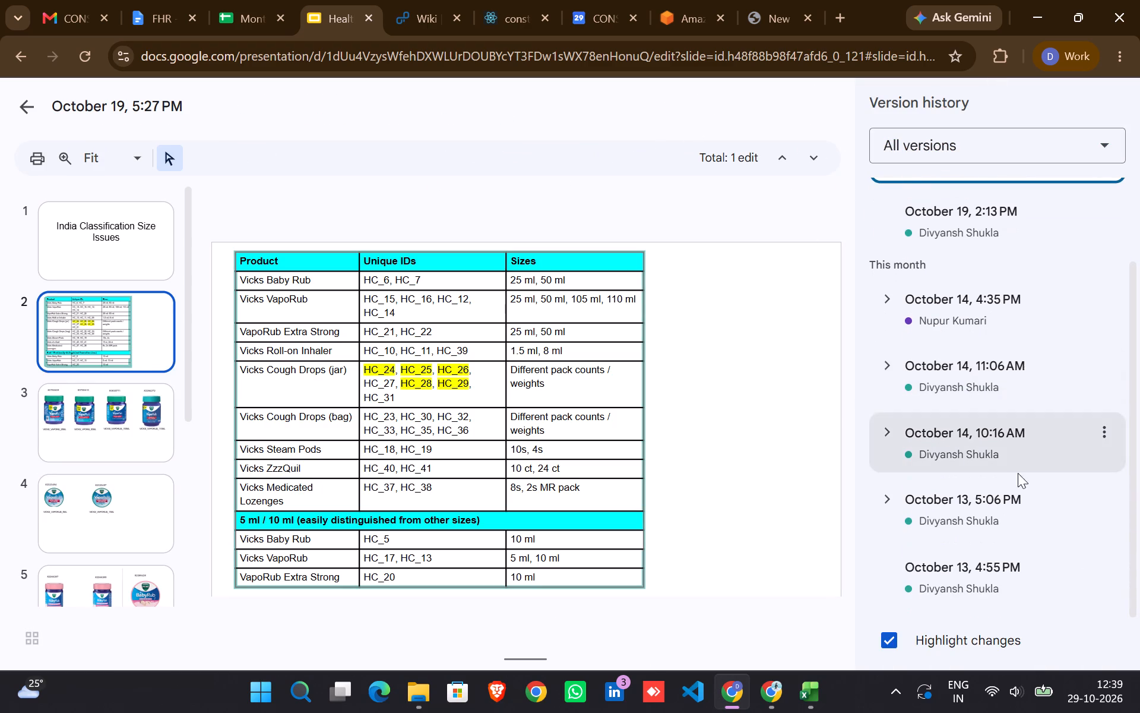
scroll(878, 397, up, 2)
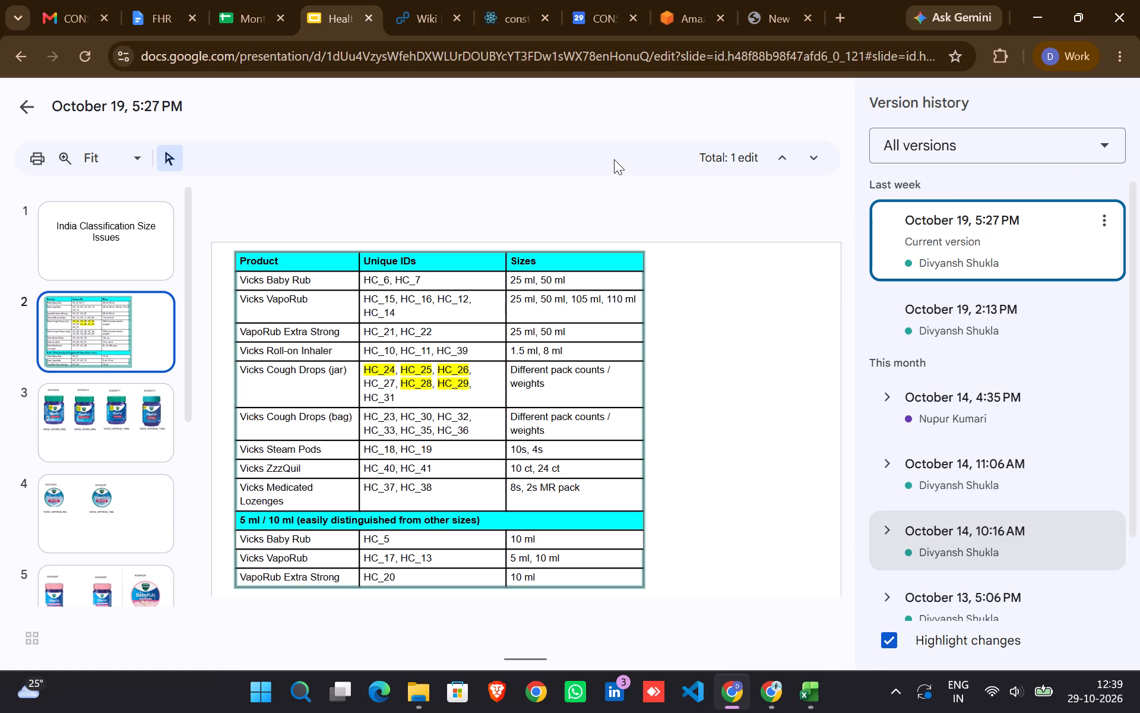
scroll(853, 345, down, 2)
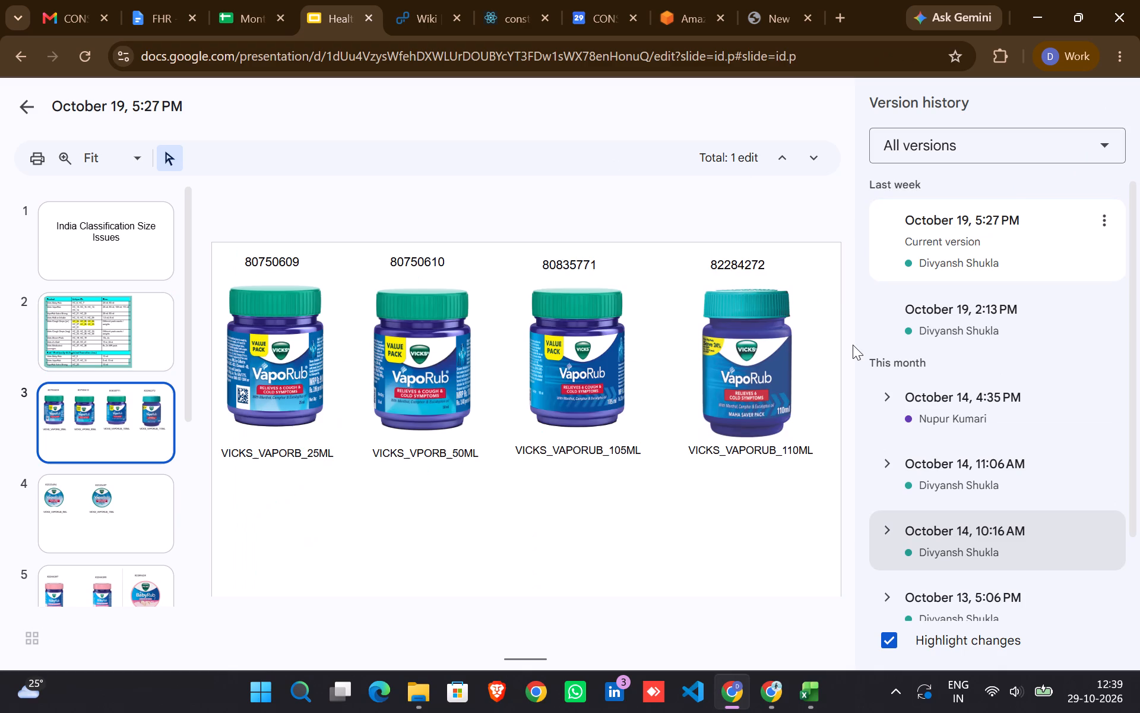
scroll(961, 474, down, 2)
scroll(961, 474, up, 1)
scroll(768, 328, up, 1)
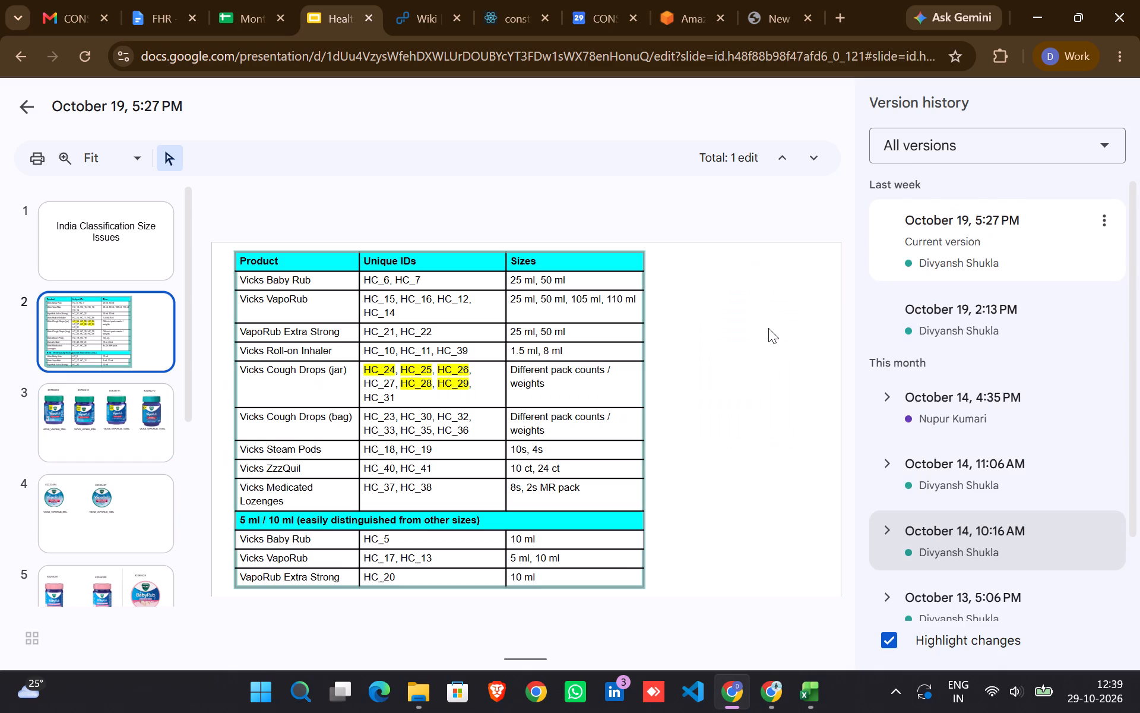
scroll(768, 328, up, 1)
scroll(870, 422, up, 3)
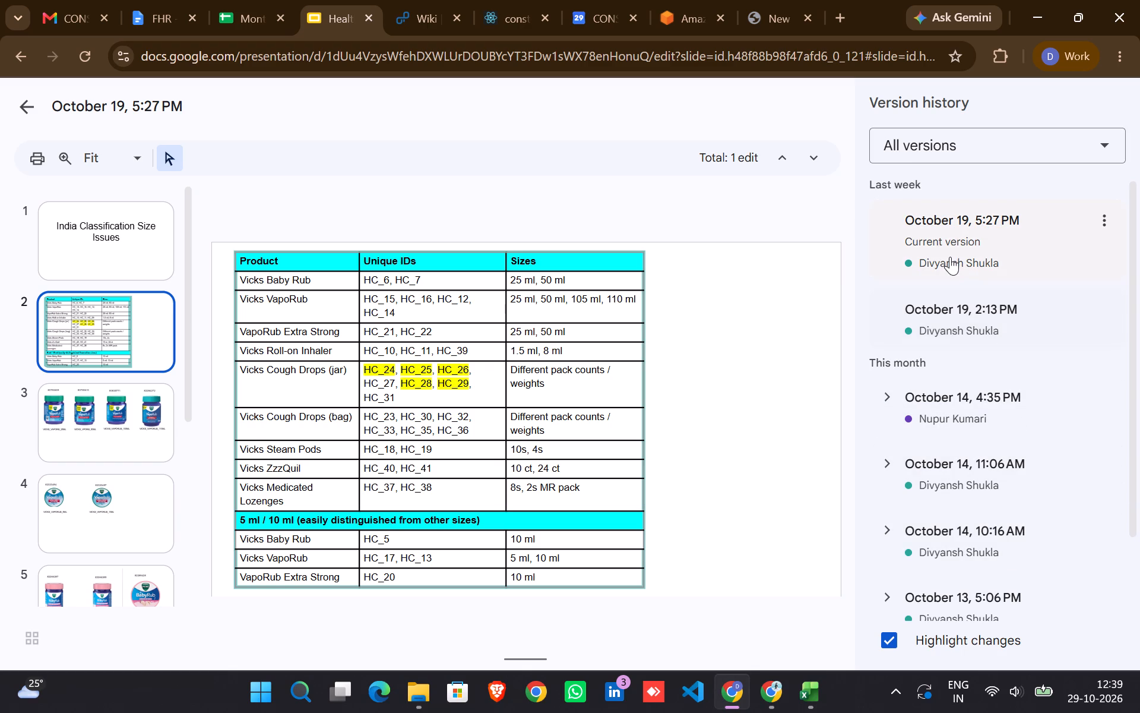
Compare the October 14, 4:35 PM version with both October 19 versions of the presentation, and leave the version history.
click(980, 416)
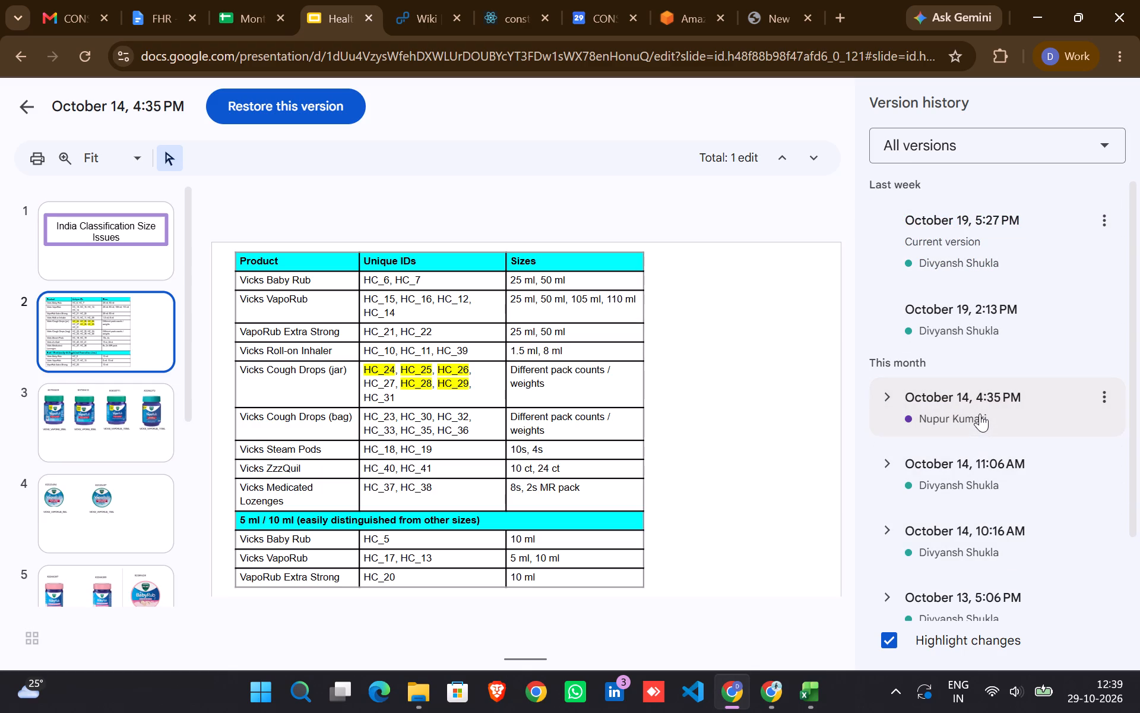
click(970, 319)
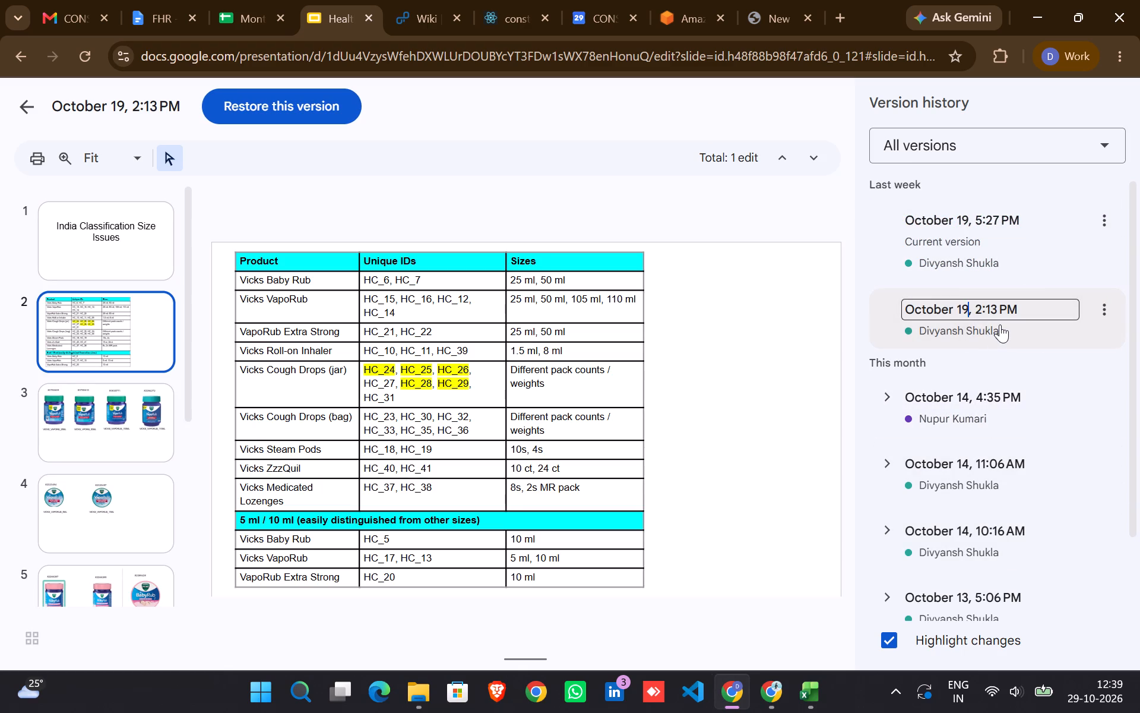
click(1000, 324)
click(982, 246)
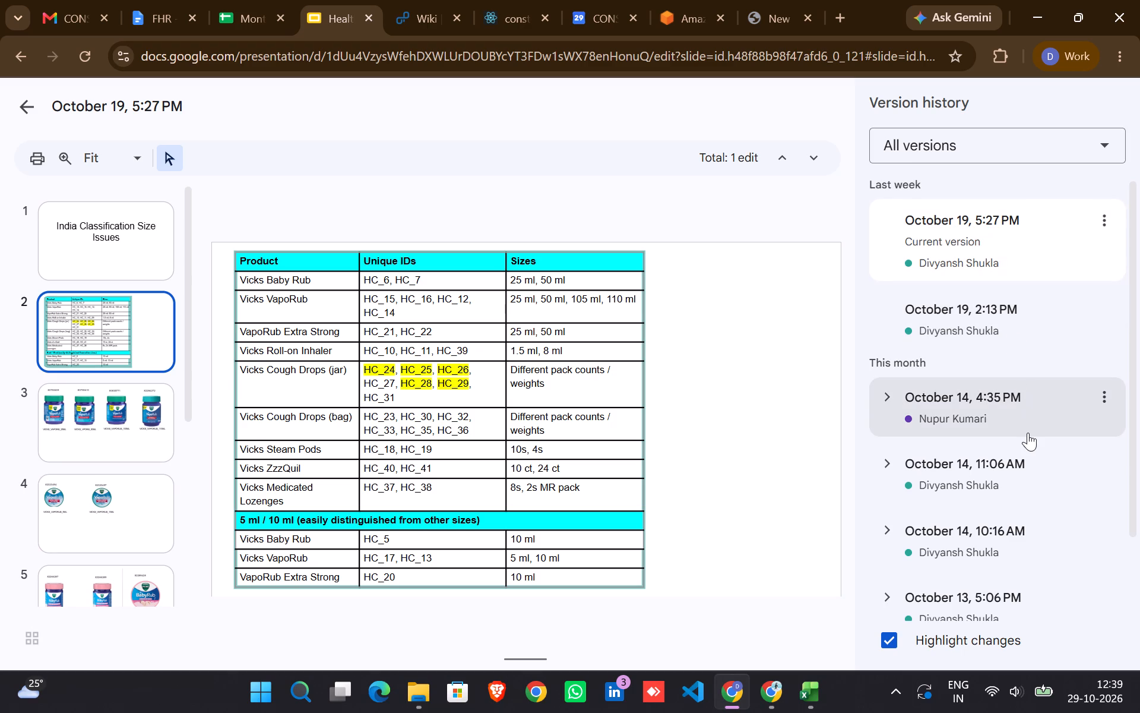
click(1027, 422)
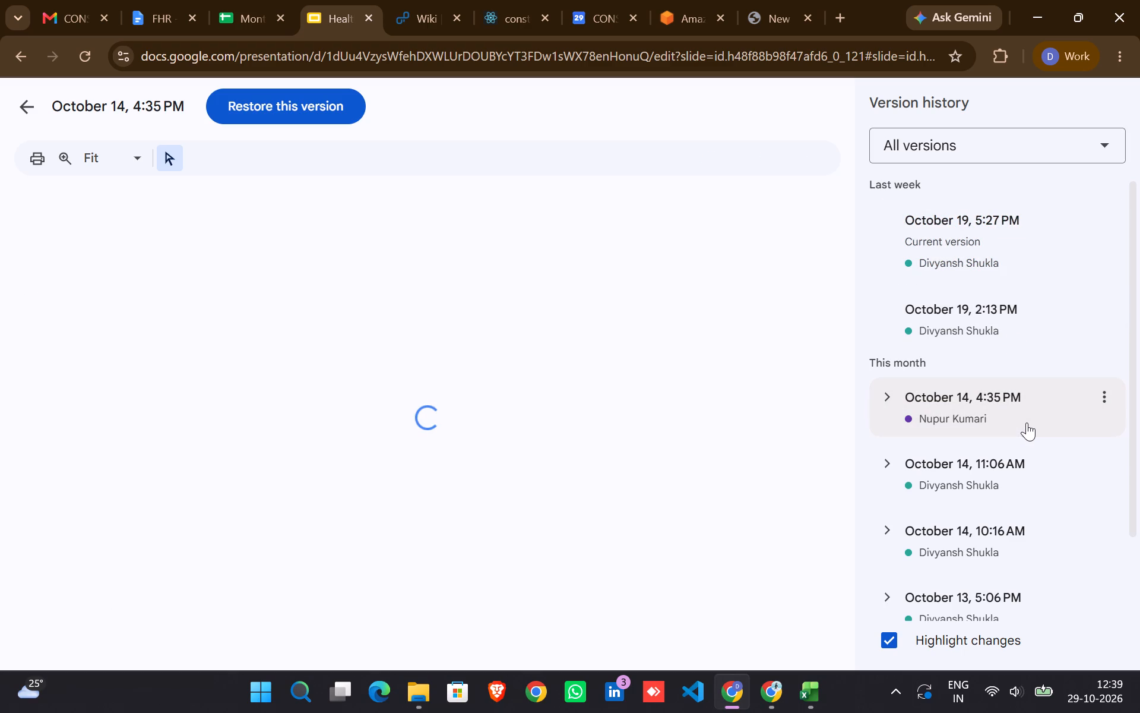
click(990, 291)
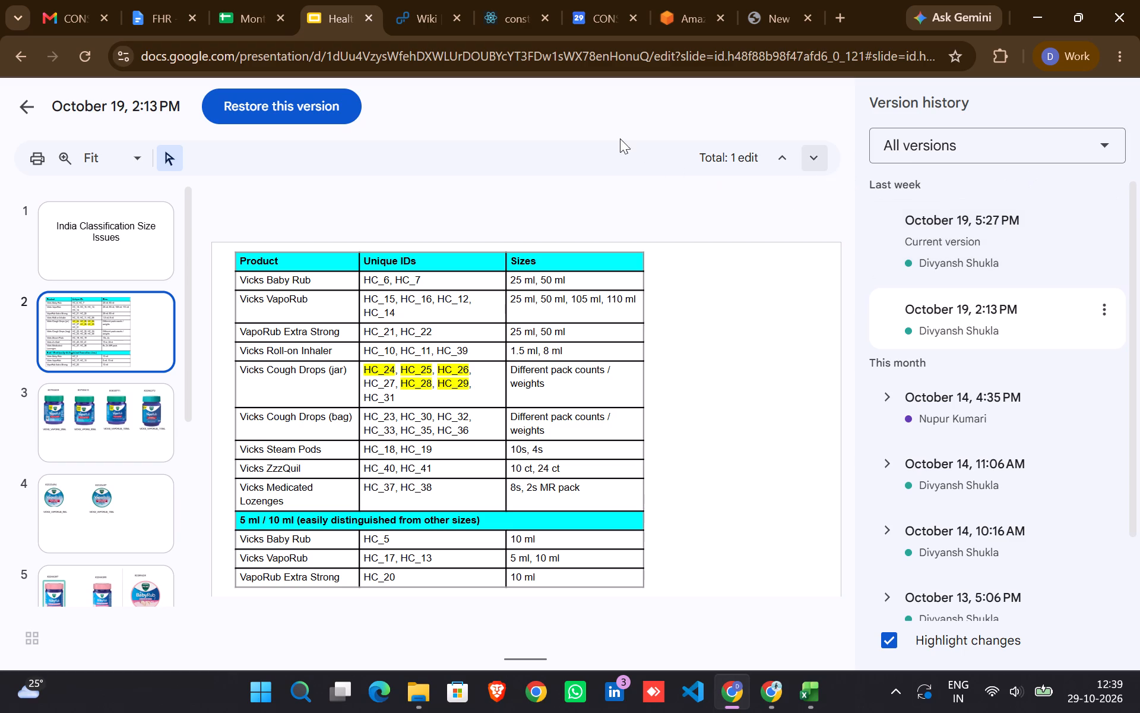
click(645, 204)
scroll(536, 206, up, 1)
click(27, 105)
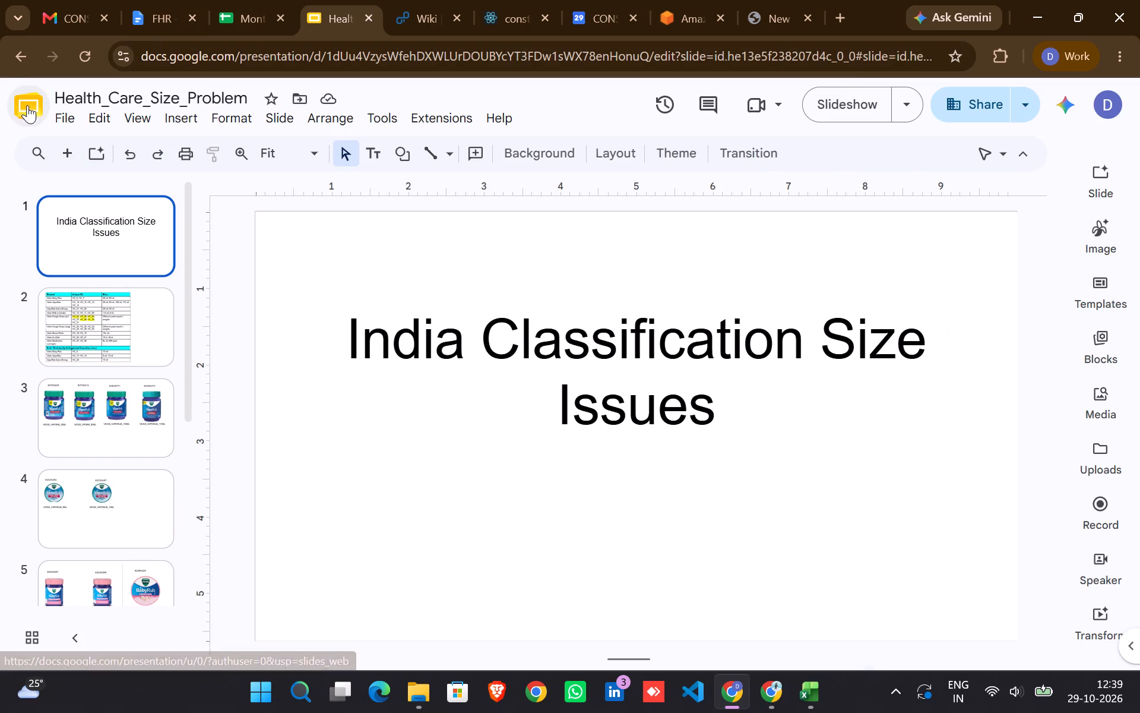
Switch to the Excel draft and review the task rows across the Task-wise Evaluation sheet, including the deadline and completion date columns.
key(x)
key(1)
key(alt+Tab)
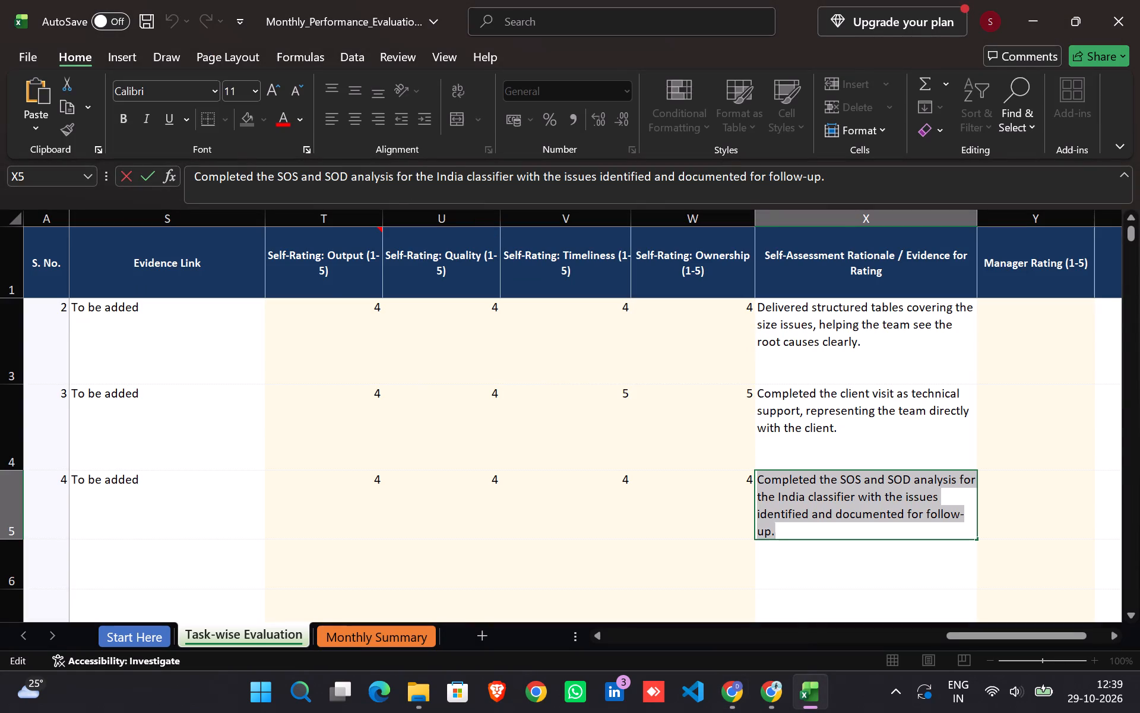
scroll(520, 462, down, 1)
click(753, 559)
scroll(753, 559, right, 2)
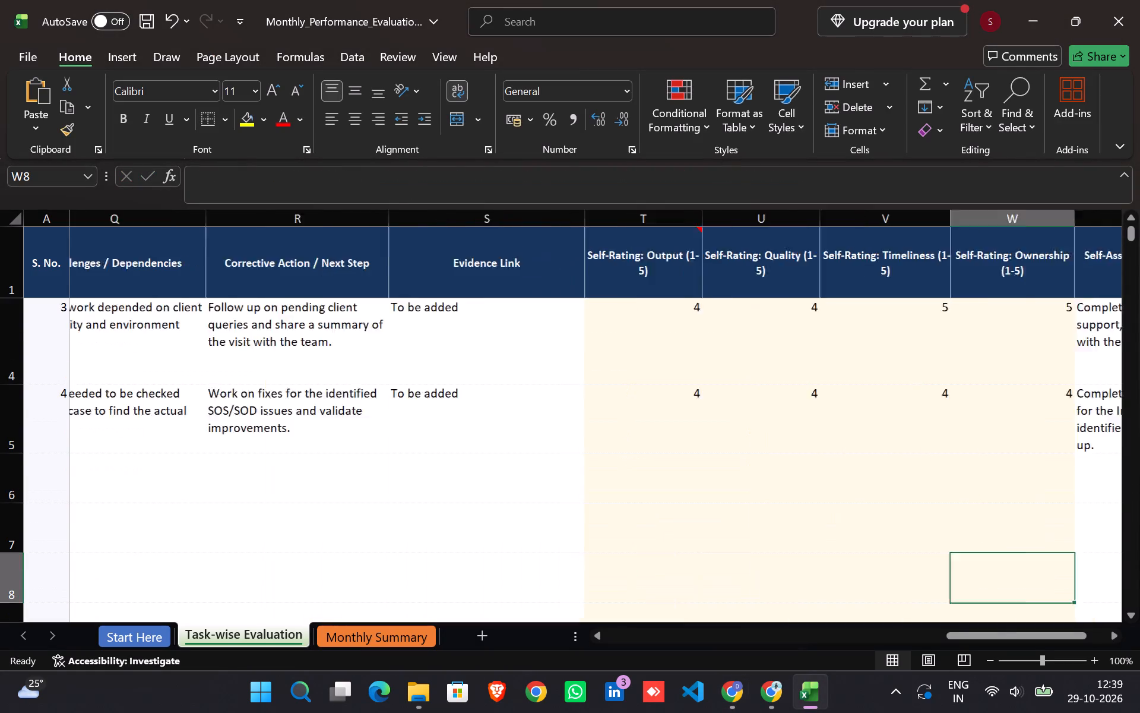
scroll(753, 559, right, 4)
scroll(753, 559, up, 1)
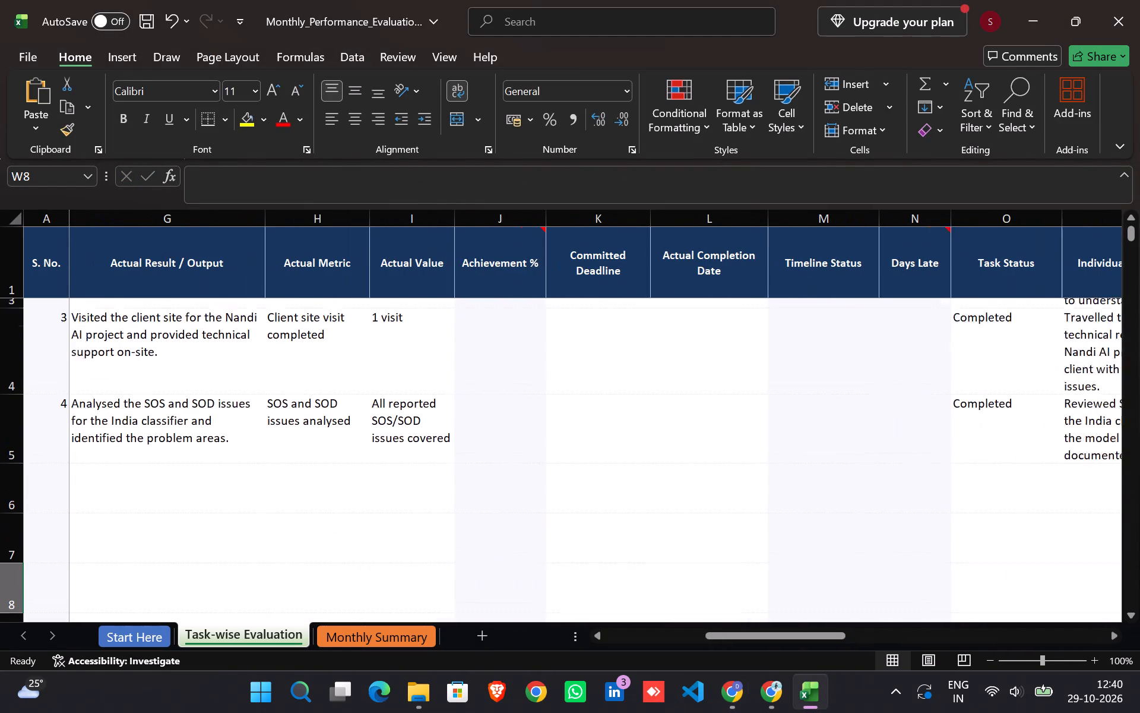
scroll(753, 559, up, 3)
scroll(753, 559, down, 2)
scroll(753, 559, left, 1)
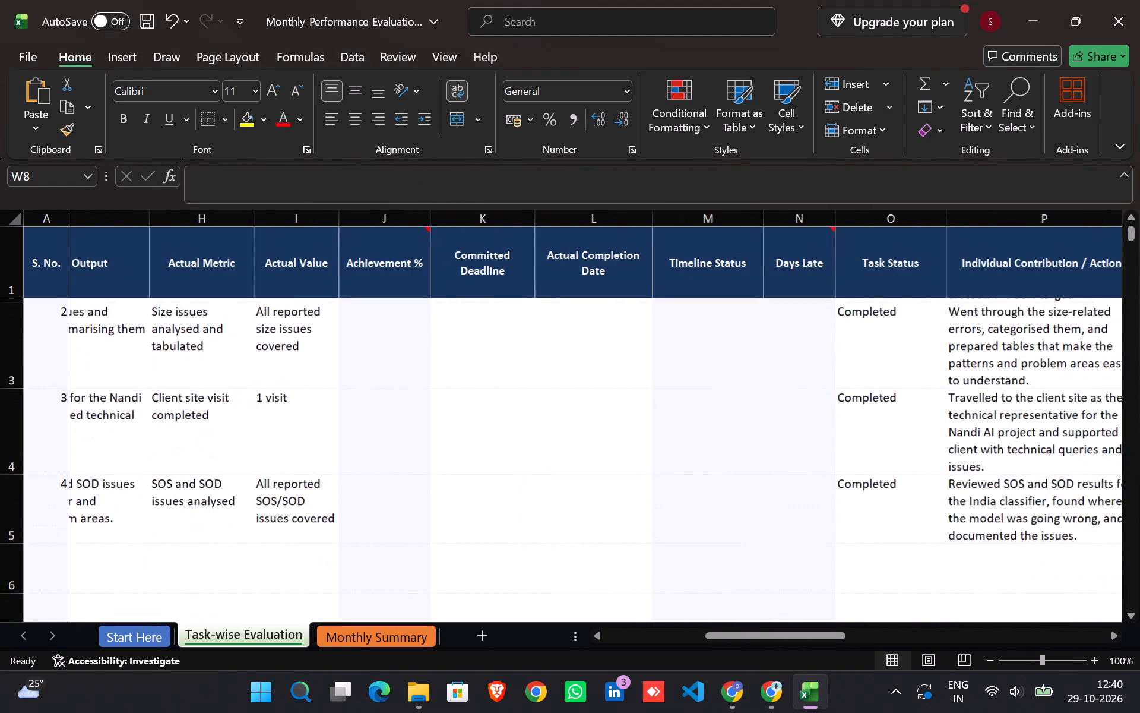
scroll(753, 559, left, 3)
scroll(753, 559, right, 5)
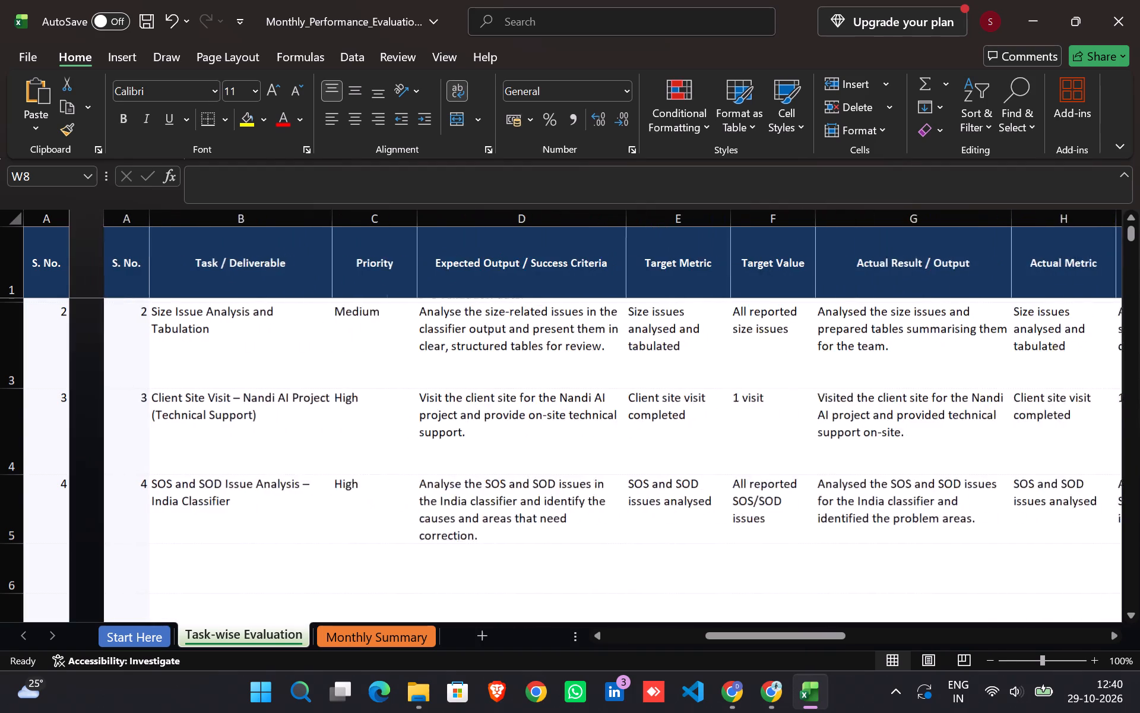
scroll(642, 506, up, 2)
Switch to the Google Sheets evaluation, copy the L3 date into L4, and set the size issue task's Actual Completion Date to 19 October 2026.
key(alt+Tab)
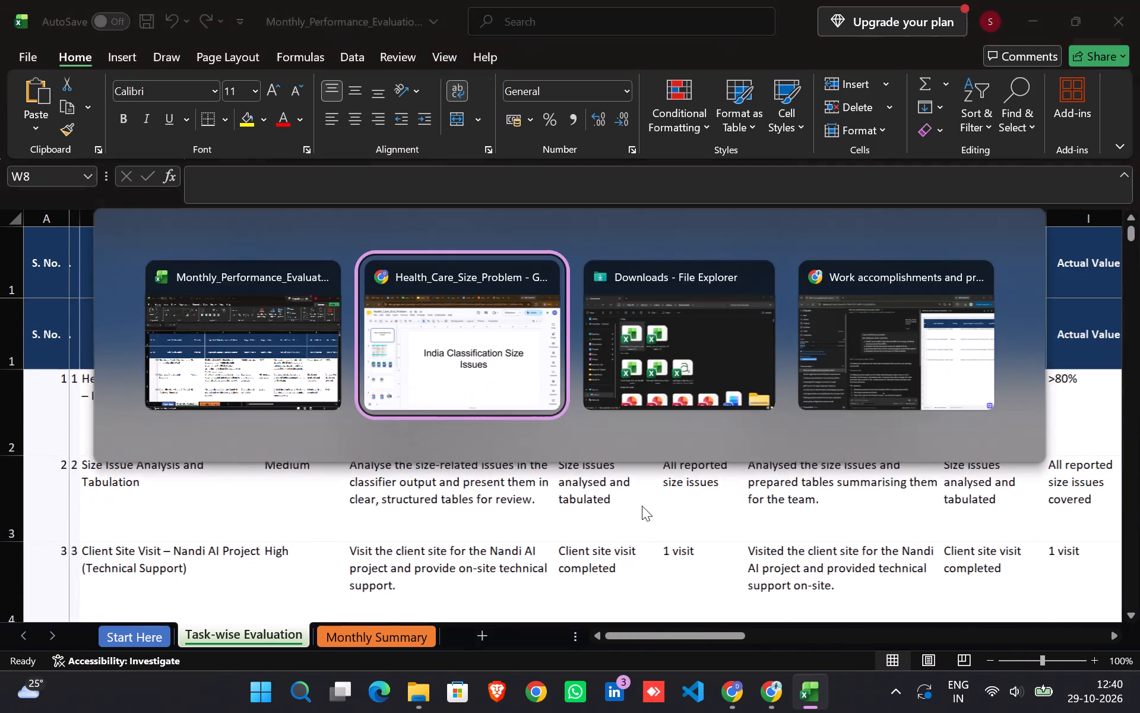
click(273, 0)
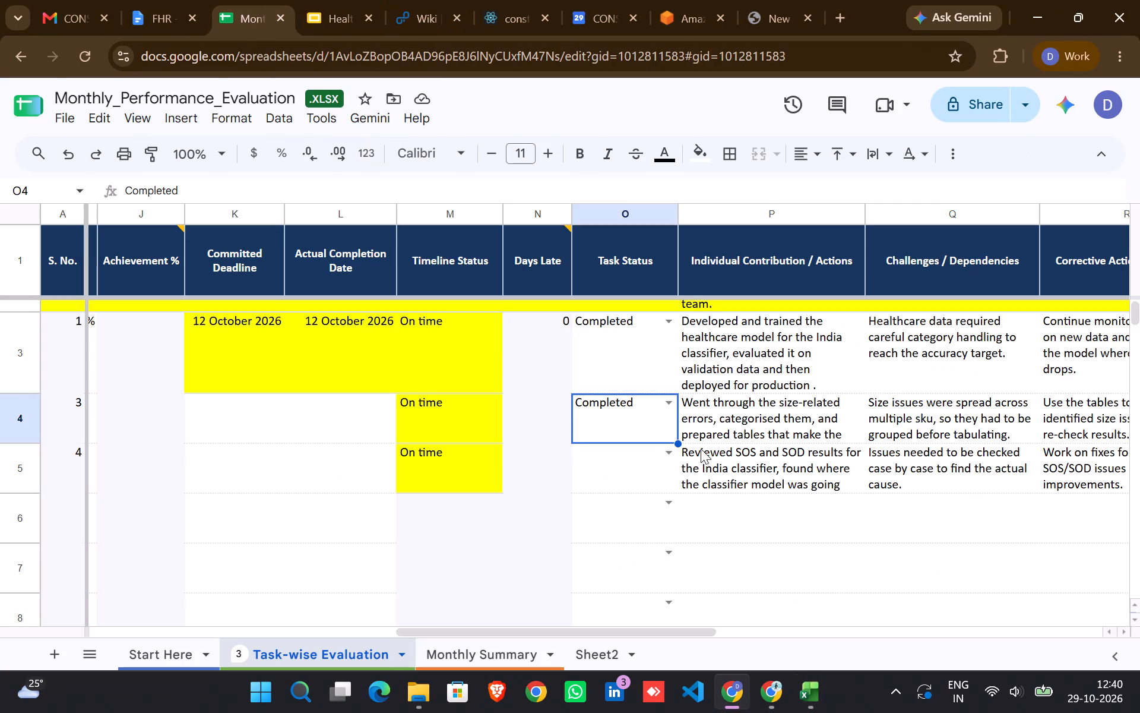
scroll(546, 501, right, 2)
click(503, 412)
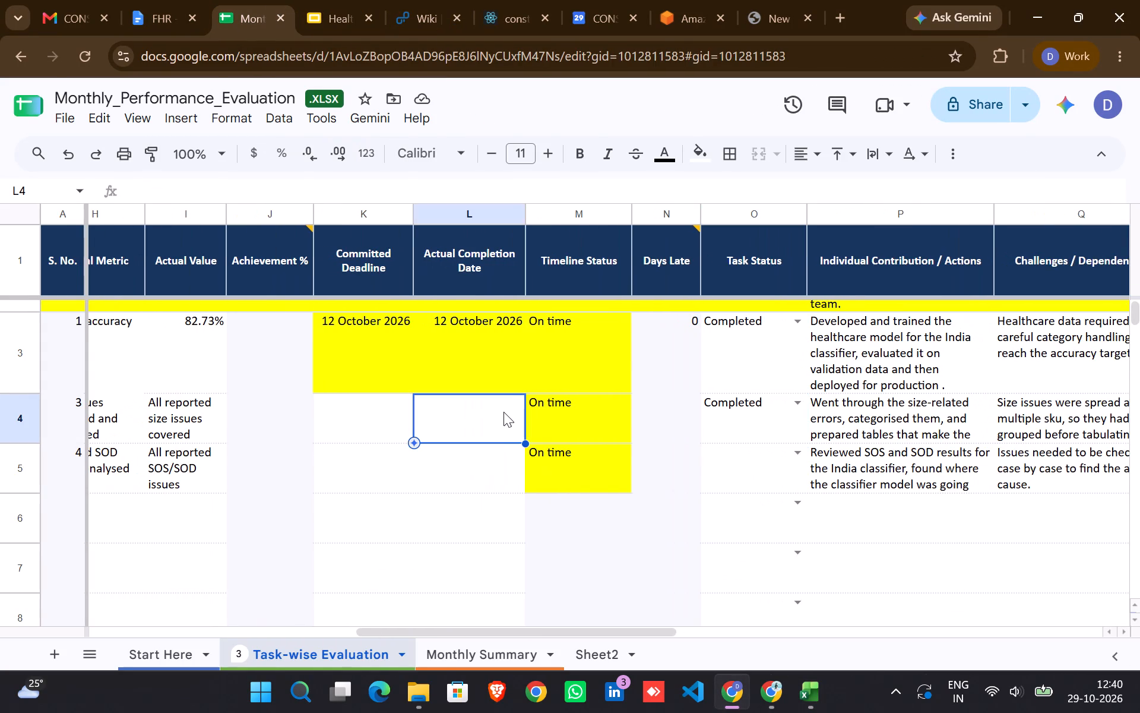
scroll(460, 421, right, 5)
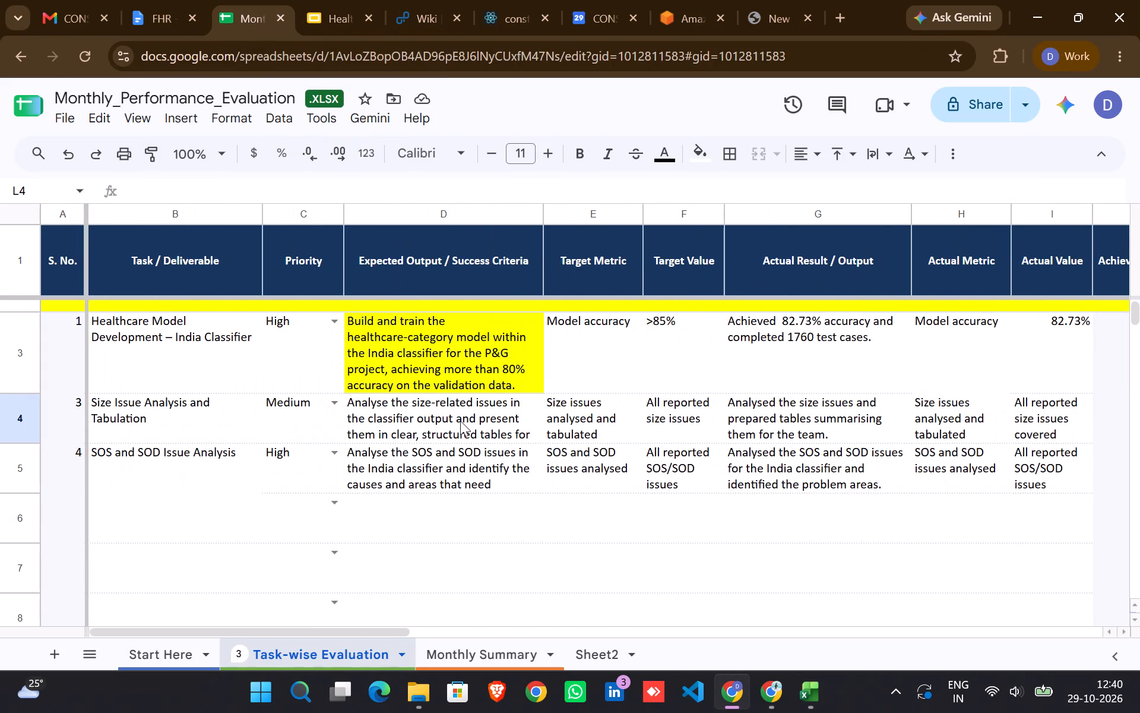
scroll(460, 421, left, 6)
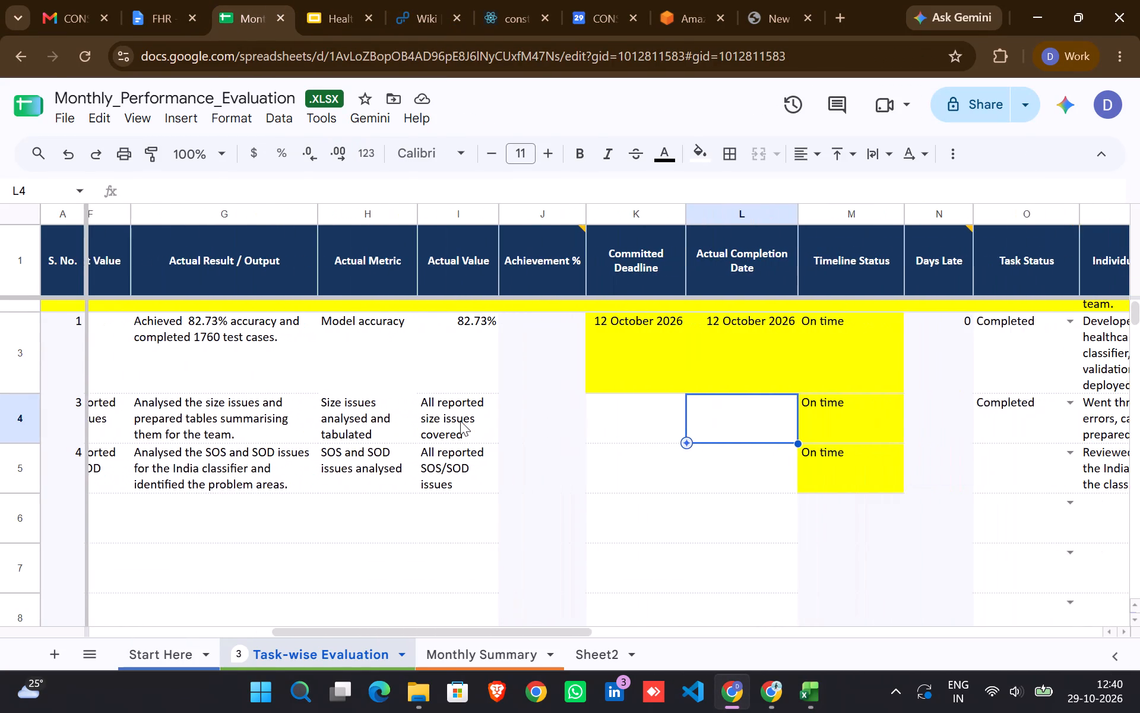
text(19)
key(space)
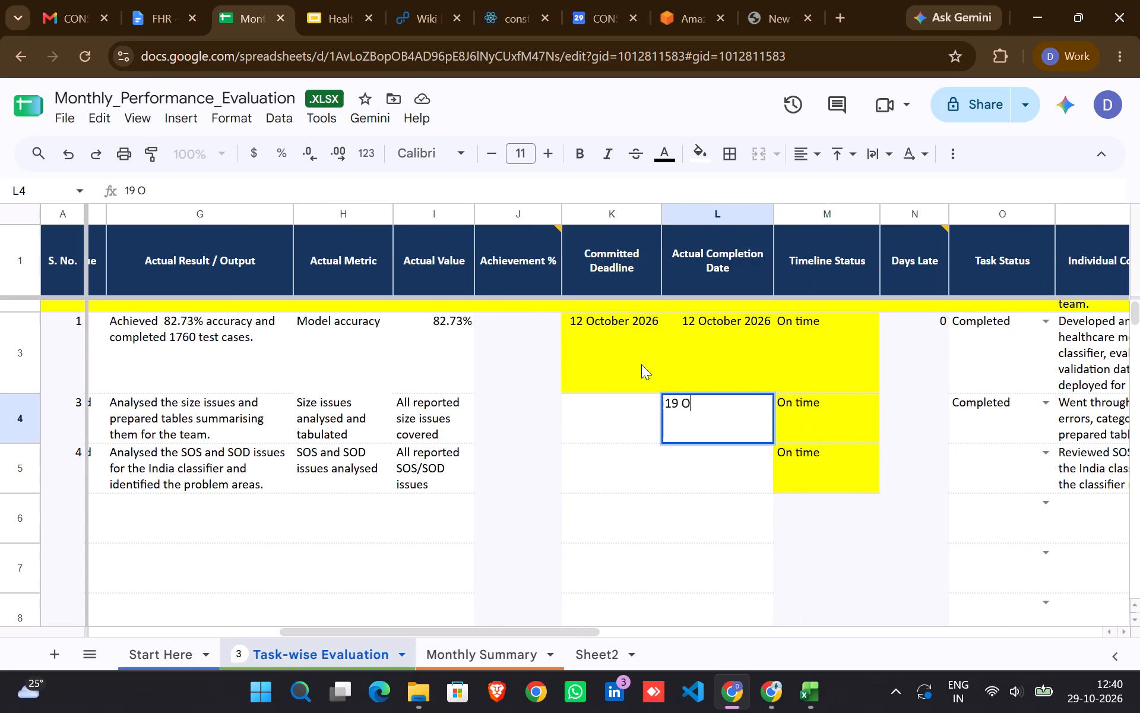
click(712, 359)
key(ctrl+c)
click(699, 422)
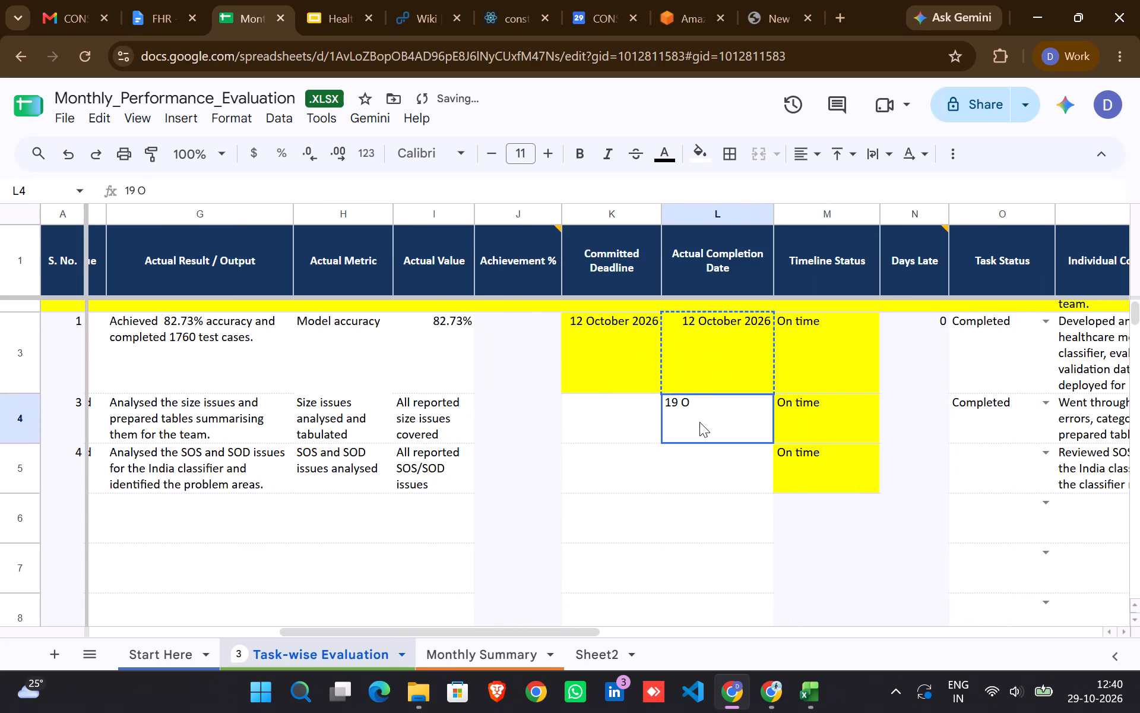
key(ctrl+v)
double_click(698, 402)
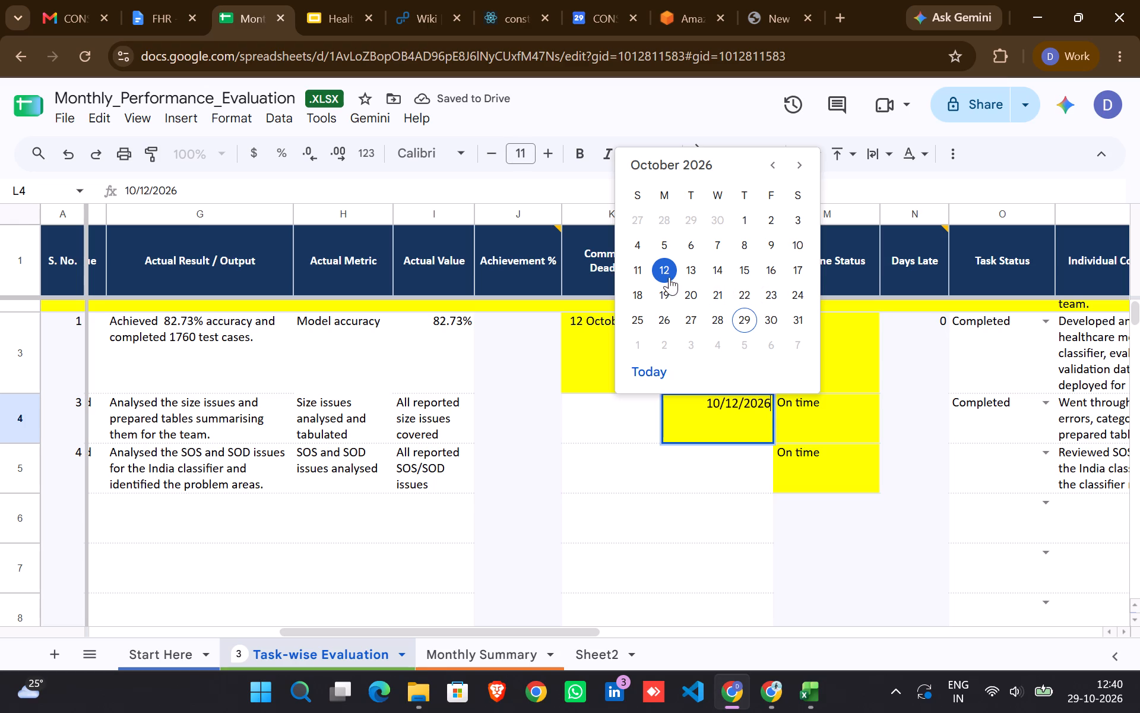
click(663, 280)
double_click(693, 410)
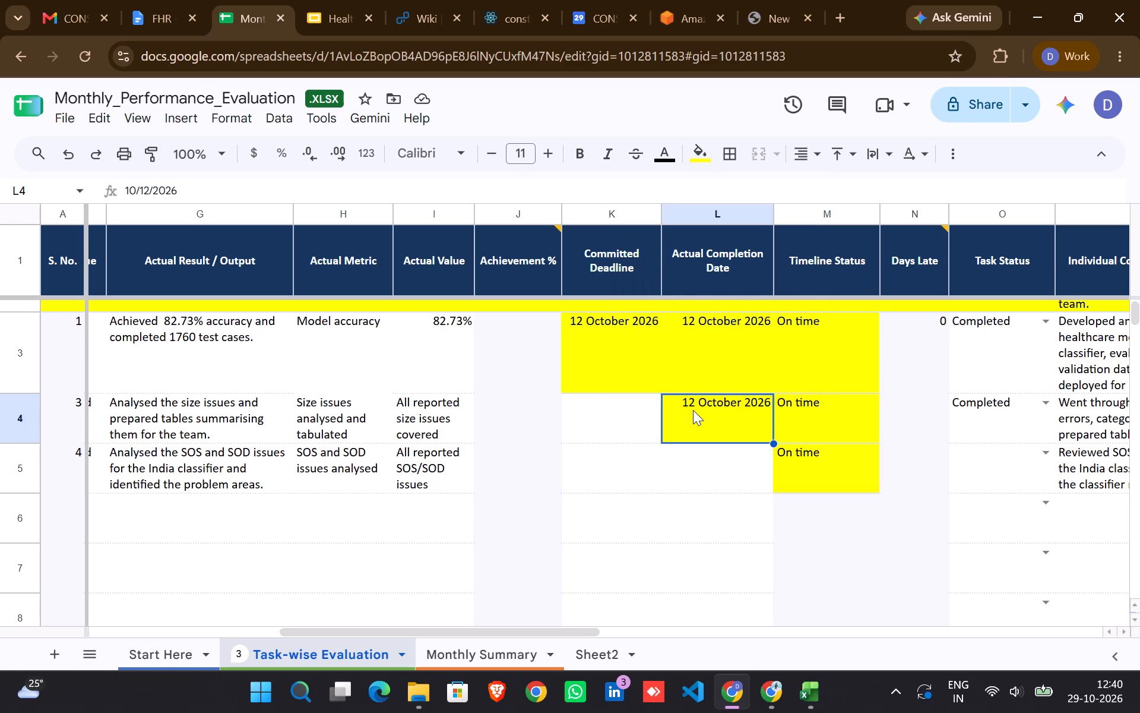
click(668, 298)
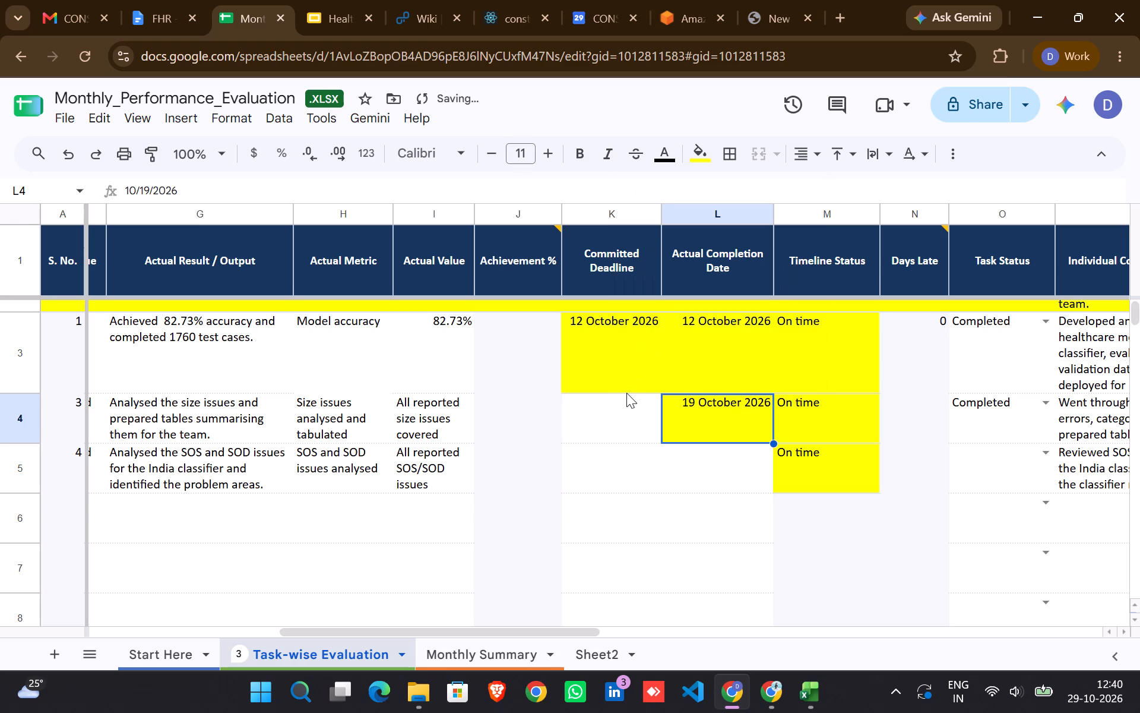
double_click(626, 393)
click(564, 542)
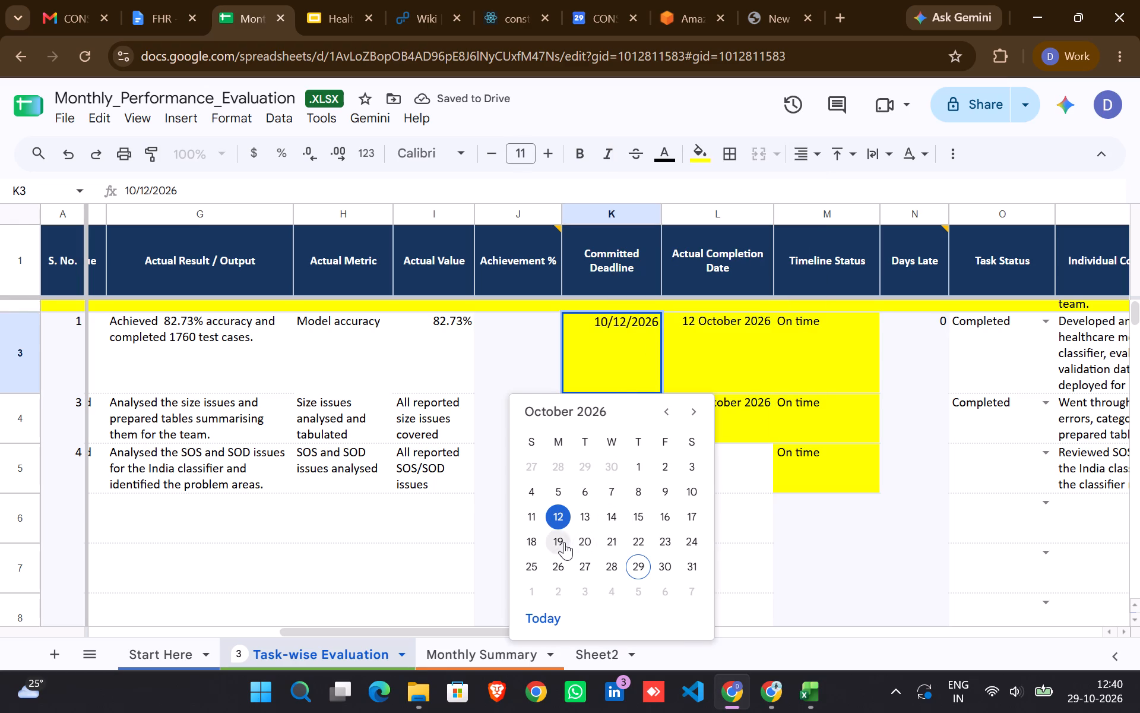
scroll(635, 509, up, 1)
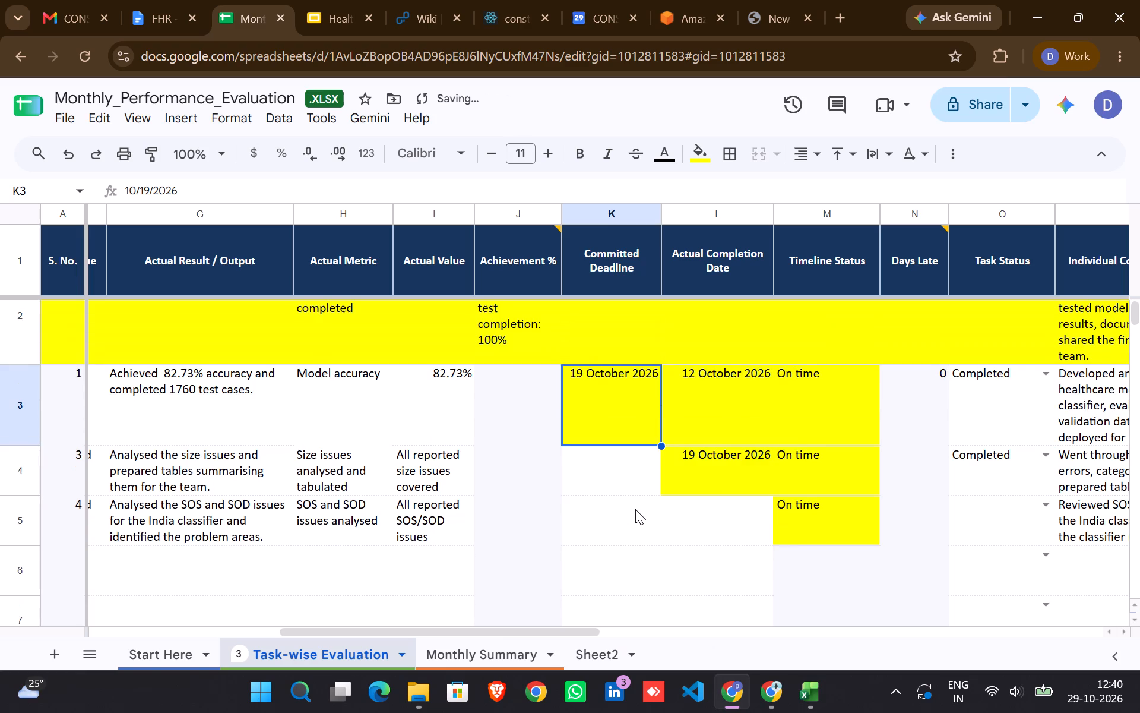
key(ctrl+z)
Paste the copied date into K4 and change the size issue task's Committed Deadline to 19 October 2026.
double_click(616, 474)
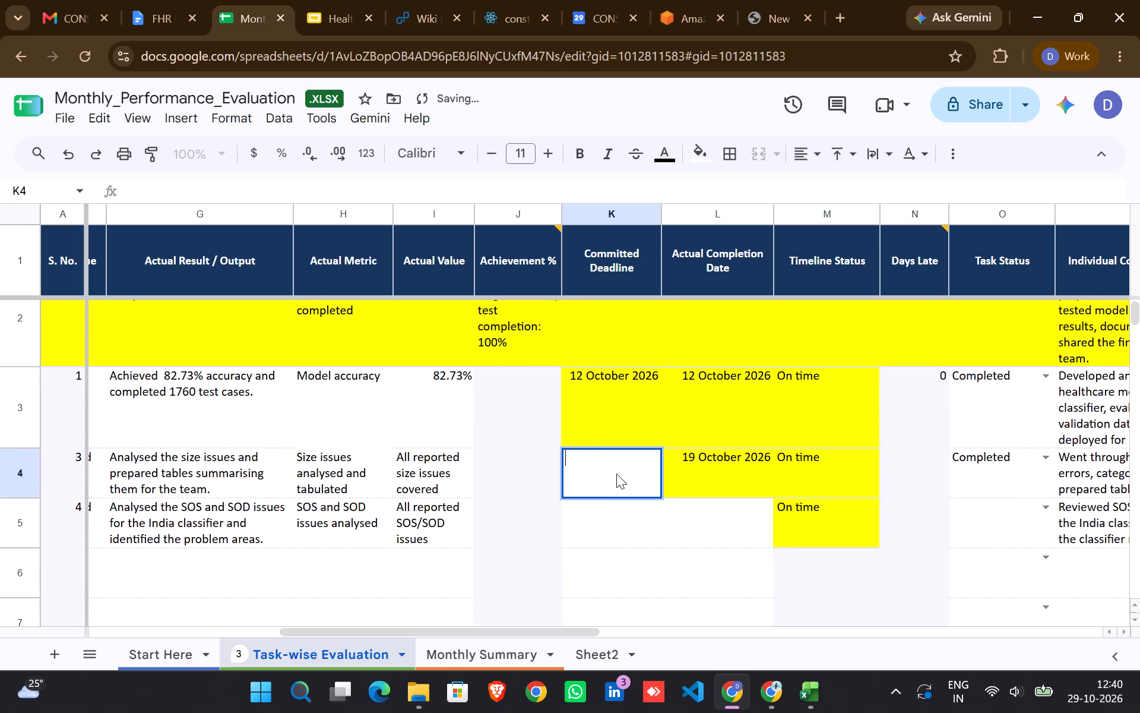
key(ctrl+v)
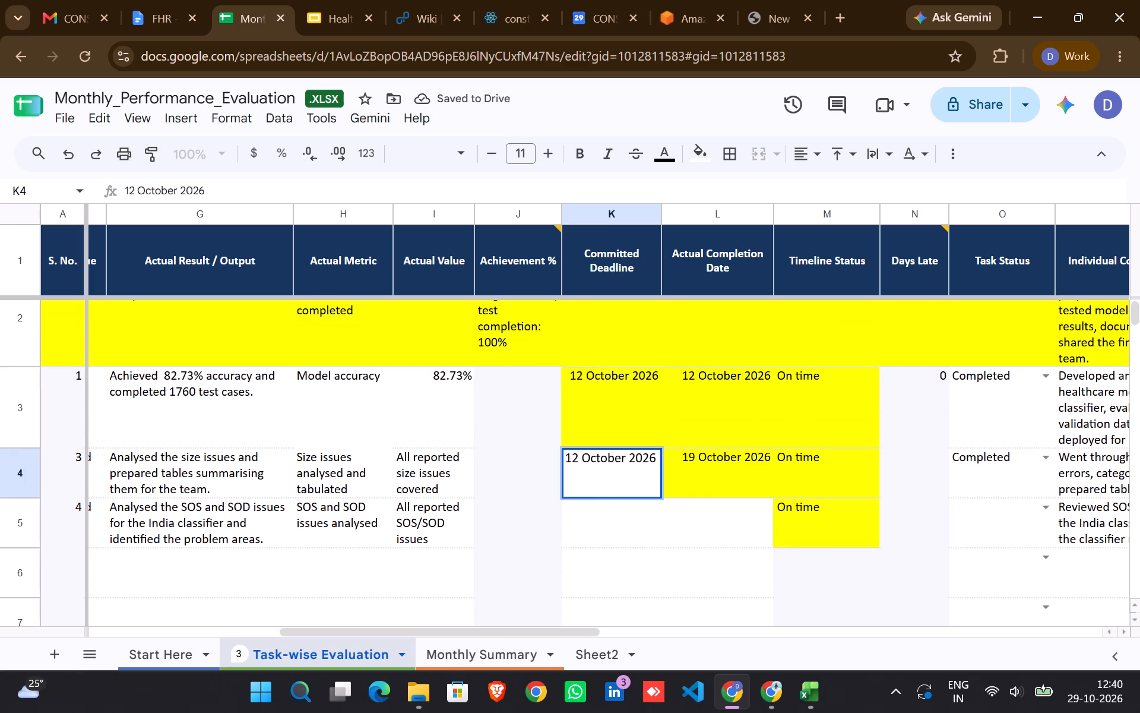
click(572, 462)
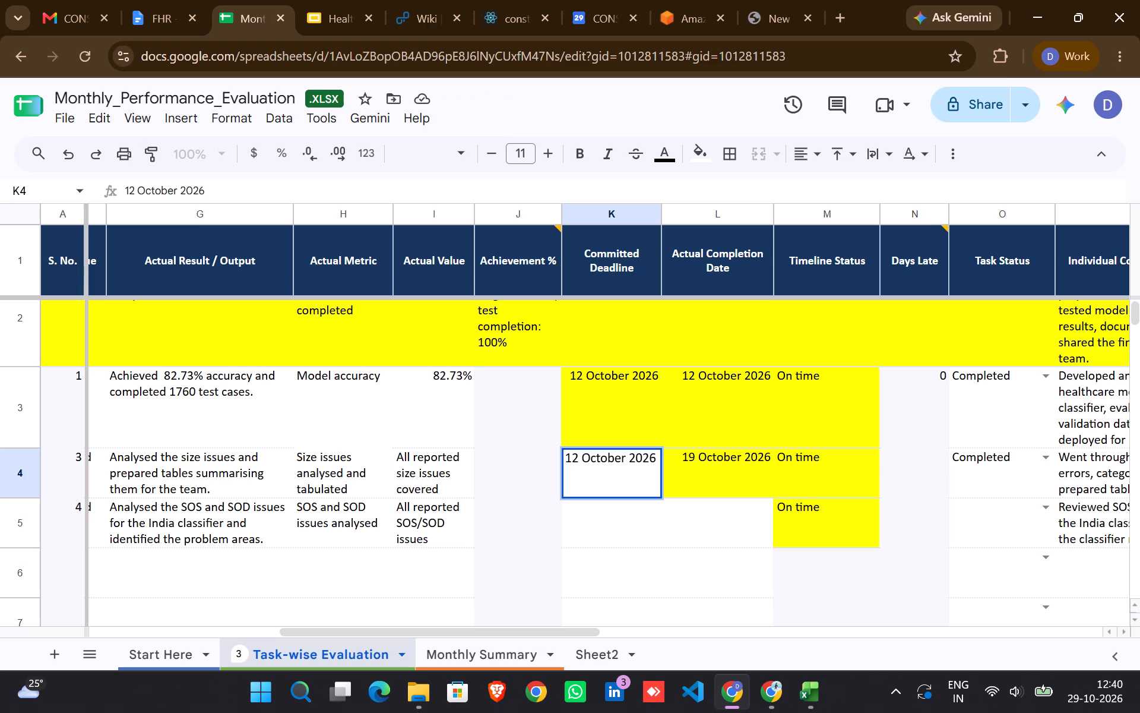
key(Delete)
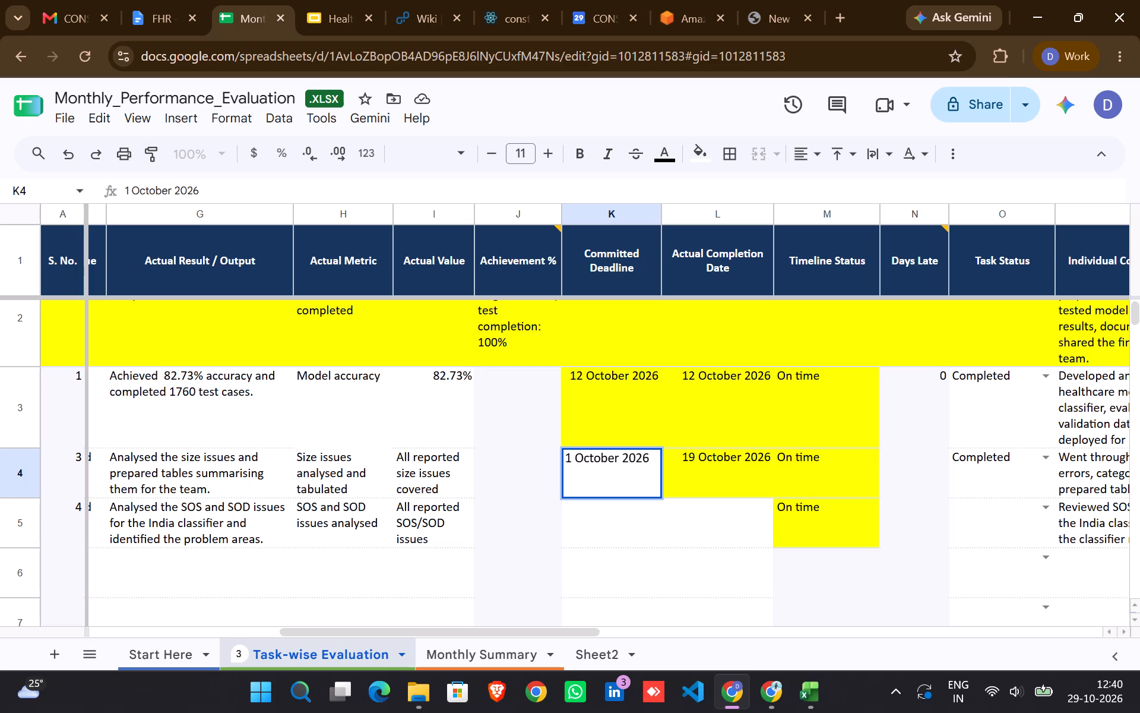
key(9)
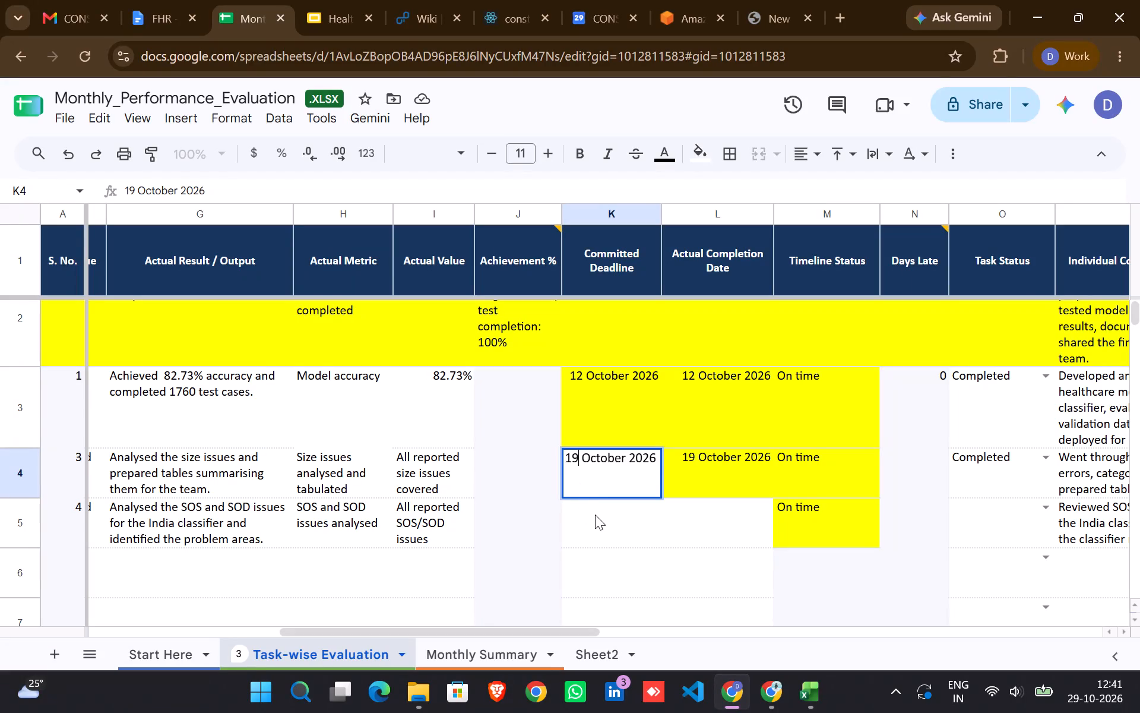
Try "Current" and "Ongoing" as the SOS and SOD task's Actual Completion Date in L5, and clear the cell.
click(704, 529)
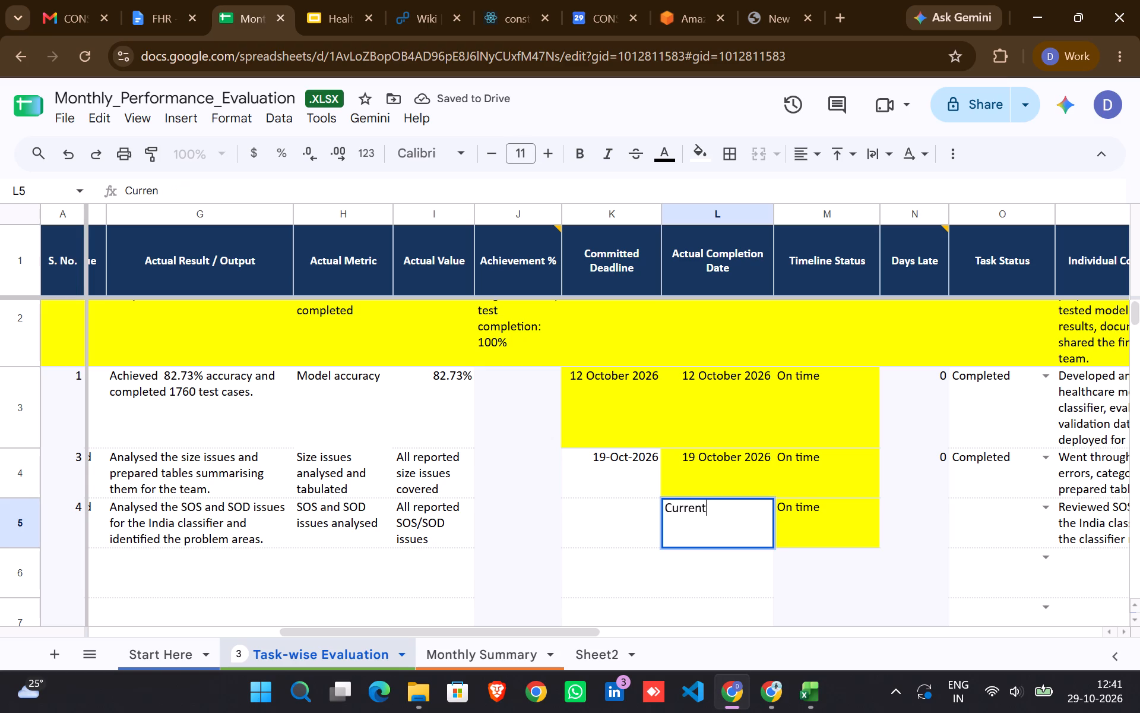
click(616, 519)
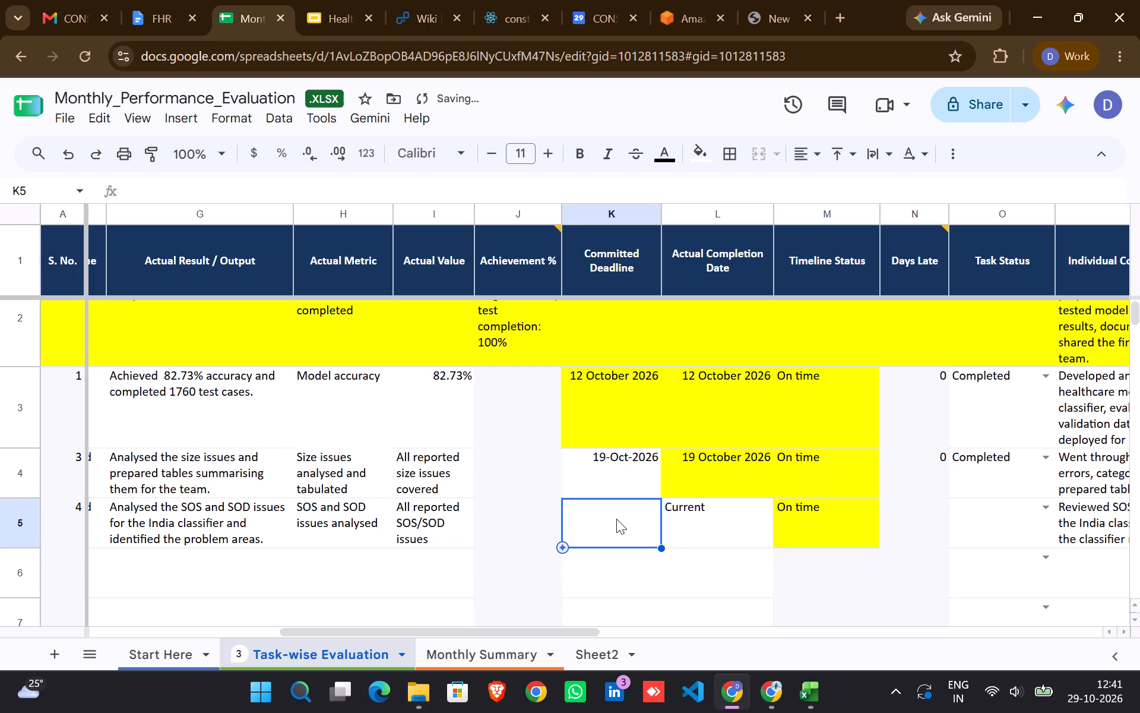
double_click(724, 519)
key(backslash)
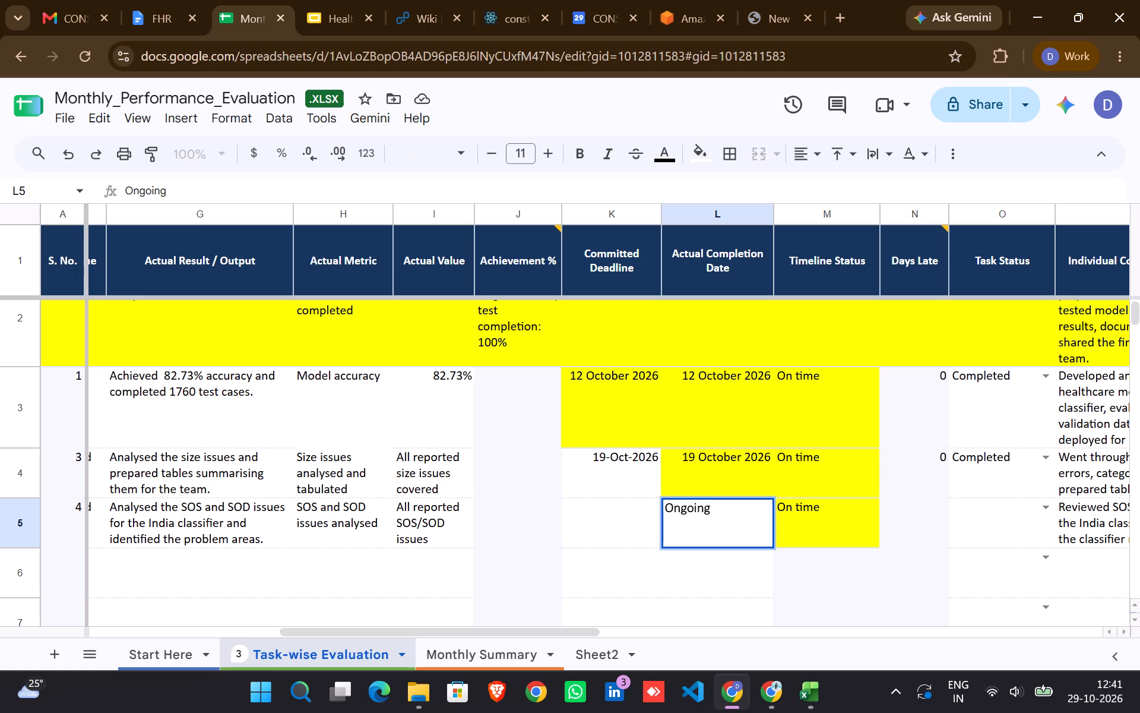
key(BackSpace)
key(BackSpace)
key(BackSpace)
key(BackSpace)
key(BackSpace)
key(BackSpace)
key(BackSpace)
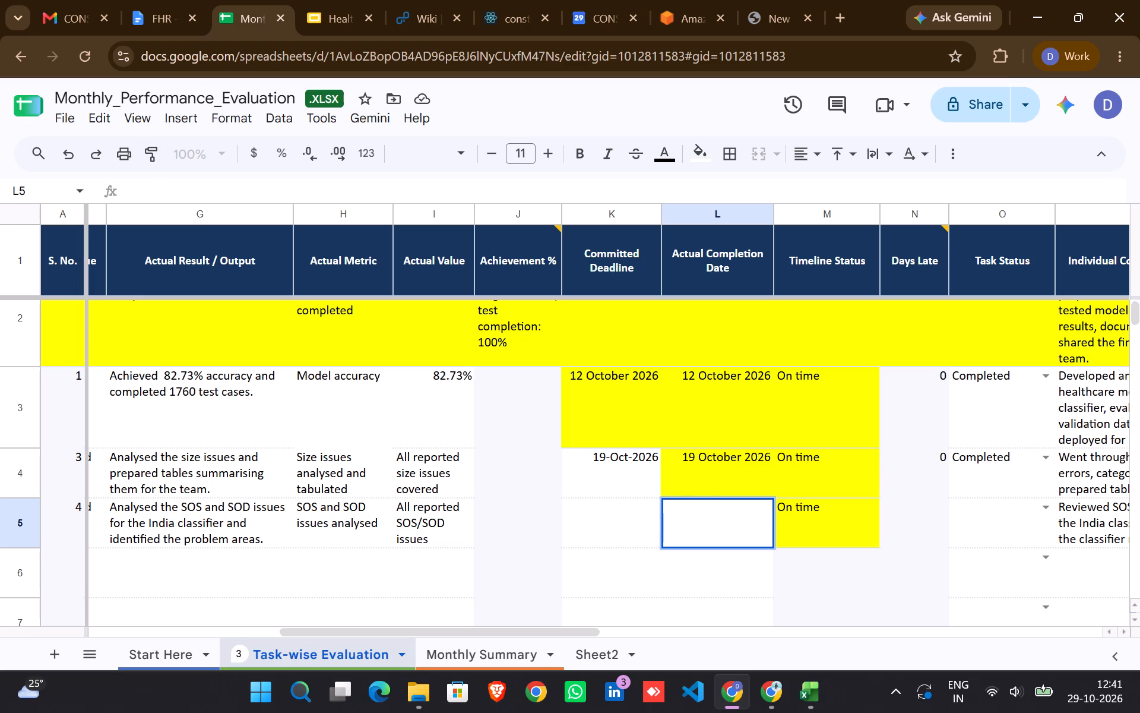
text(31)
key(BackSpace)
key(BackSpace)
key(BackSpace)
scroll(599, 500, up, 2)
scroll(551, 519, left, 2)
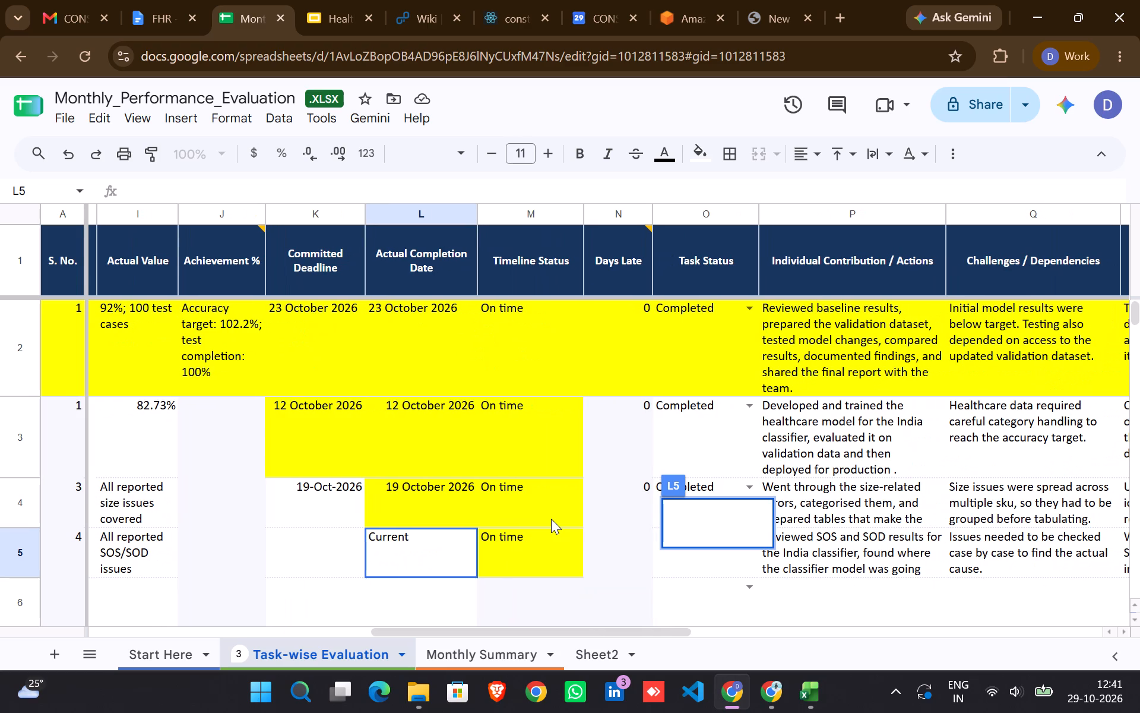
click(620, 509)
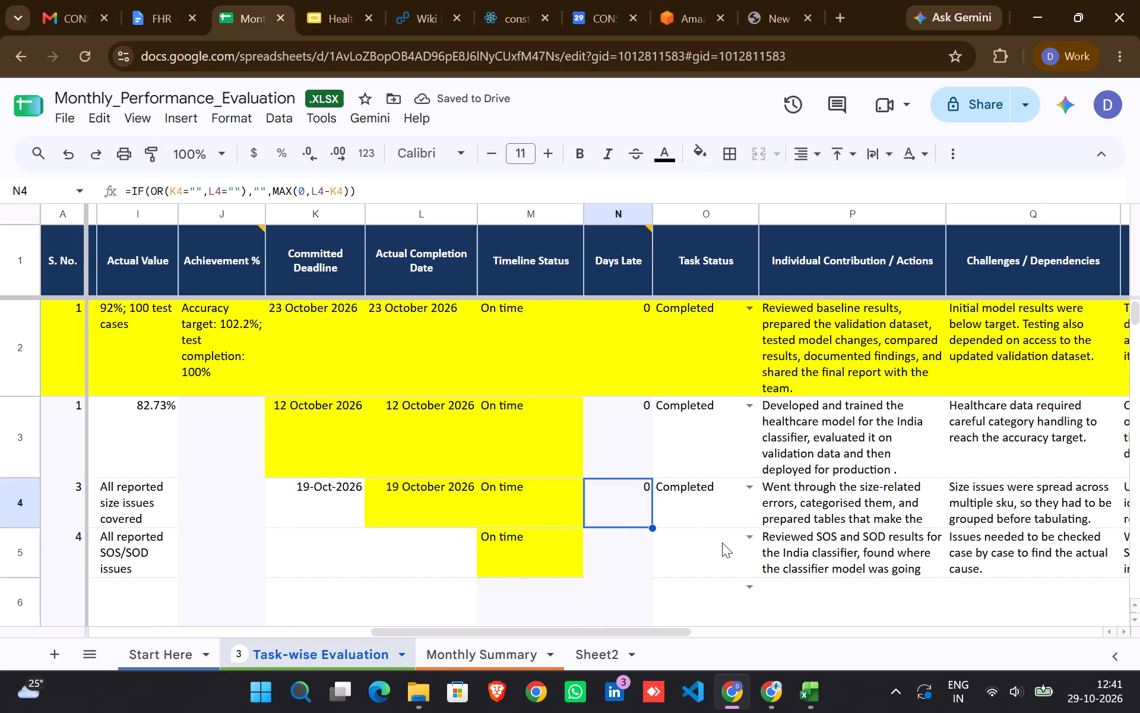
Set the Task Status in O5 for the SOS and SOD issue analysis task to Partially Completed.
scroll(721, 541, left, 6)
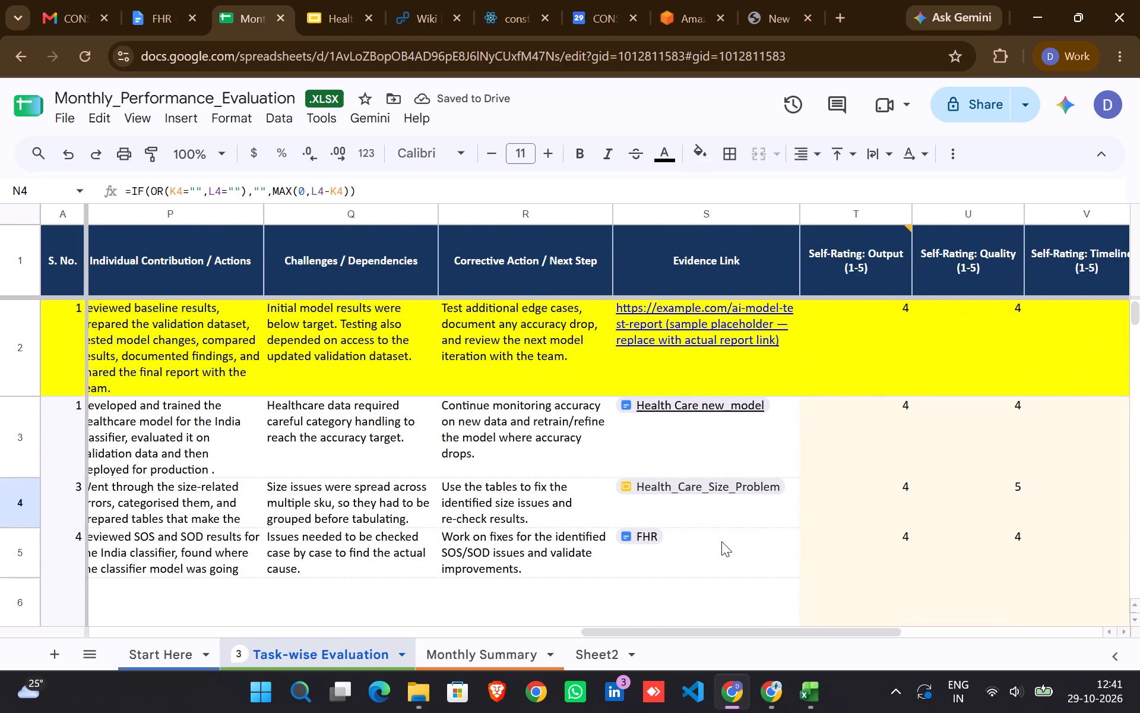
scroll(721, 541, right, 2)
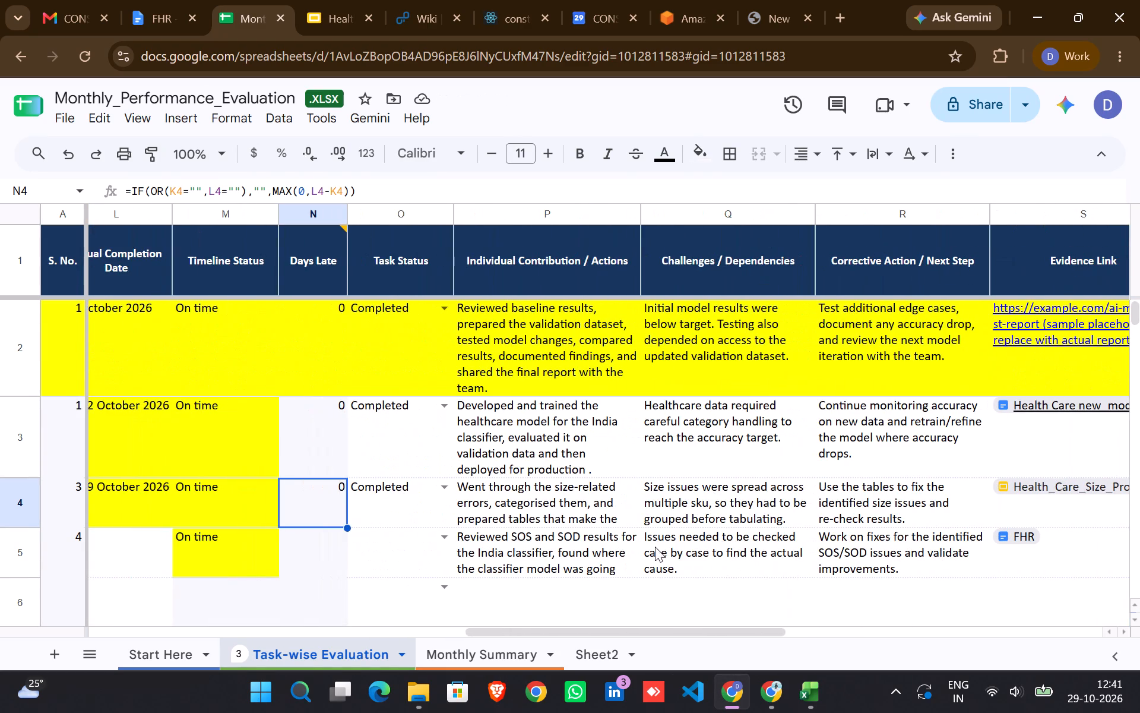
click(447, 540)
click(414, 464)
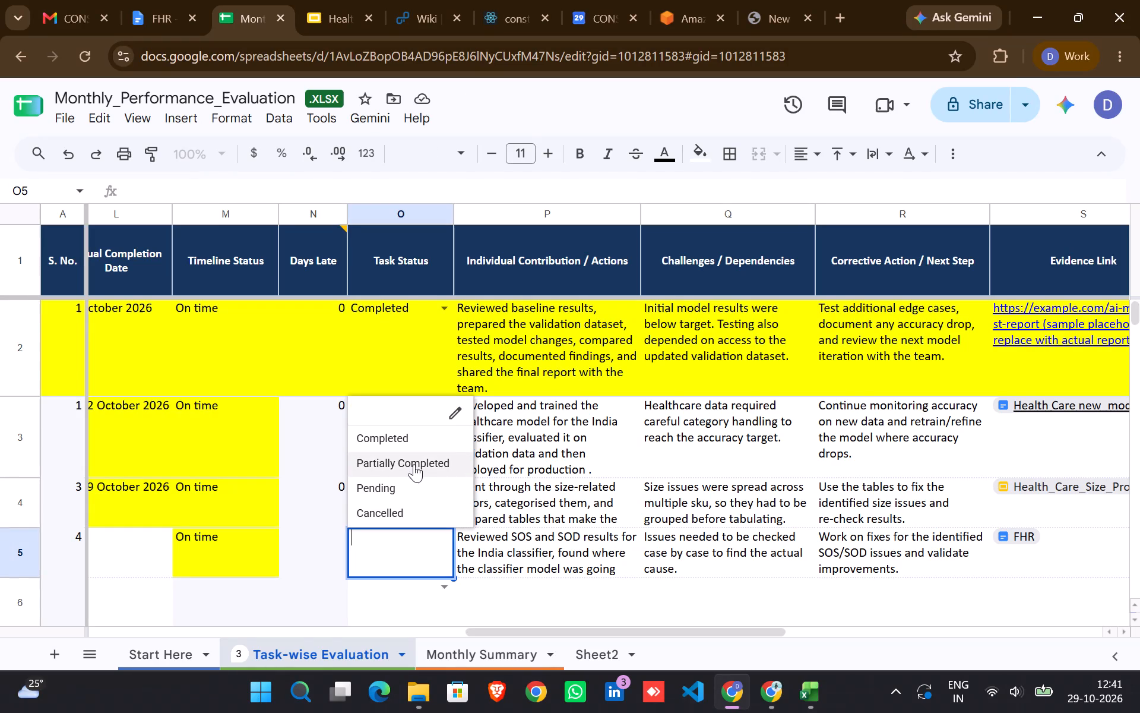
Review the task rows across the Task-wise Evaluation sheet, from Task / Deliverable through the date, timeline and Task Status columns.
scroll(285, 584, right, 6)
scroll(285, 584, down, 1)
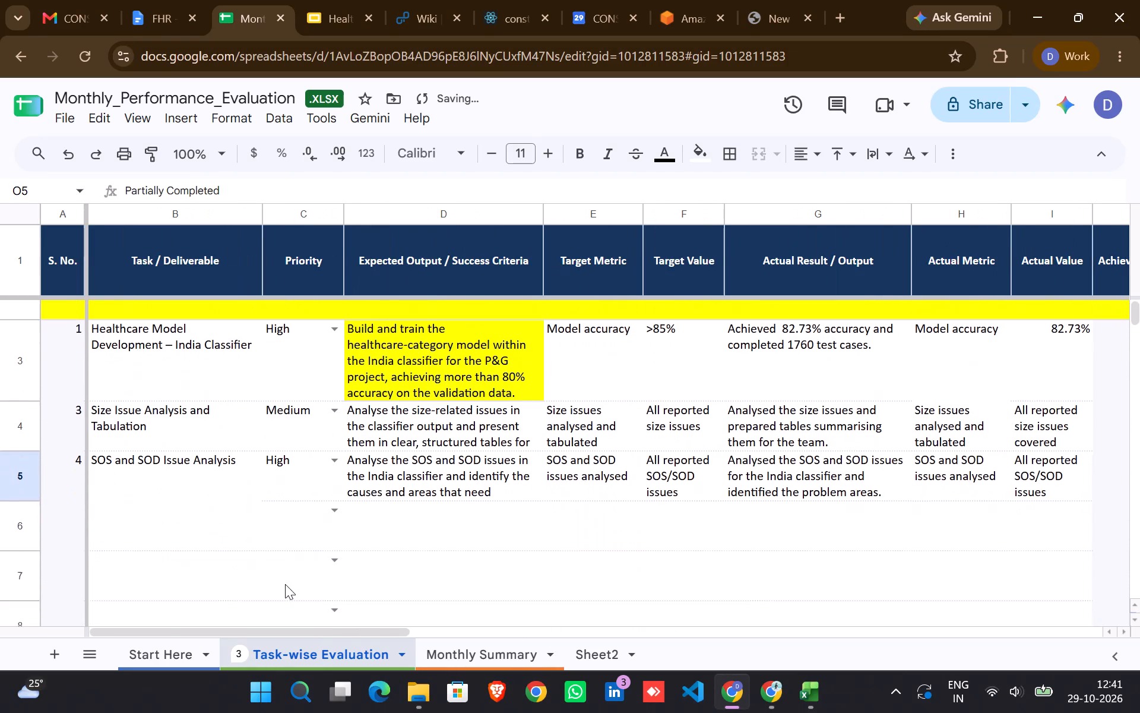
scroll(285, 584, down, 1)
scroll(285, 591, up, 2)
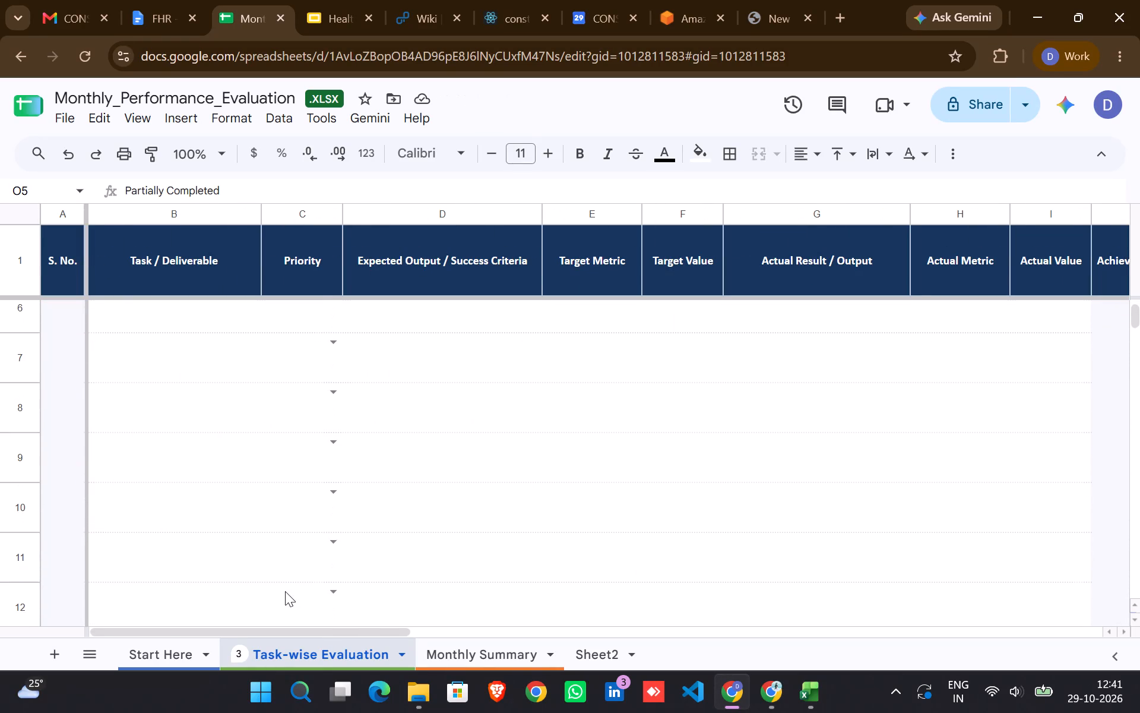
scroll(285, 591, up, 7)
scroll(285, 591, down, 1)
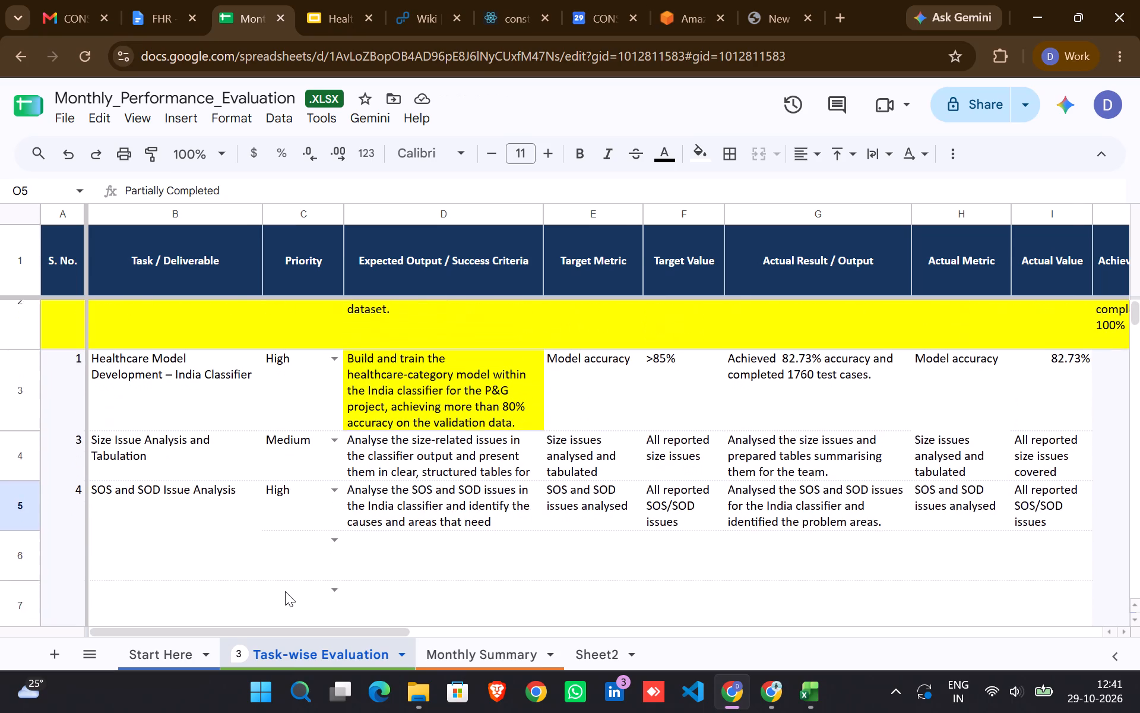
scroll(285, 591, down, 1)
scroll(244, 535, right, 3)
click(198, 528)
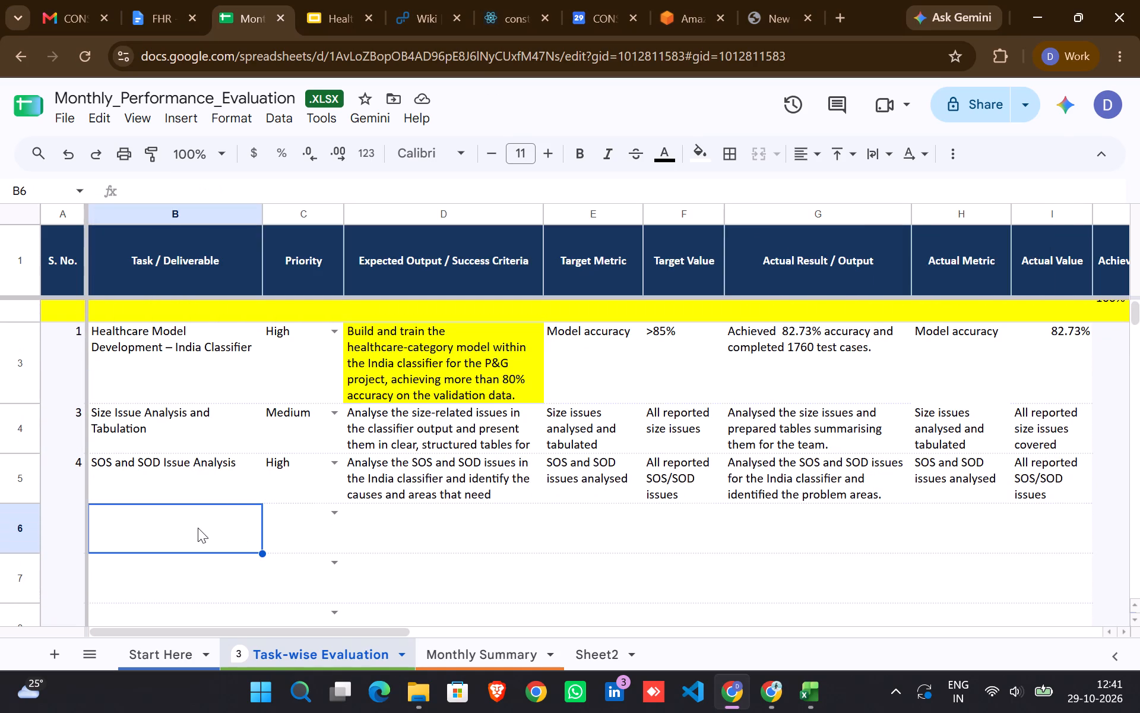
scroll(250, 442, right, 3)
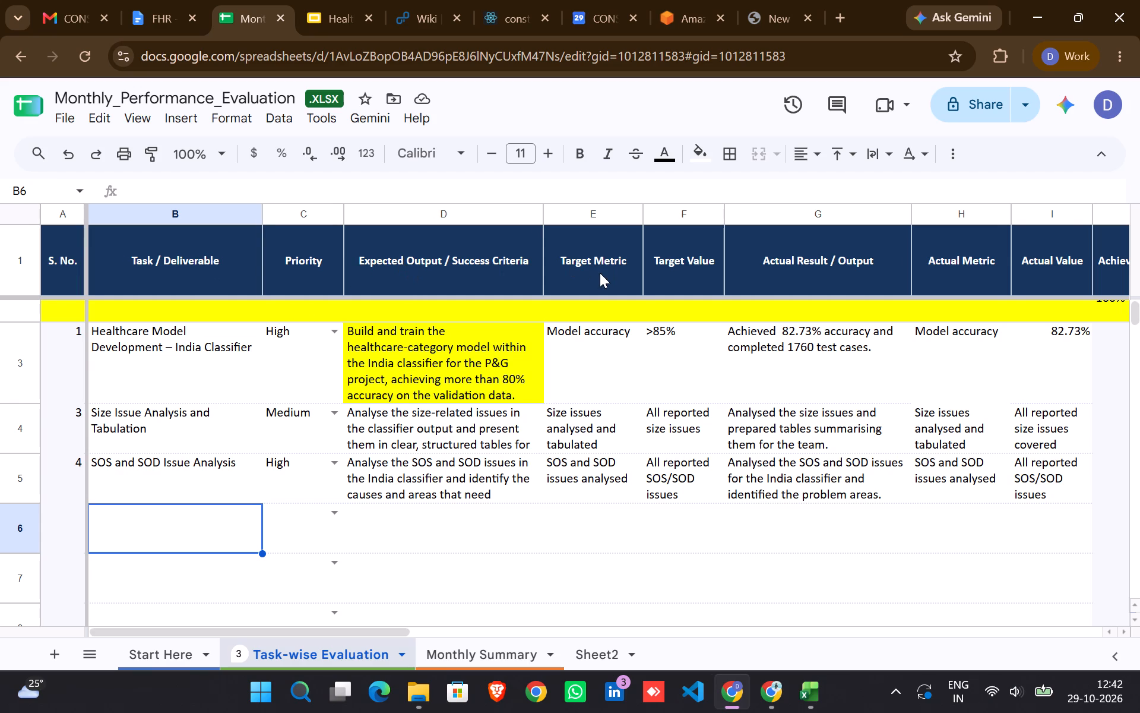
scroll(600, 273, left, 2)
scroll(669, 286, left, 1)
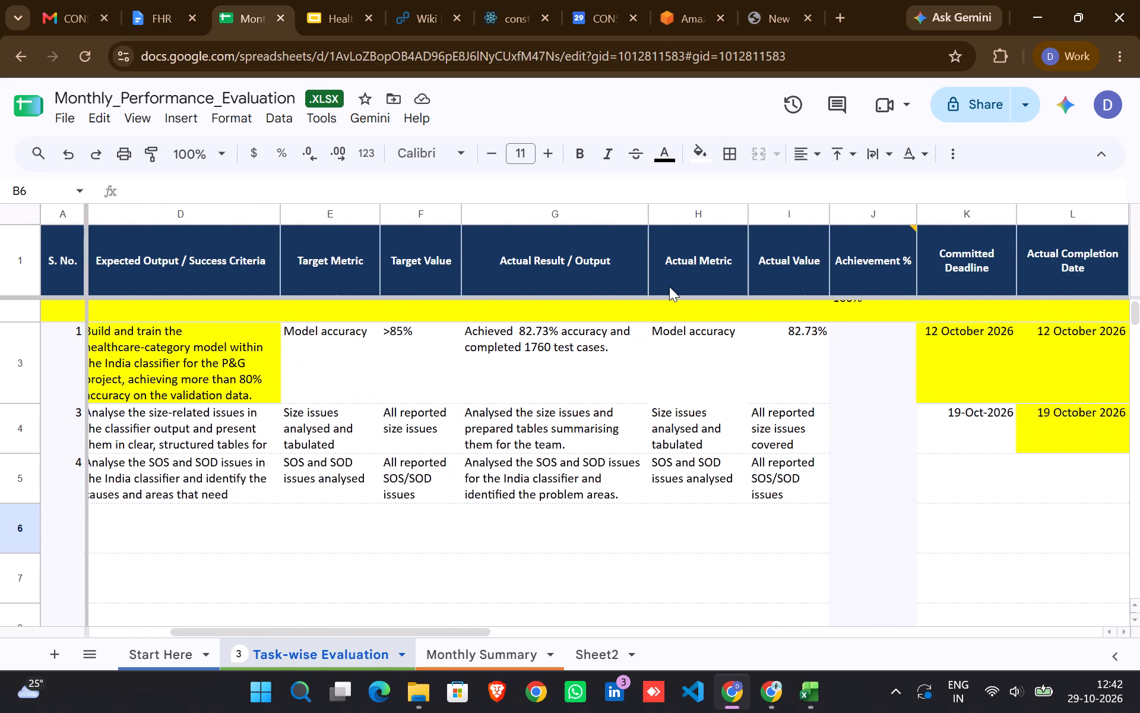
scroll(669, 286, left, 1)
scroll(802, 269, left, 2)
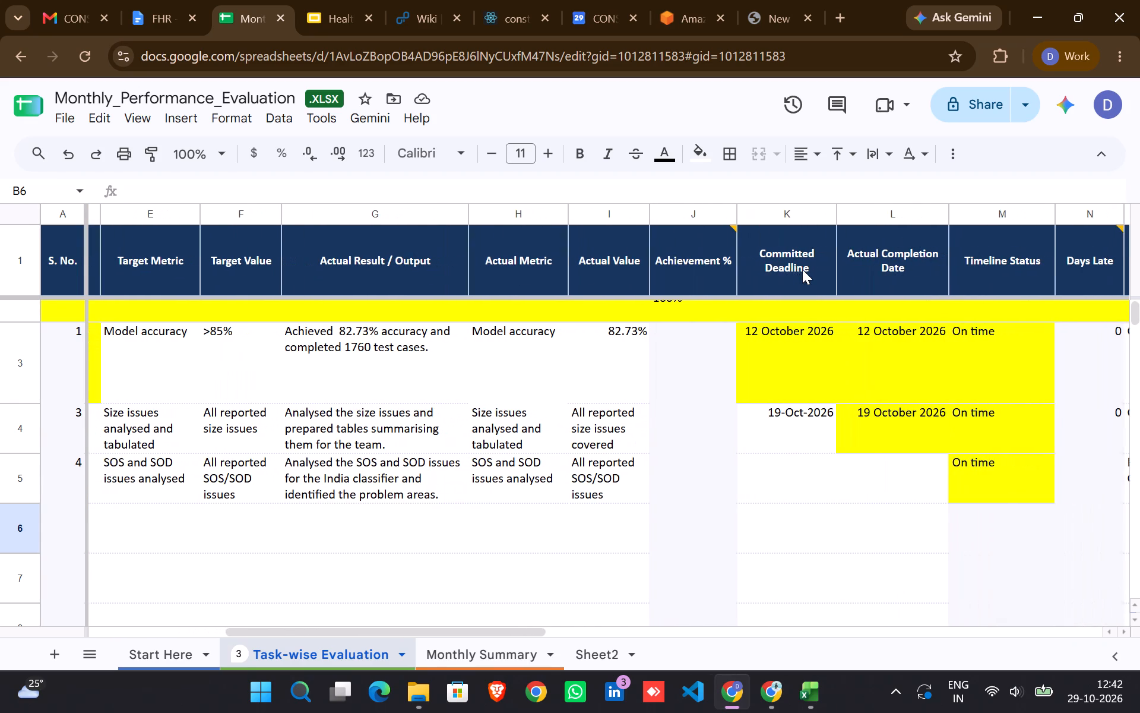
scroll(802, 269, left, 5)
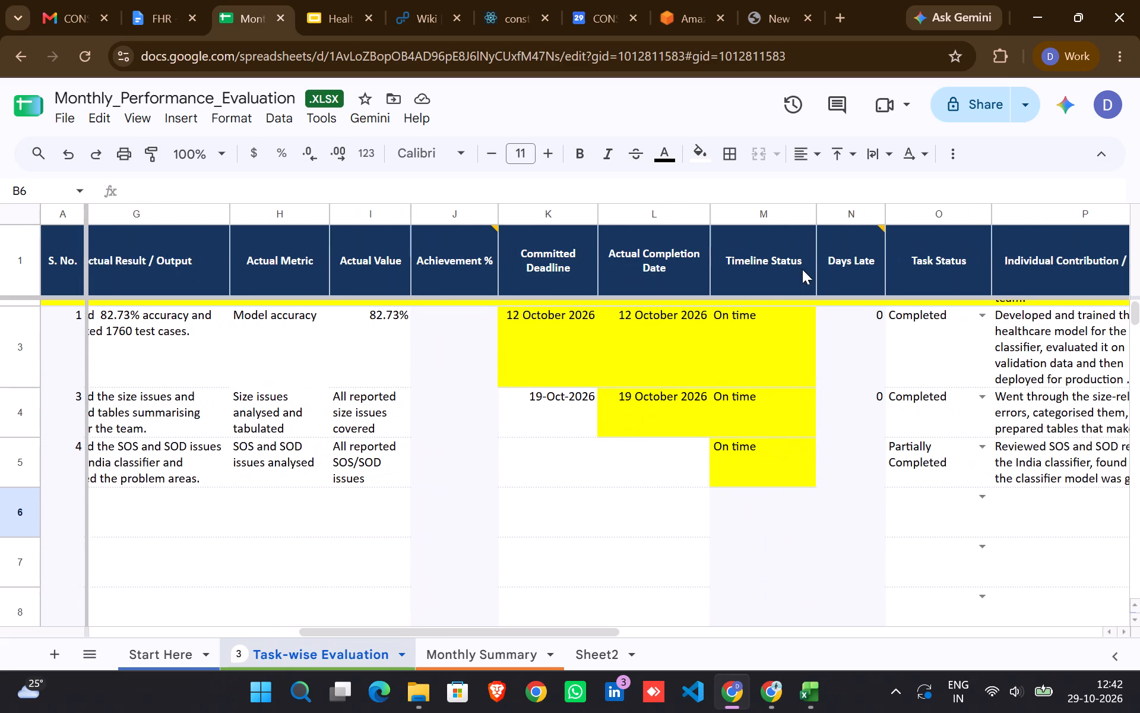
Review the task rows across the Task-wise Evaluation sheet, including contributions, evidence links, self-ratings and self-assessment rationales.
scroll(802, 269, up, 2)
scroll(802, 269, left, 1)
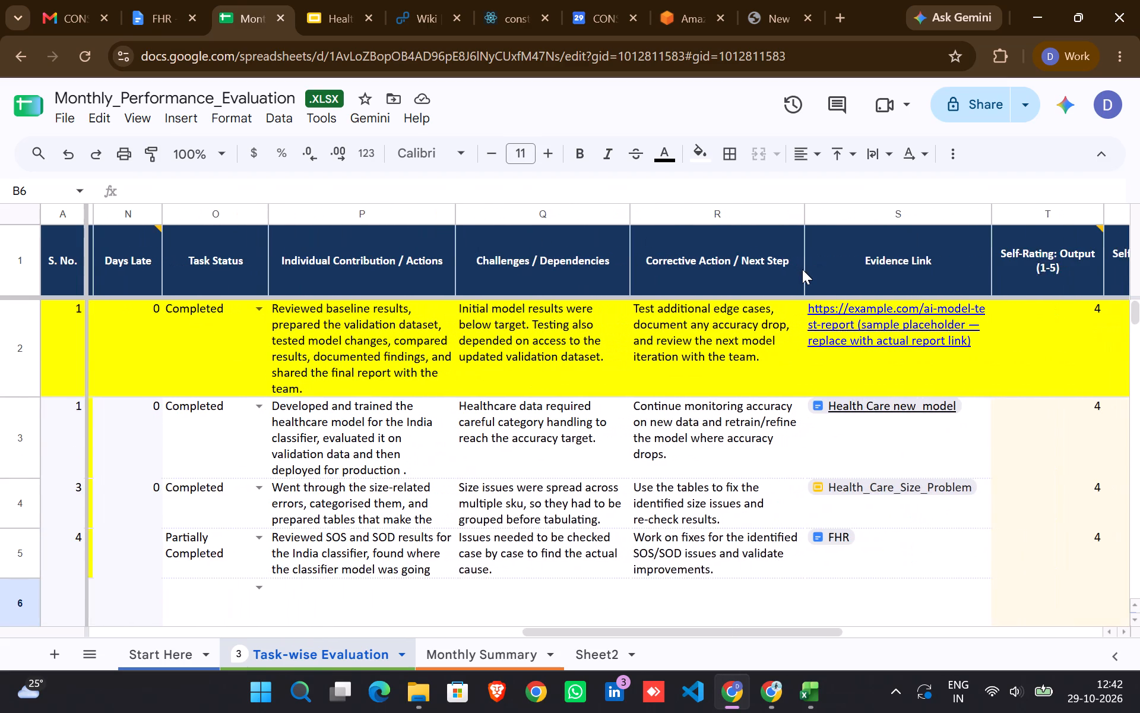
scroll(802, 269, left, 7)
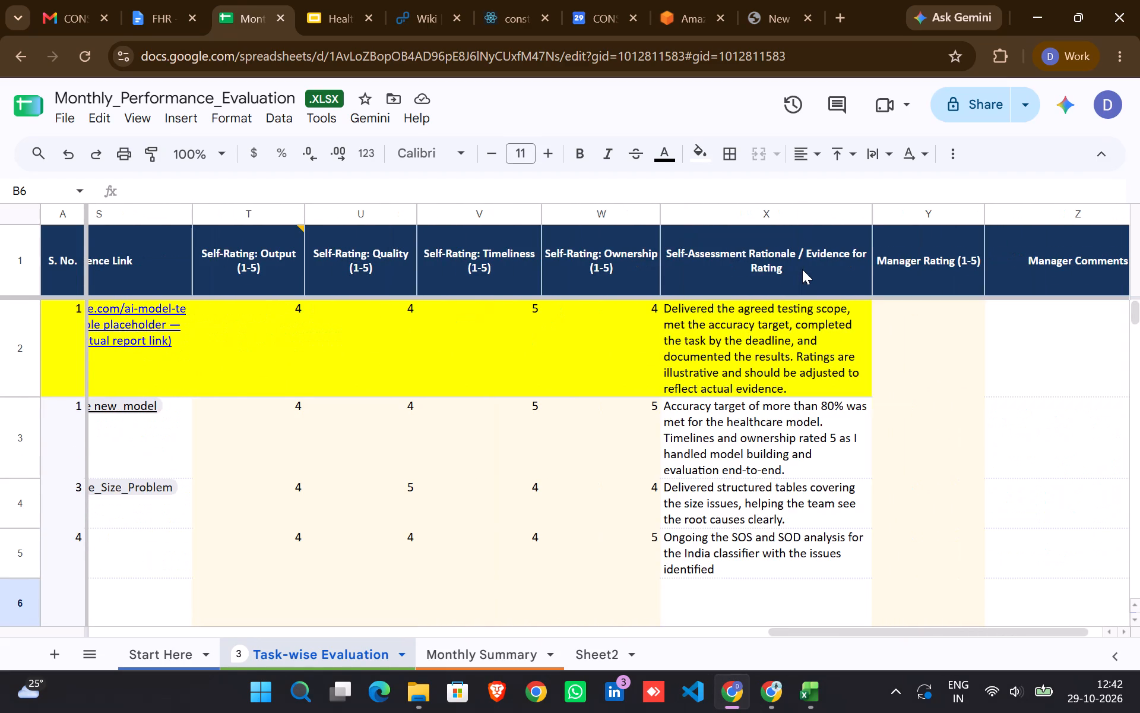
scroll(802, 269, right, 10)
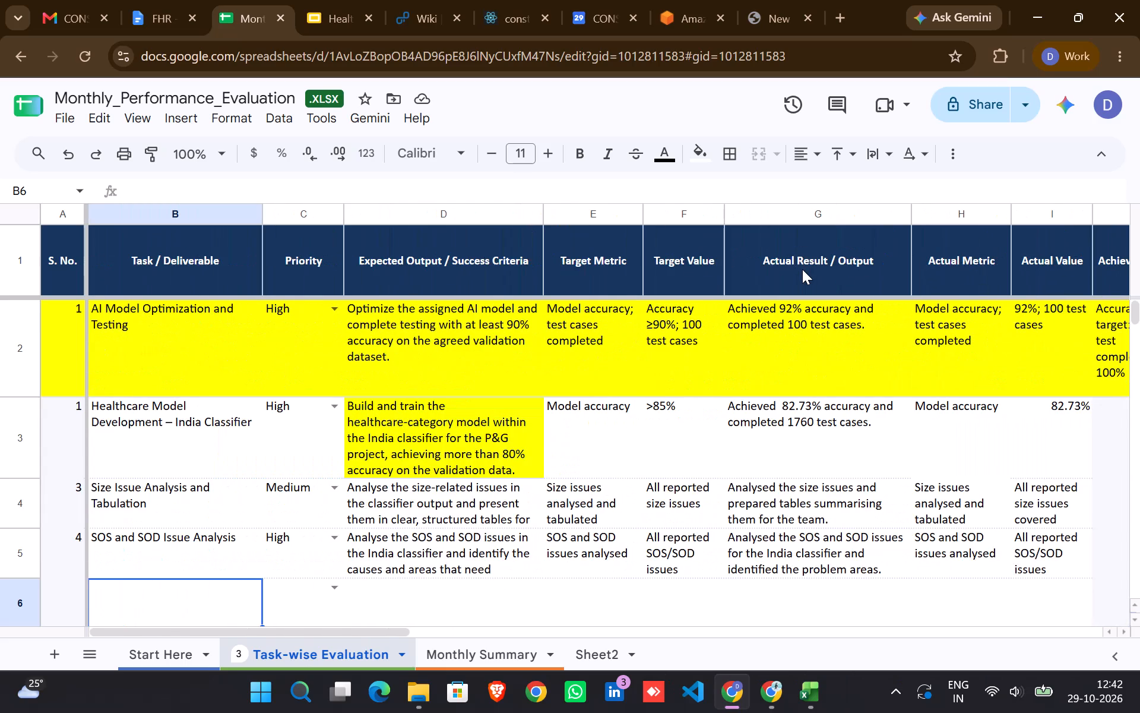
scroll(802, 269, right, 4)
Delete the sample "AI Model Optimization and Testing" row from the Task-wise Evaluation sheet.
click(21, 339)
right_click(21, 339)
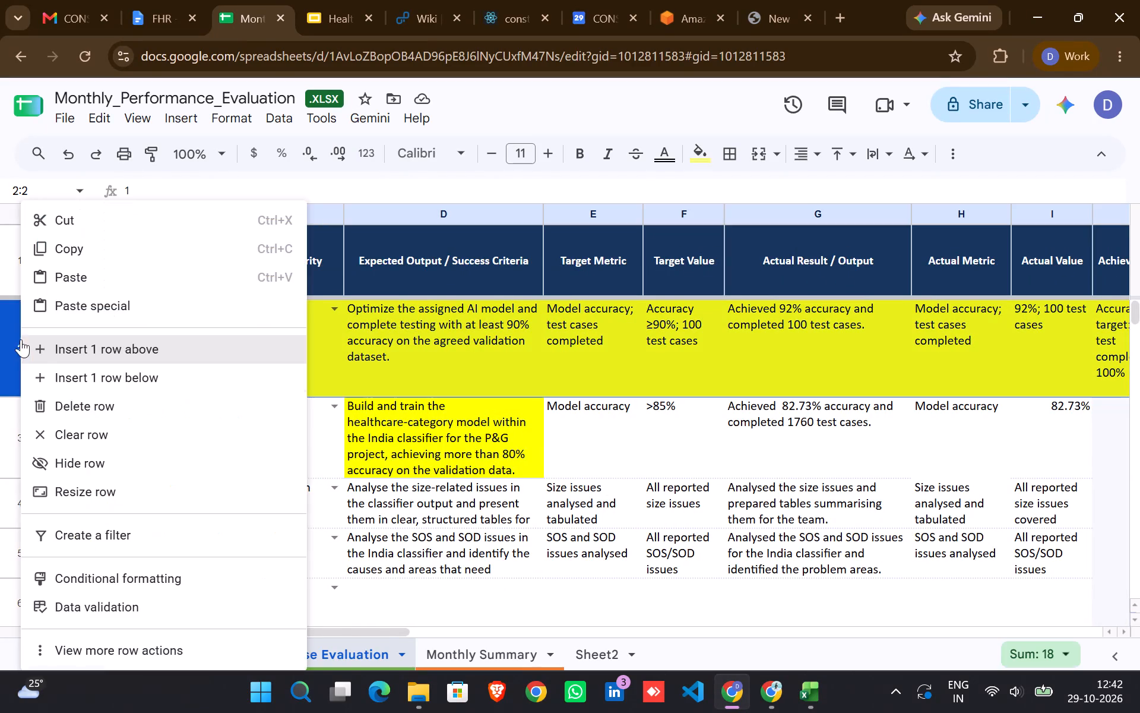
click(99, 405)
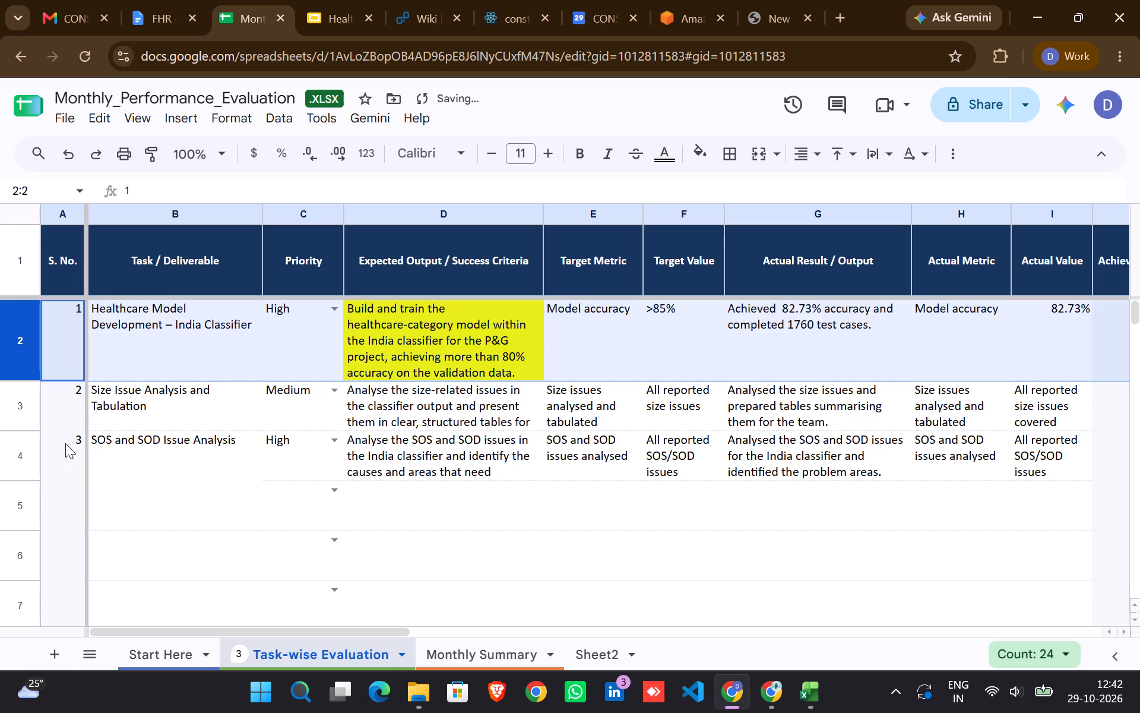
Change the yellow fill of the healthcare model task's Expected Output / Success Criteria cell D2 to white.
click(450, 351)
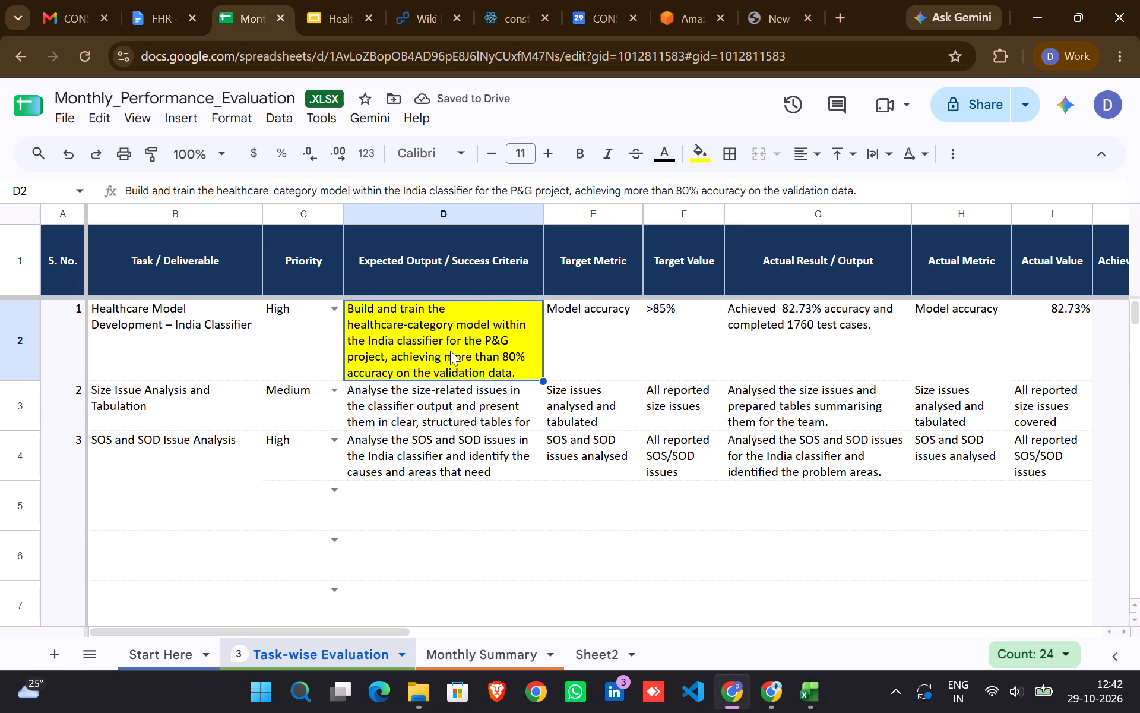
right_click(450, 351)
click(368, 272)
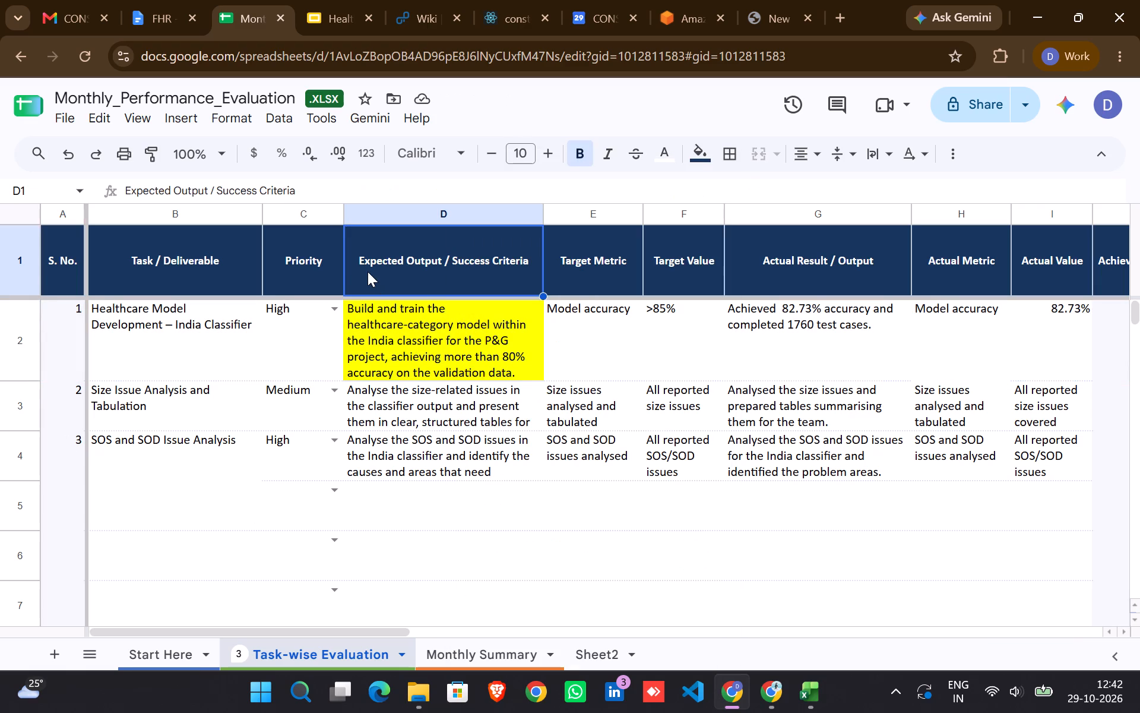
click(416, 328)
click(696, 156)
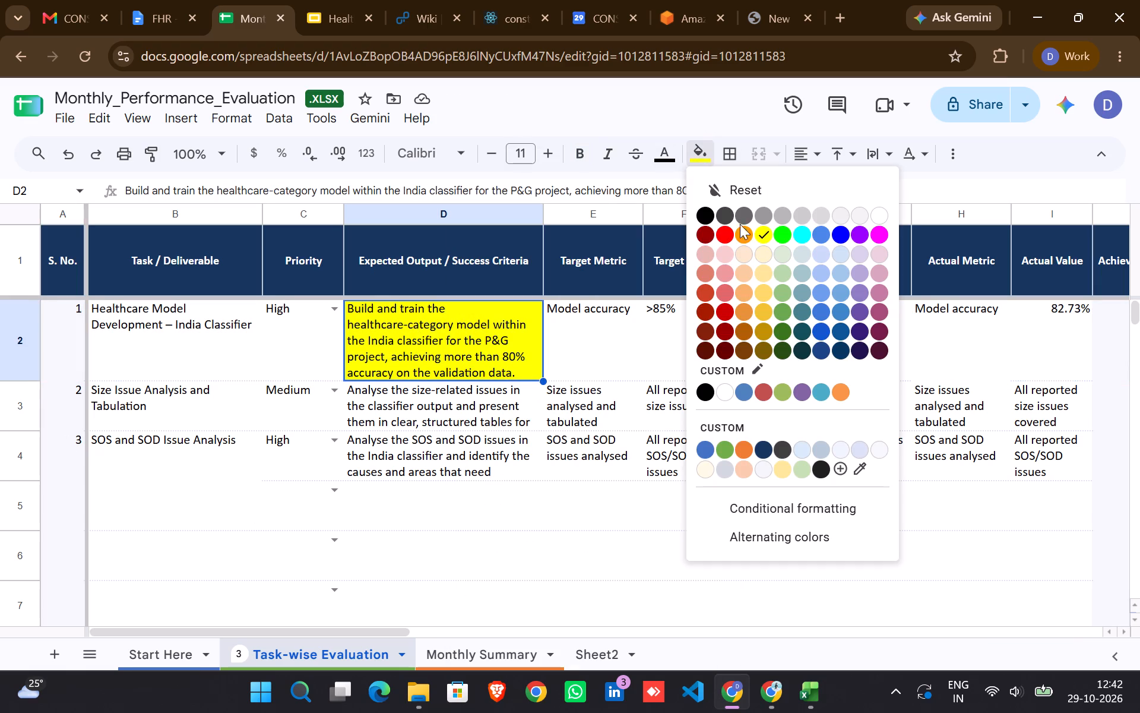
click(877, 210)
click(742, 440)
Set the fill of the three task rows, 2 to 4, to white and check it across all the columns.
scroll(742, 440, left, 3)
scroll(742, 440, right, 2)
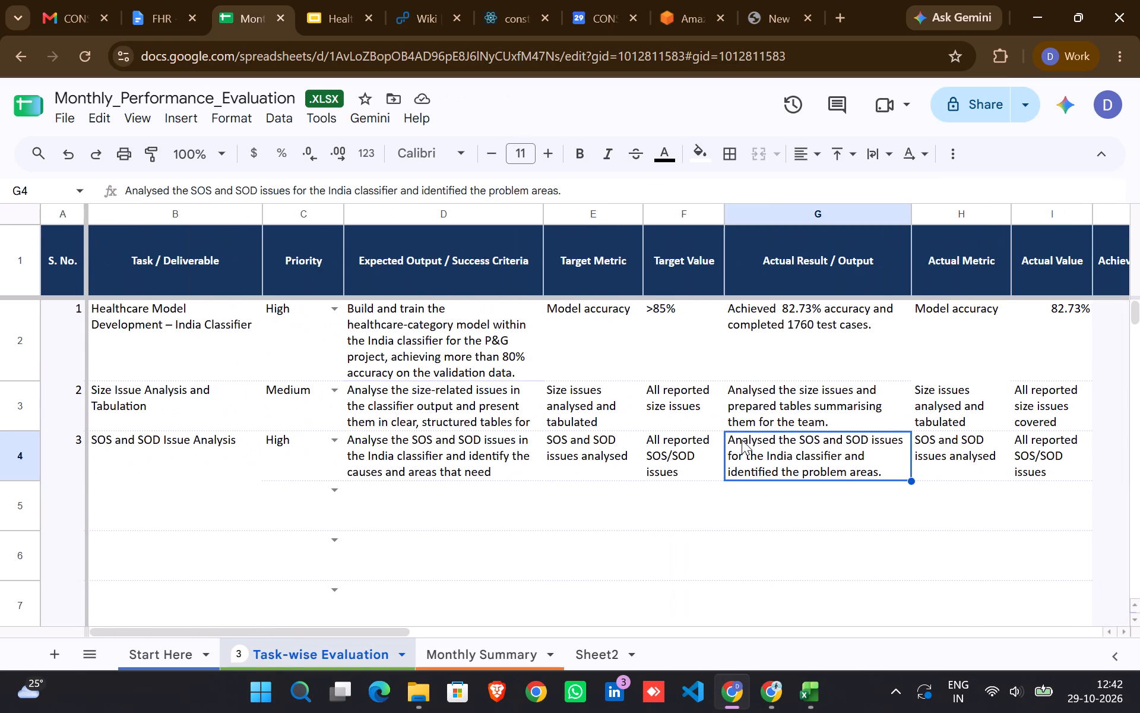
click(29, 337)
shift+click(9, 454)
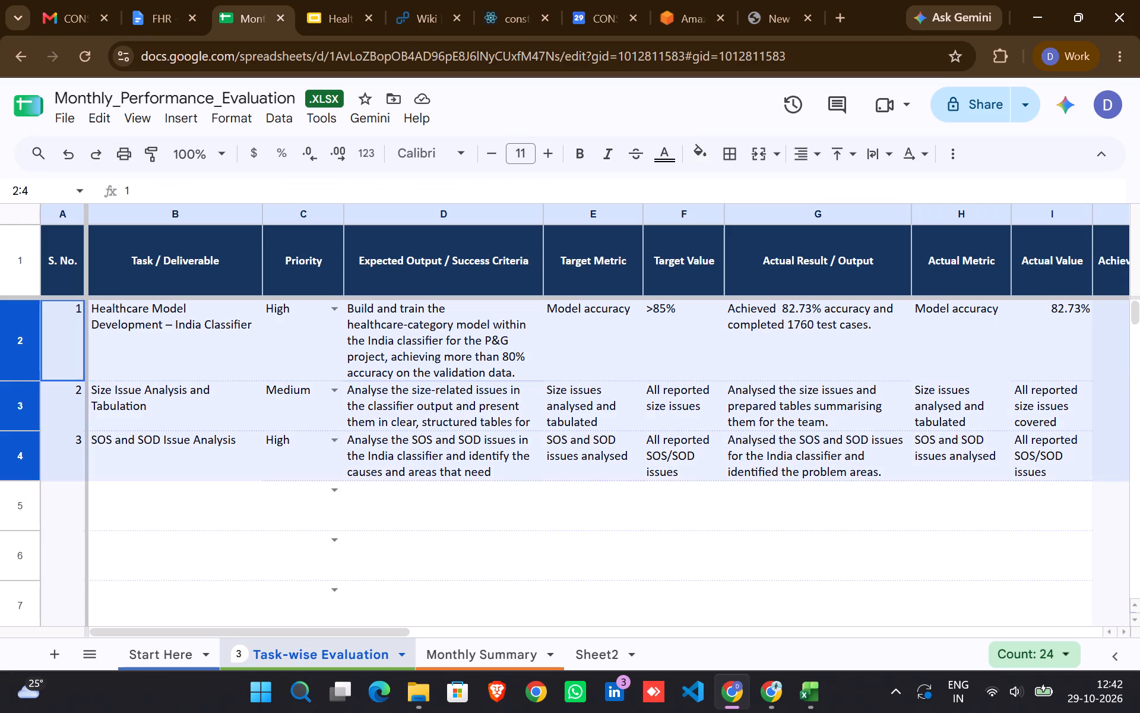
click(710, 152)
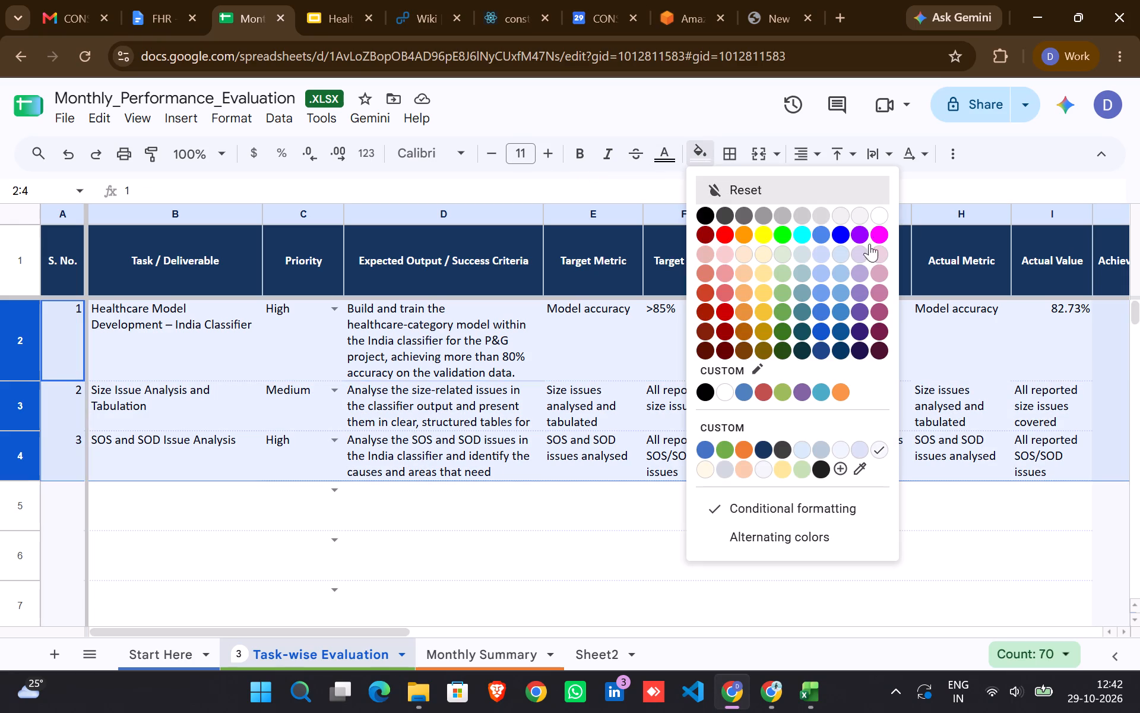
click(885, 214)
click(882, 597)
scroll(882, 597, left, 6)
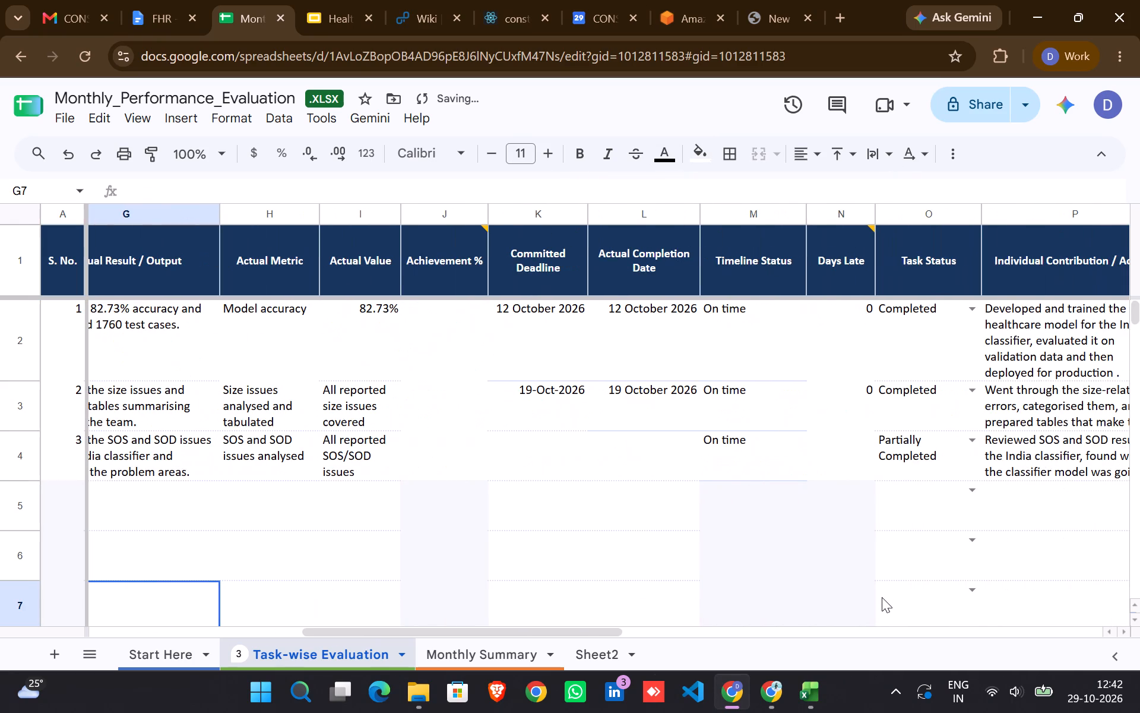
scroll(882, 597, left, 9)
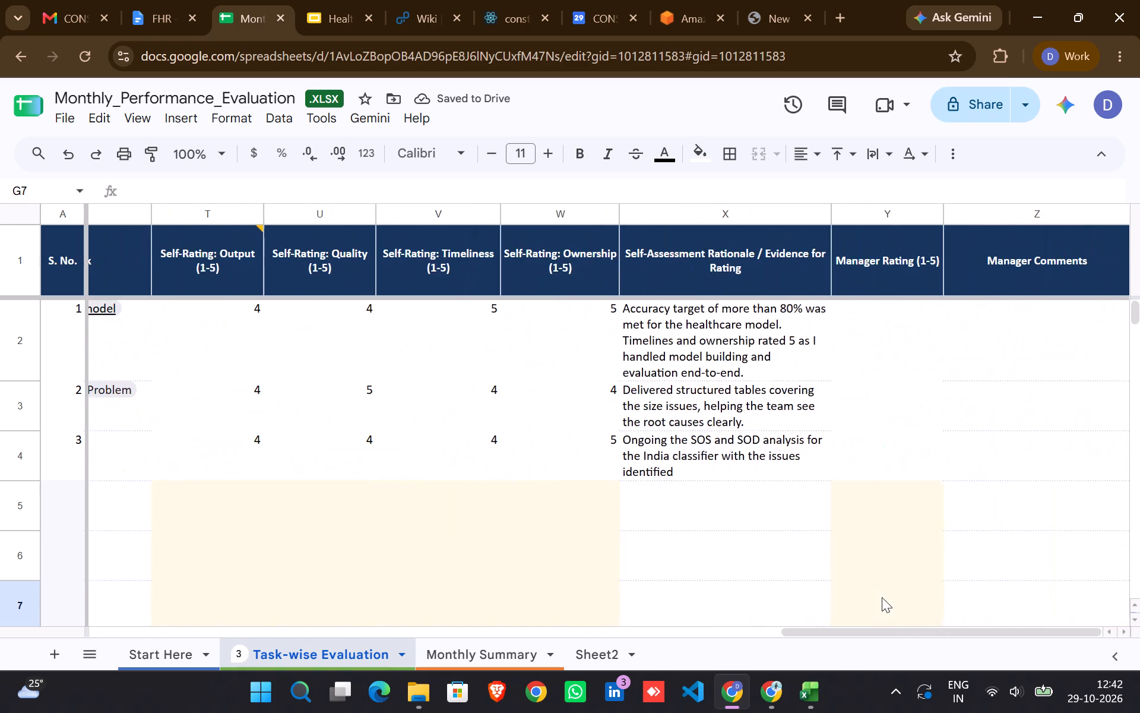
scroll(882, 597, right, 14)
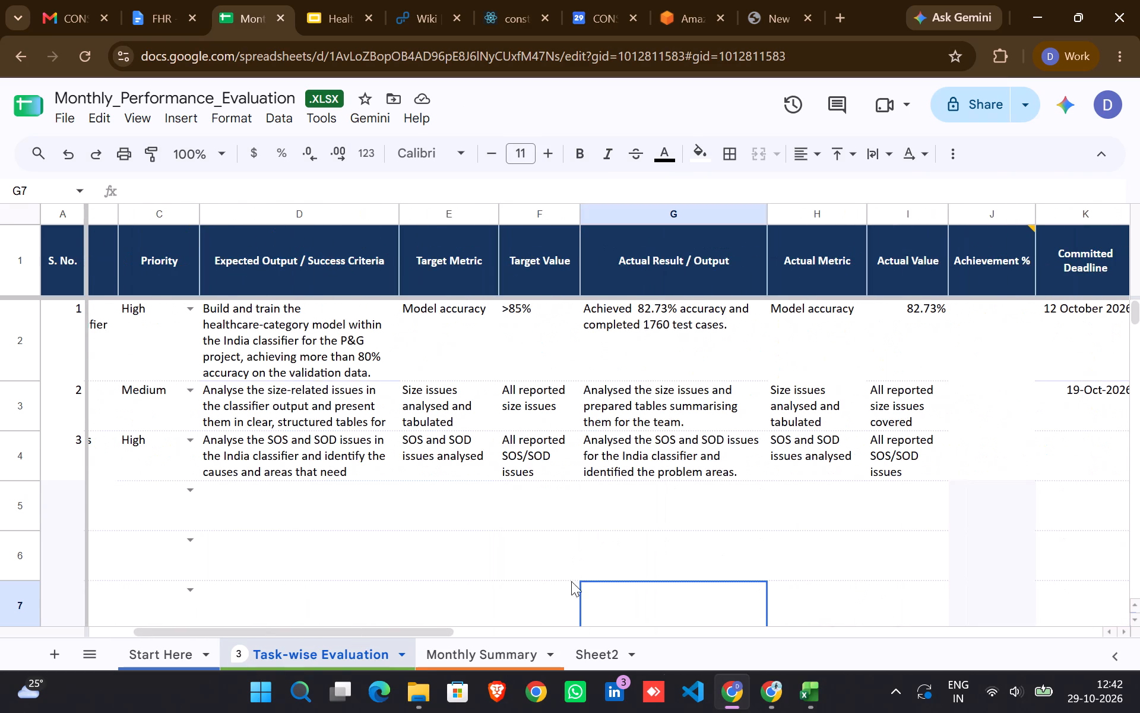
Delete the empty Sheet2 from the Monthly_Performance_Evaluation workbook.
click(598, 652)
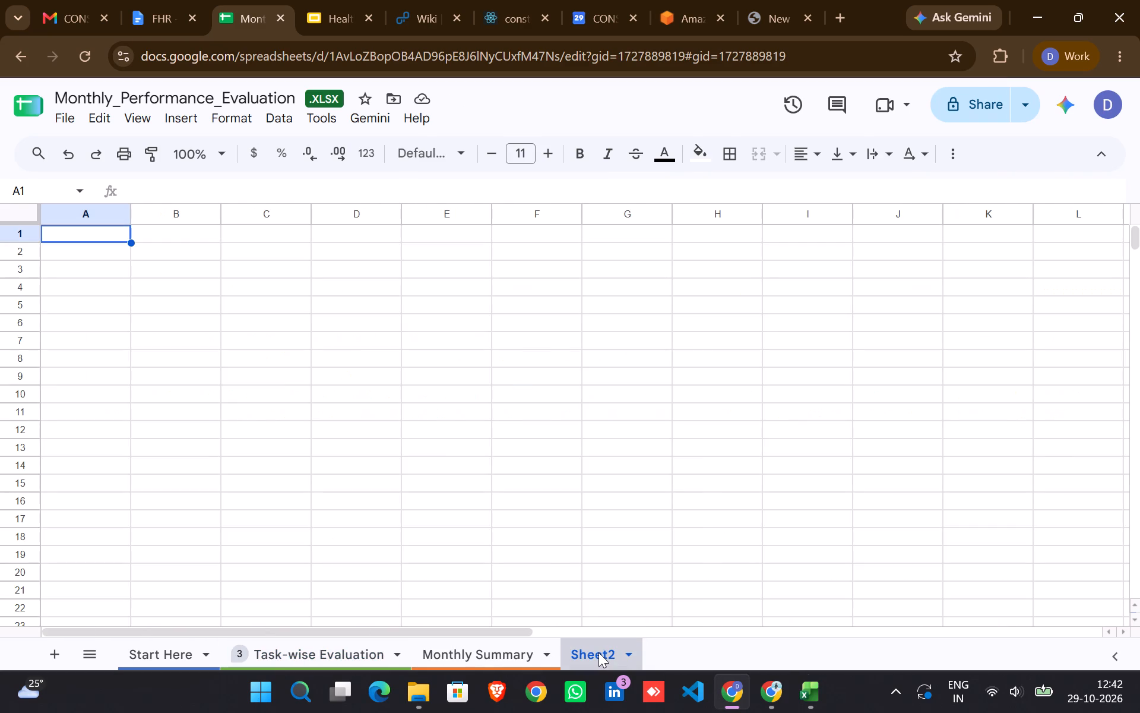
right_click(598, 652)
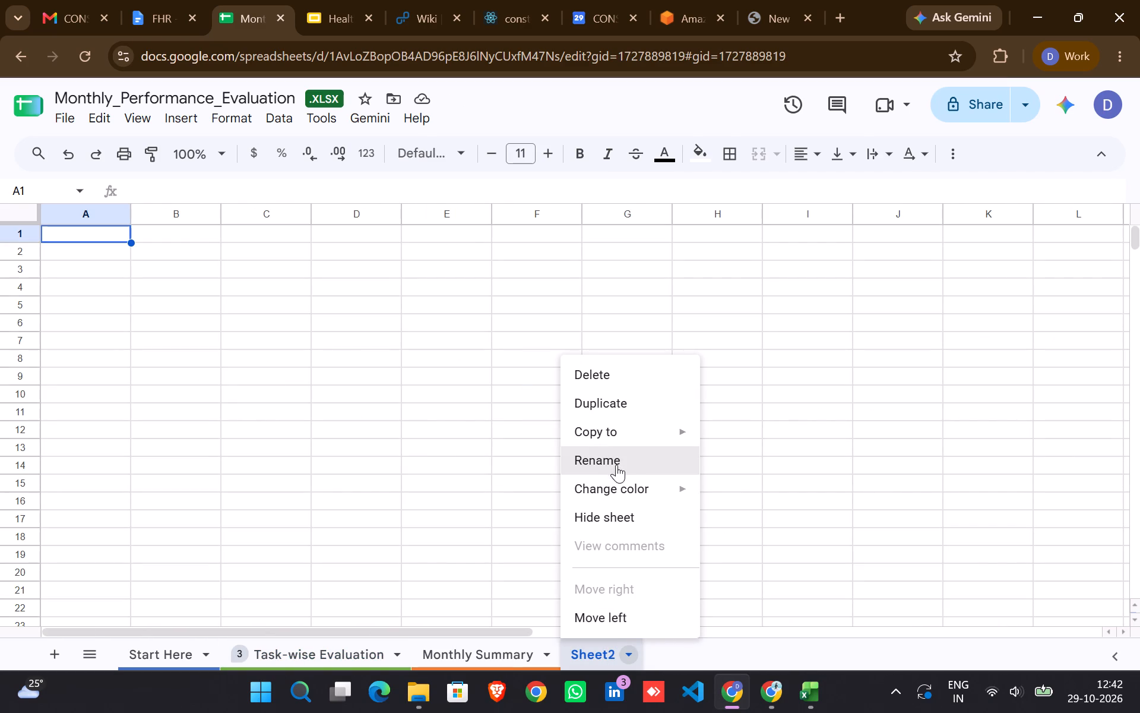
click(616, 371)
click(781, 424)
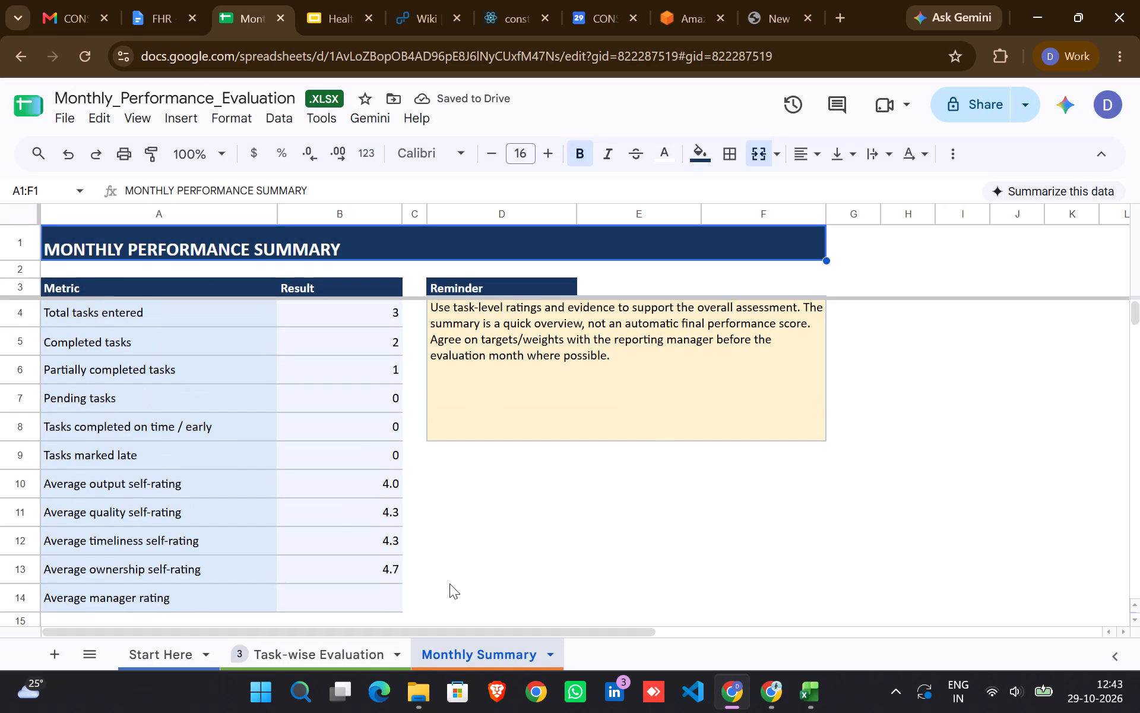
Return to the Task-wise Evaluation sheet.
click(309, 644)
scroll(296, 540, right, 3)
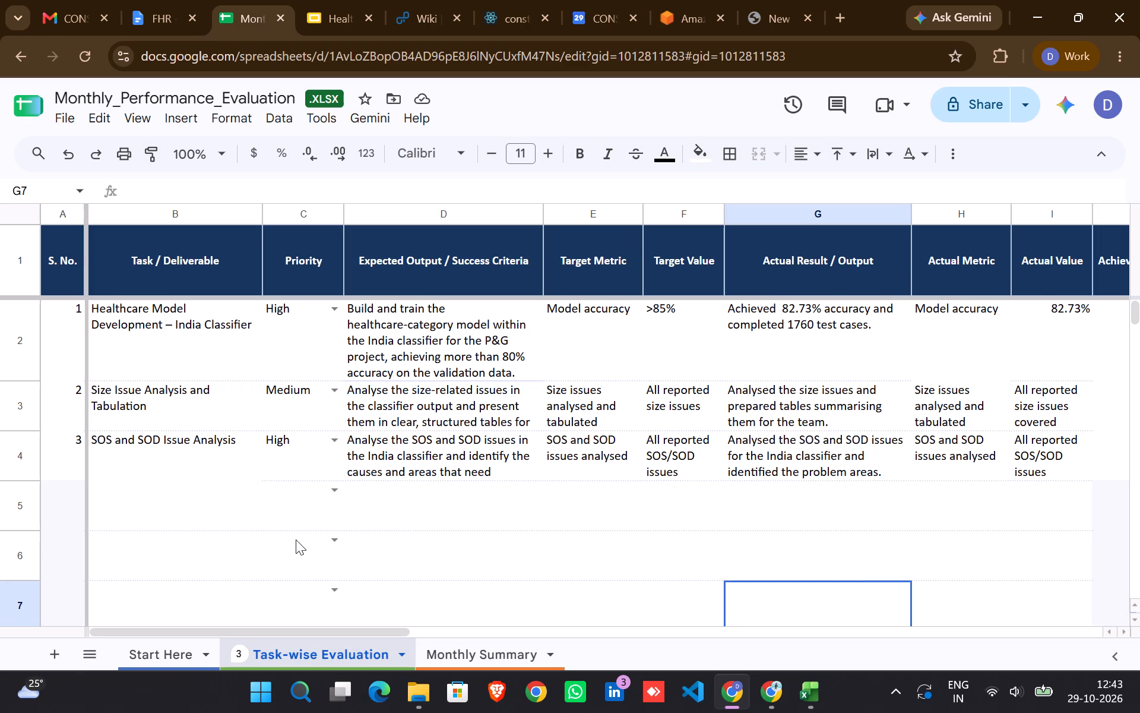
In the Excel copy of the evaluation, open the Client Site Visit – Nandi AI Project task name in B4 for editing.
scroll(211, 532, down, 1)
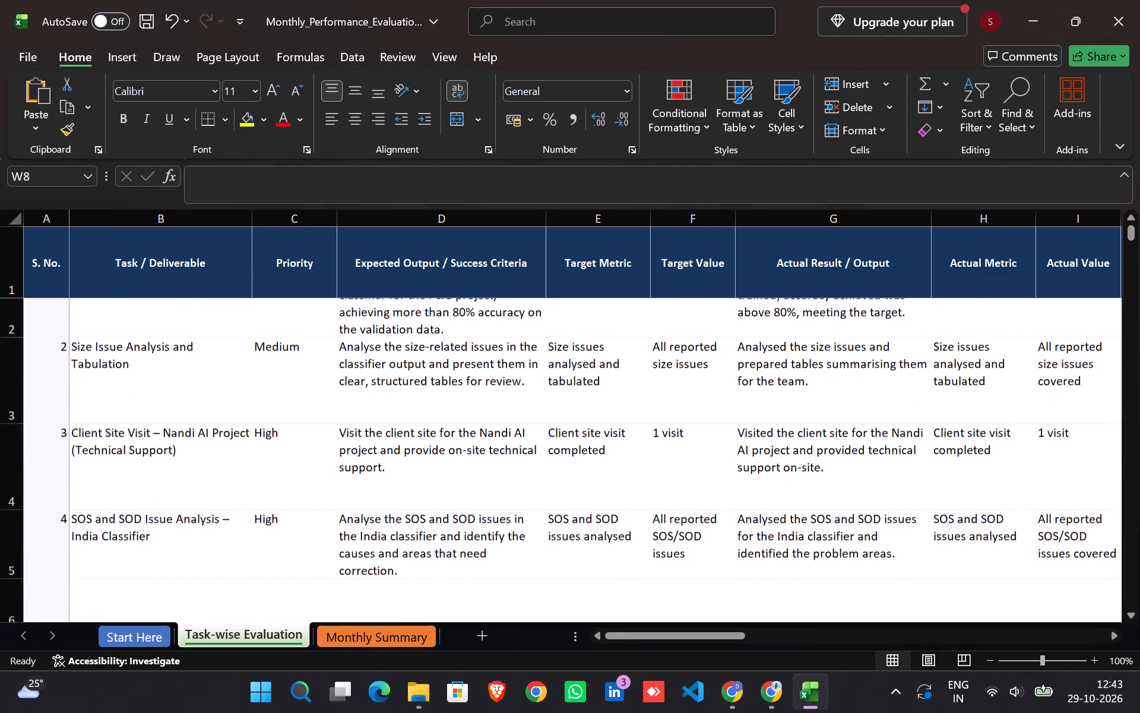
scroll(211, 532, down, 1)
click(141, 424)
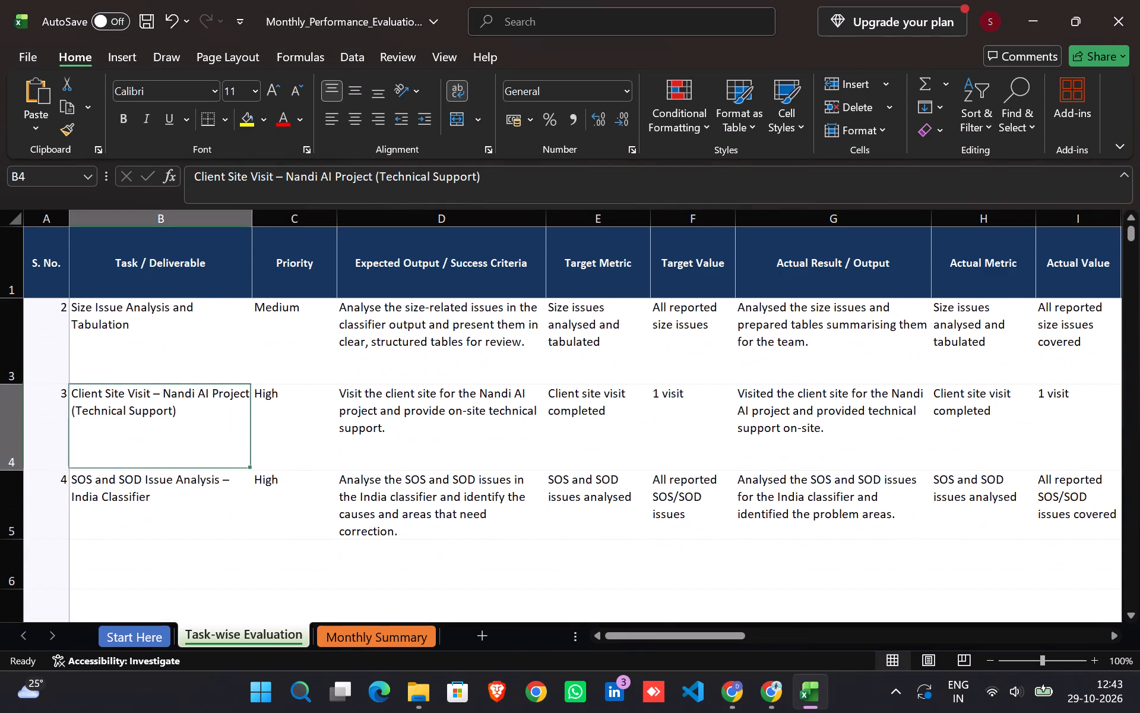
double_click(141, 424)
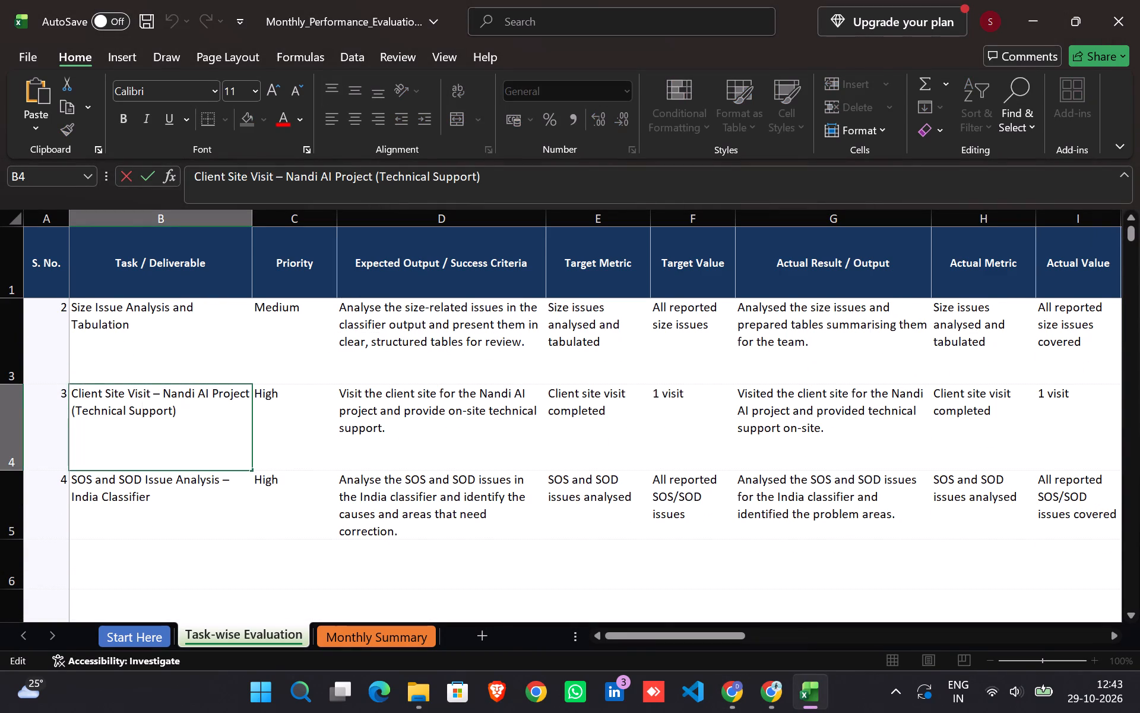
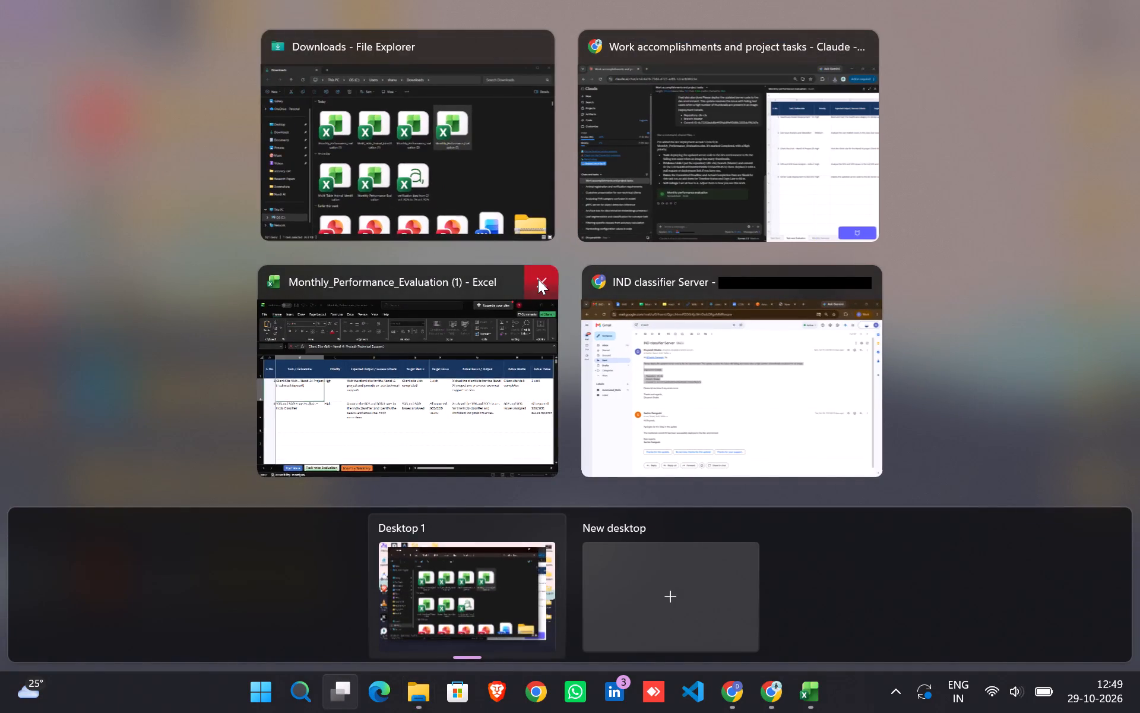
click(446, 370)
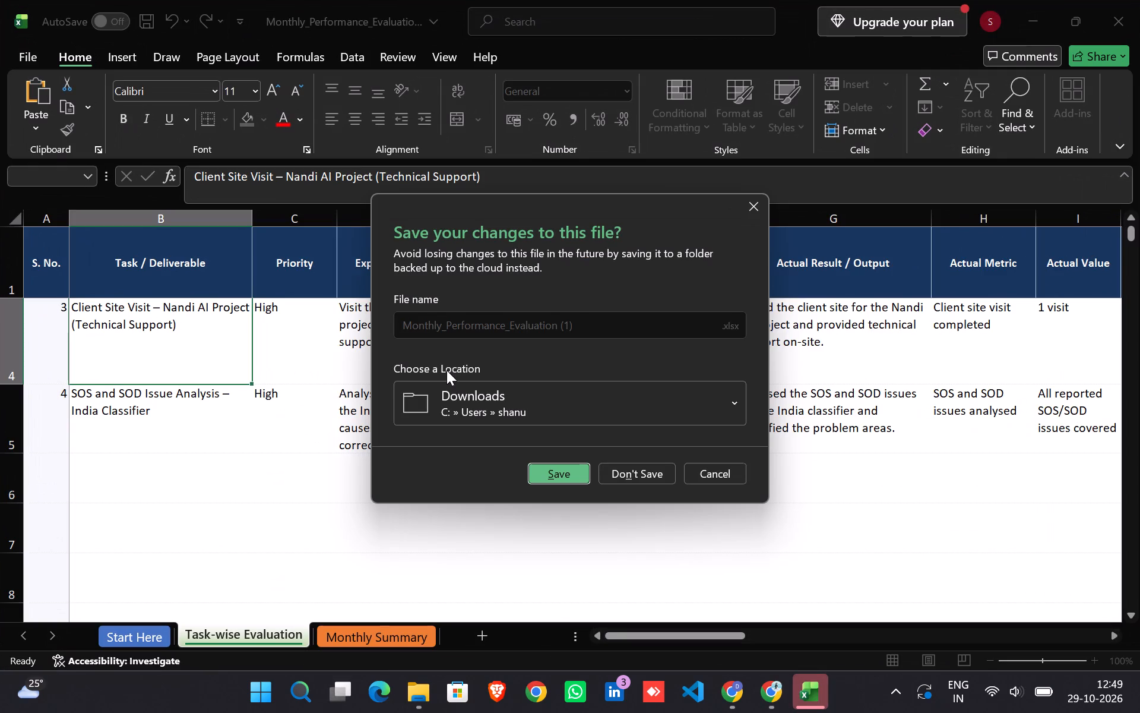
click(625, 477)
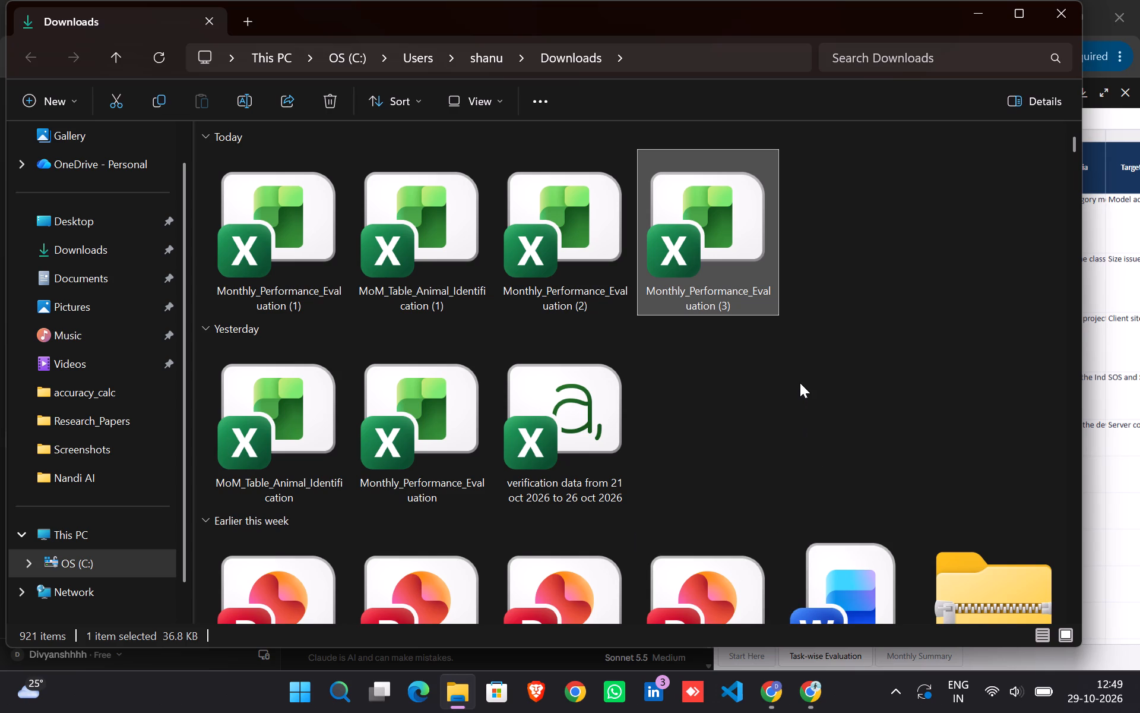
Open Monthly_Performance_Evaluation (3) from Downloads in Excel and select the Server Code Deployment to Dev Environment task on the Task-wise Evaluation sheet.
double_click(717, 264)
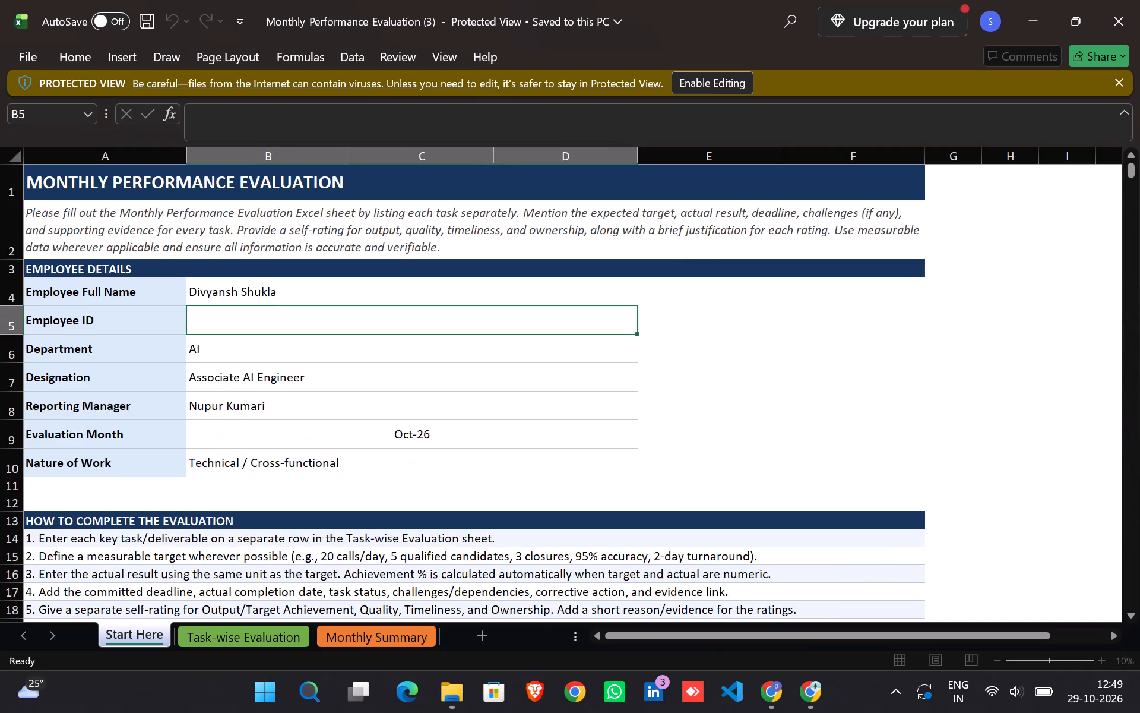
scroll(321, 374, down, 1)
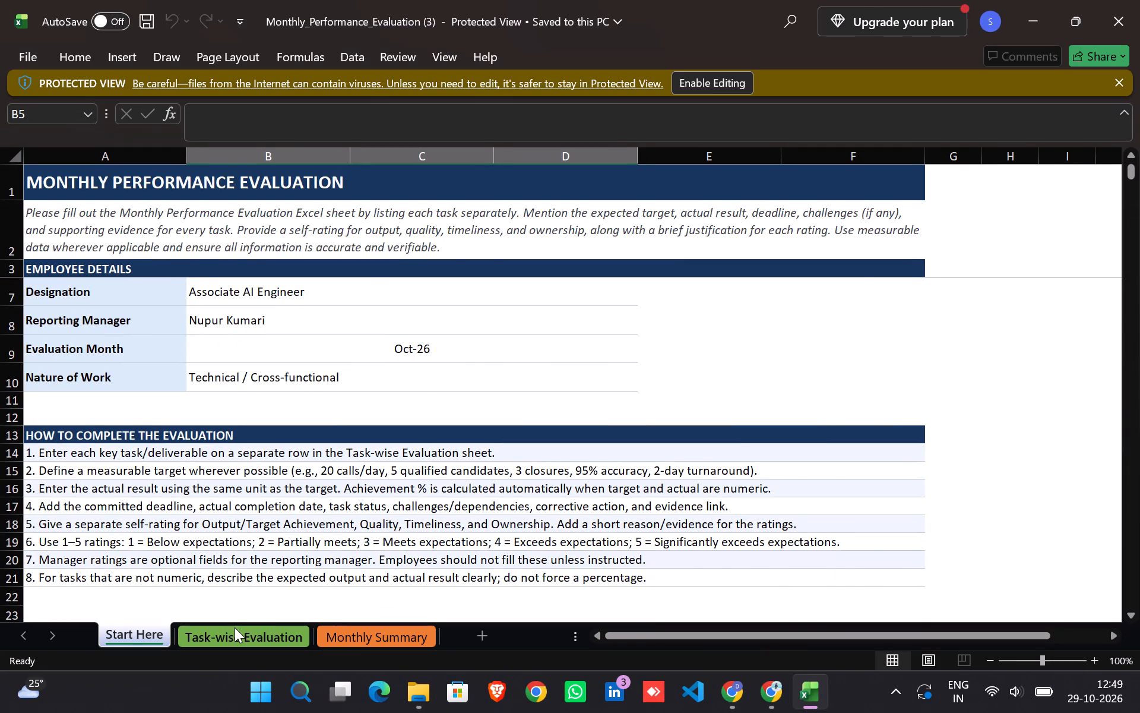
click(235, 627)
scroll(236, 401, down, 1)
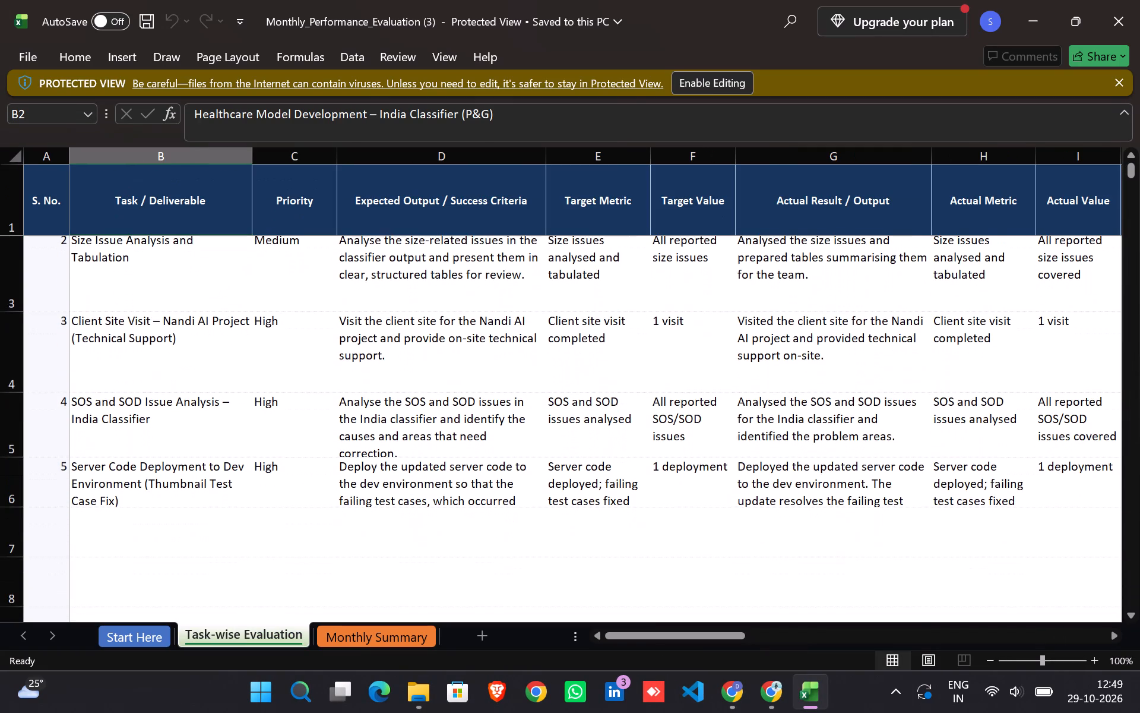
scroll(236, 401, down, 1)
click(166, 482)
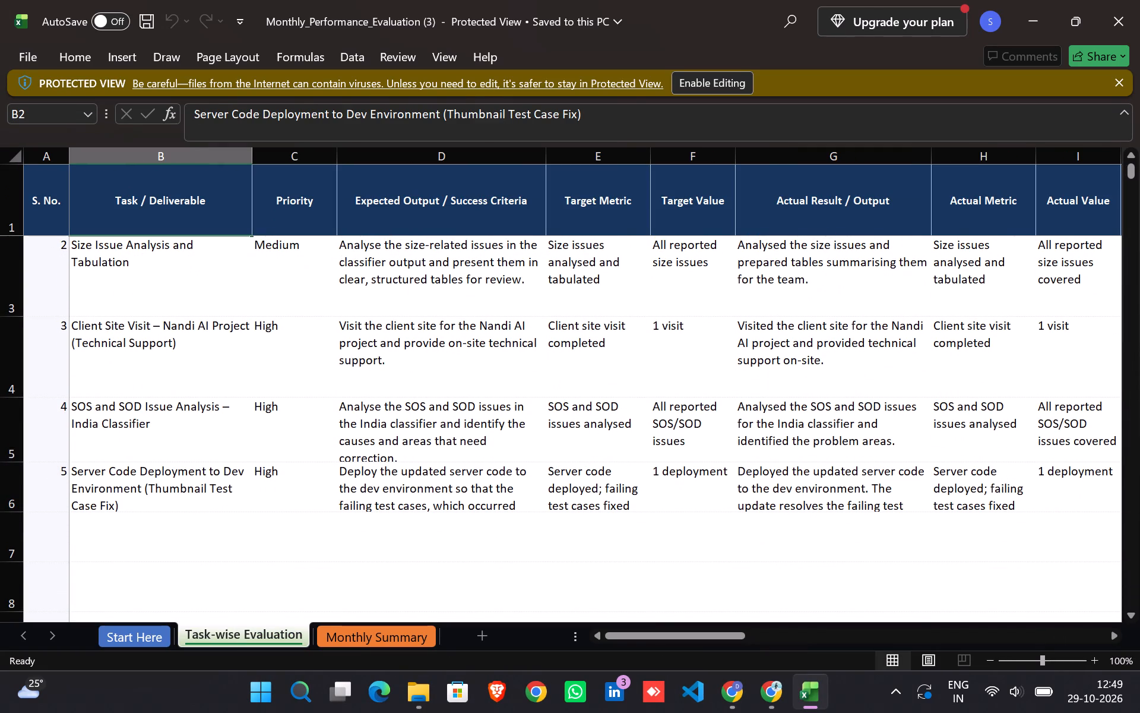
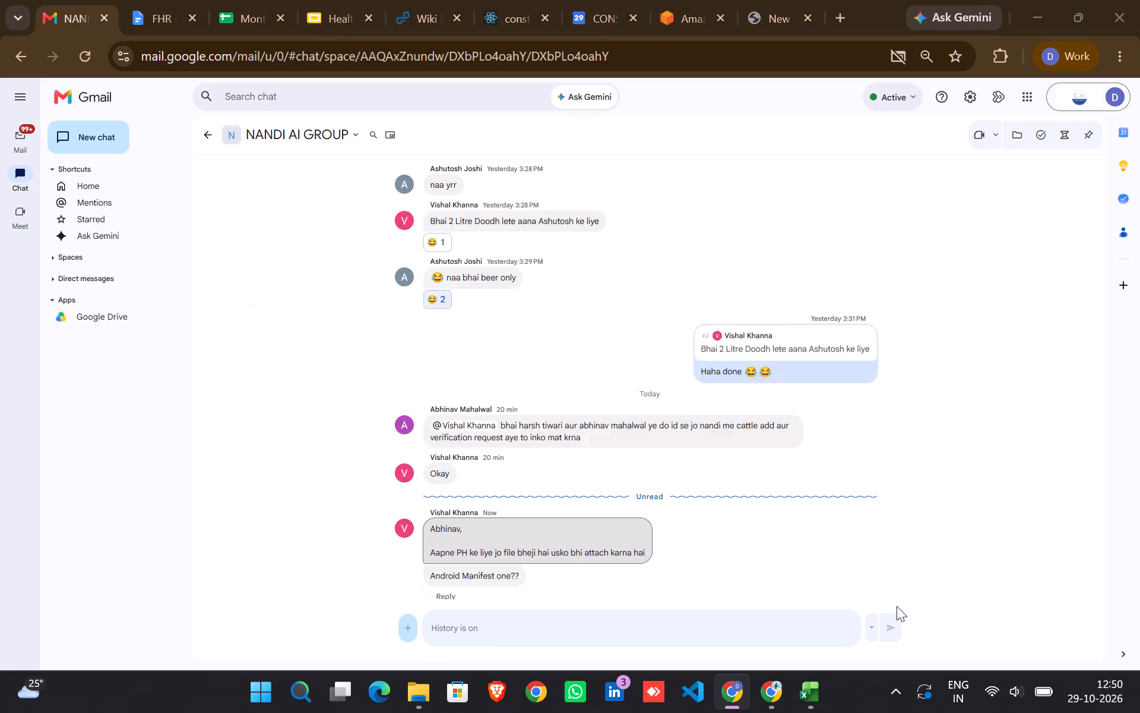
Select the Server Code Deployment task cell on the Task-wise Evaluation sheet and enable editing for the Monthly_Performance_Evaluation (3) workbook.
double_click(159, 496)
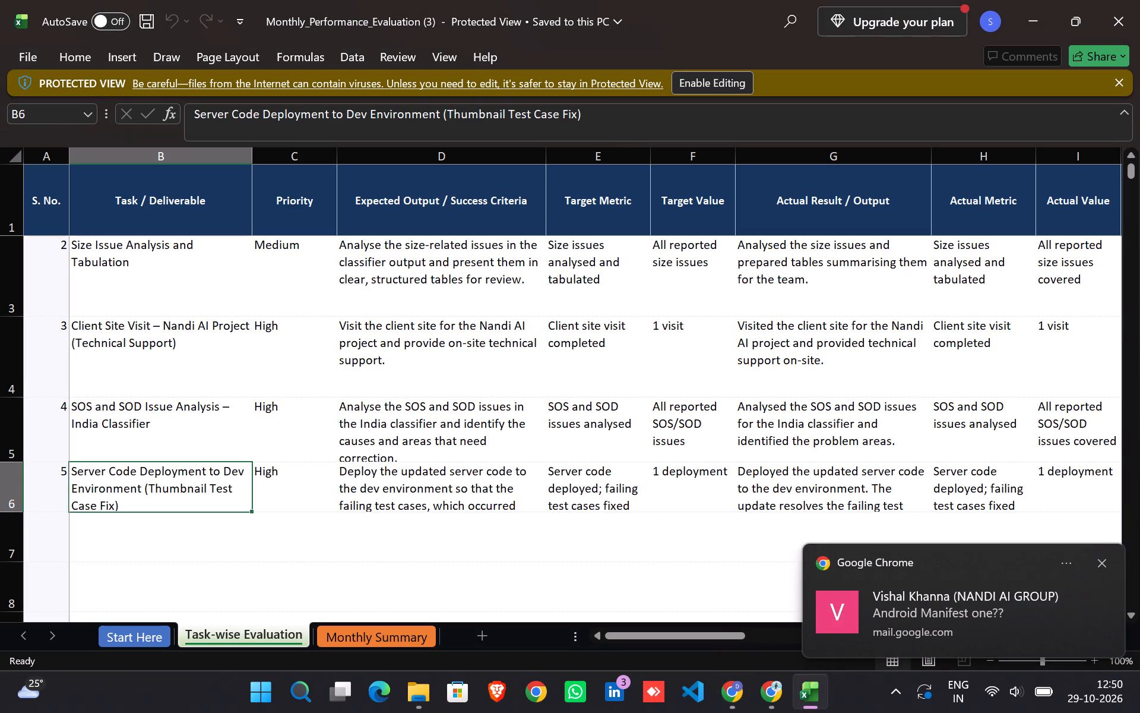
double_click(125, 479)
click(703, 80)
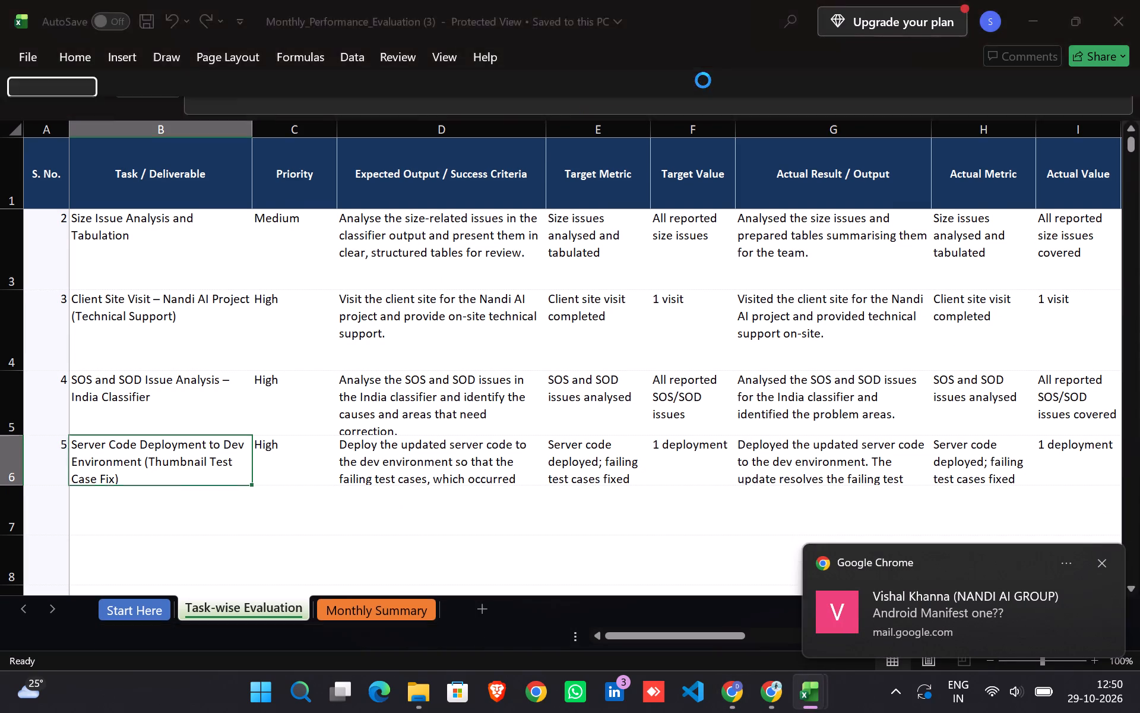
Copy the task name "Server Code Deployment to Dev Environment (Thumbnail Test Case Fix)" from the Excel workbook into cell B5 of the Google Sheets Task-wise Evaluation.
scroll(381, 475, down, 2)
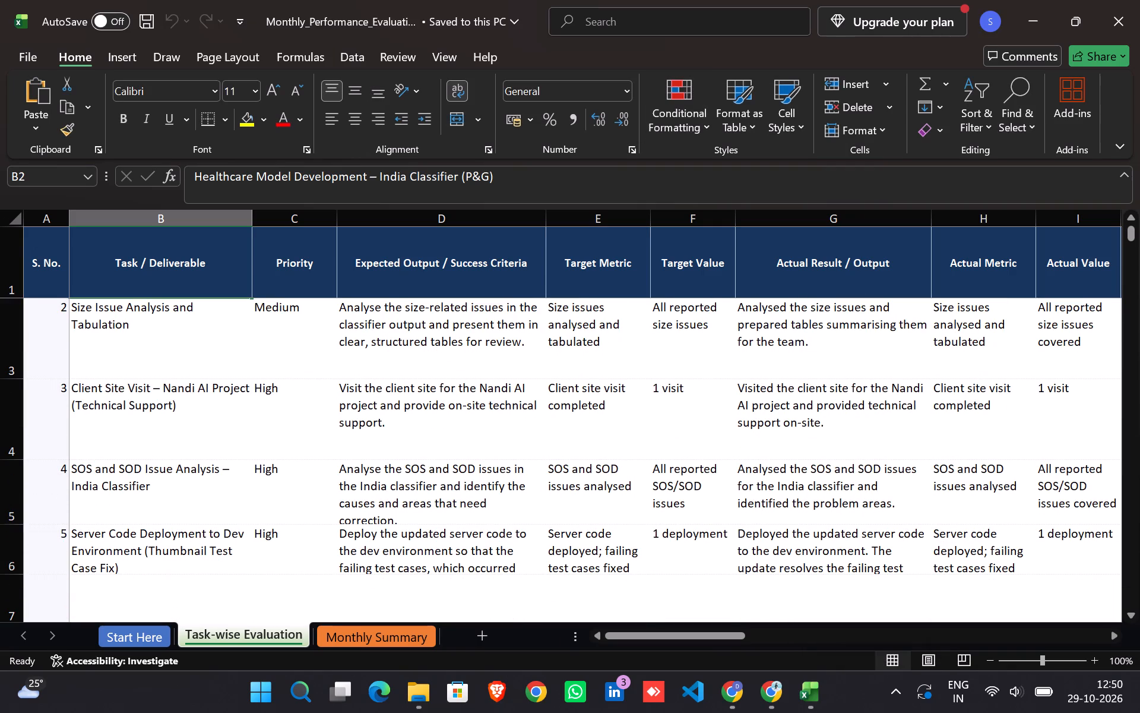
double_click(170, 564)
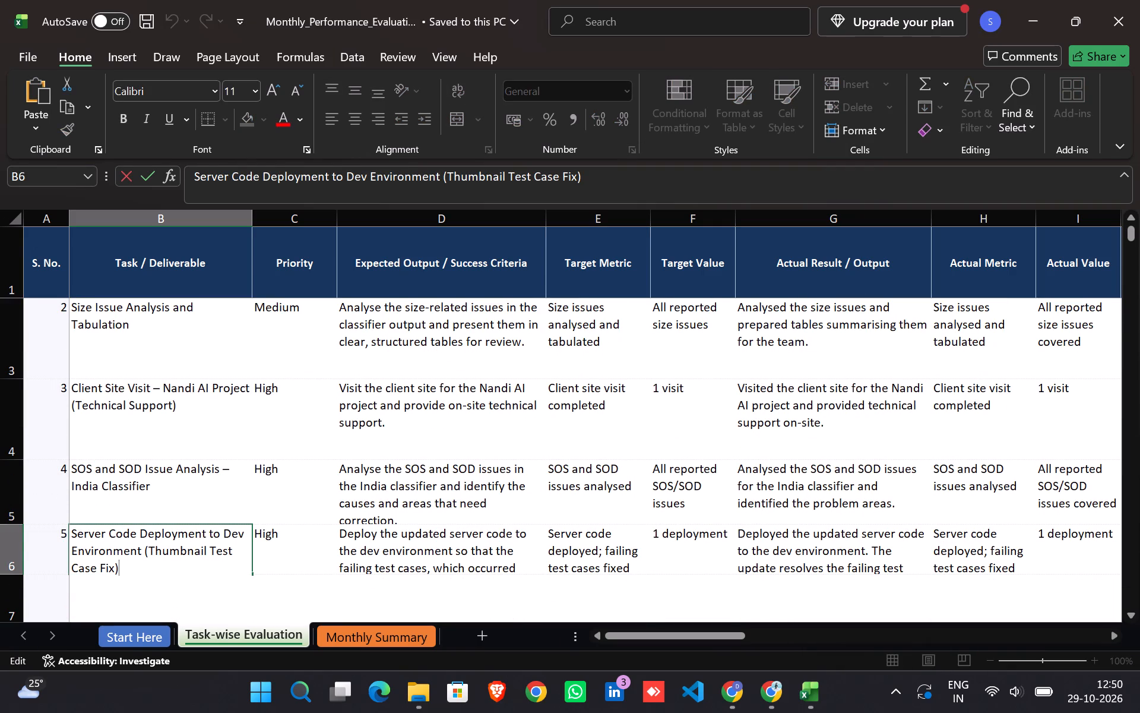
key(ctrl+a)
key(ctrl+c)
key(alt+Tab)
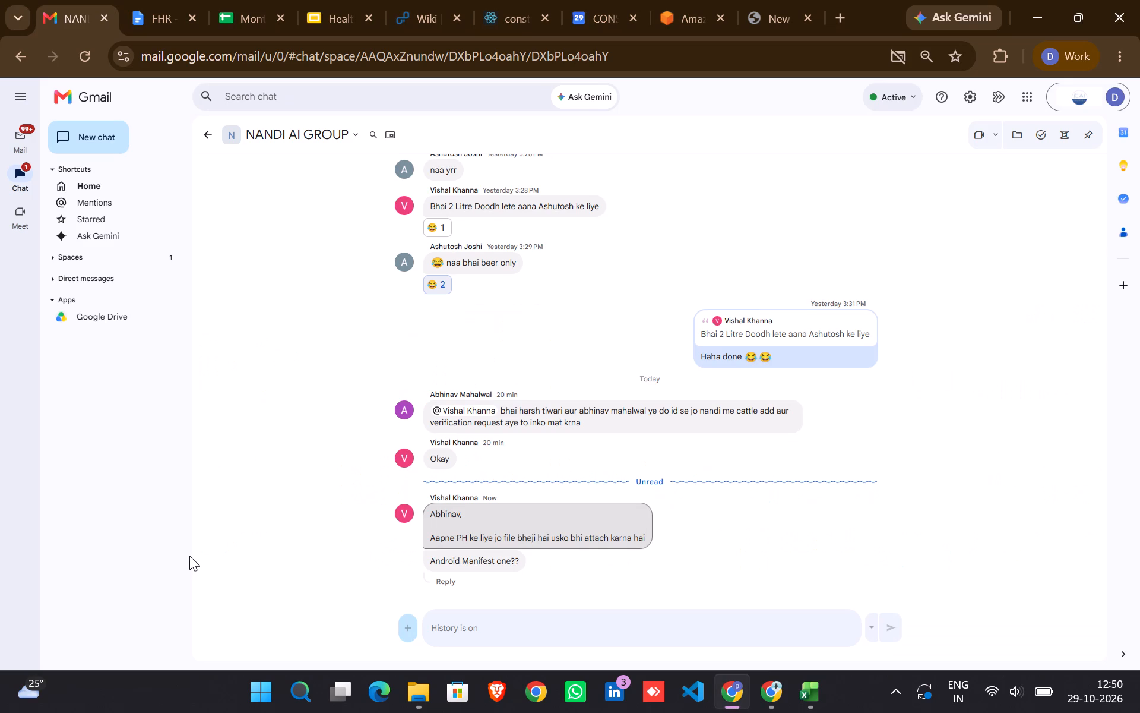
click(237, 0)
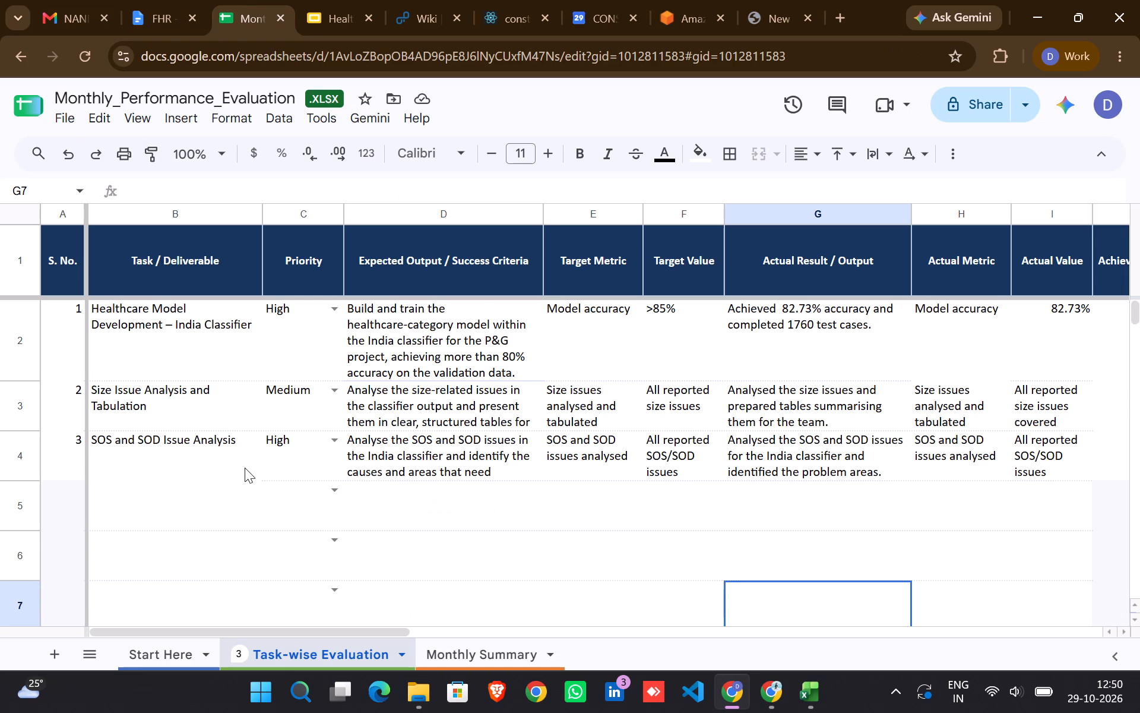
scroll(245, 468, down, 1)
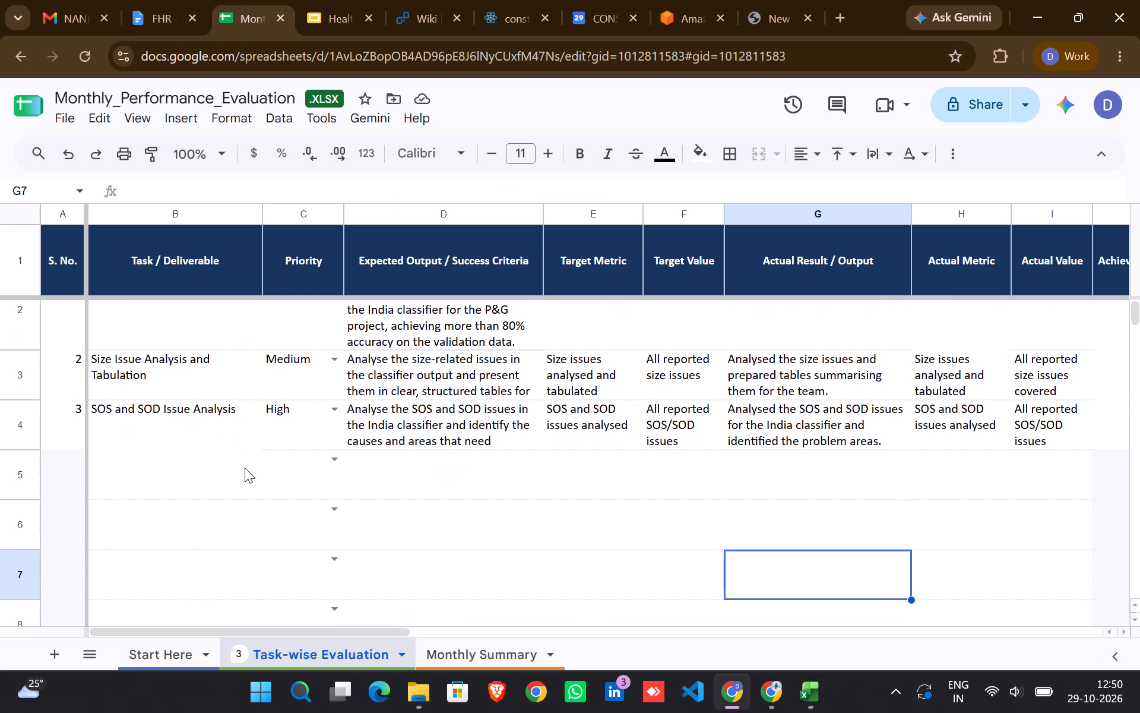
click(163, 480)
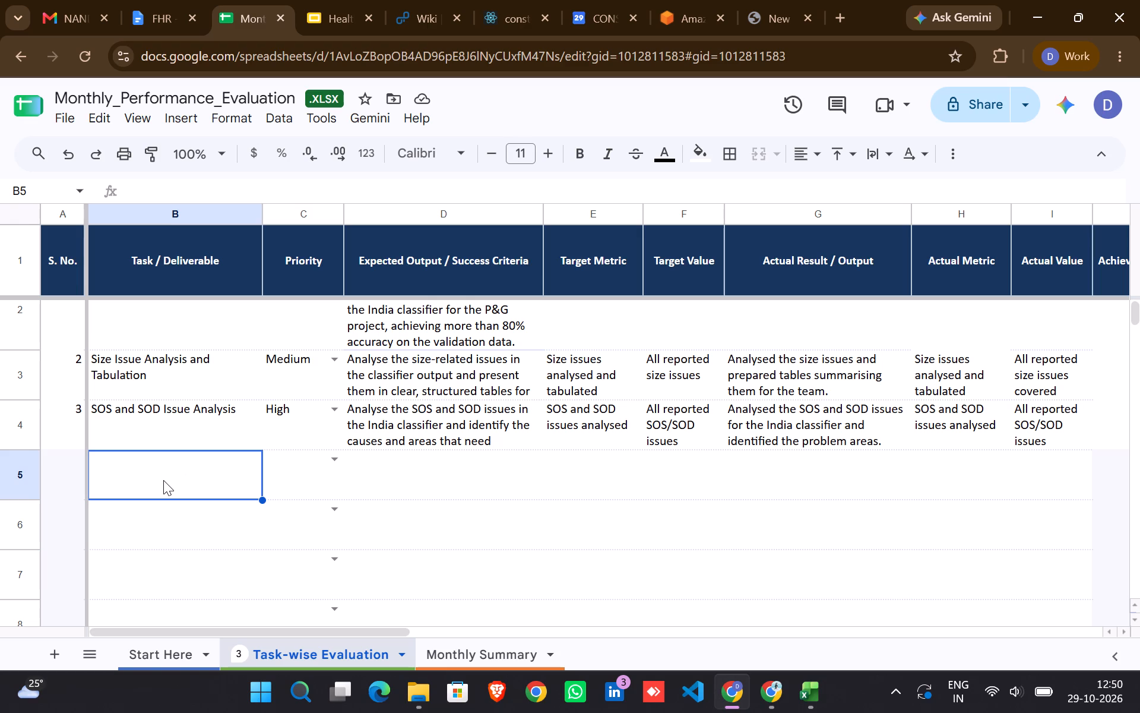
key(ctrl+v)
Set the Priority of the server code deployment task in row 5 to High.
click(316, 447)
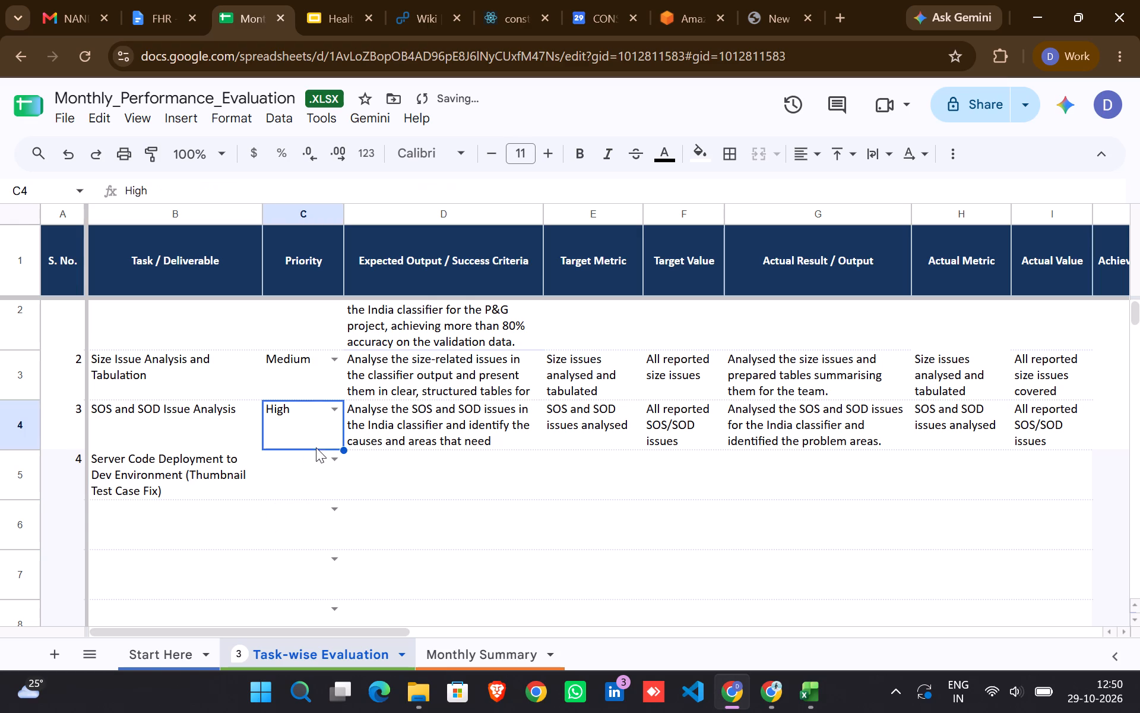
click(319, 469)
click(340, 466)
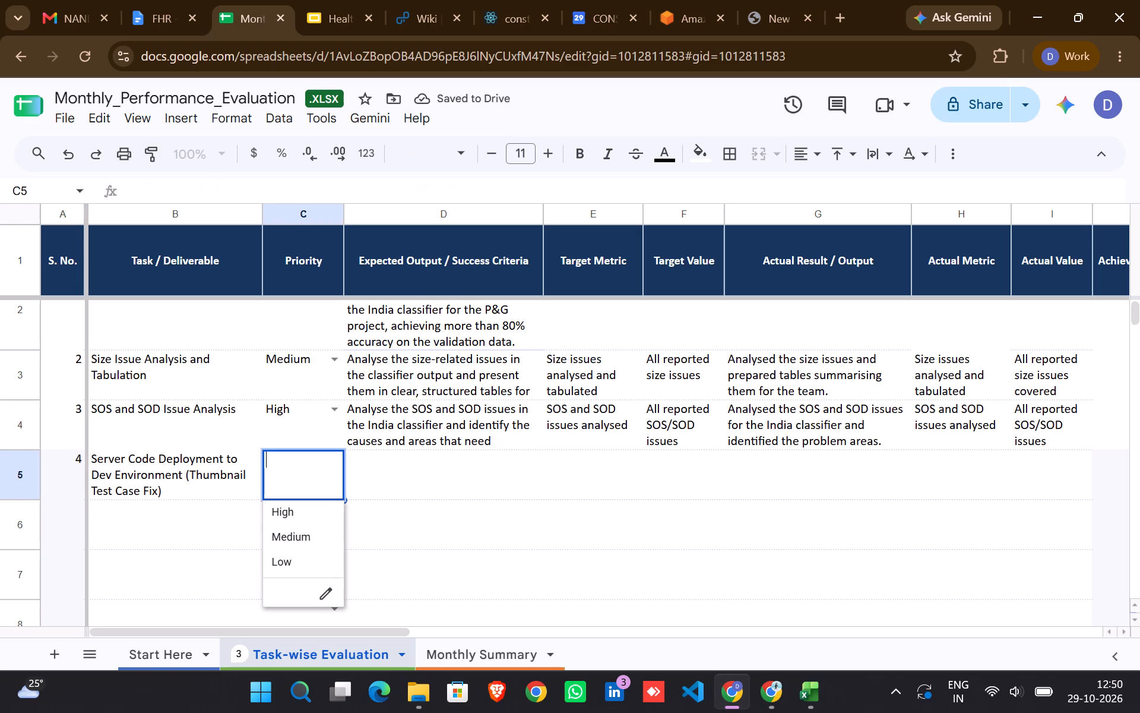
click(319, 511)
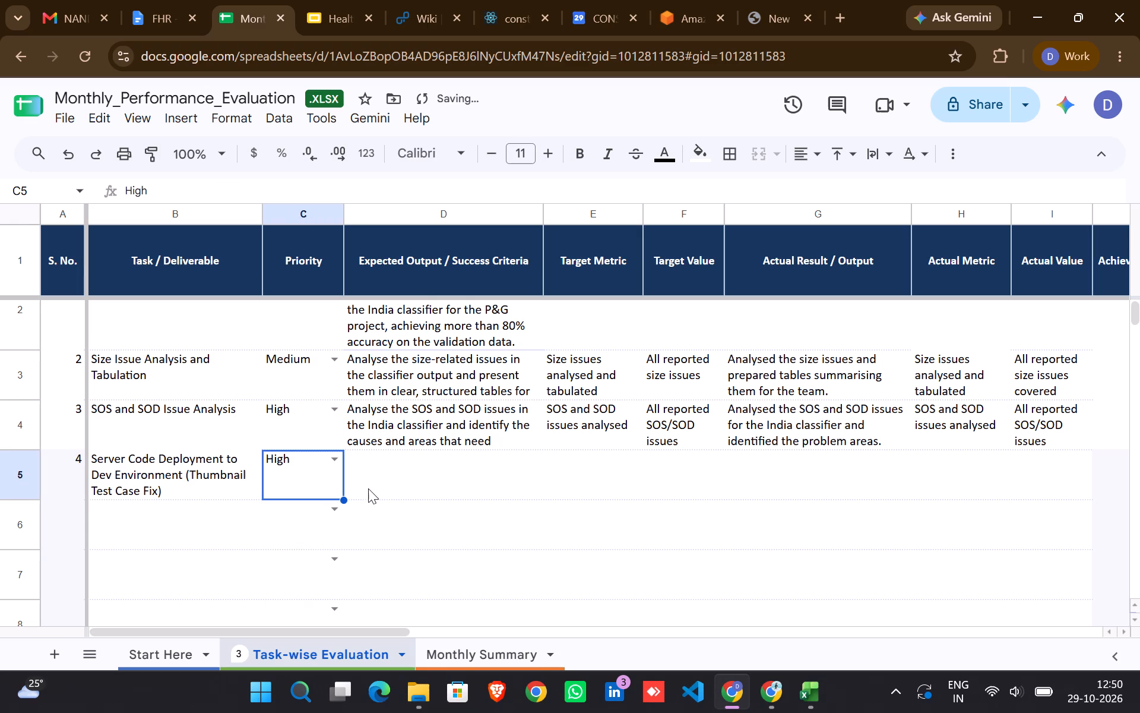
Copy the deployment task's Expected Output / Success Criteria text from cell D6 of the Excel workbook into cell D5 of the Google Sheets copy.
click(407, 491)
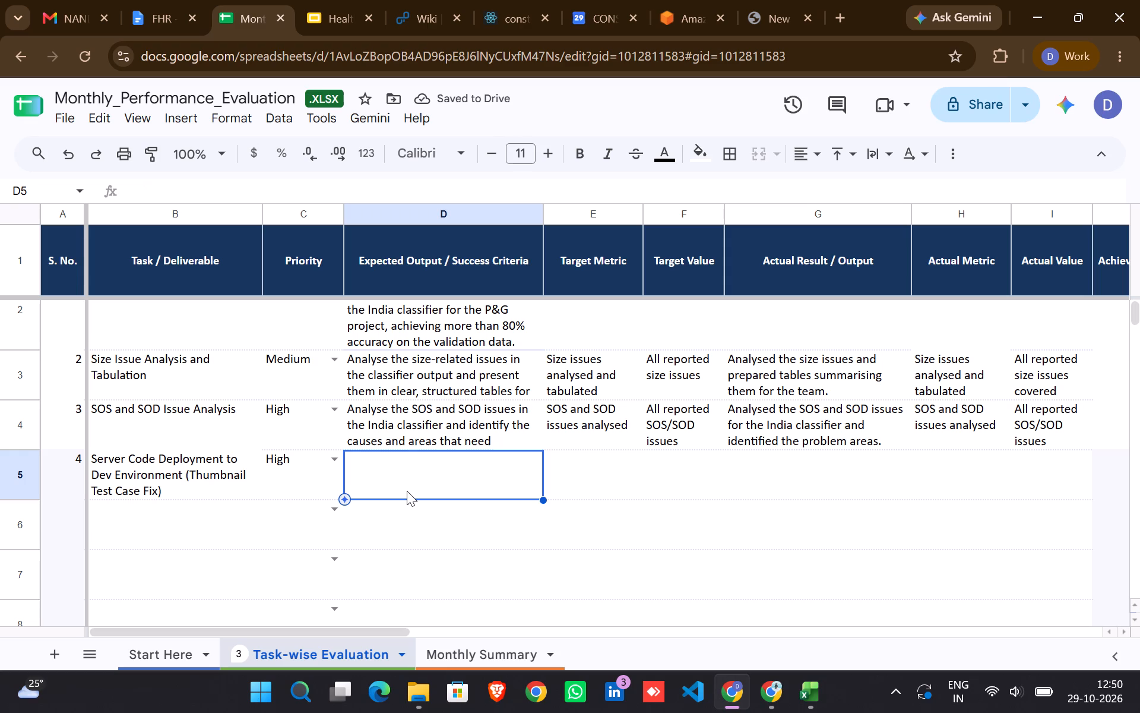
click(407, 491)
key(alt+Tab)
double_click(401, 553)
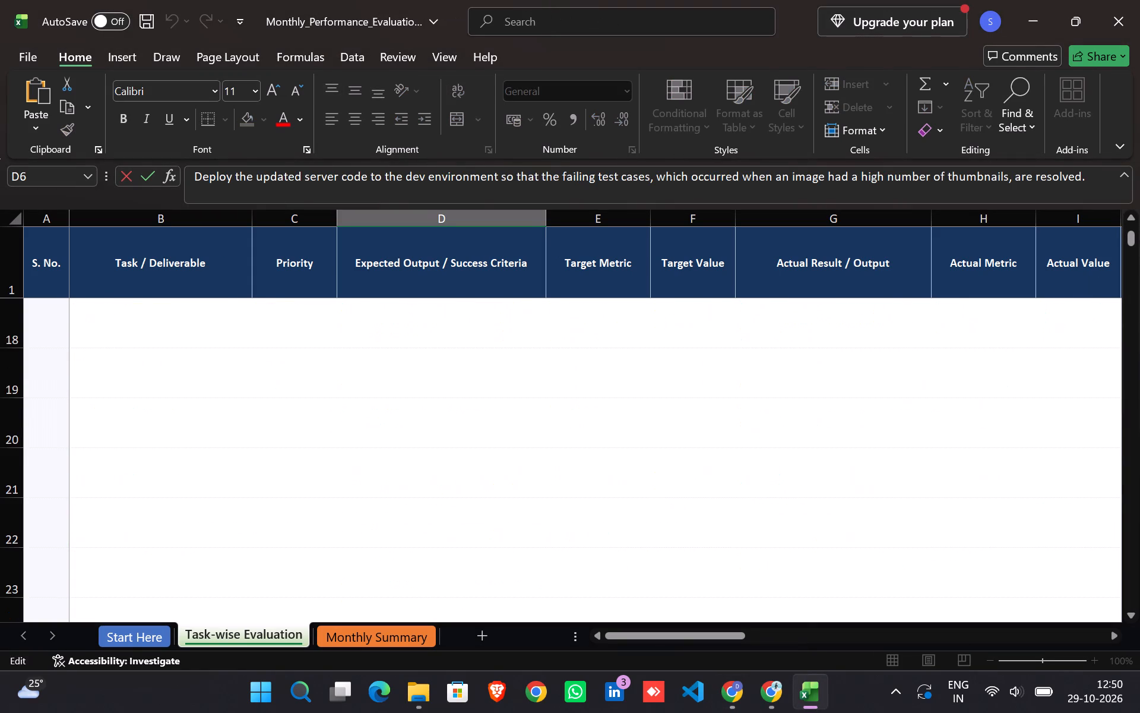
scroll(401, 553, up, 1)
click(487, 534)
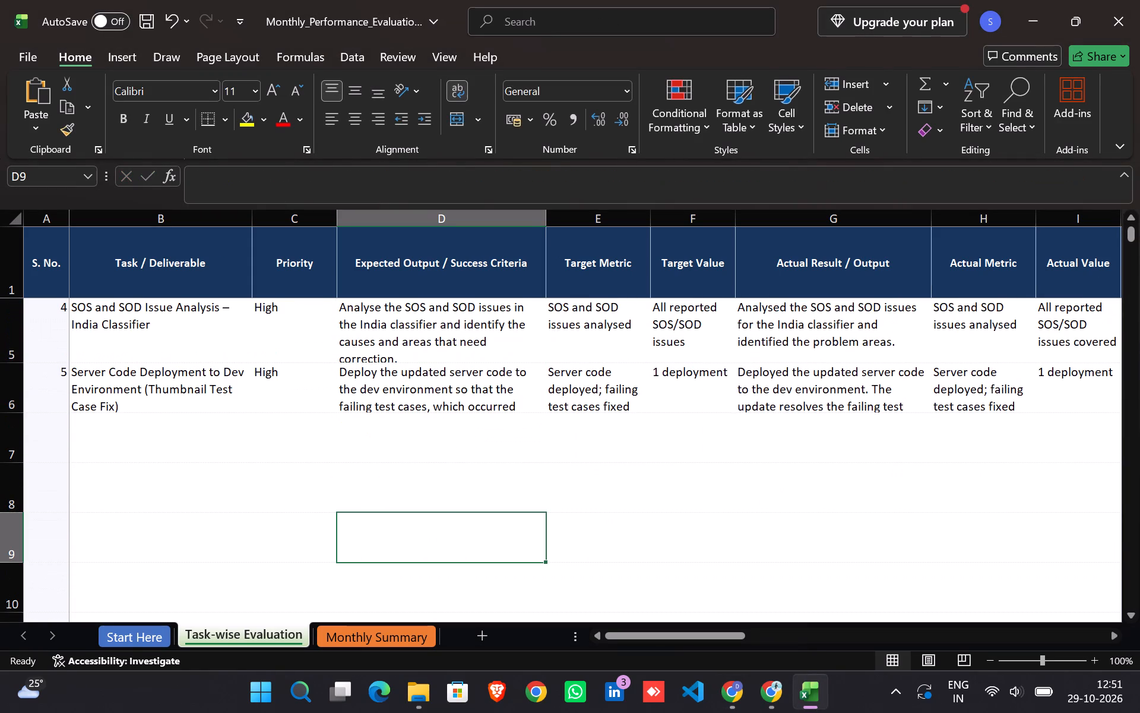
double_click(417, 400)
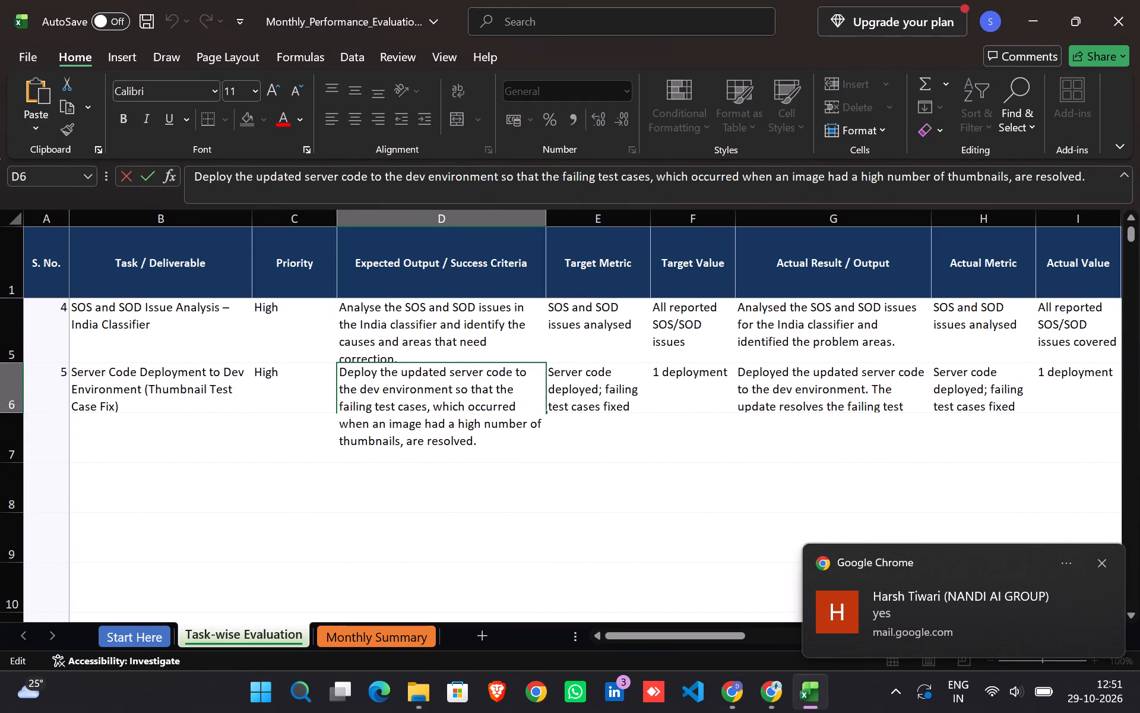
key(ctrl+a)
key(ctrl+c)
key(alt+Tab)
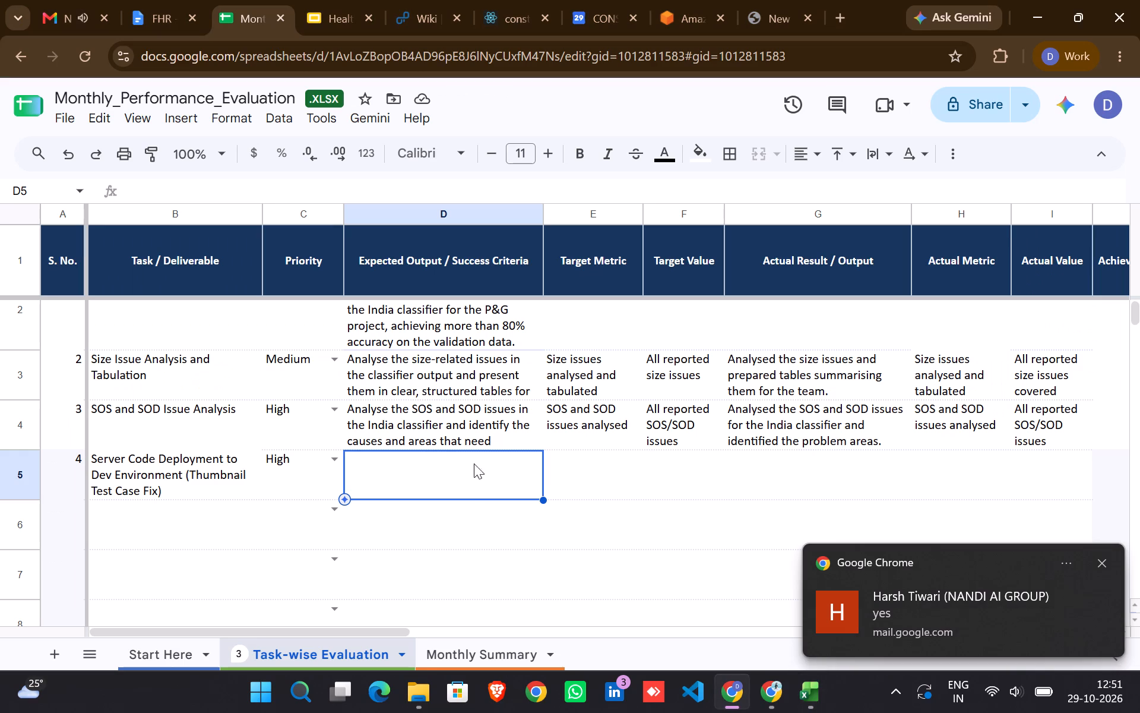
double_click(480, 481)
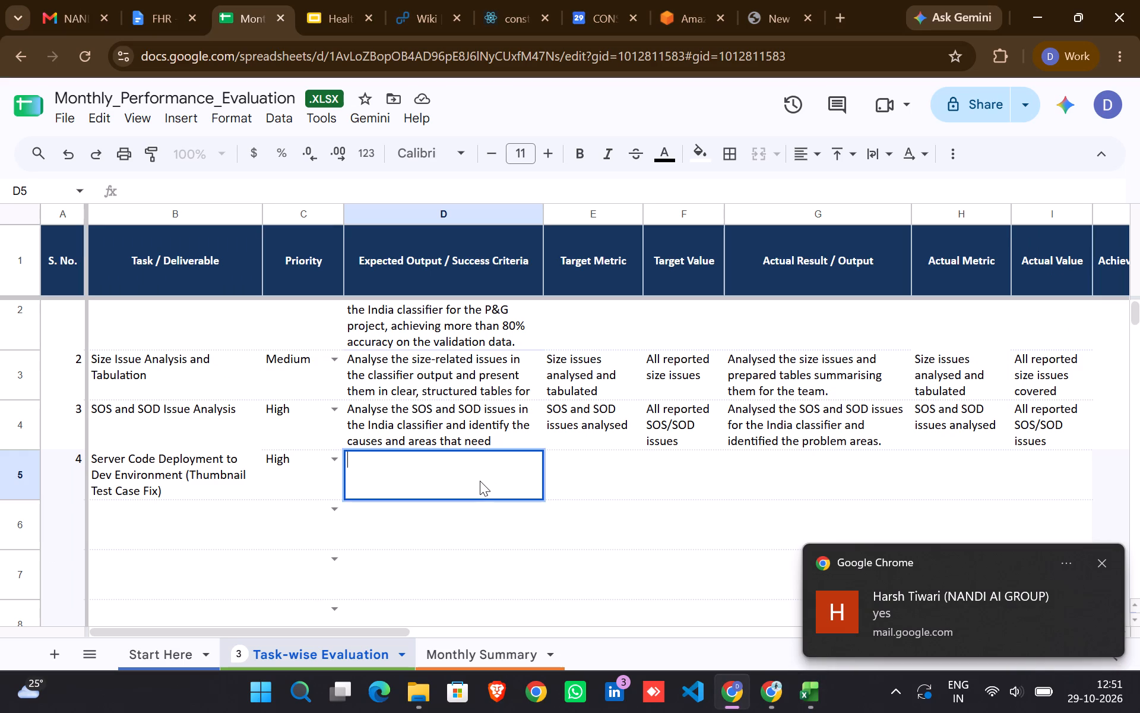
key(ctrl+v)
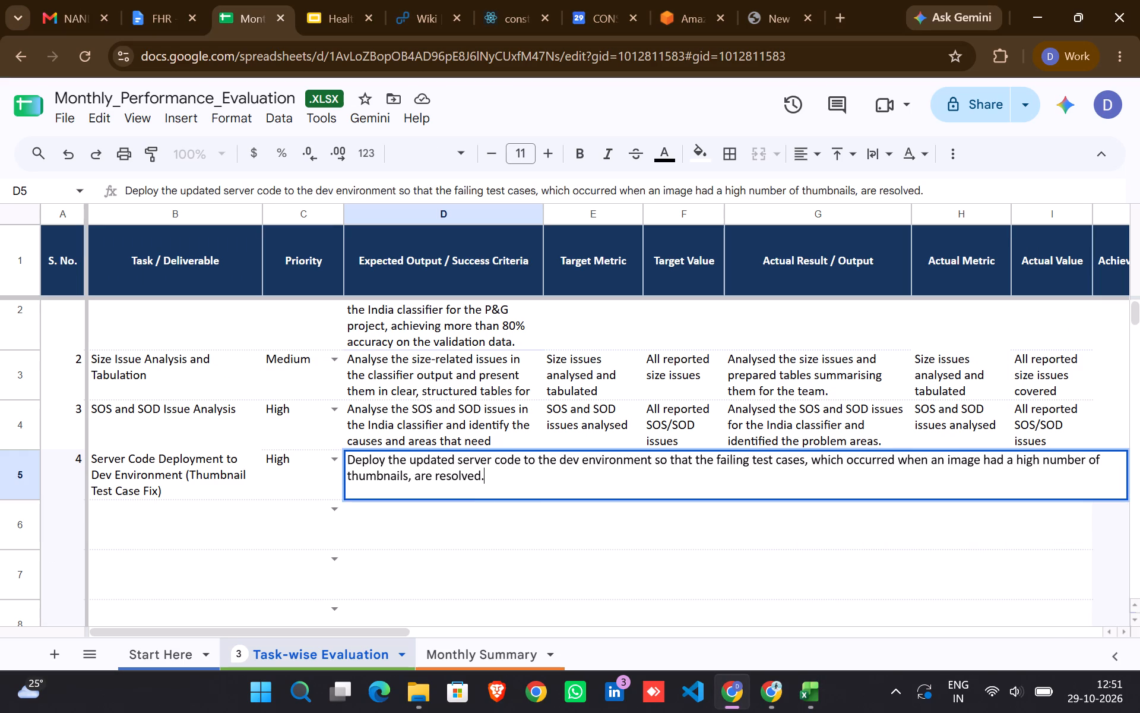
click(460, 524)
Copy the Target Metric "Server code deployed; failing test cases fixed" from the Excel workbook into cell E5 of the Google Sheets copy.
click(556, 465)
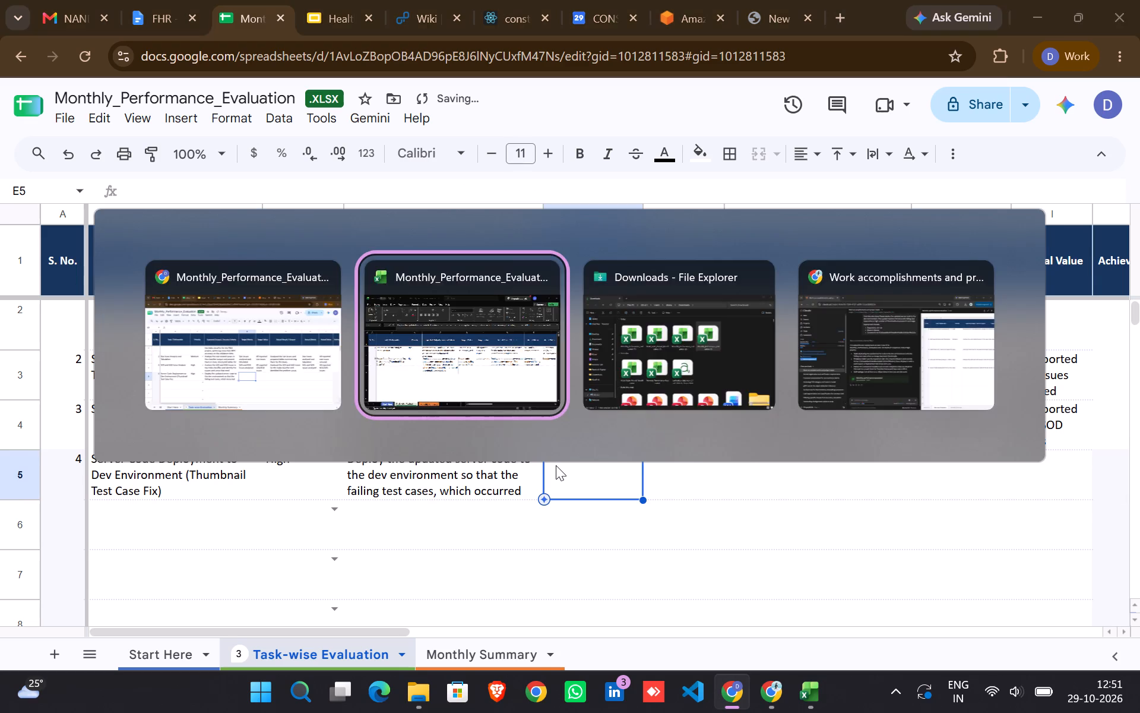
double_click(591, 414)
double_click(591, 397)
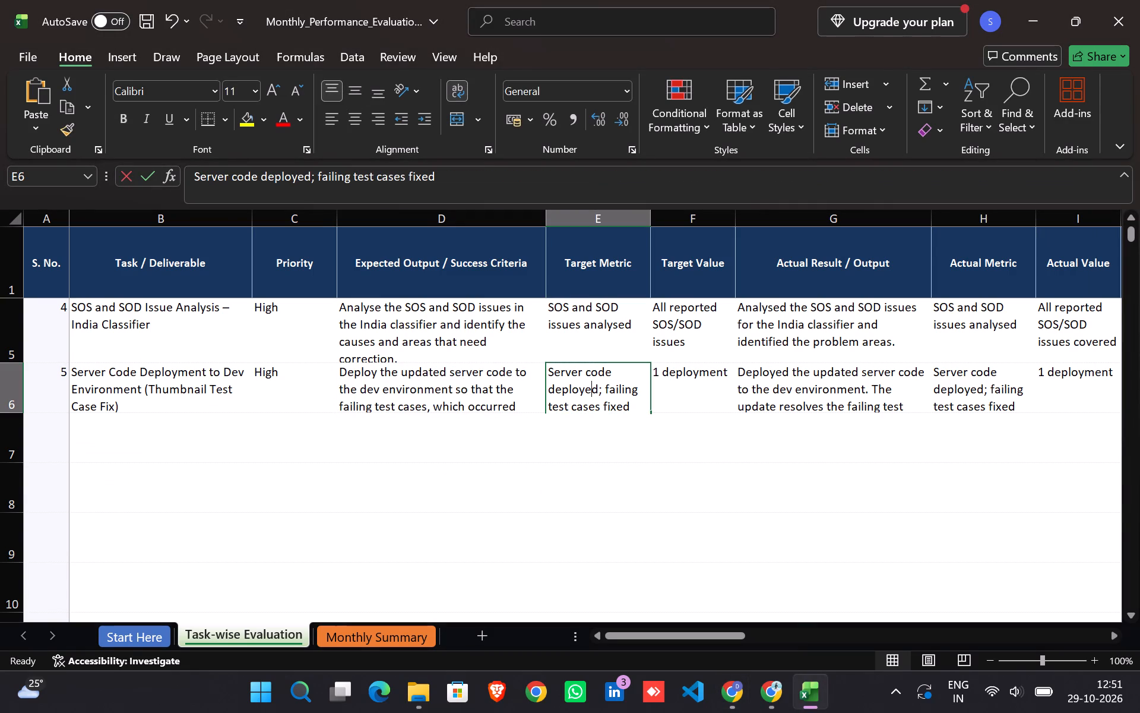
key(ctrl+a)
key(ctrl+c)
key(alt+Tab)
key(ctrl+v)
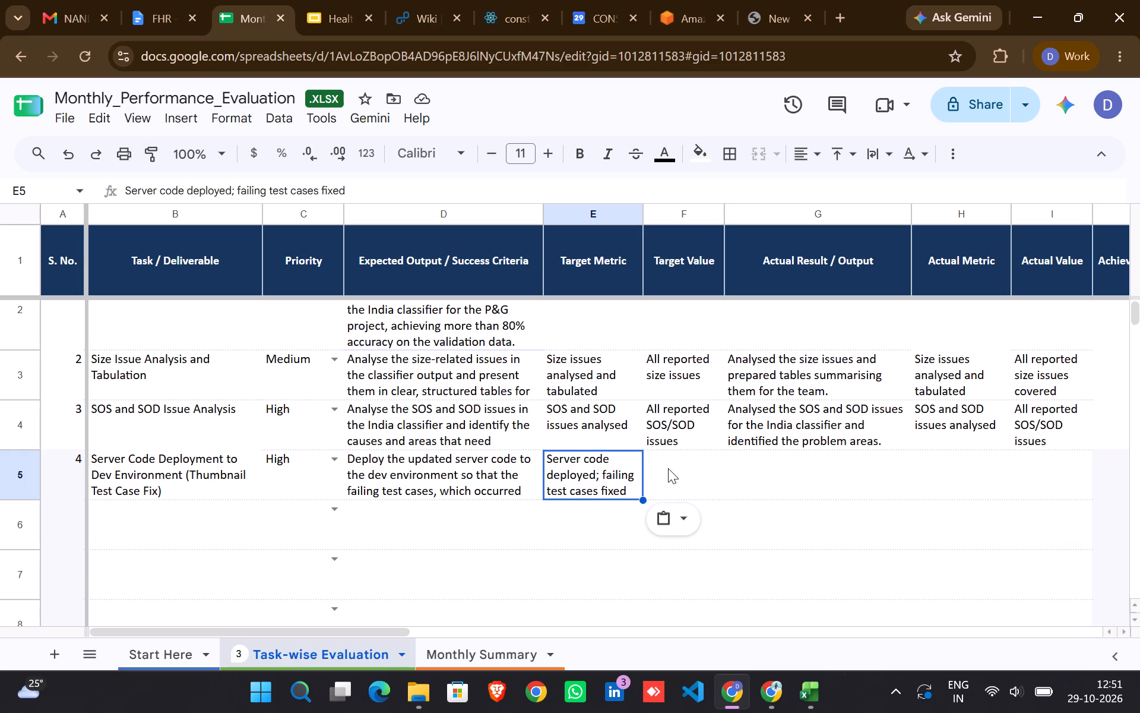
Copy the Target Value "1 deployment" from the Excel workbook into cell F5 of the Google Sheets copy.
scroll(668, 468, right, 7)
scroll(550, 450, right, 2)
key(alt+Tab)
double_click(689, 400)
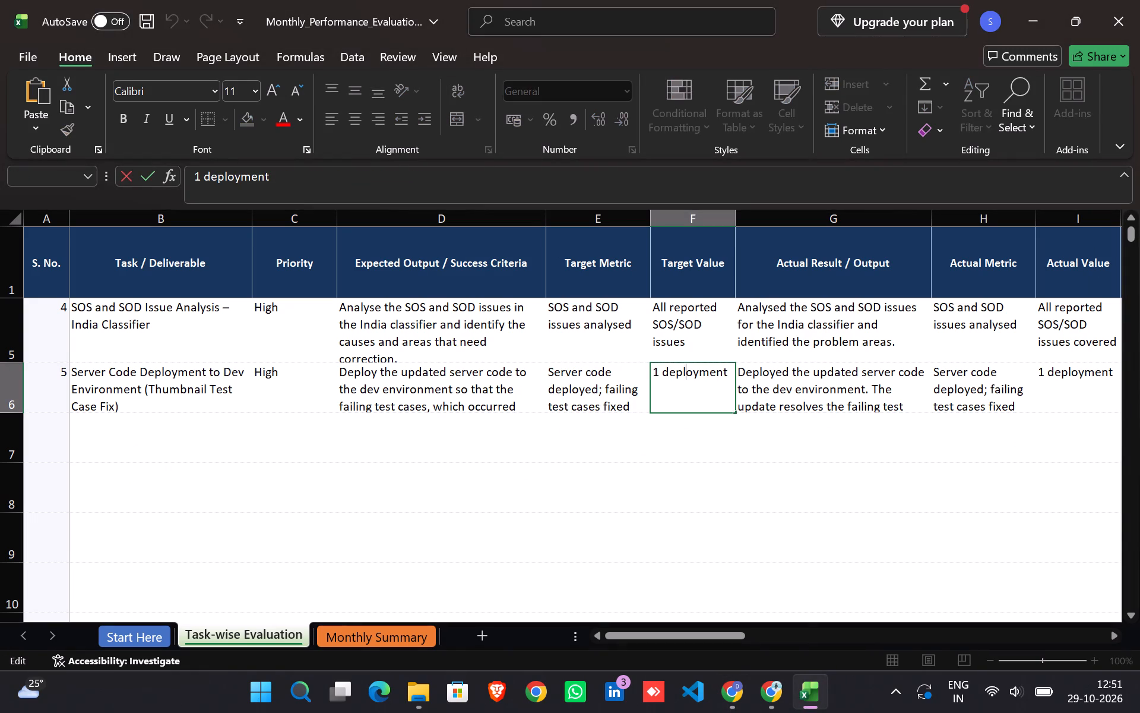
key(ctrl+a)
key(ctrl+c)
key(alt+Tab)
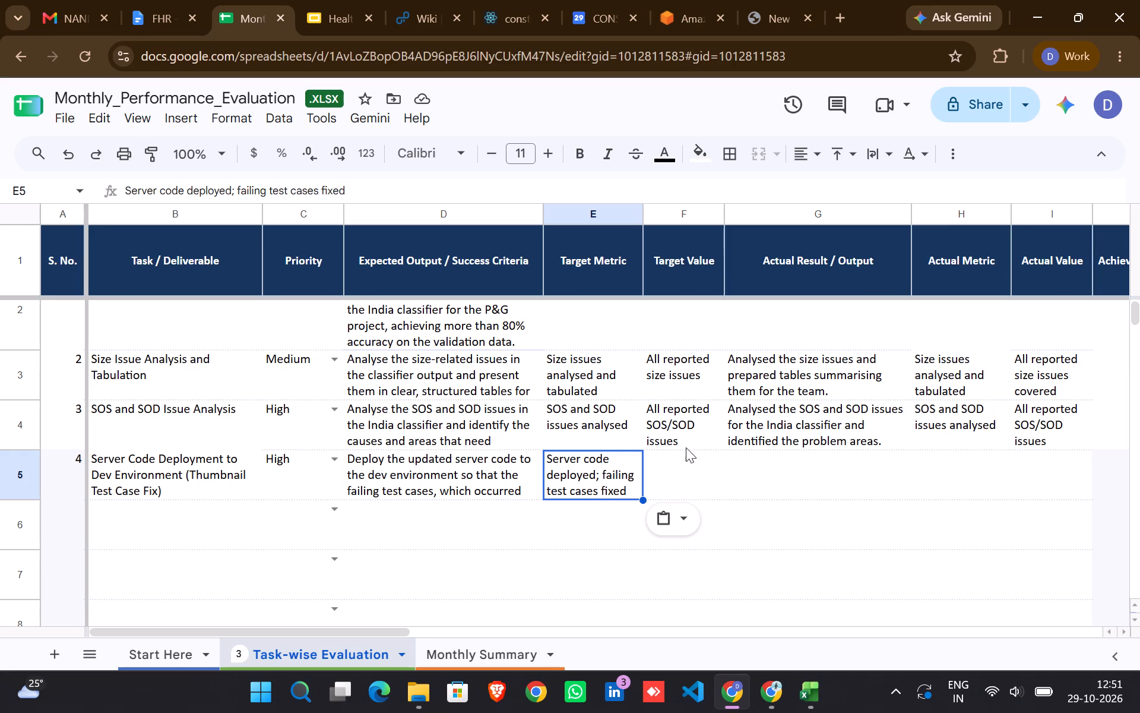
double_click(679, 466)
key(ctrl+v)
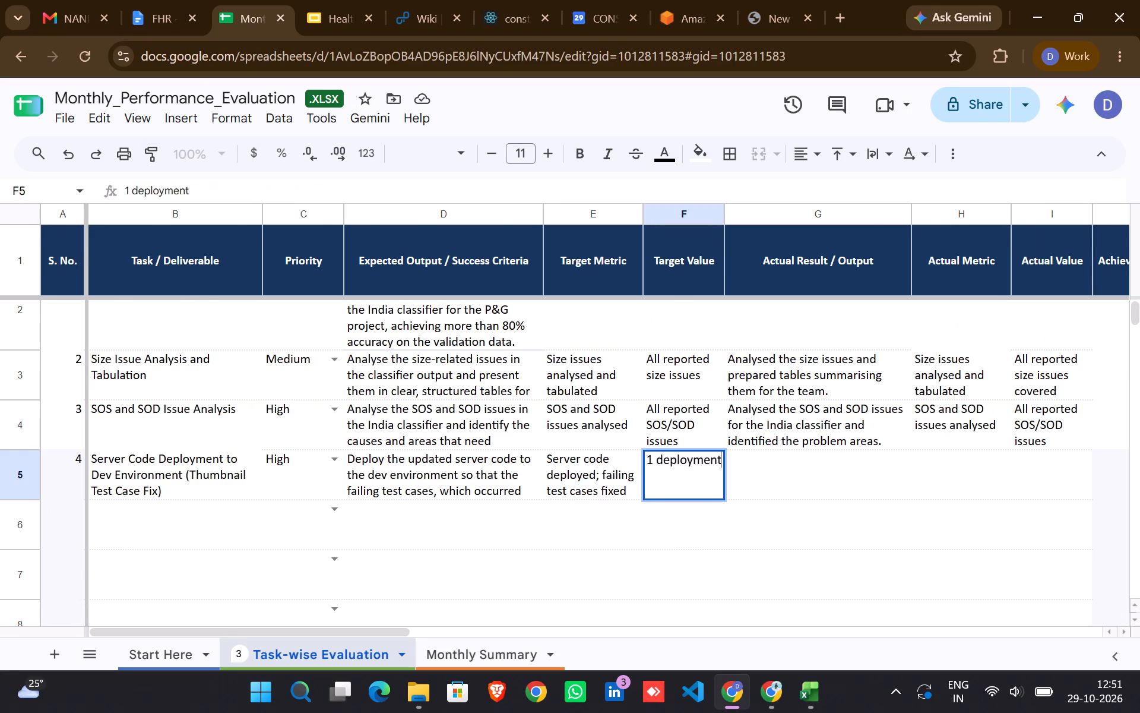
Copy the deployment task's Actual Result / Output text from cell G6 of the Excel workbook into cell G5 of the Google Sheets copy.
key(alt+Tab)
double_click(788, 396)
key(ctrl+a)
key(ctrl+c)
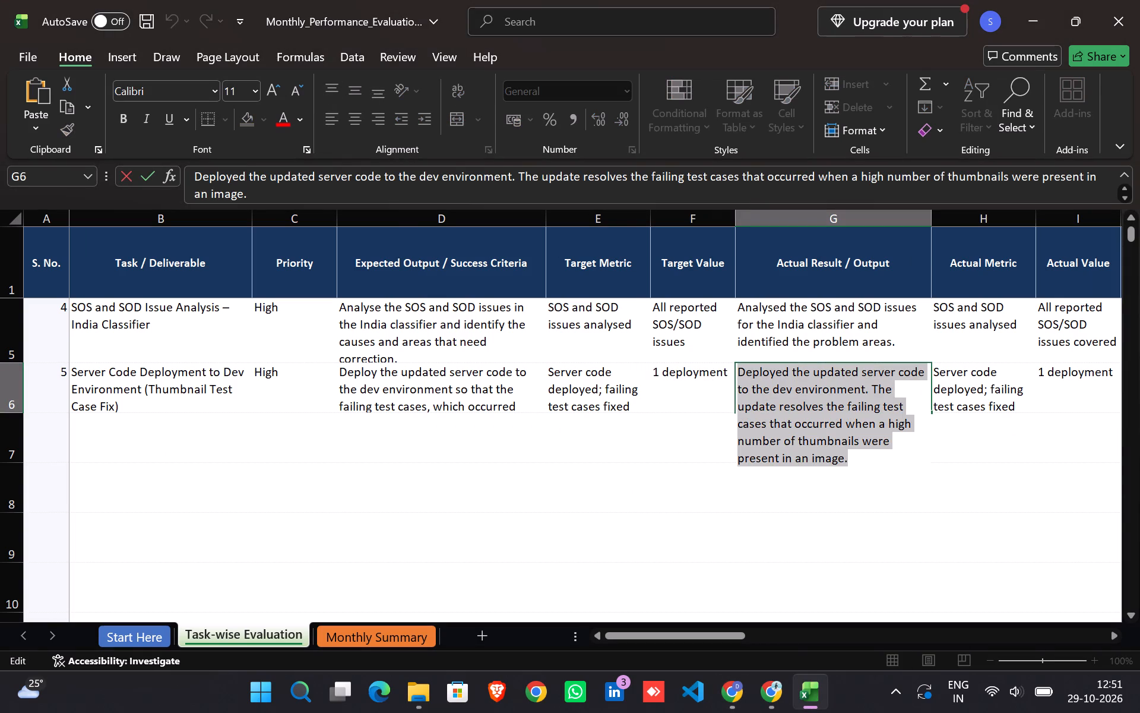
key(alt+Tab)
click(772, 487)
key(ctrl+v)
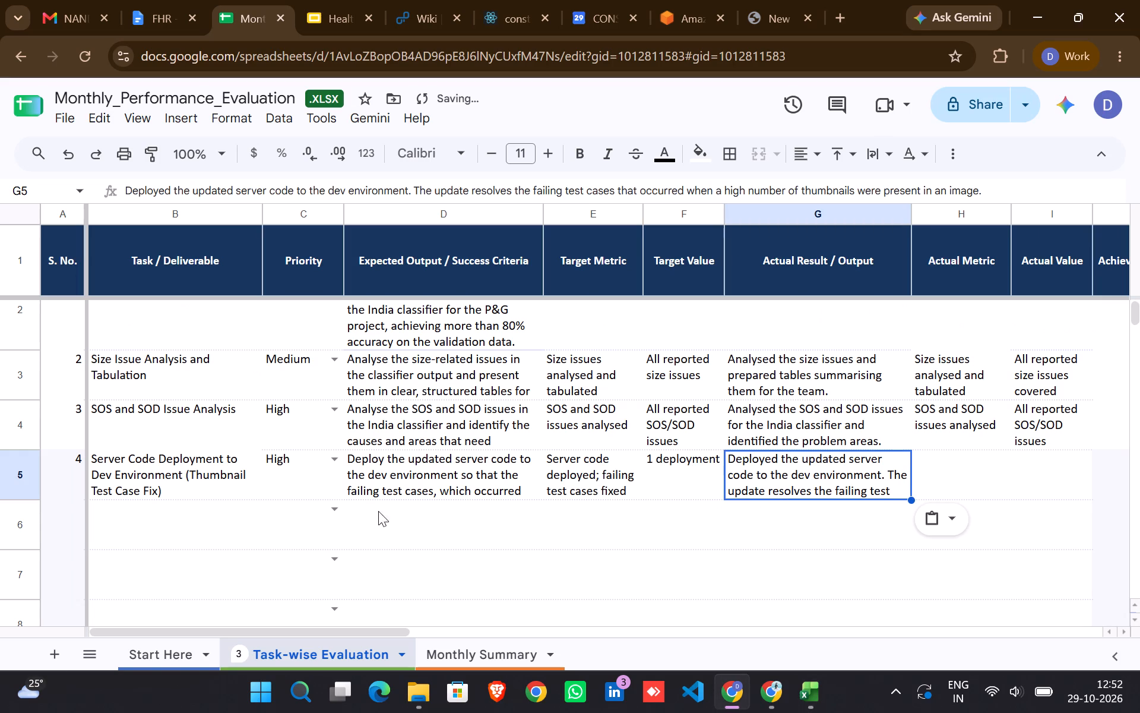
Fit the height of row 5 to its full text in the Google Sheets Task-wise Evaluation.
double_click(19, 501)
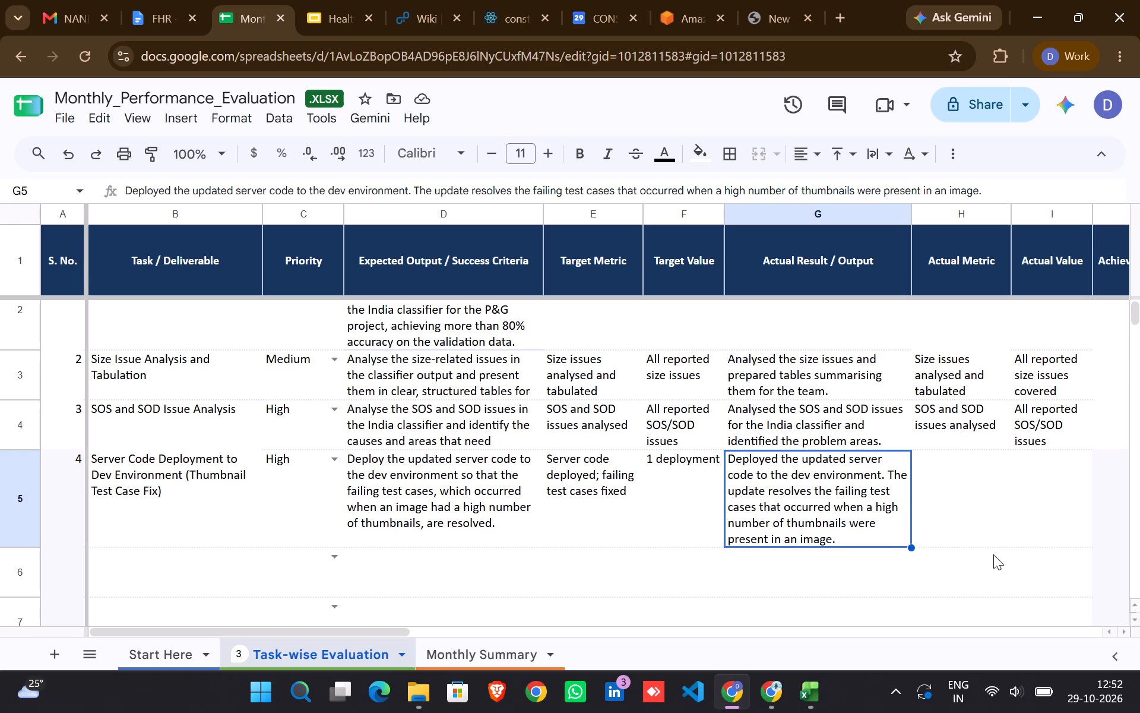
click(954, 516)
key(alt+Tab)
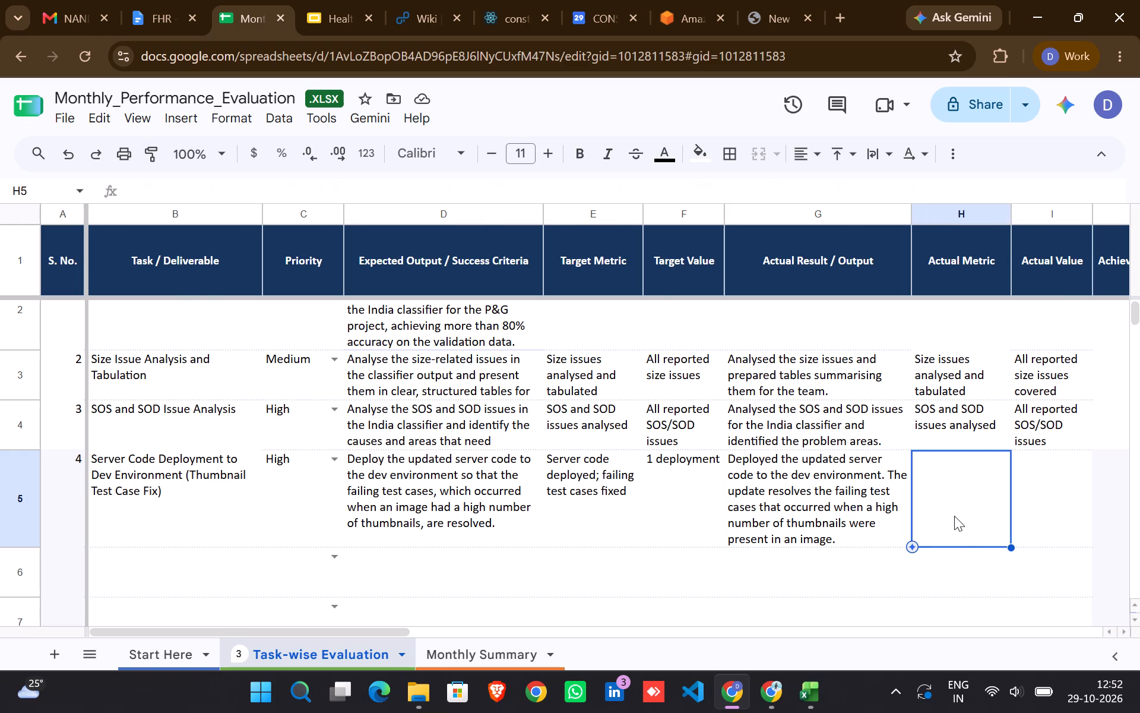
scroll(845, 450, left, 1)
click(965, 389)
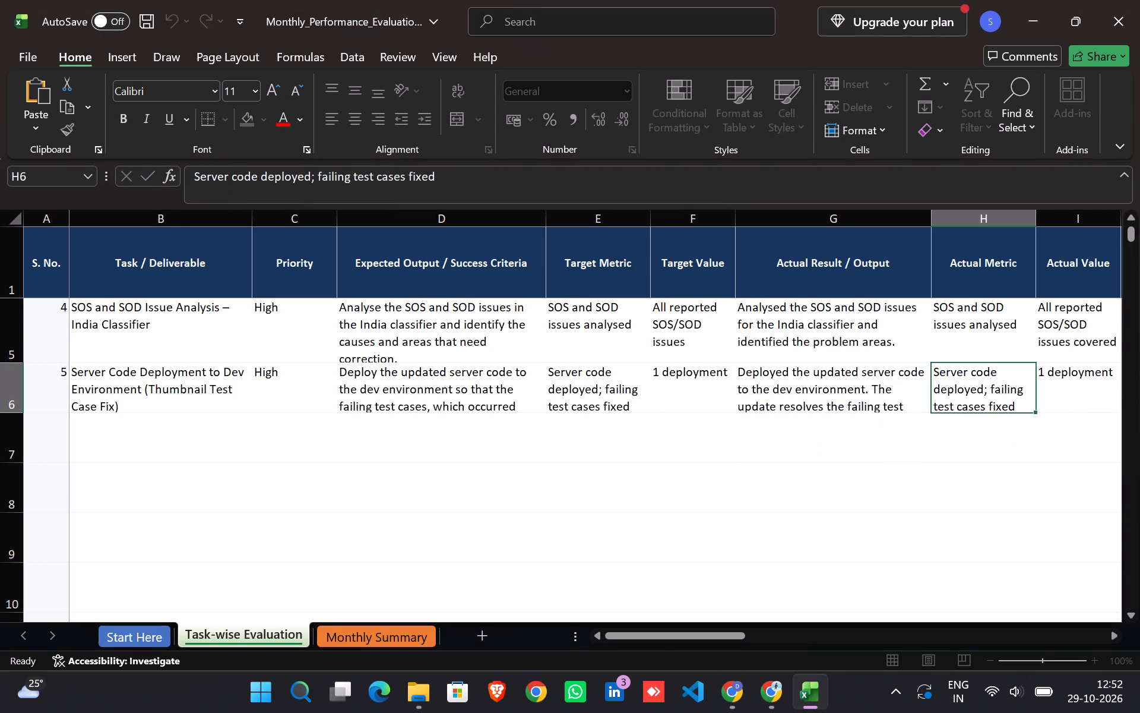